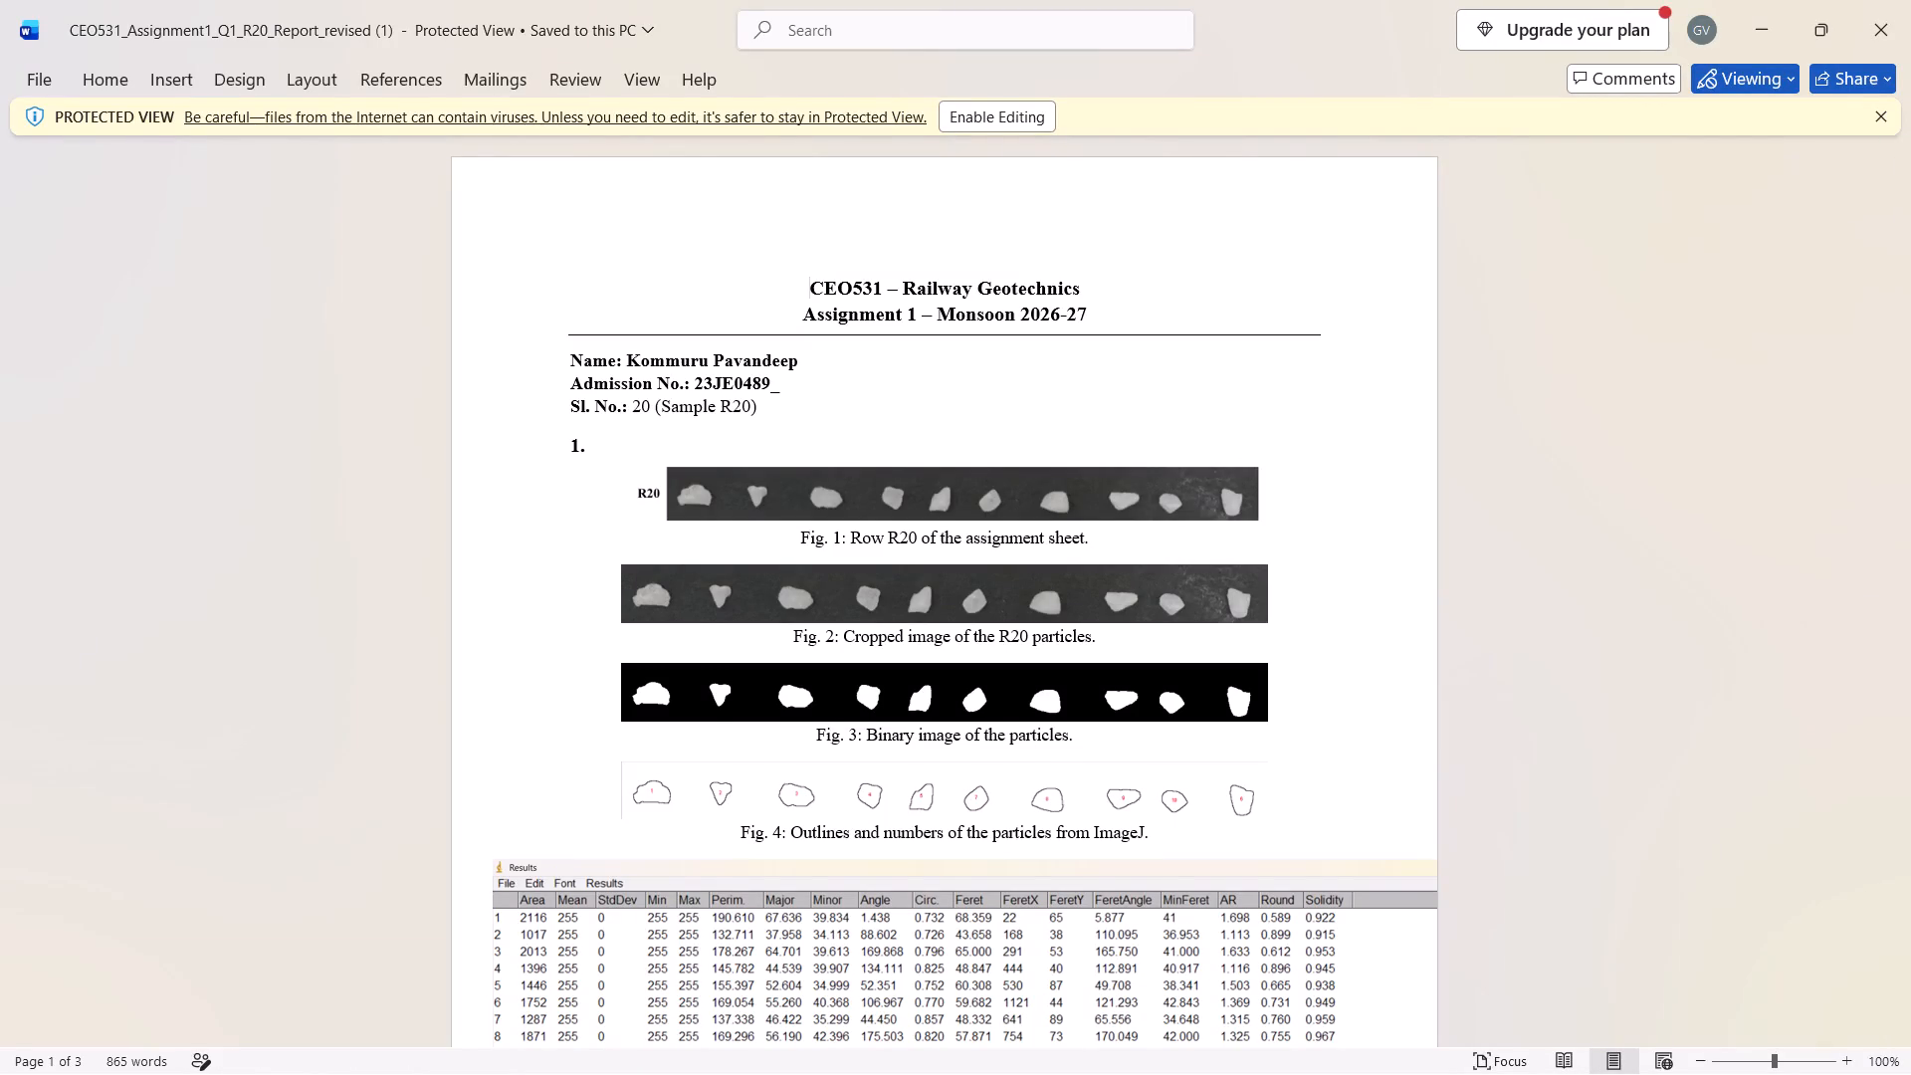
Read through the revised R20 assignment report, from the particle figures and parameters to the result tables, discussion and conclusion.
{"action": "scroll", "coordinate": [1013, 753], "scroll_direction": "down", "scroll_amount": 1}
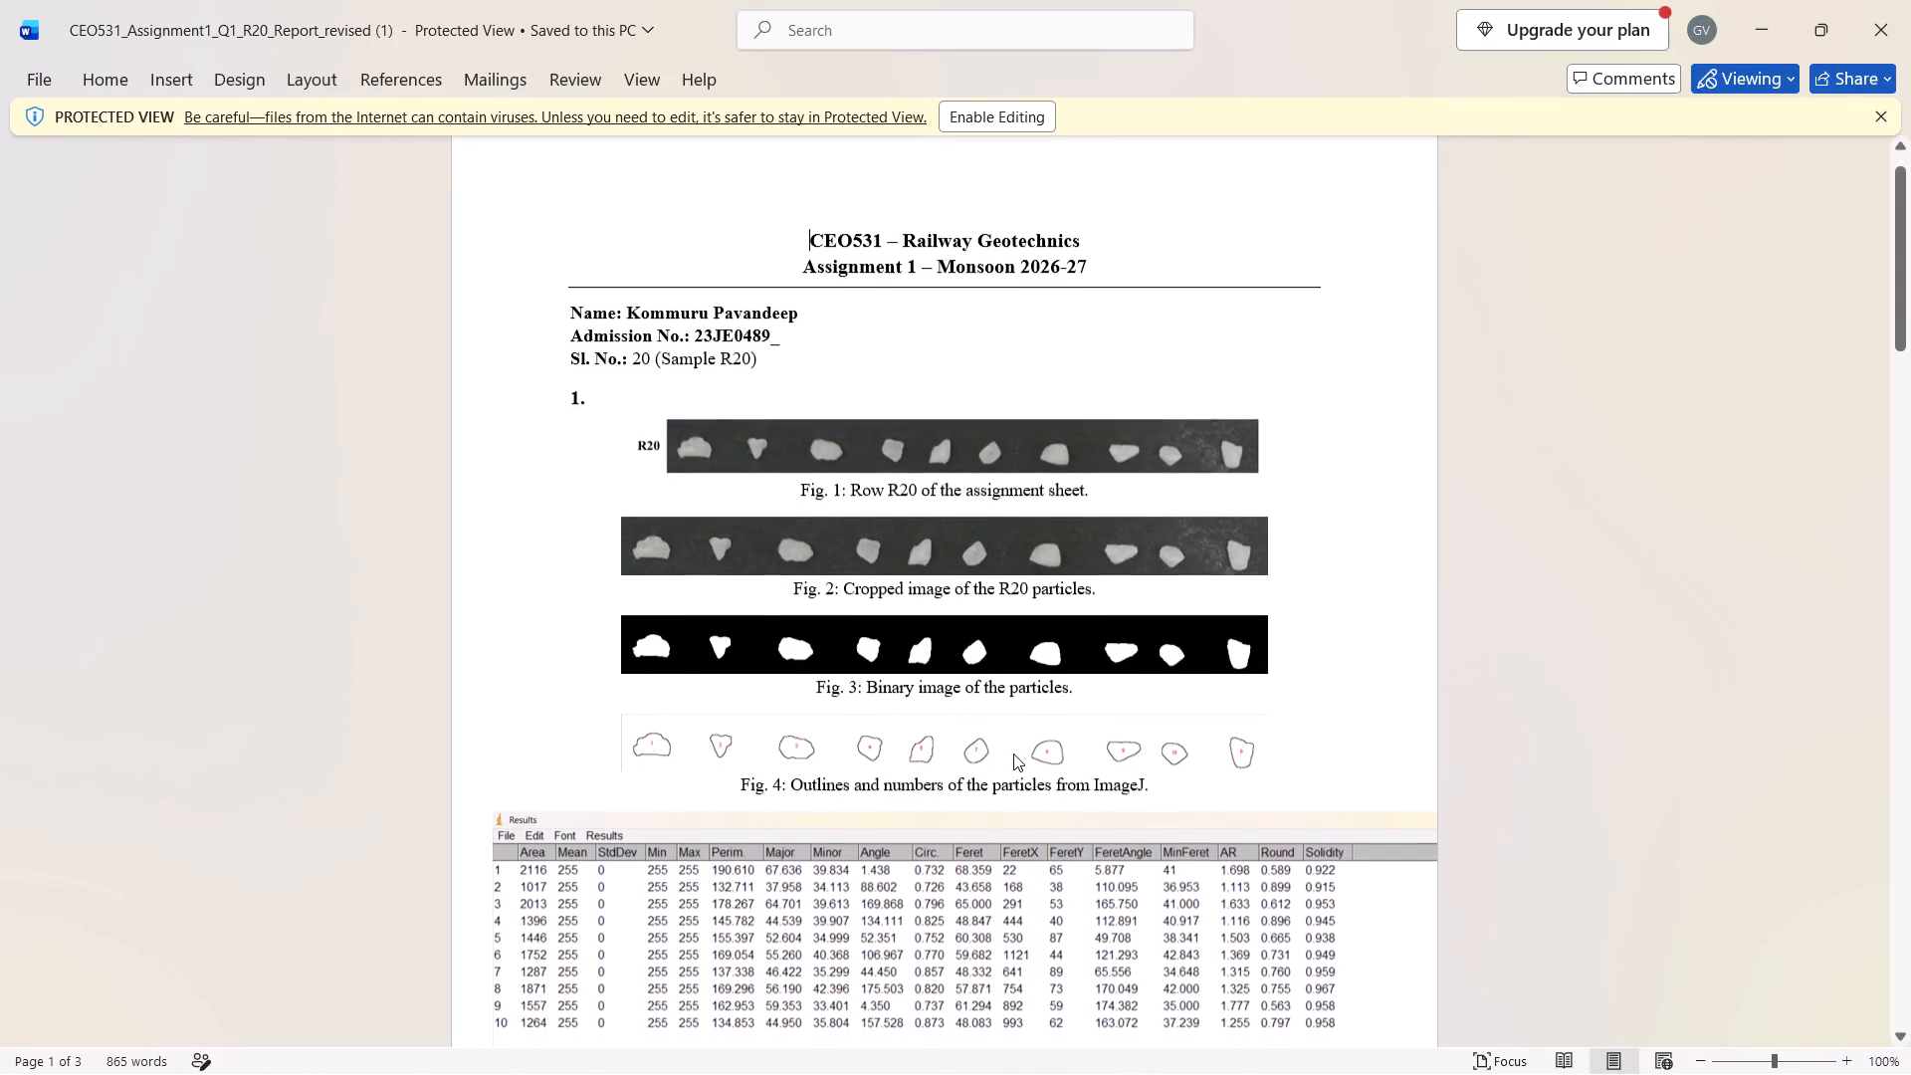
{"action": "scroll", "coordinate": [1013, 753], "scroll_direction": "down", "scroll_amount": 1}
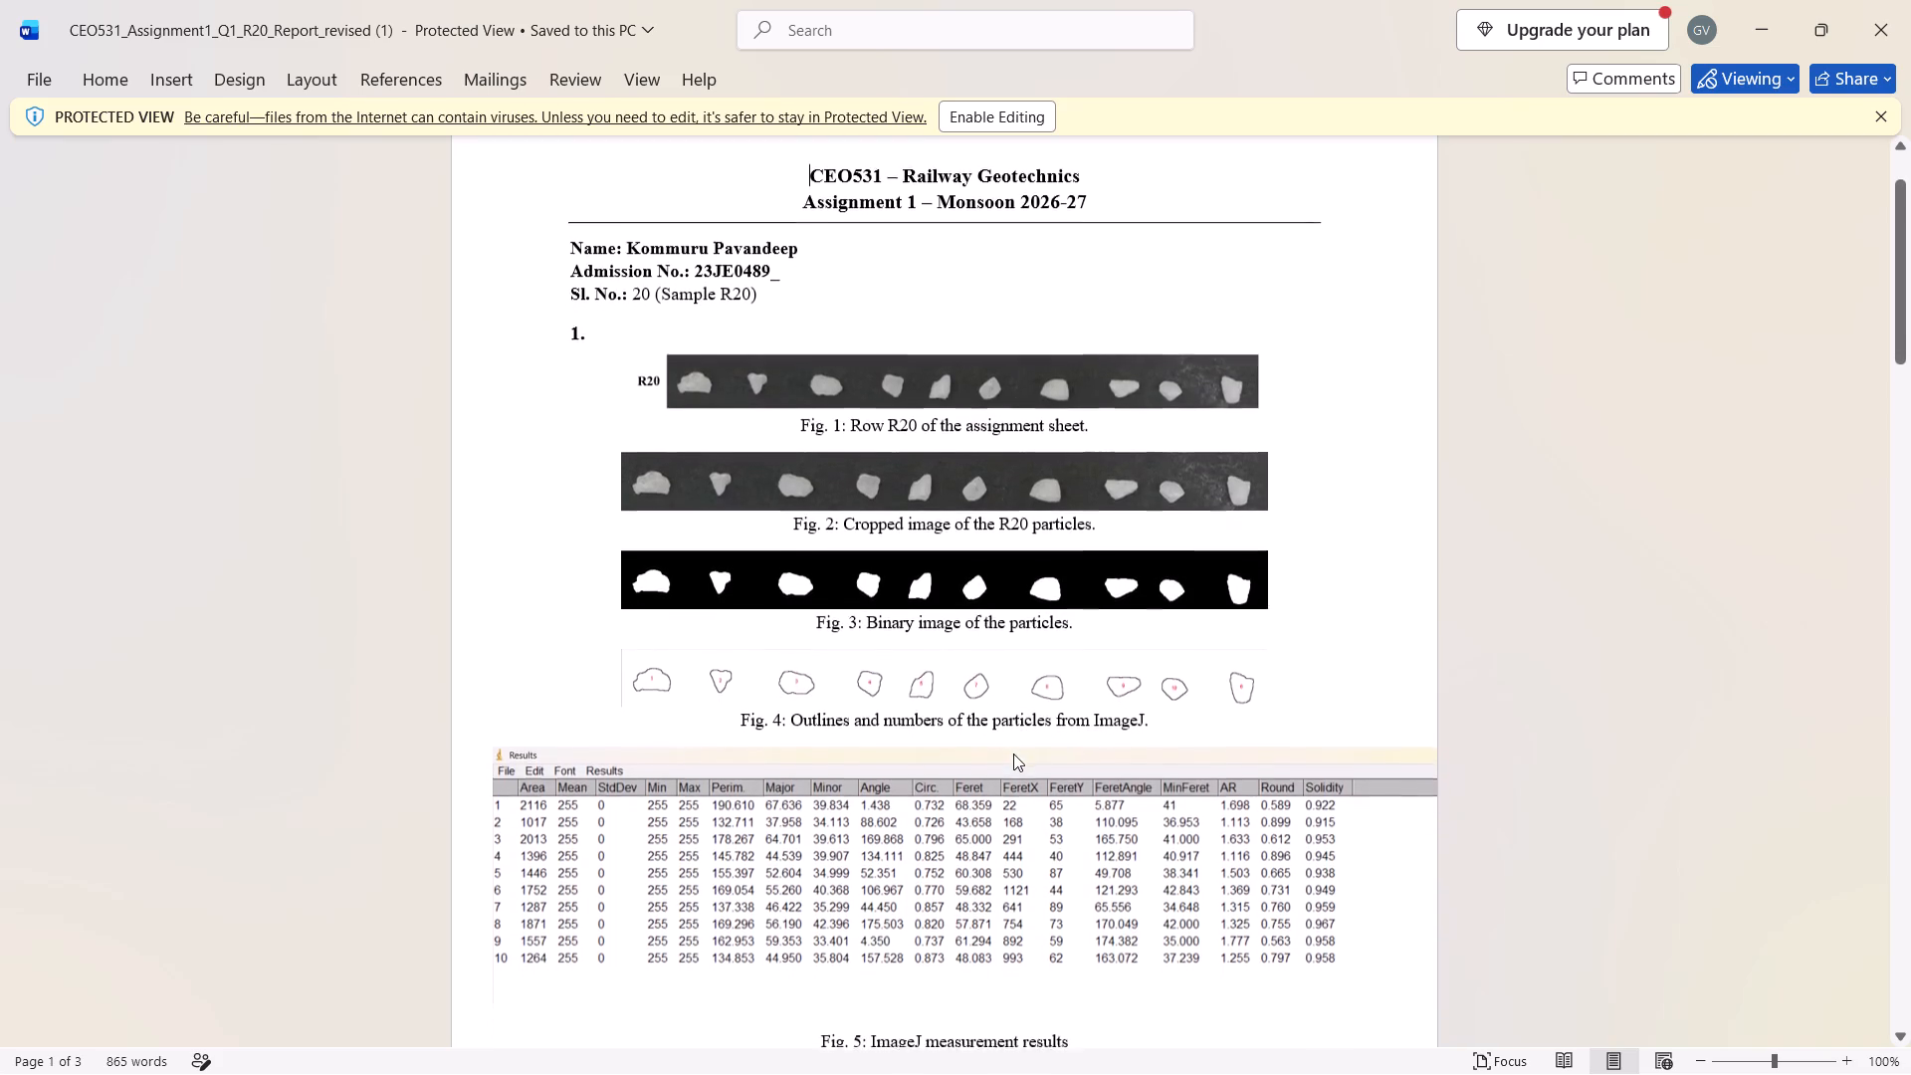
{"action": "scroll", "coordinate": [1013, 753], "scroll_direction": "down", "scroll_amount": 2}
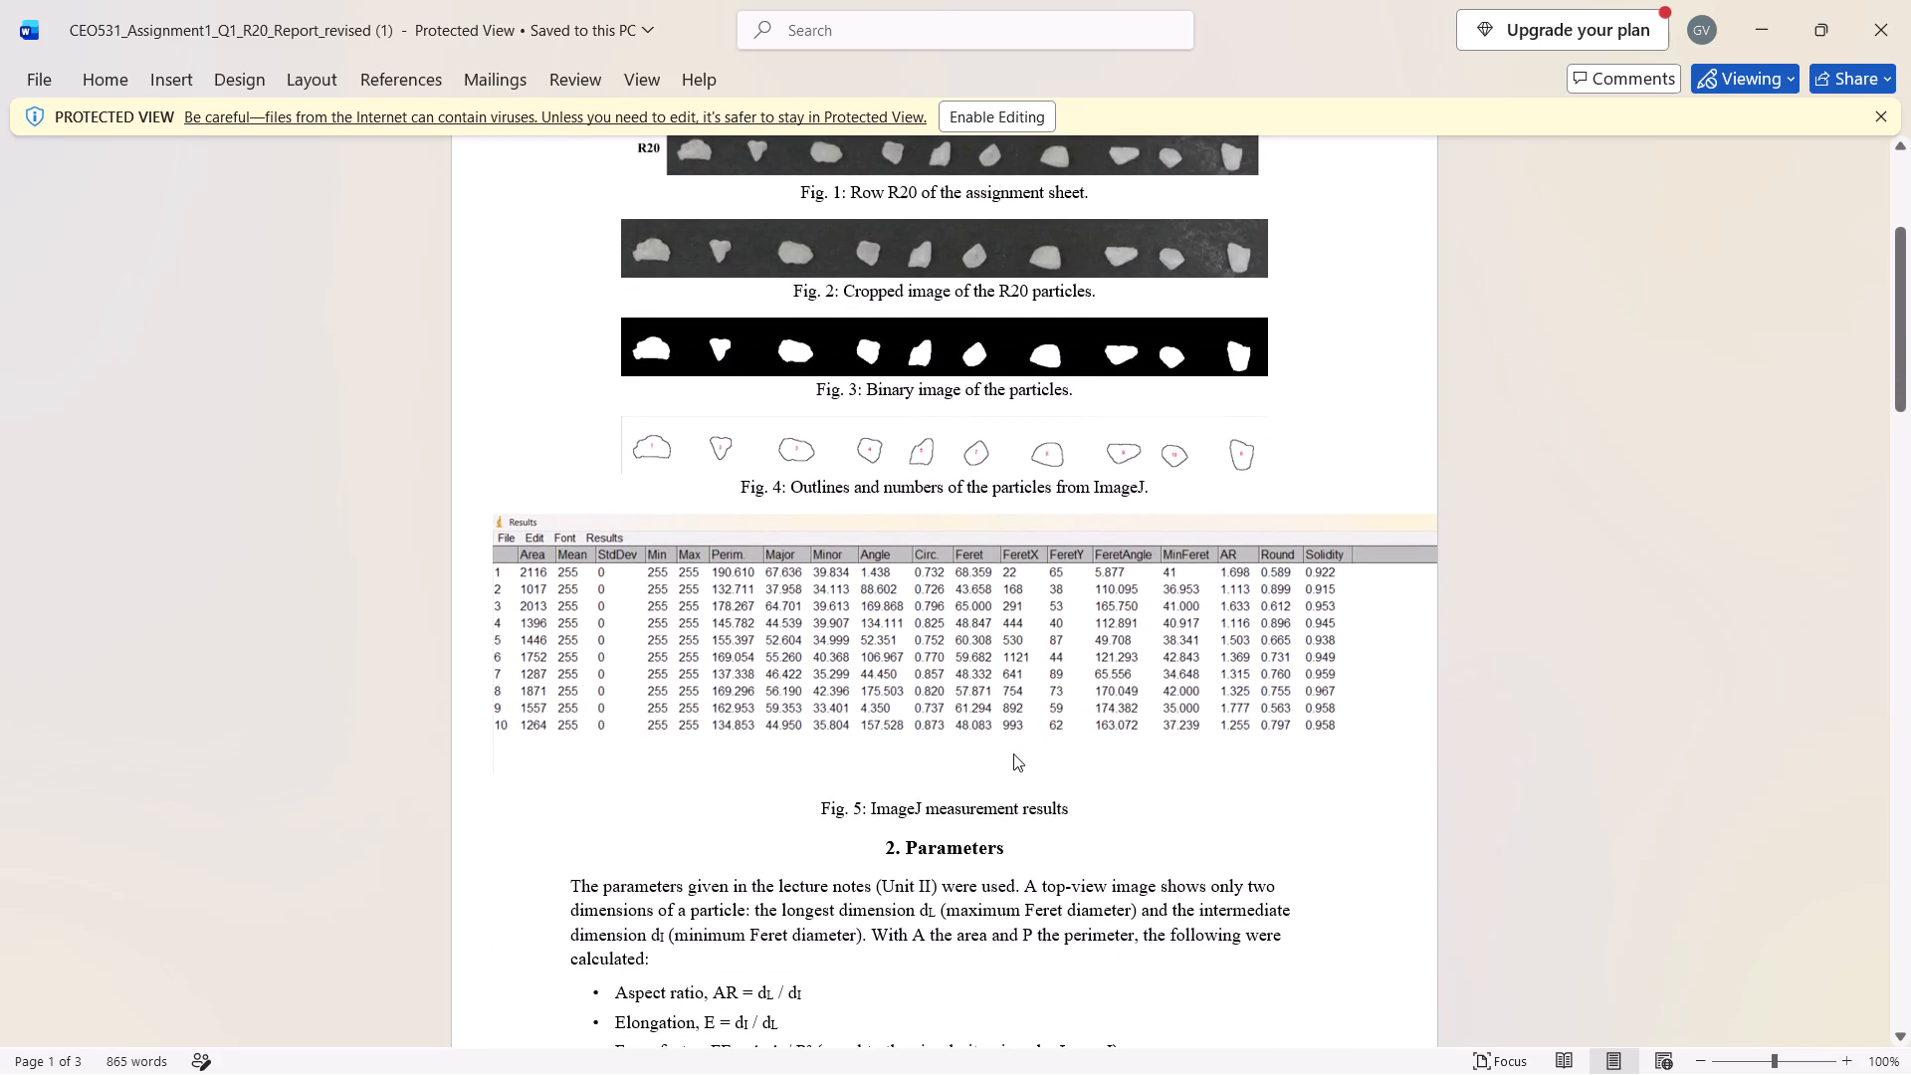
{"action": "scroll", "coordinate": [1013, 753], "scroll_direction": "right", "scroll_amount": 1}
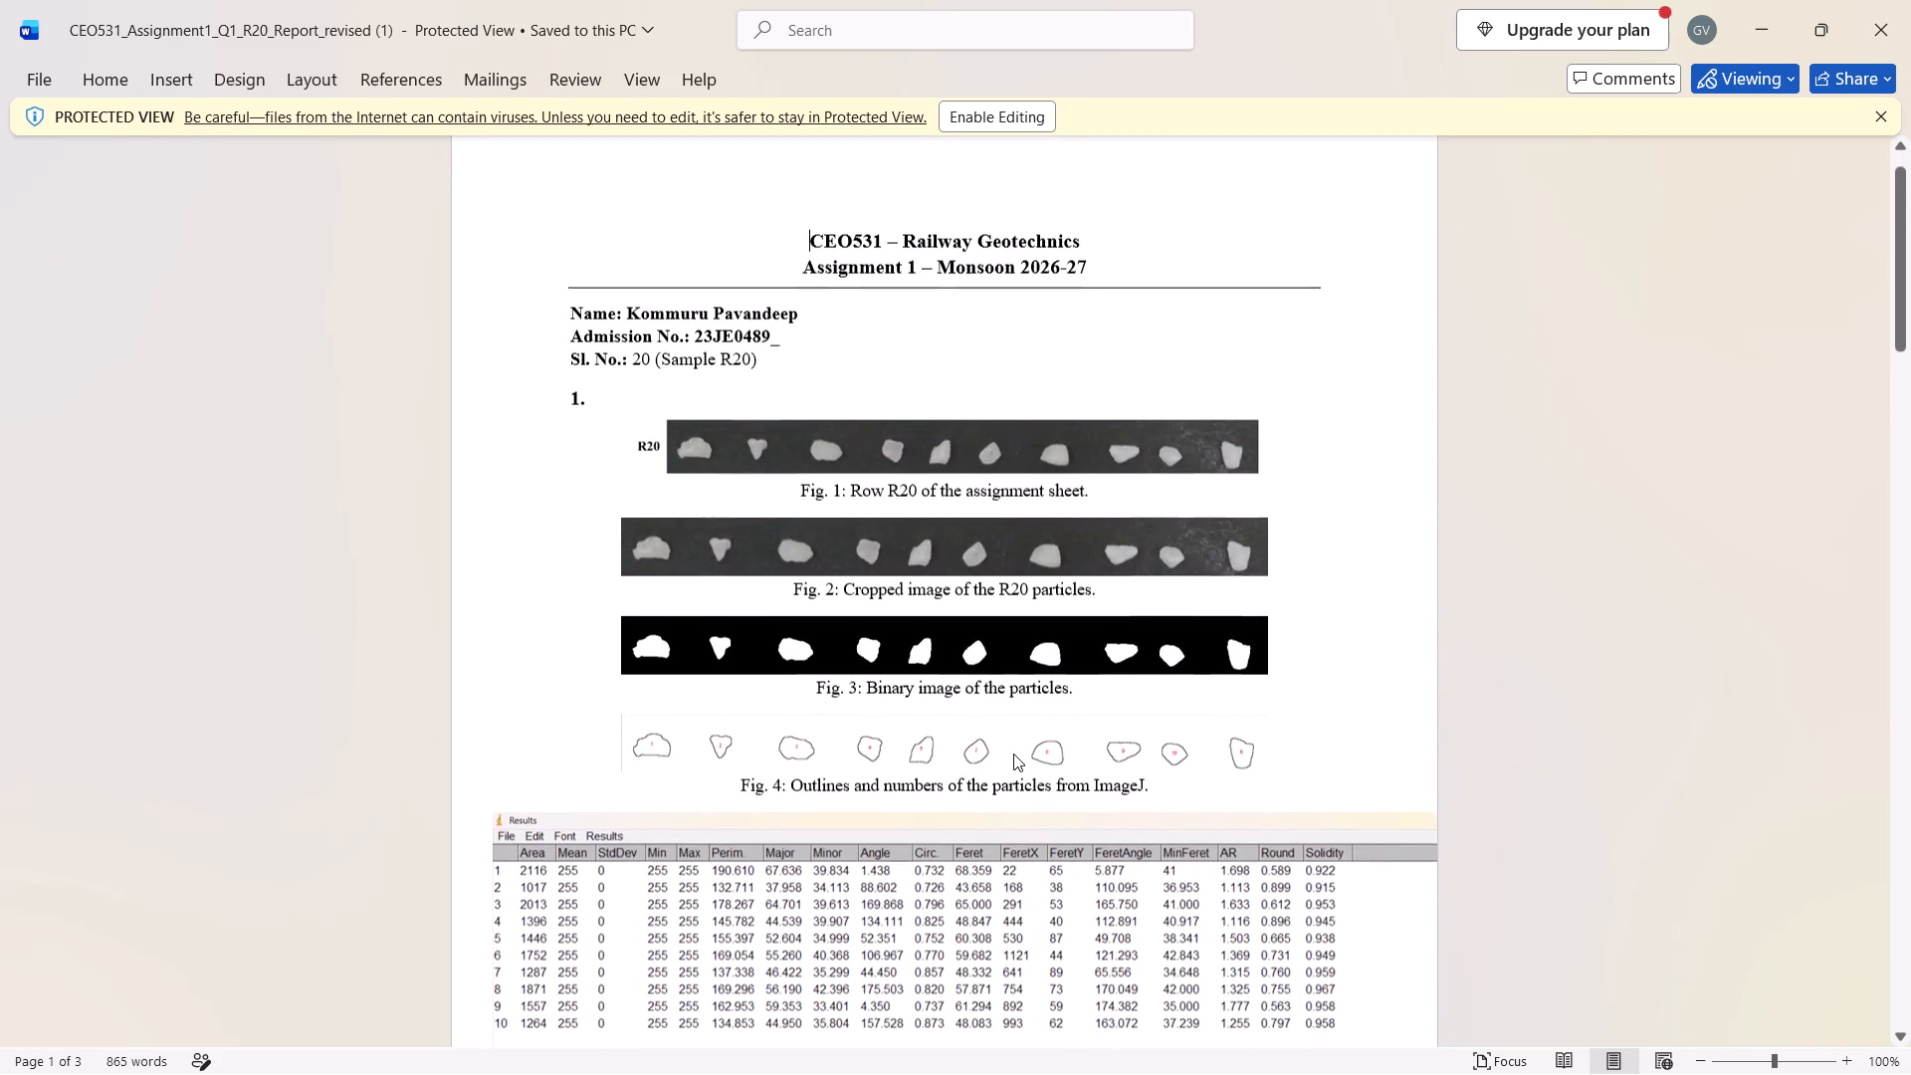
{"action": "scroll", "coordinate": [1013, 753], "scroll_direction": "right", "scroll_amount": 1}
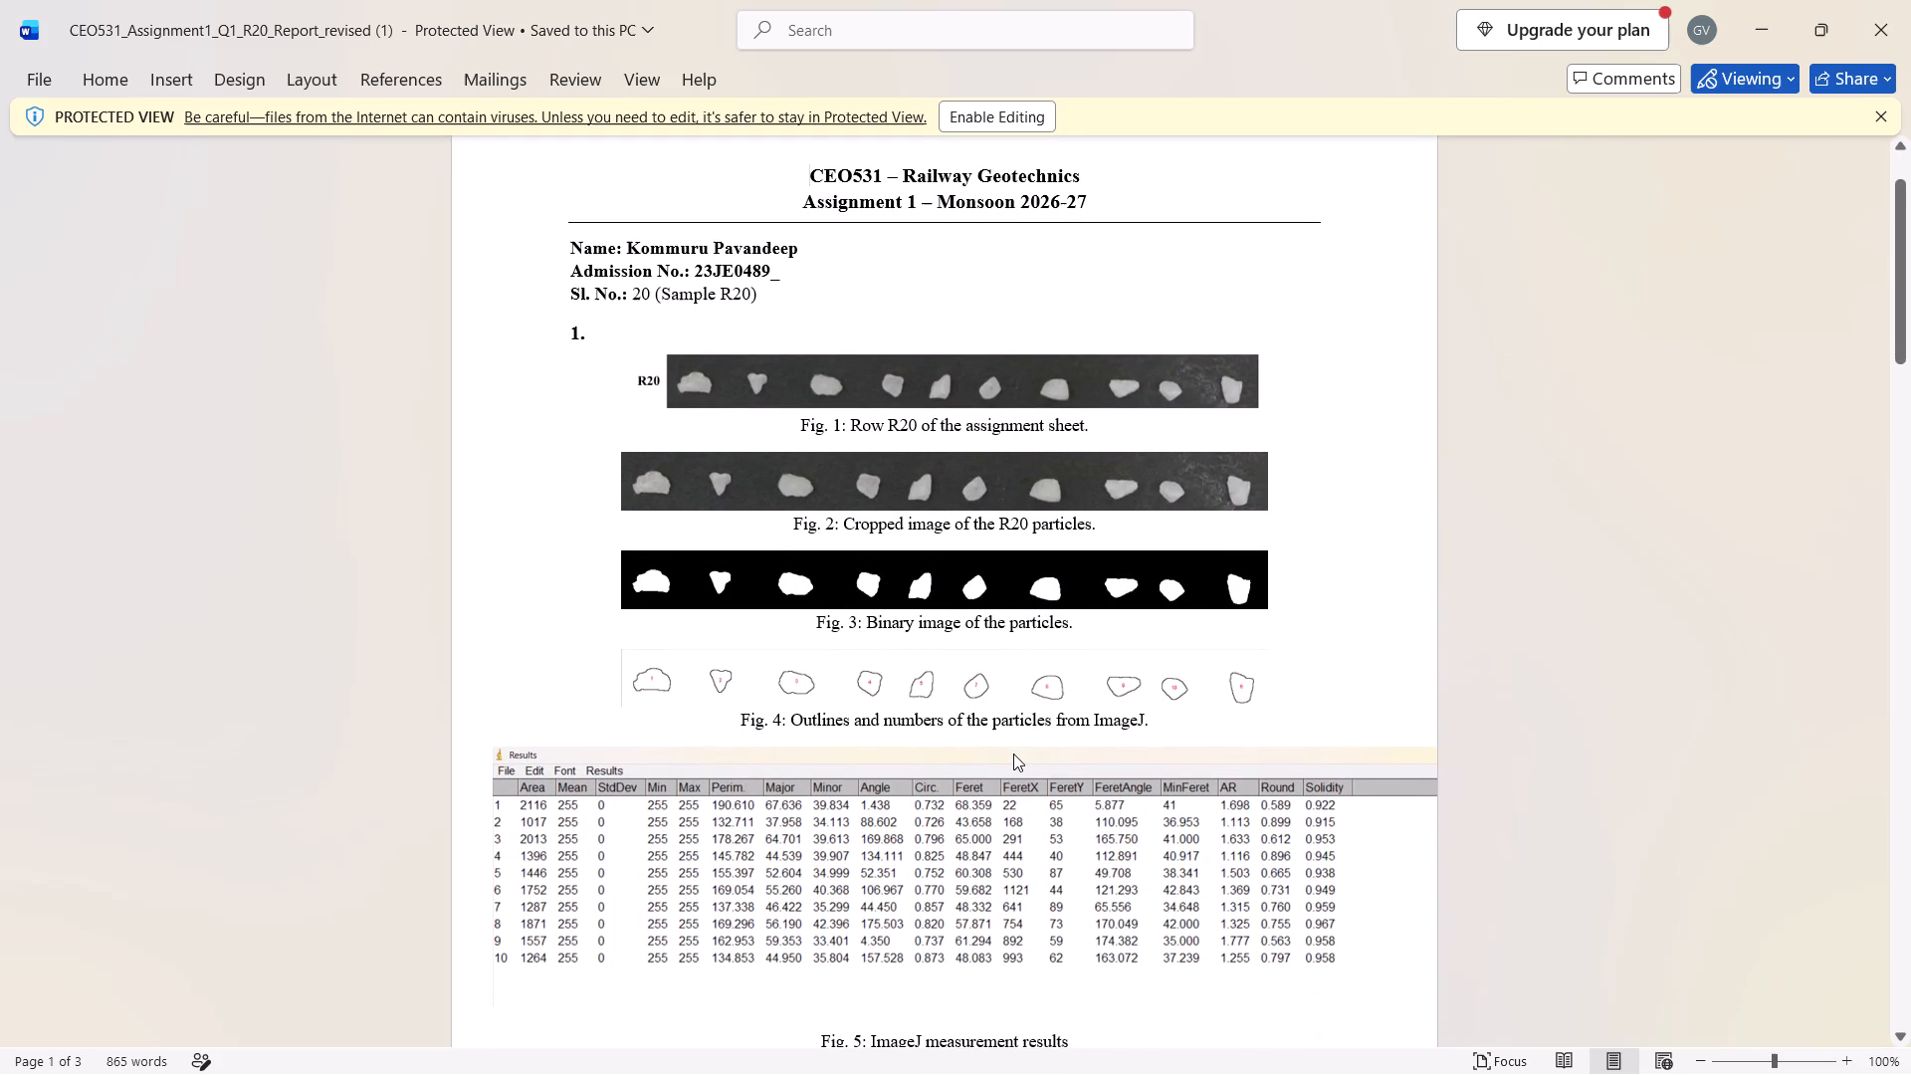
{"action": "scroll", "coordinate": [1013, 753], "scroll_direction": "down", "scroll_amount": 1}
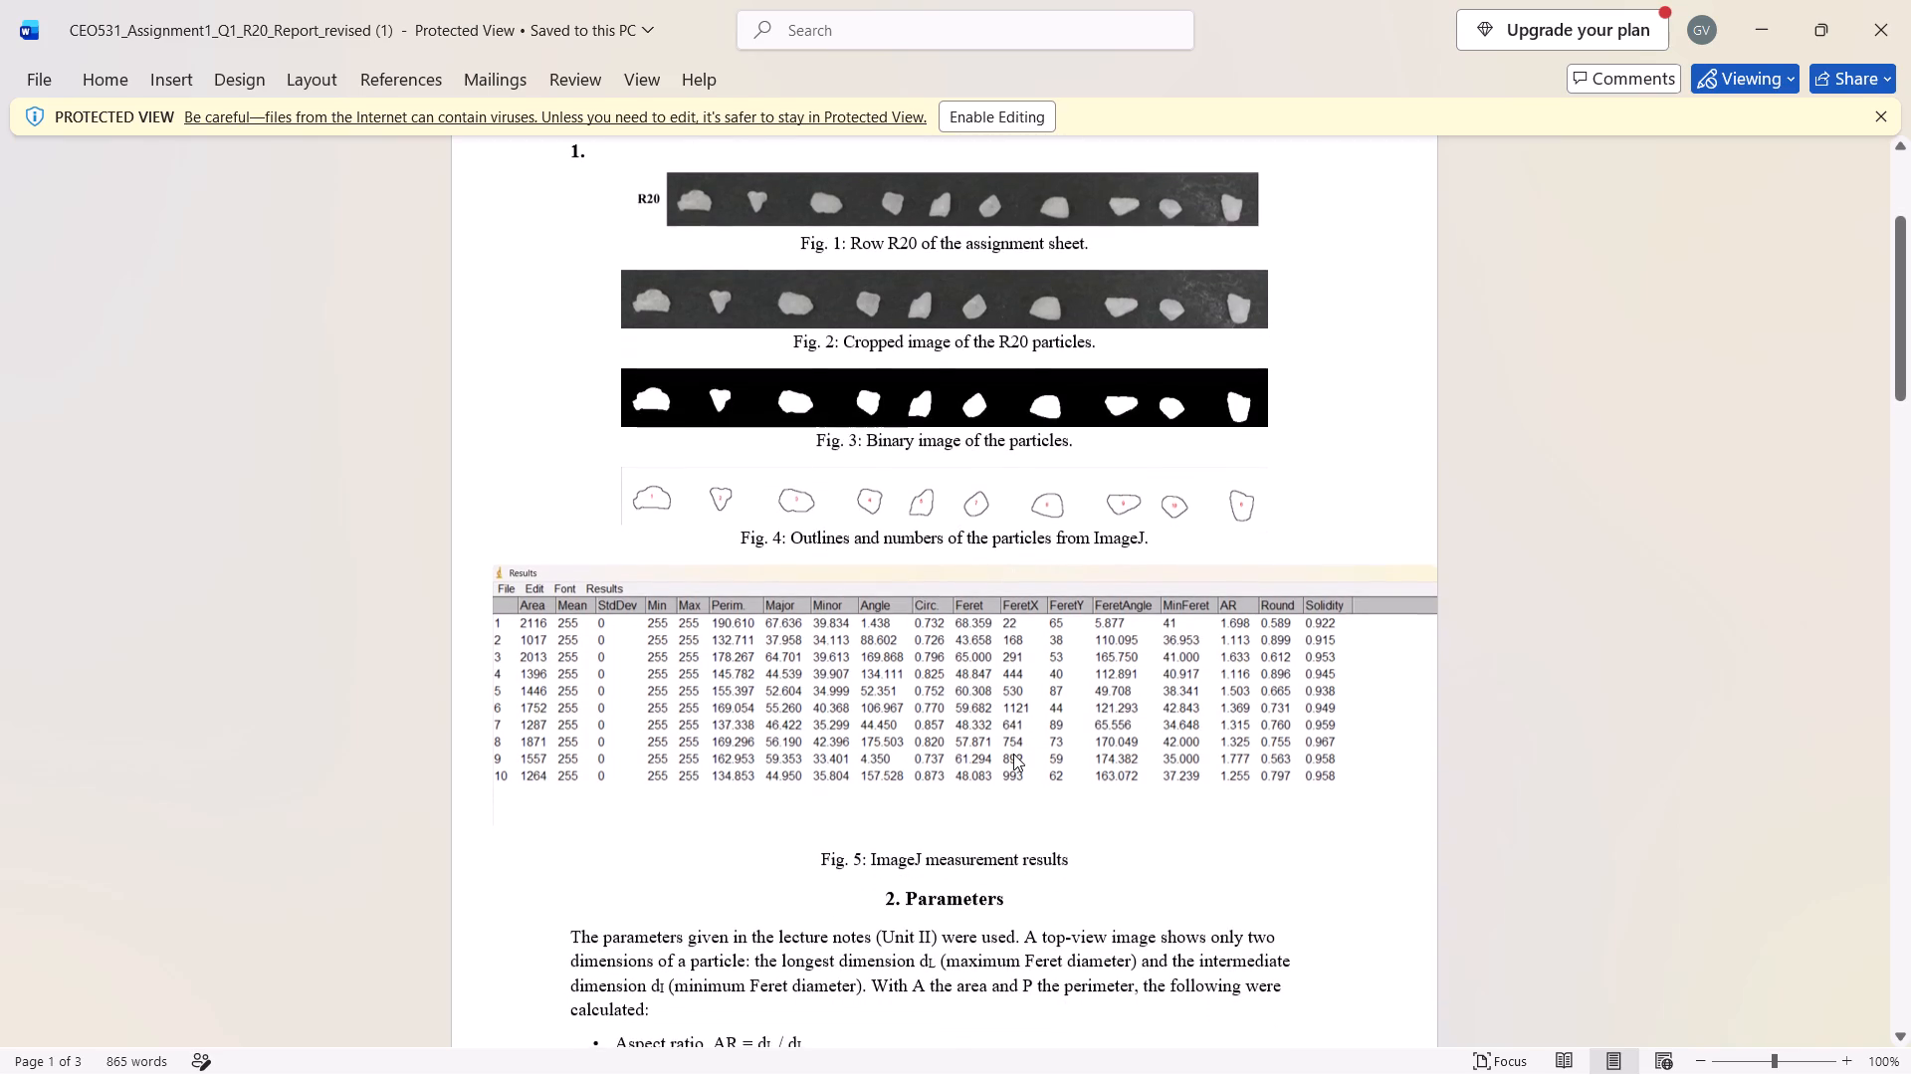
{"action": "scroll", "coordinate": [1013, 753], "scroll_direction": "down", "scroll_amount": 2}
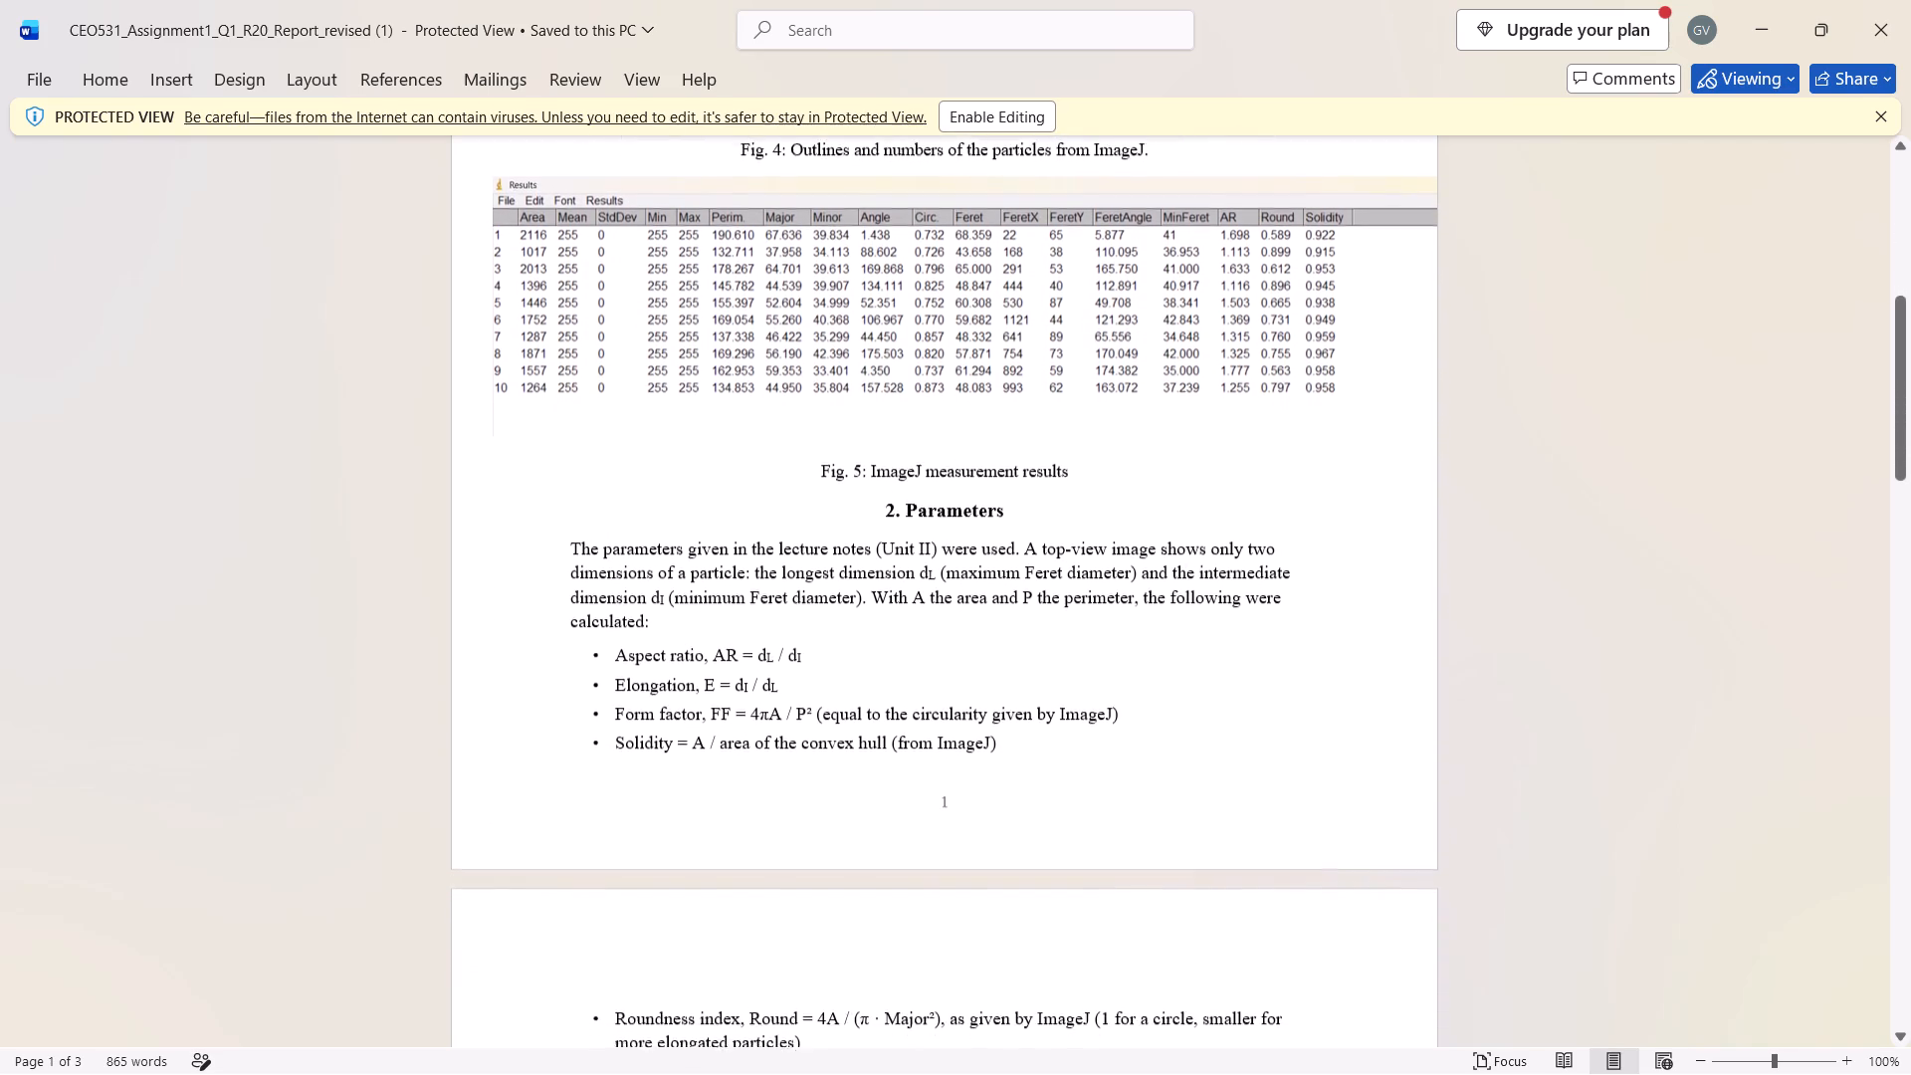
{"action": "scroll", "coordinate": [1013, 753], "scroll_direction": "down", "scroll_amount": 5}
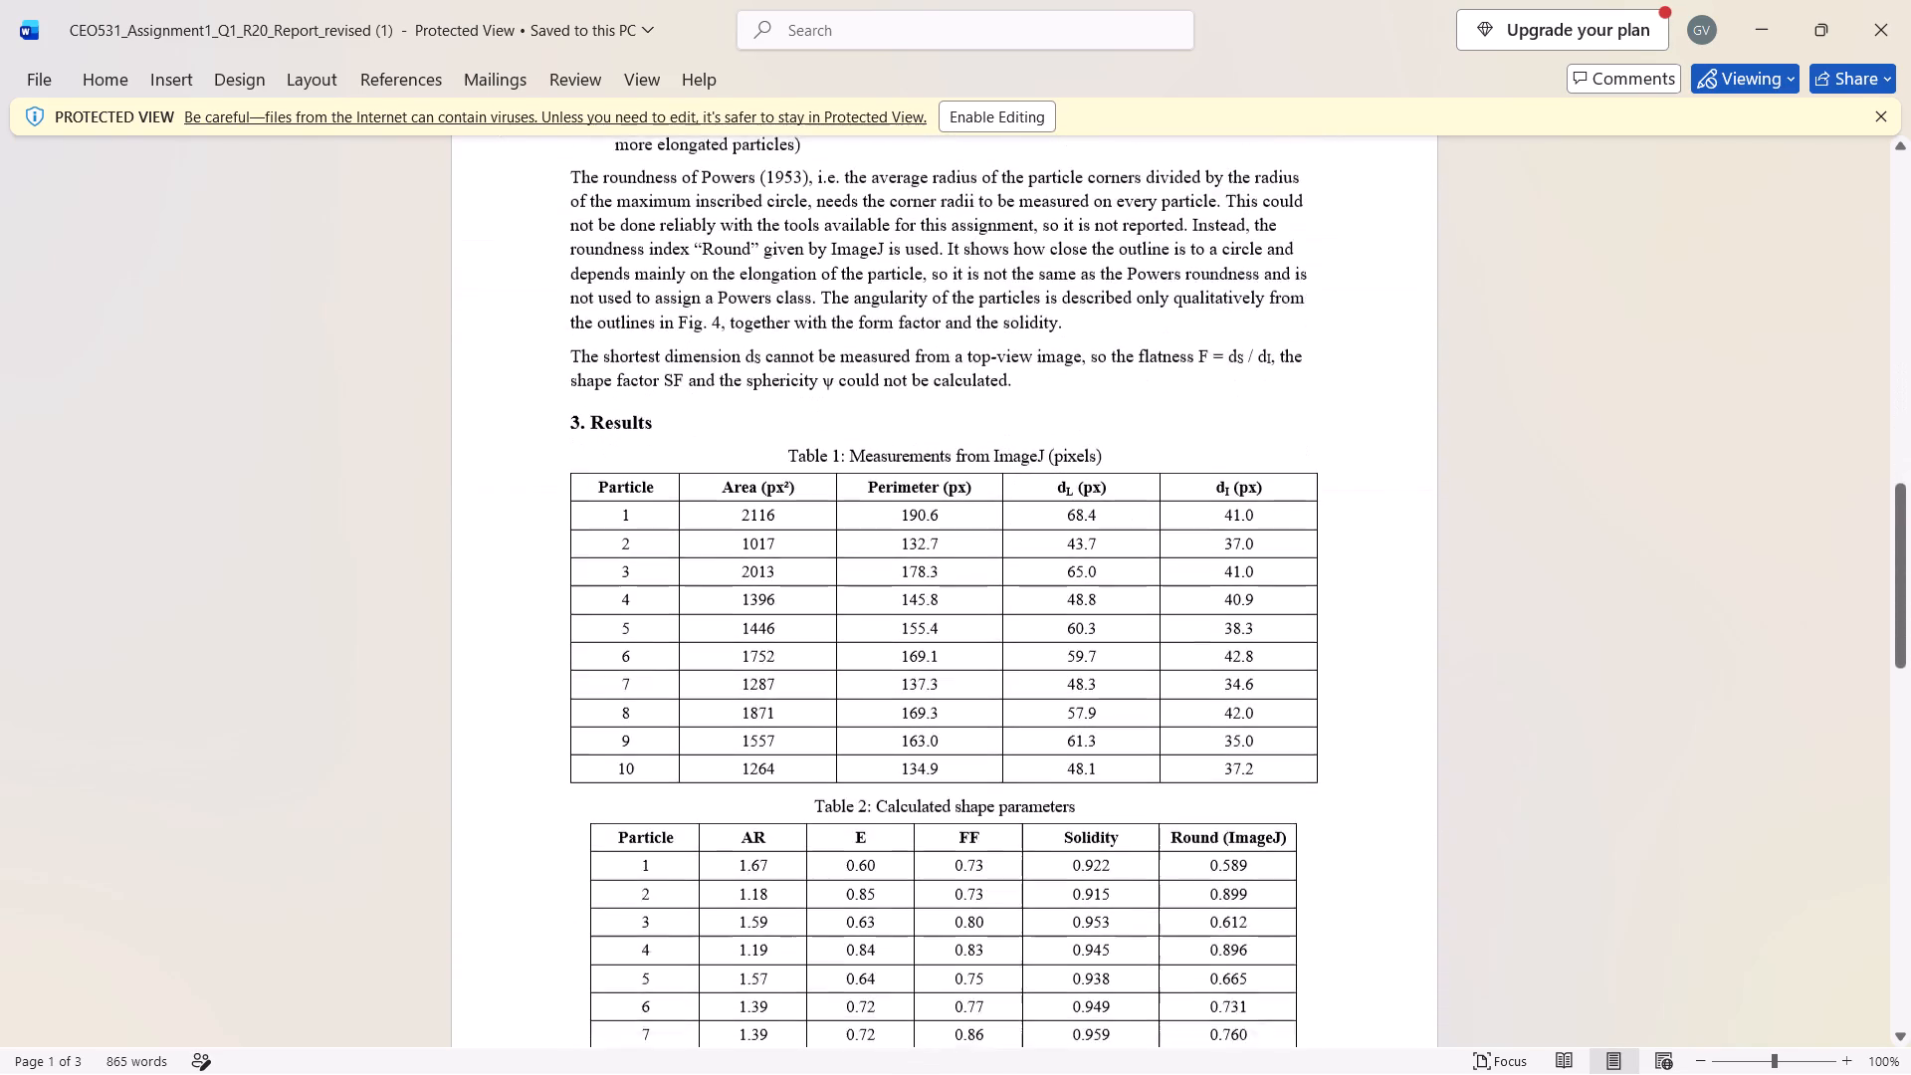
{"action": "scroll", "coordinate": [1013, 753], "scroll_direction": "down", "scroll_amount": 4}
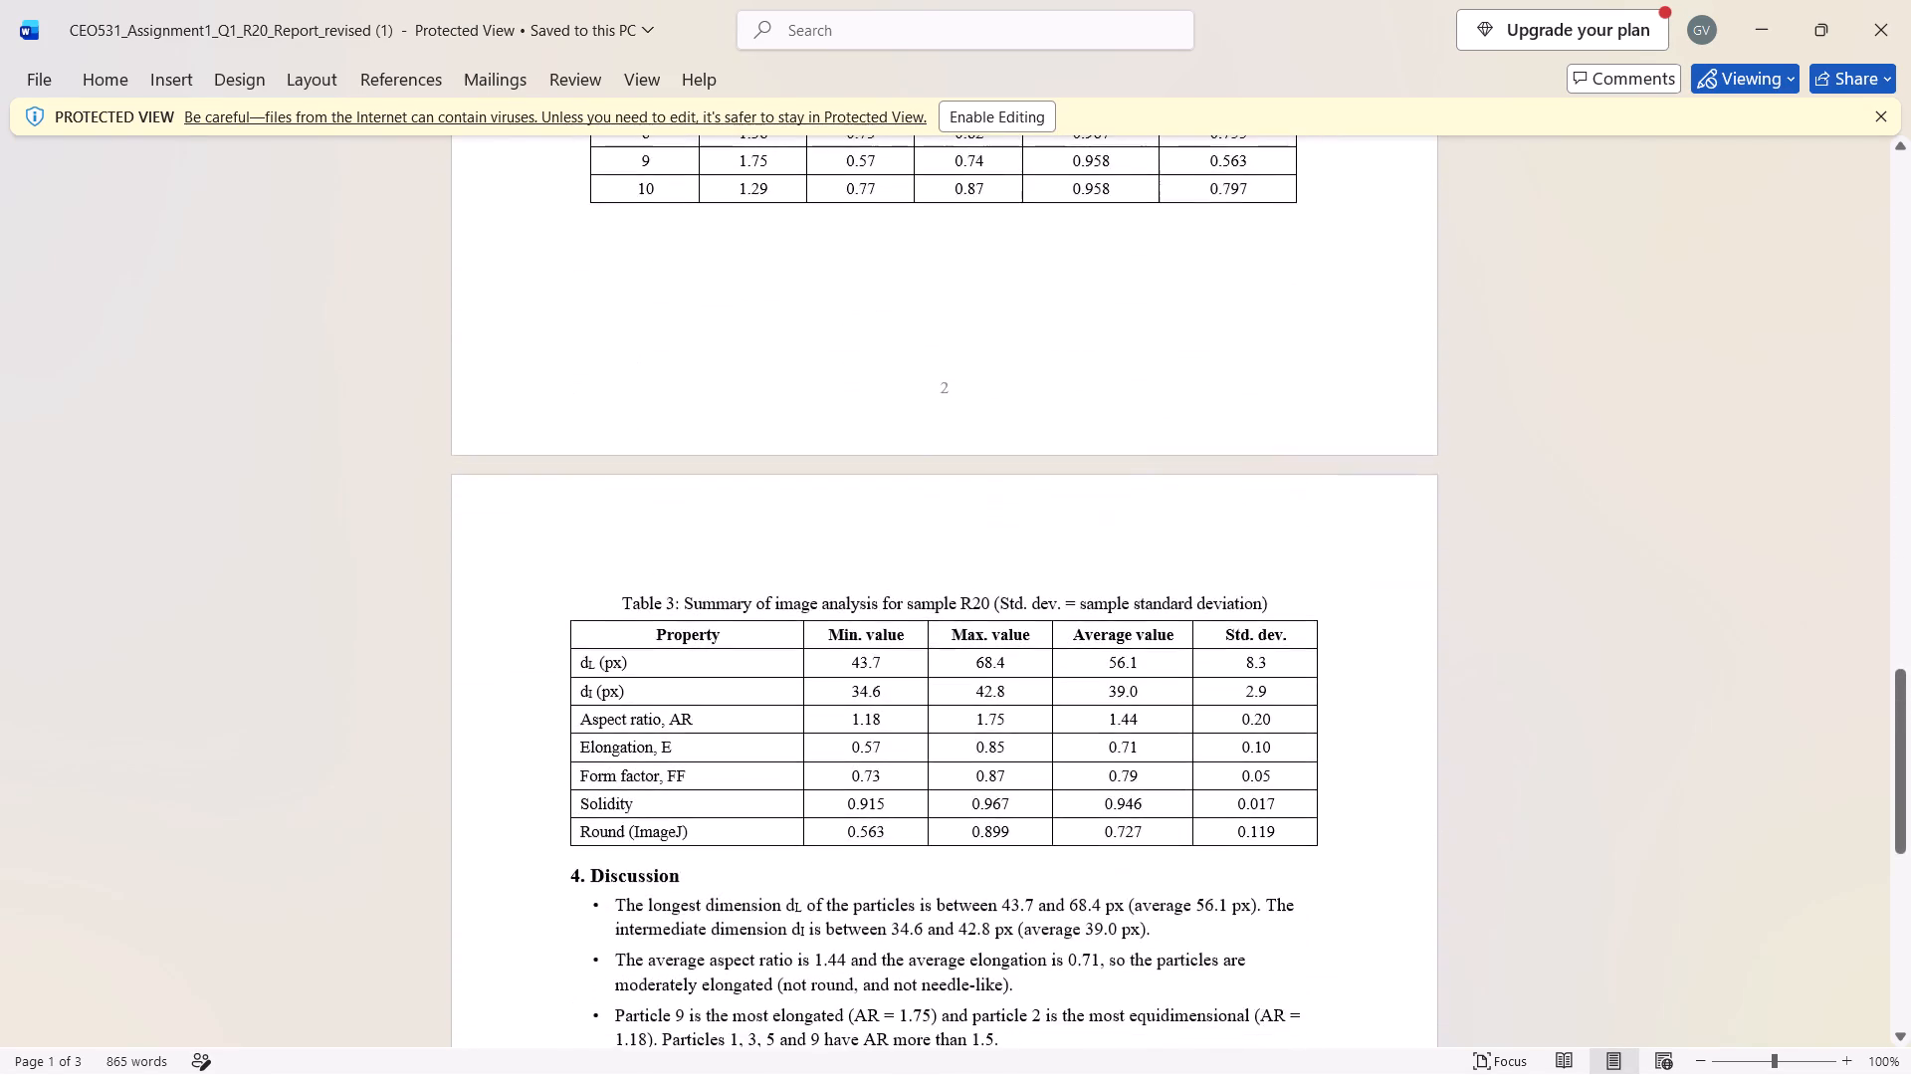
{"action": "scroll", "coordinate": [1013, 753], "scroll_direction": "down", "scroll_amount": 2}
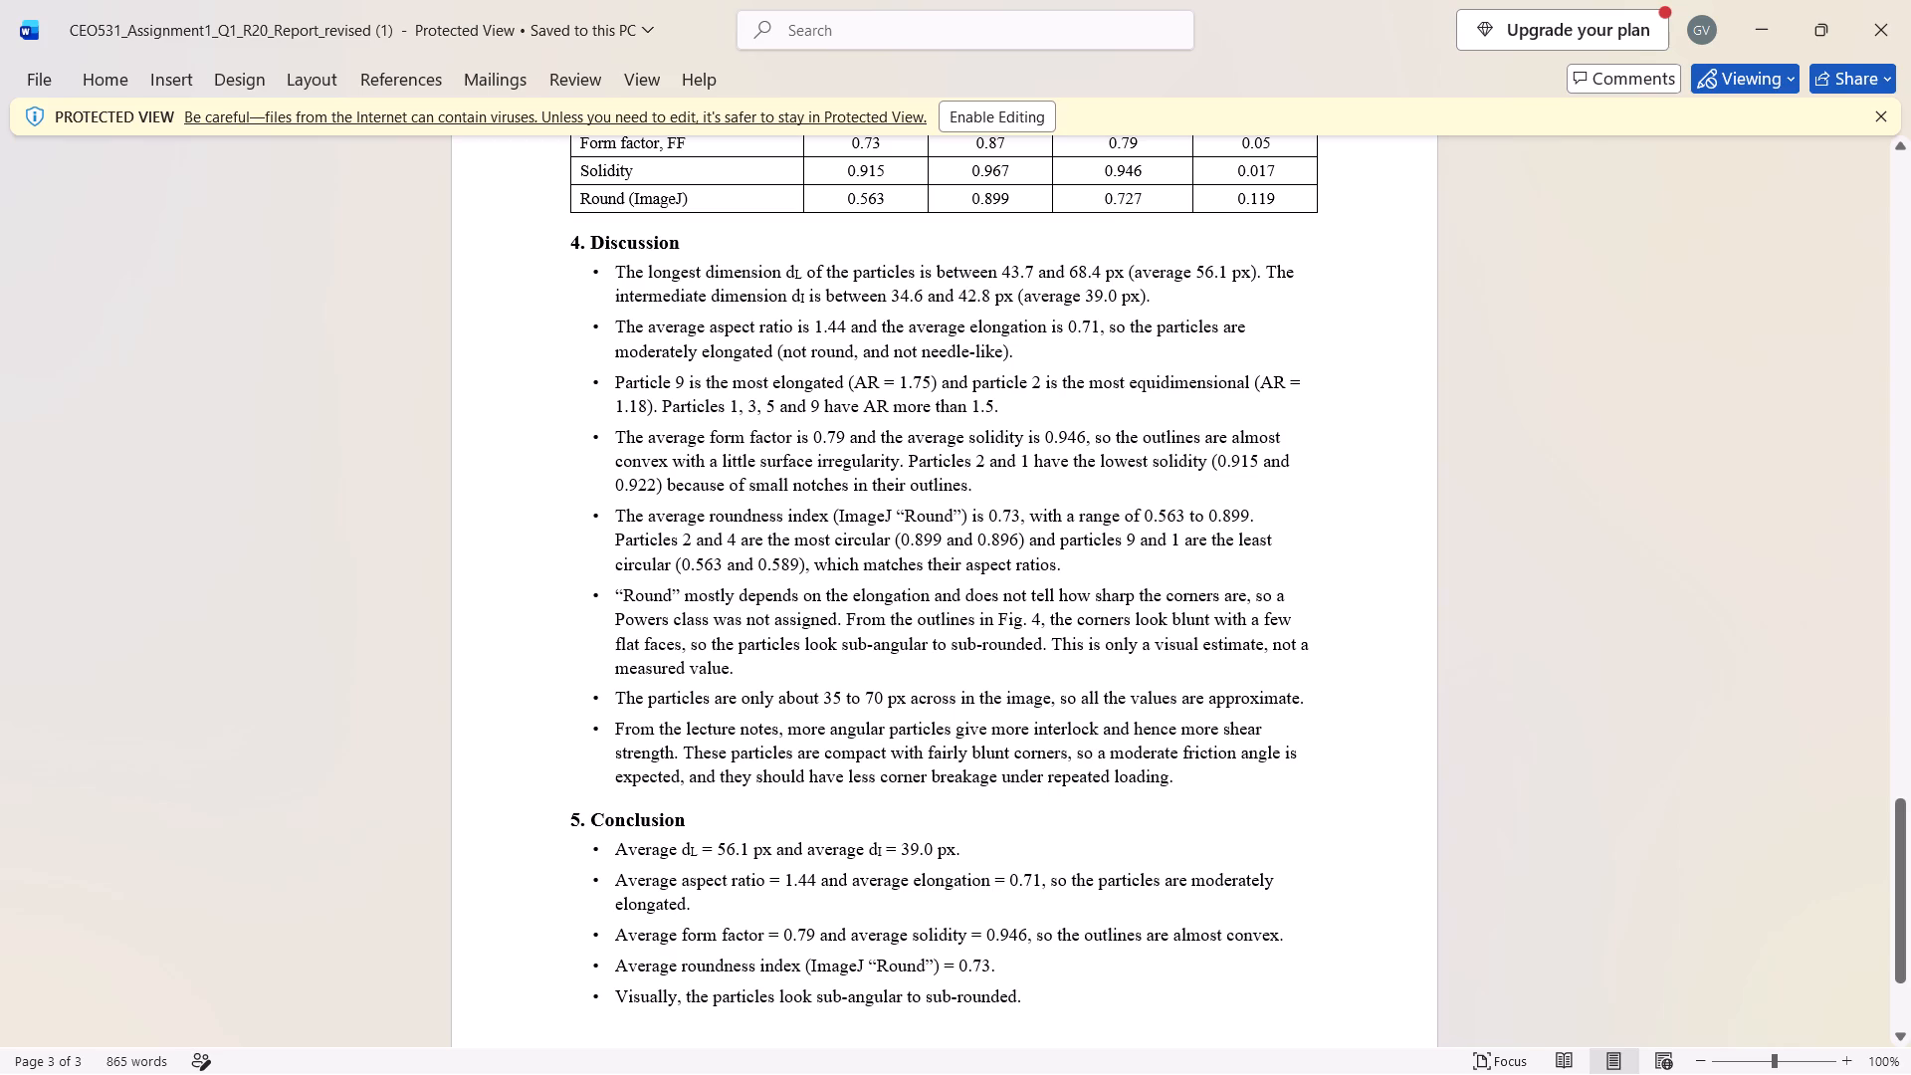
{"action": "scroll", "coordinate": [910, 722], "scroll_direction": "down", "scroll_amount": 3}
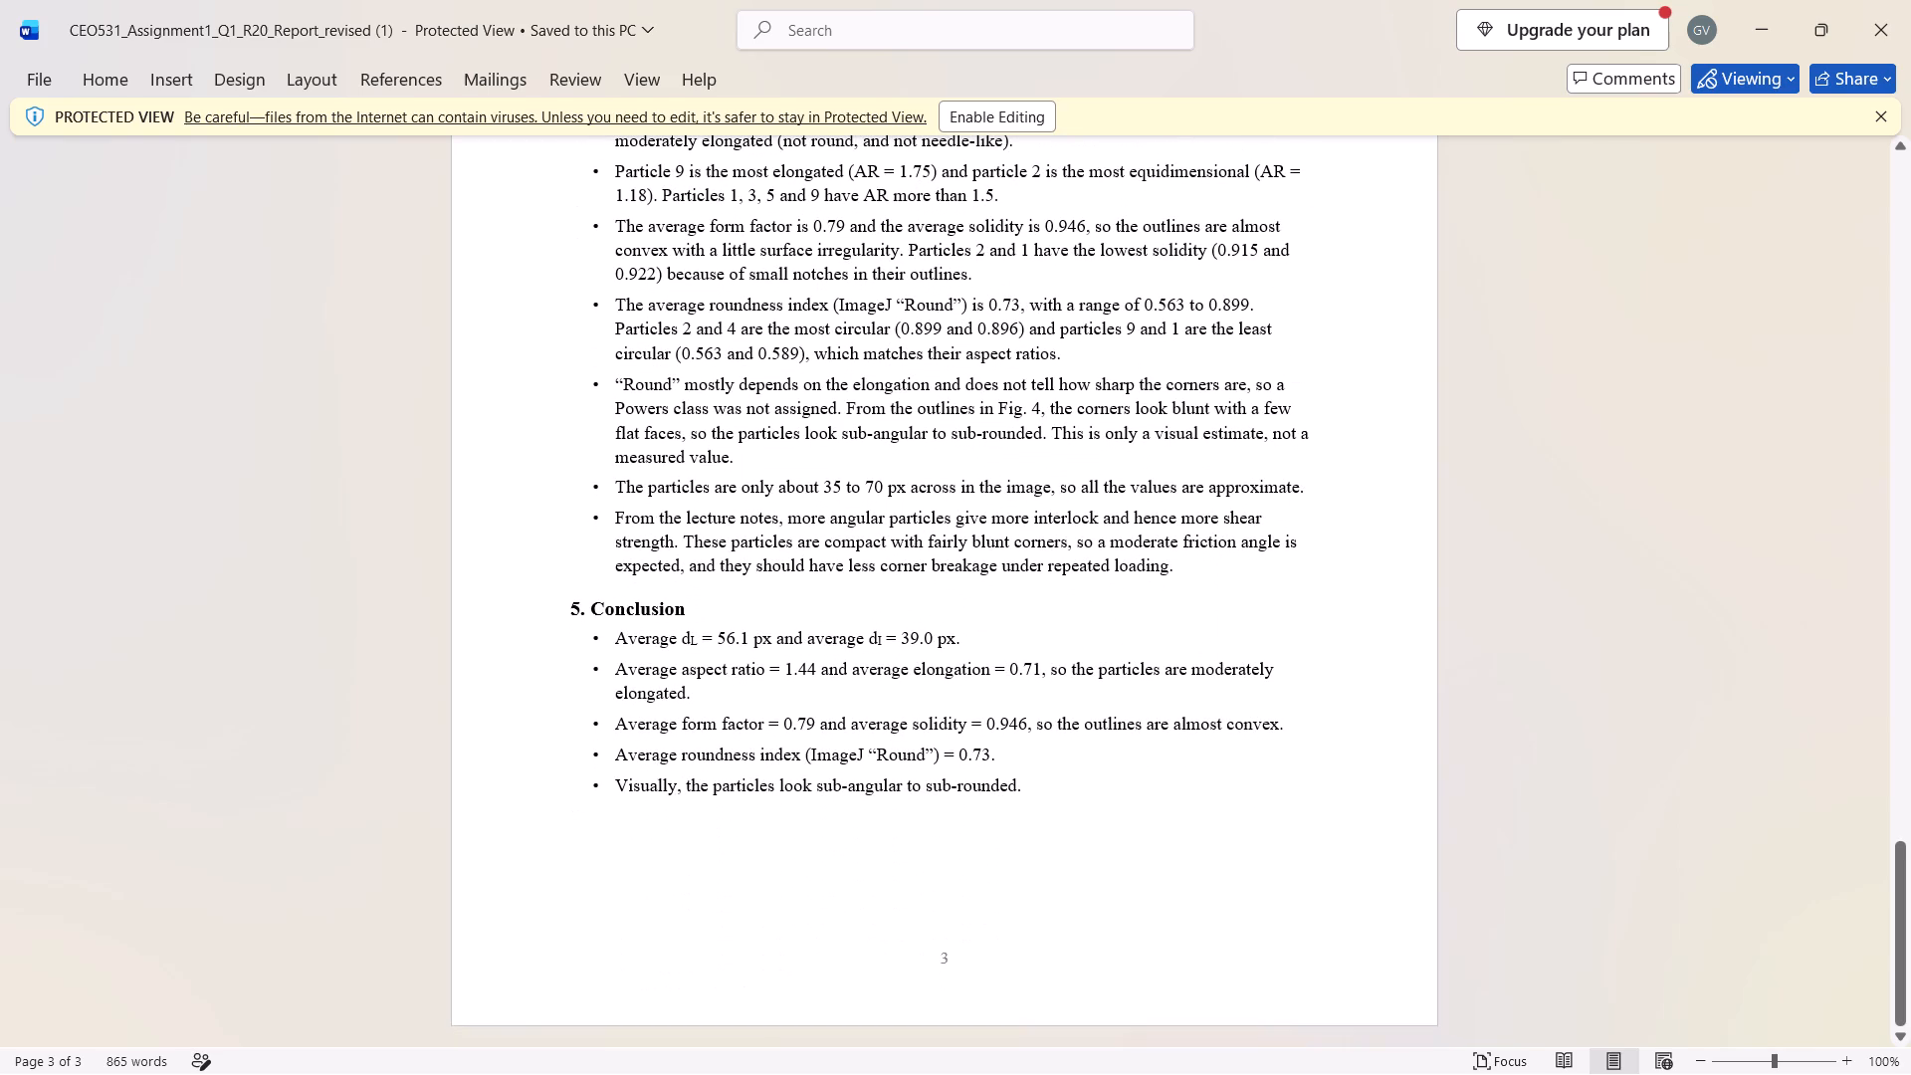
{"action": "scroll", "coordinate": [910, 722], "scroll_direction": "down", "scroll_amount": 12}
{"action": "scroll", "coordinate": [910, 722], "scroll_direction": "up", "scroll_amount": 2}
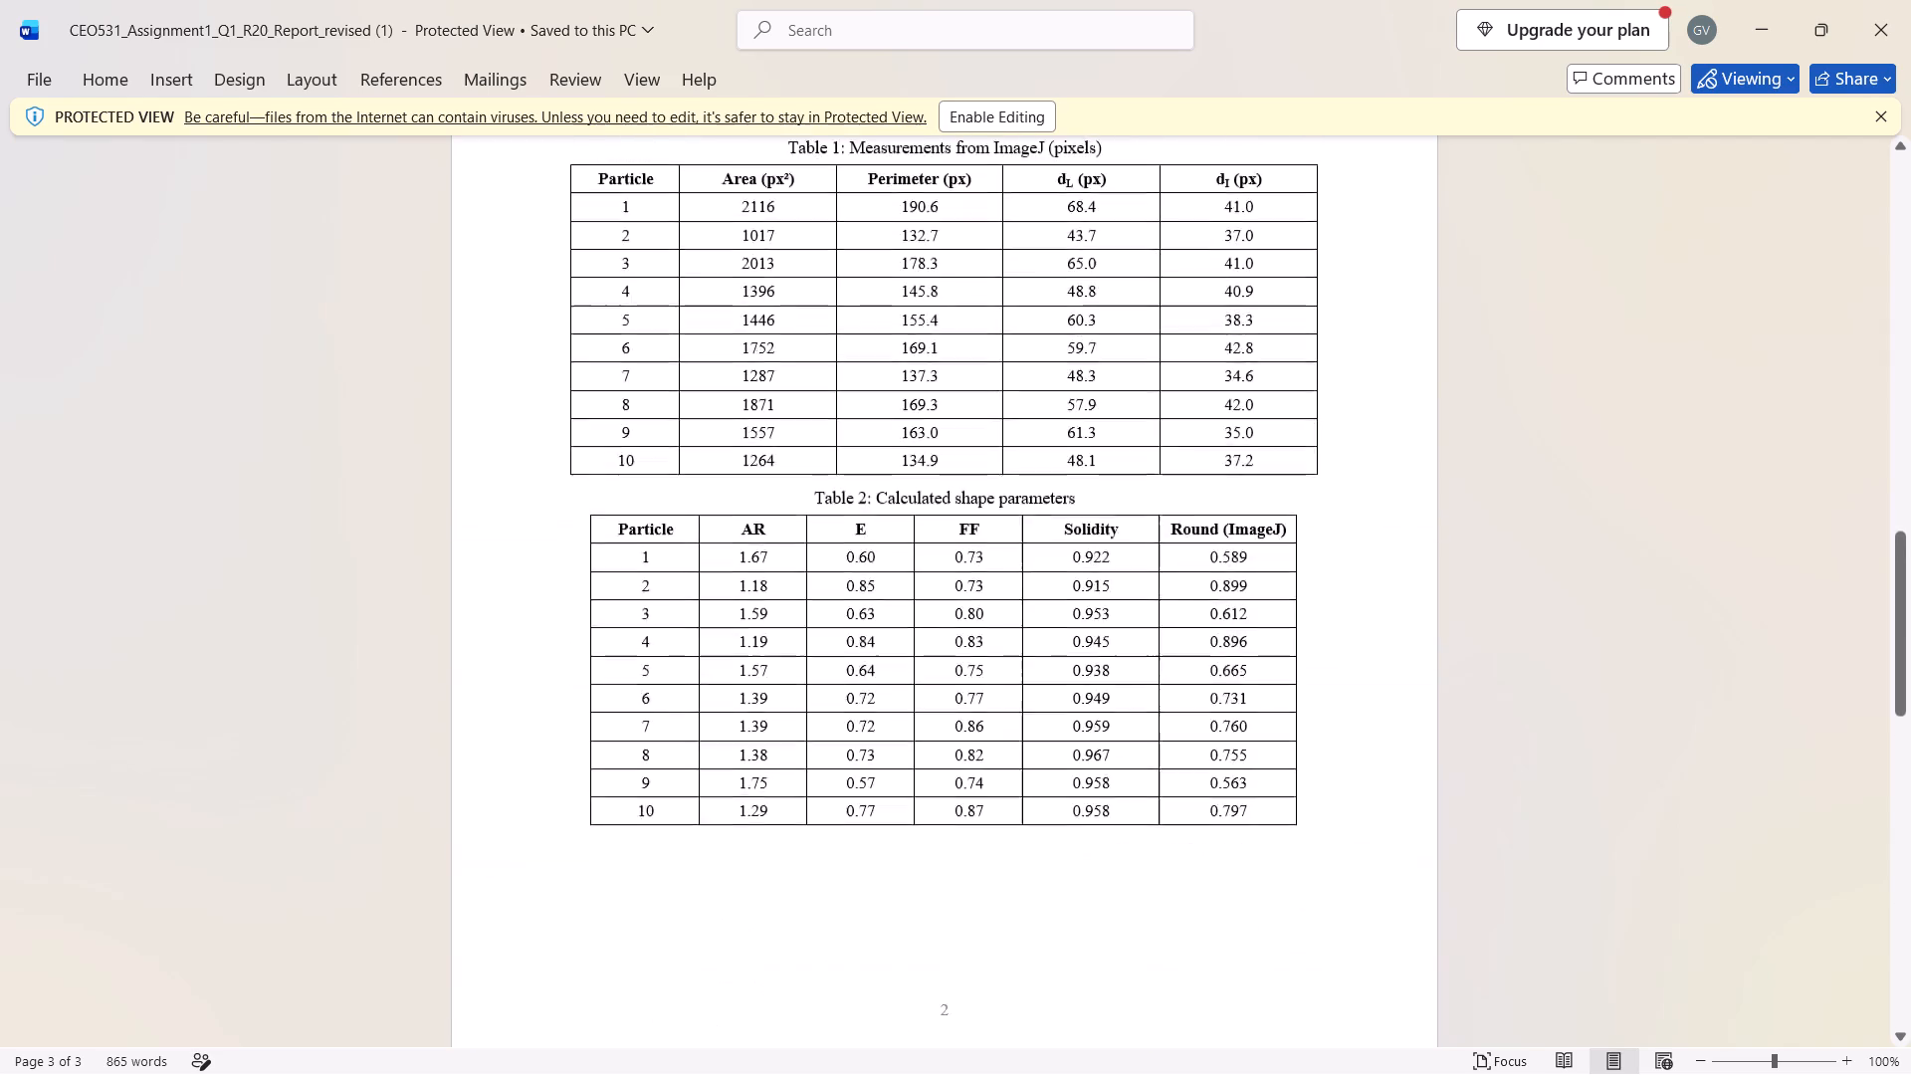
{"action": "scroll", "coordinate": [910, 722], "scroll_direction": "up", "scroll_amount": 6}
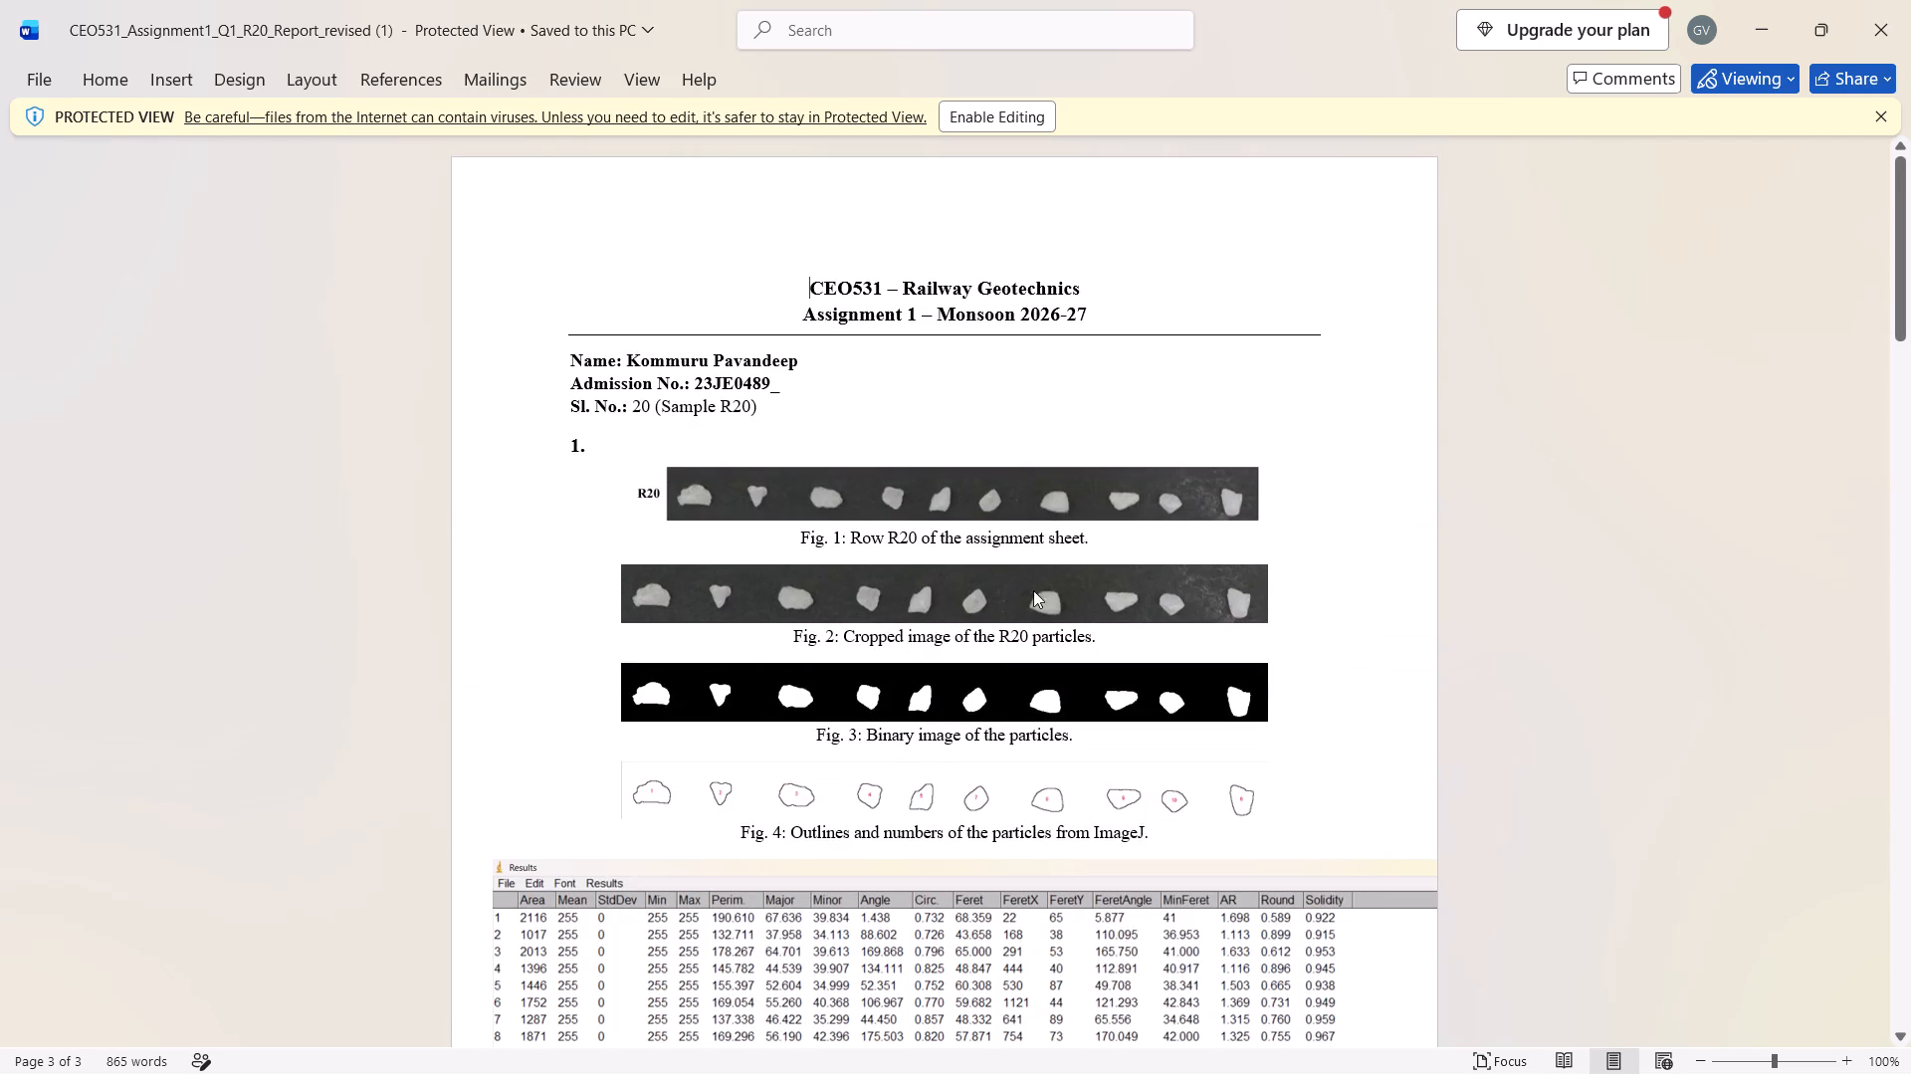
{"action": "scroll", "coordinate": [1090, 541], "scroll_direction": "down", "scroll_amount": 20}
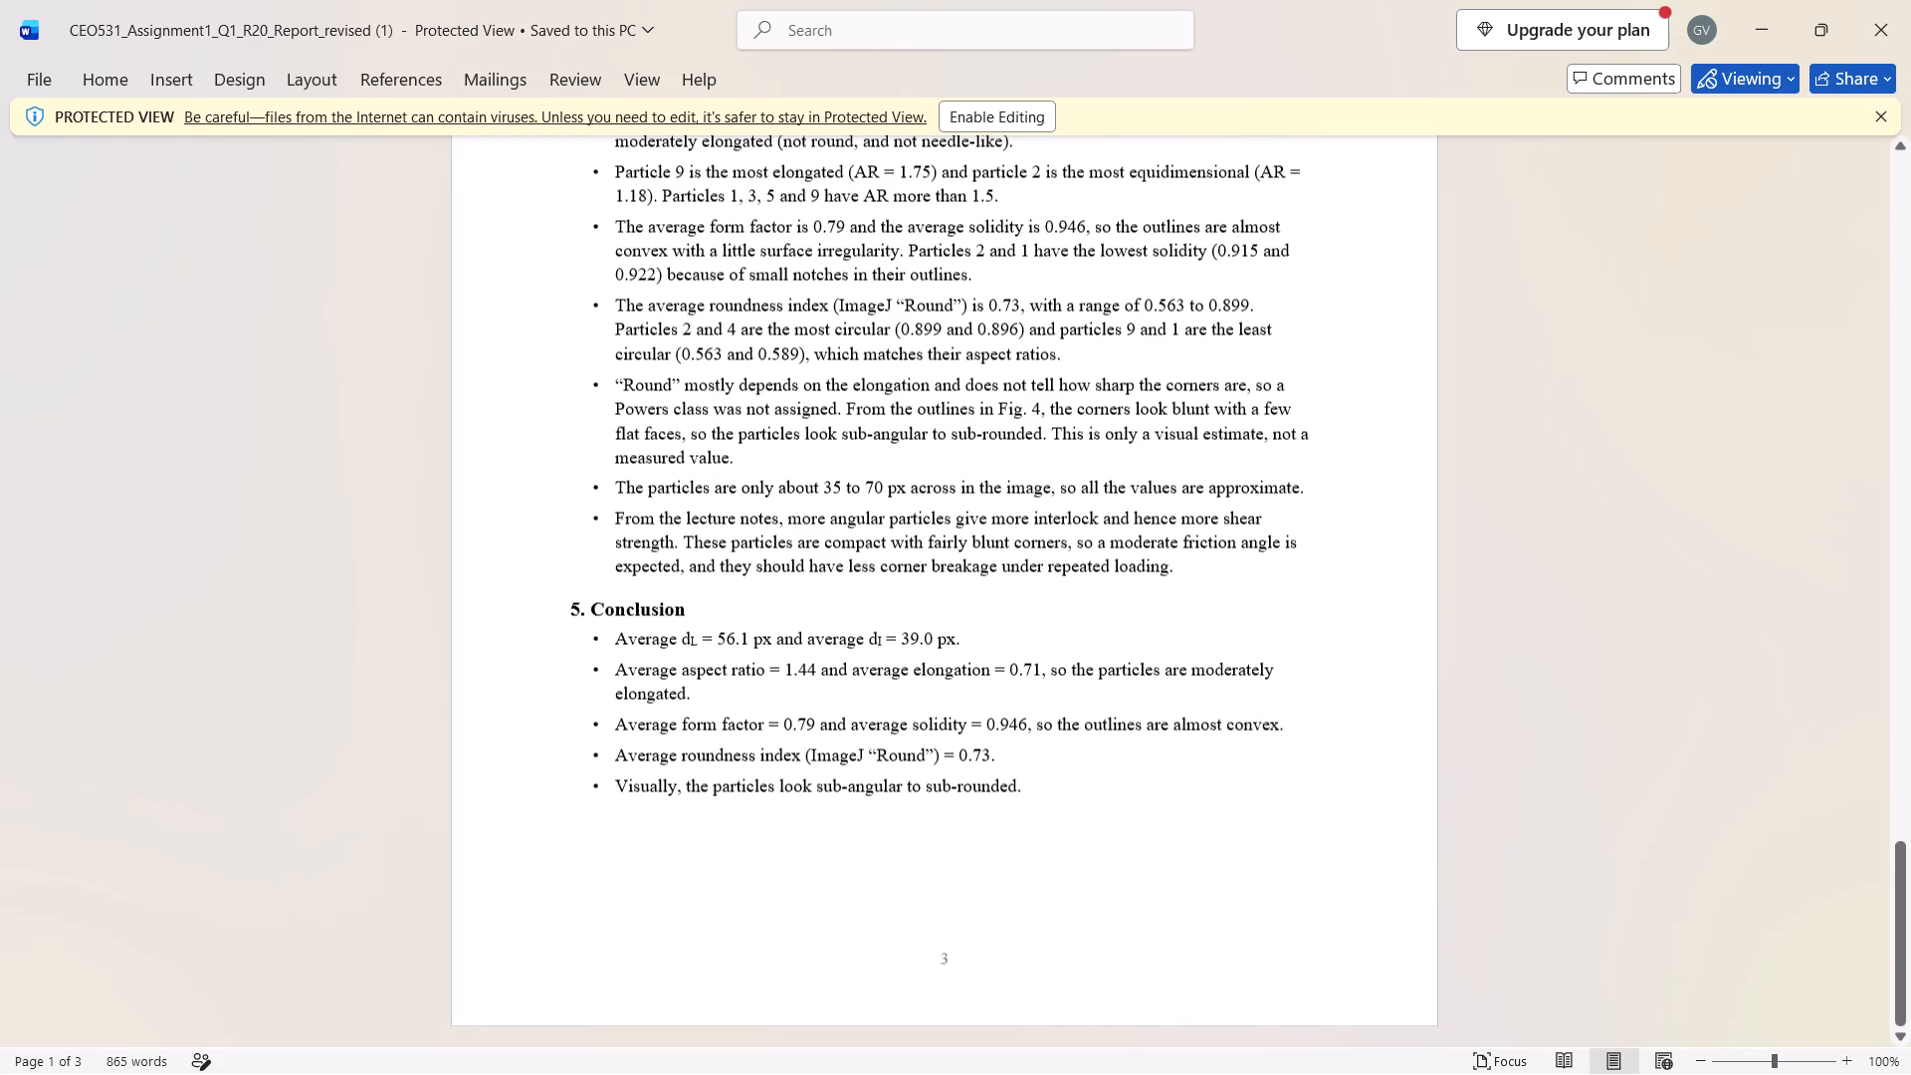
In the CEO531_Assignment1_Q1_R14_Report document, delete the Fig. 6 particle picture below Table 2 with its caption and the leftover blank lines.
{"action": "left_click", "coordinate": [1777, 9]}
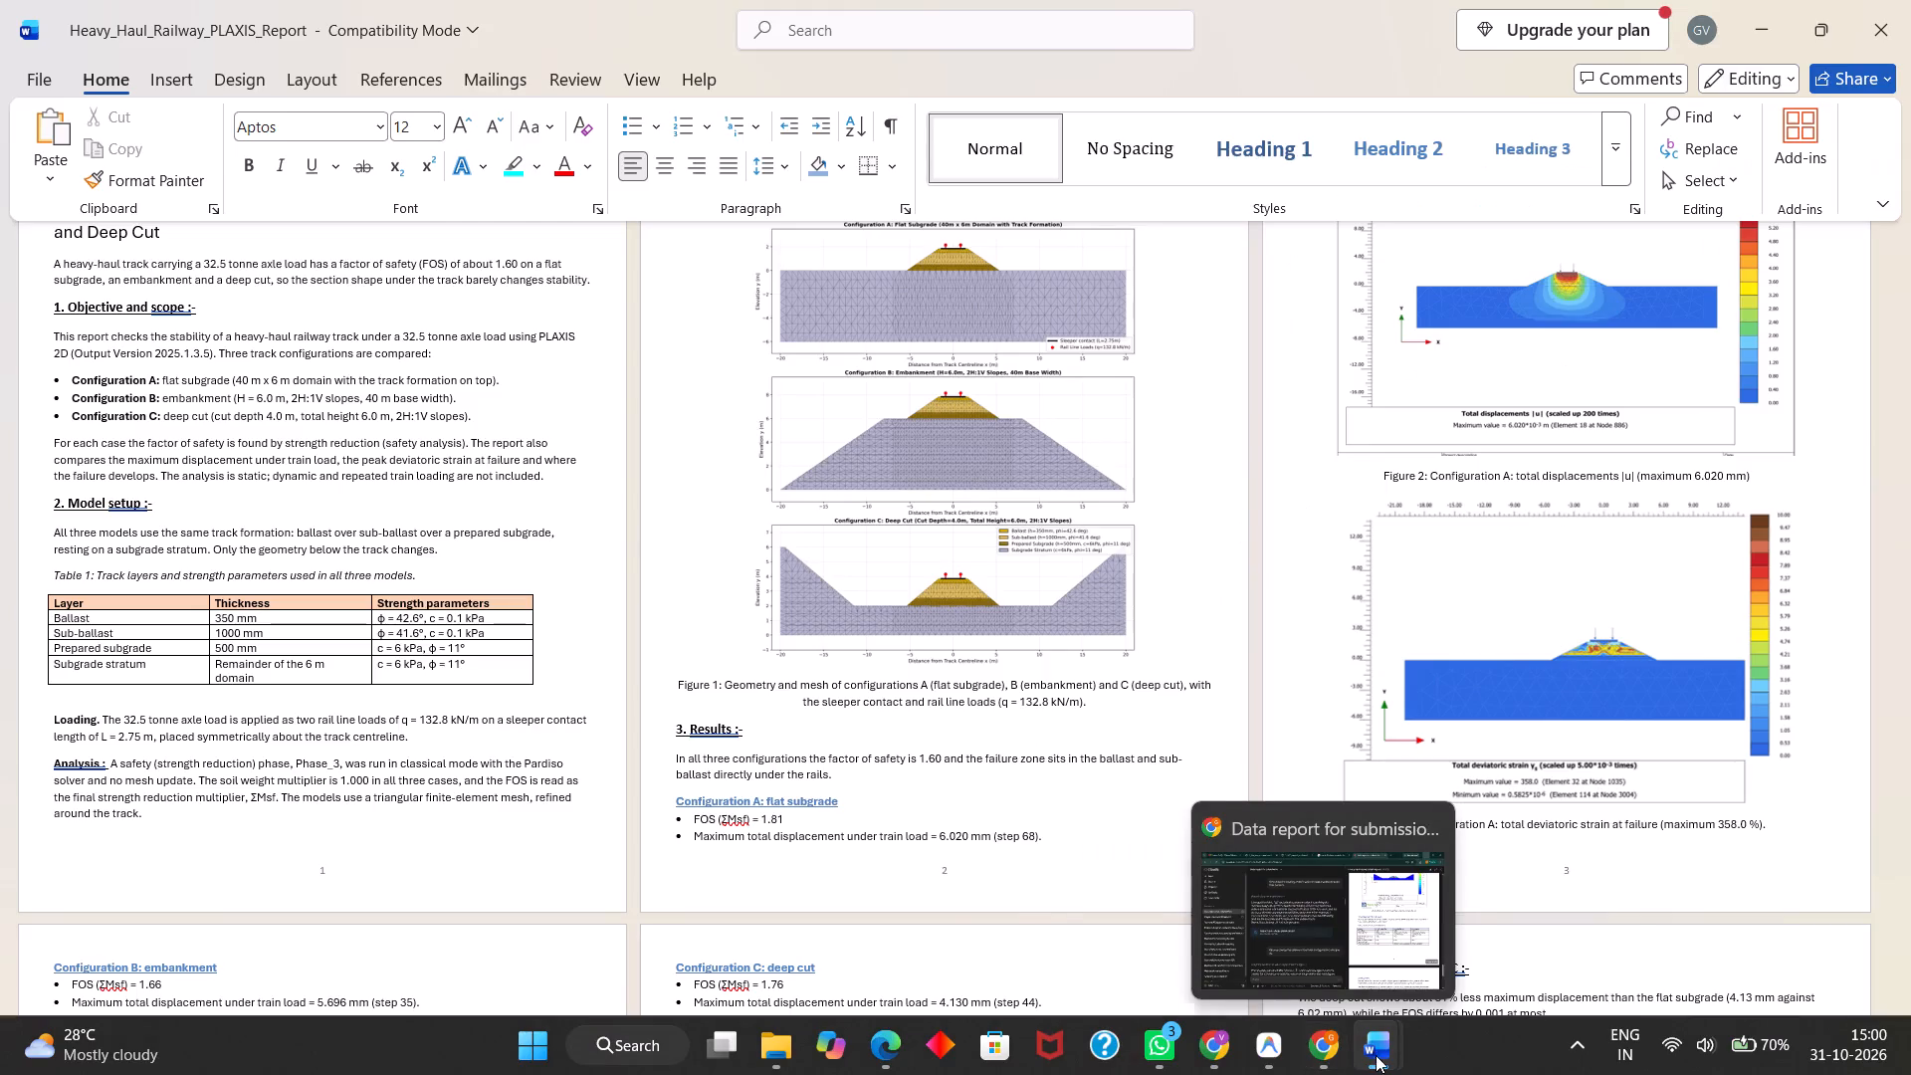
{"action": "left_click", "coordinate": [1154, 926]}
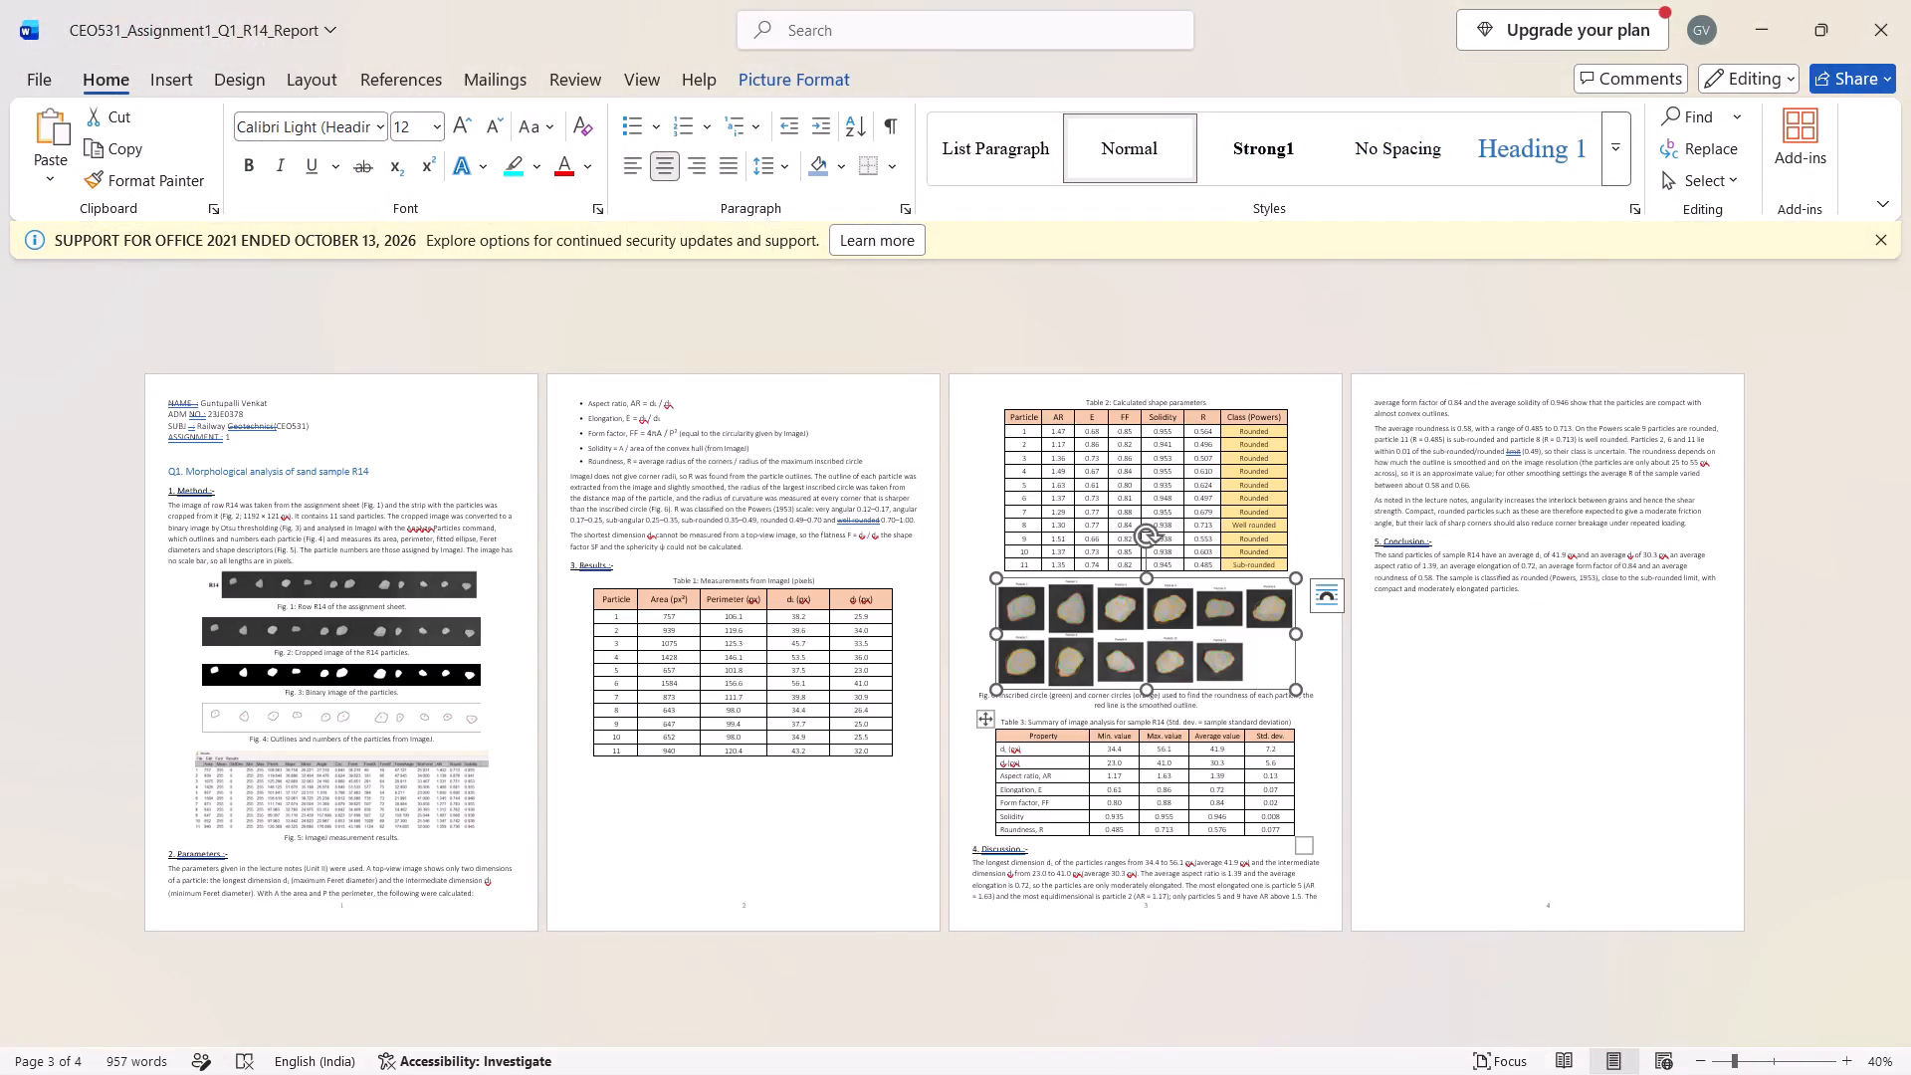
{"action": "key", "text": "Delete"}
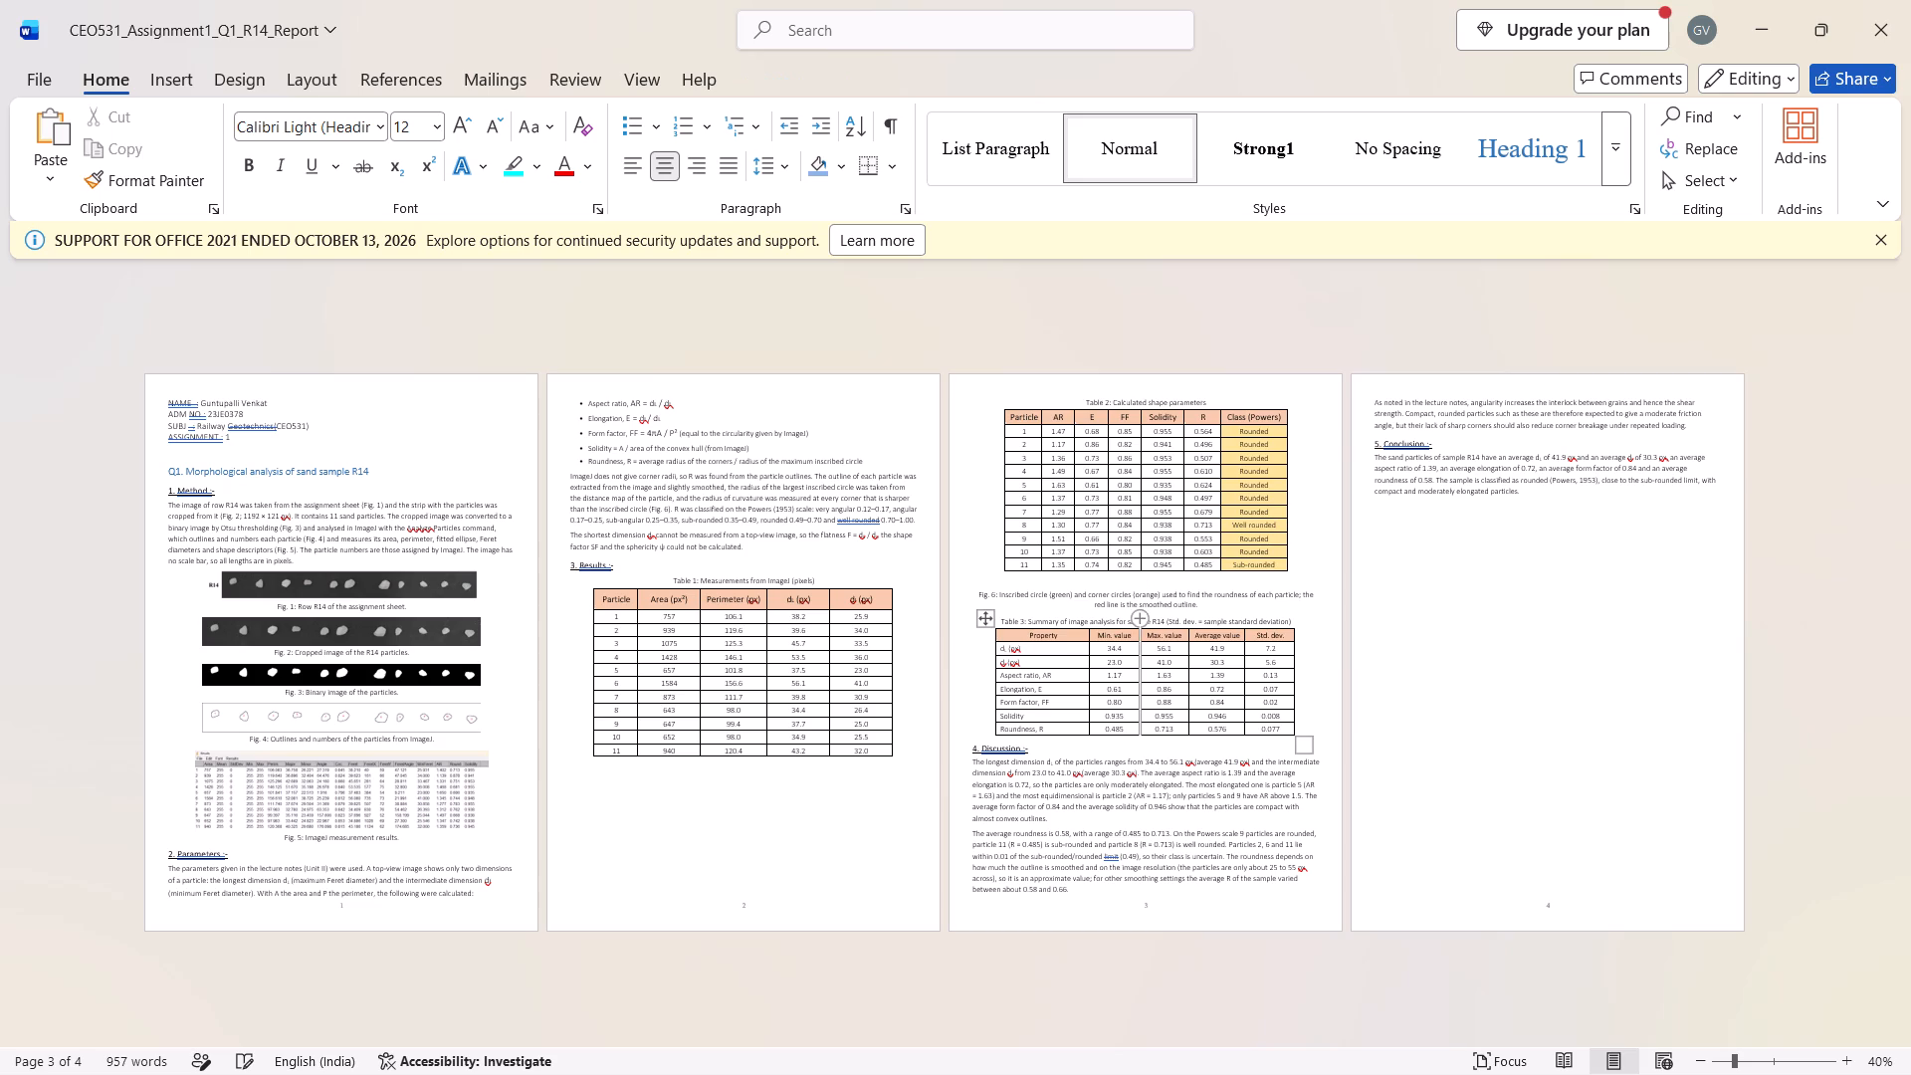
{"action": "left_click_drag", "start_coordinate": [1202, 607], "coordinate": [977, 597]}
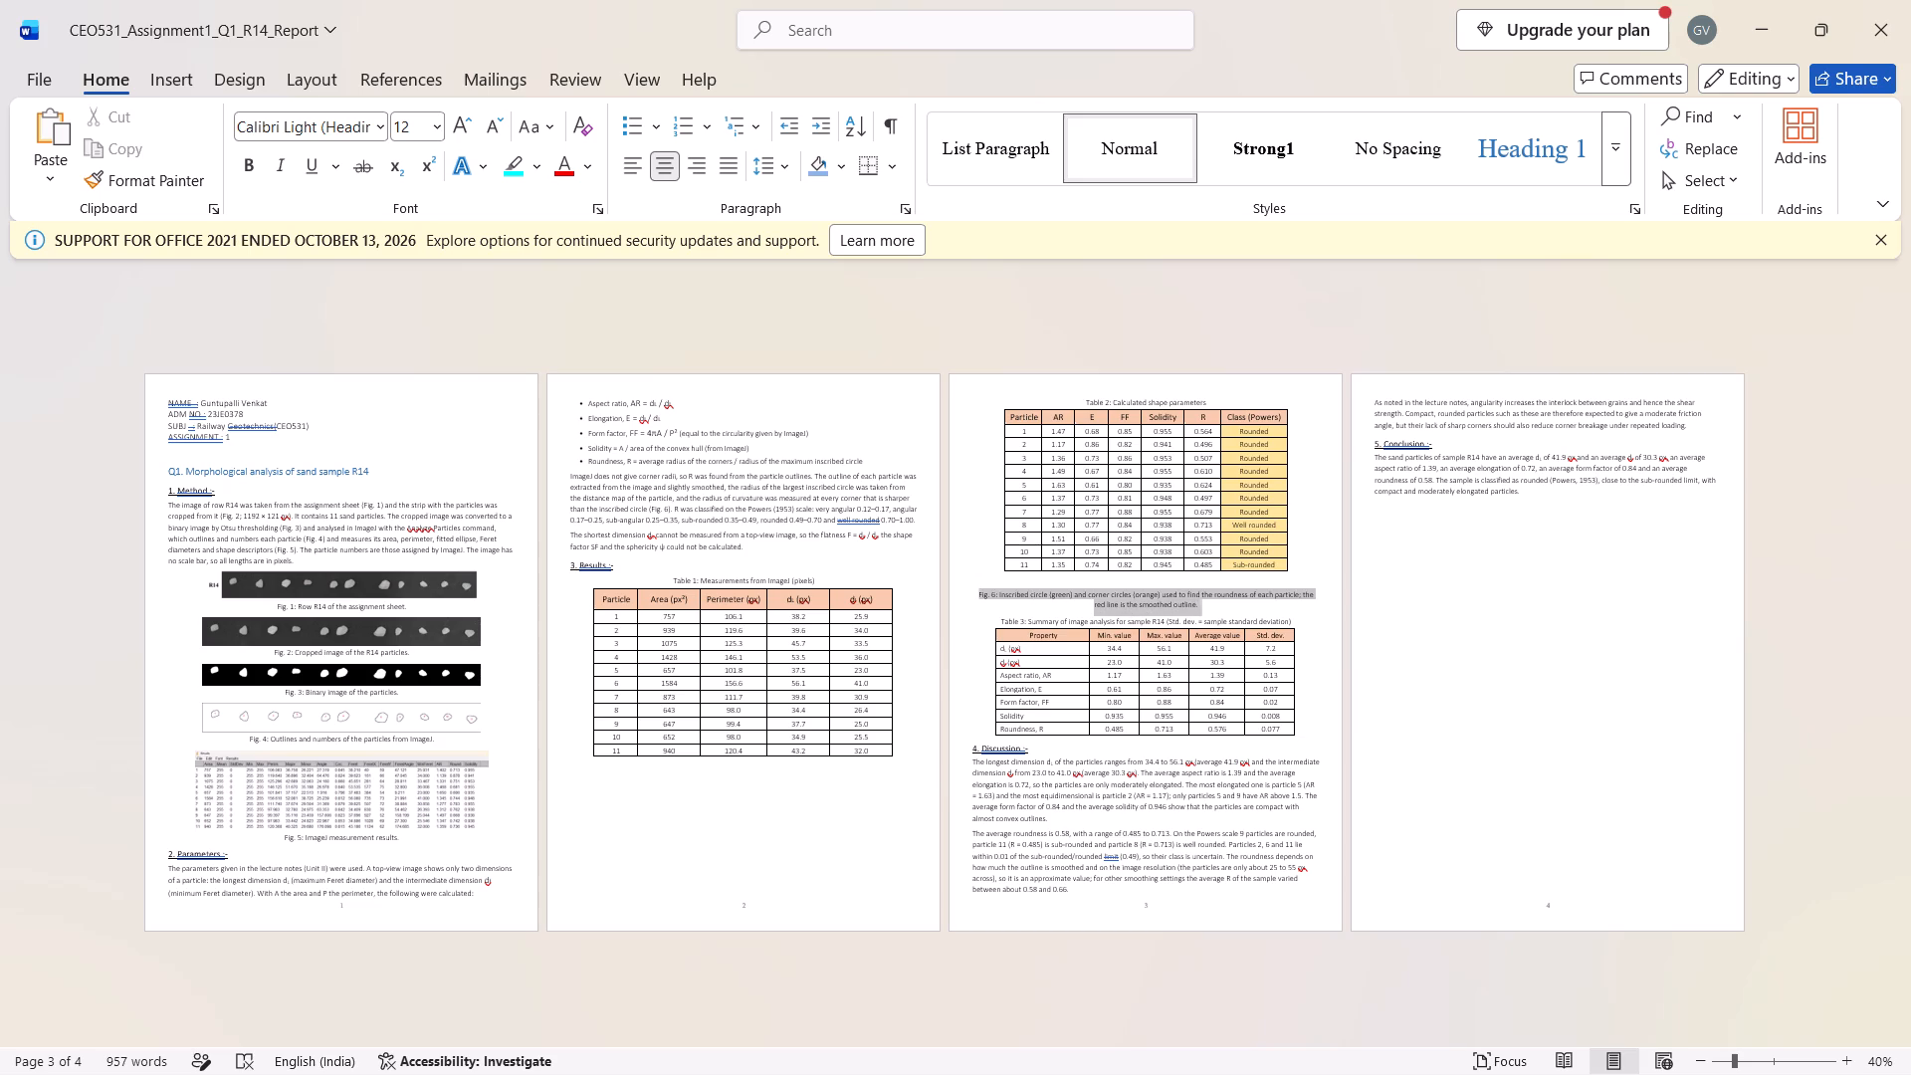
{"action": "left_click_drag", "start_coordinate": [977, 597], "coordinate": [973, 598]}
{"action": "key", "text": "Delete"}
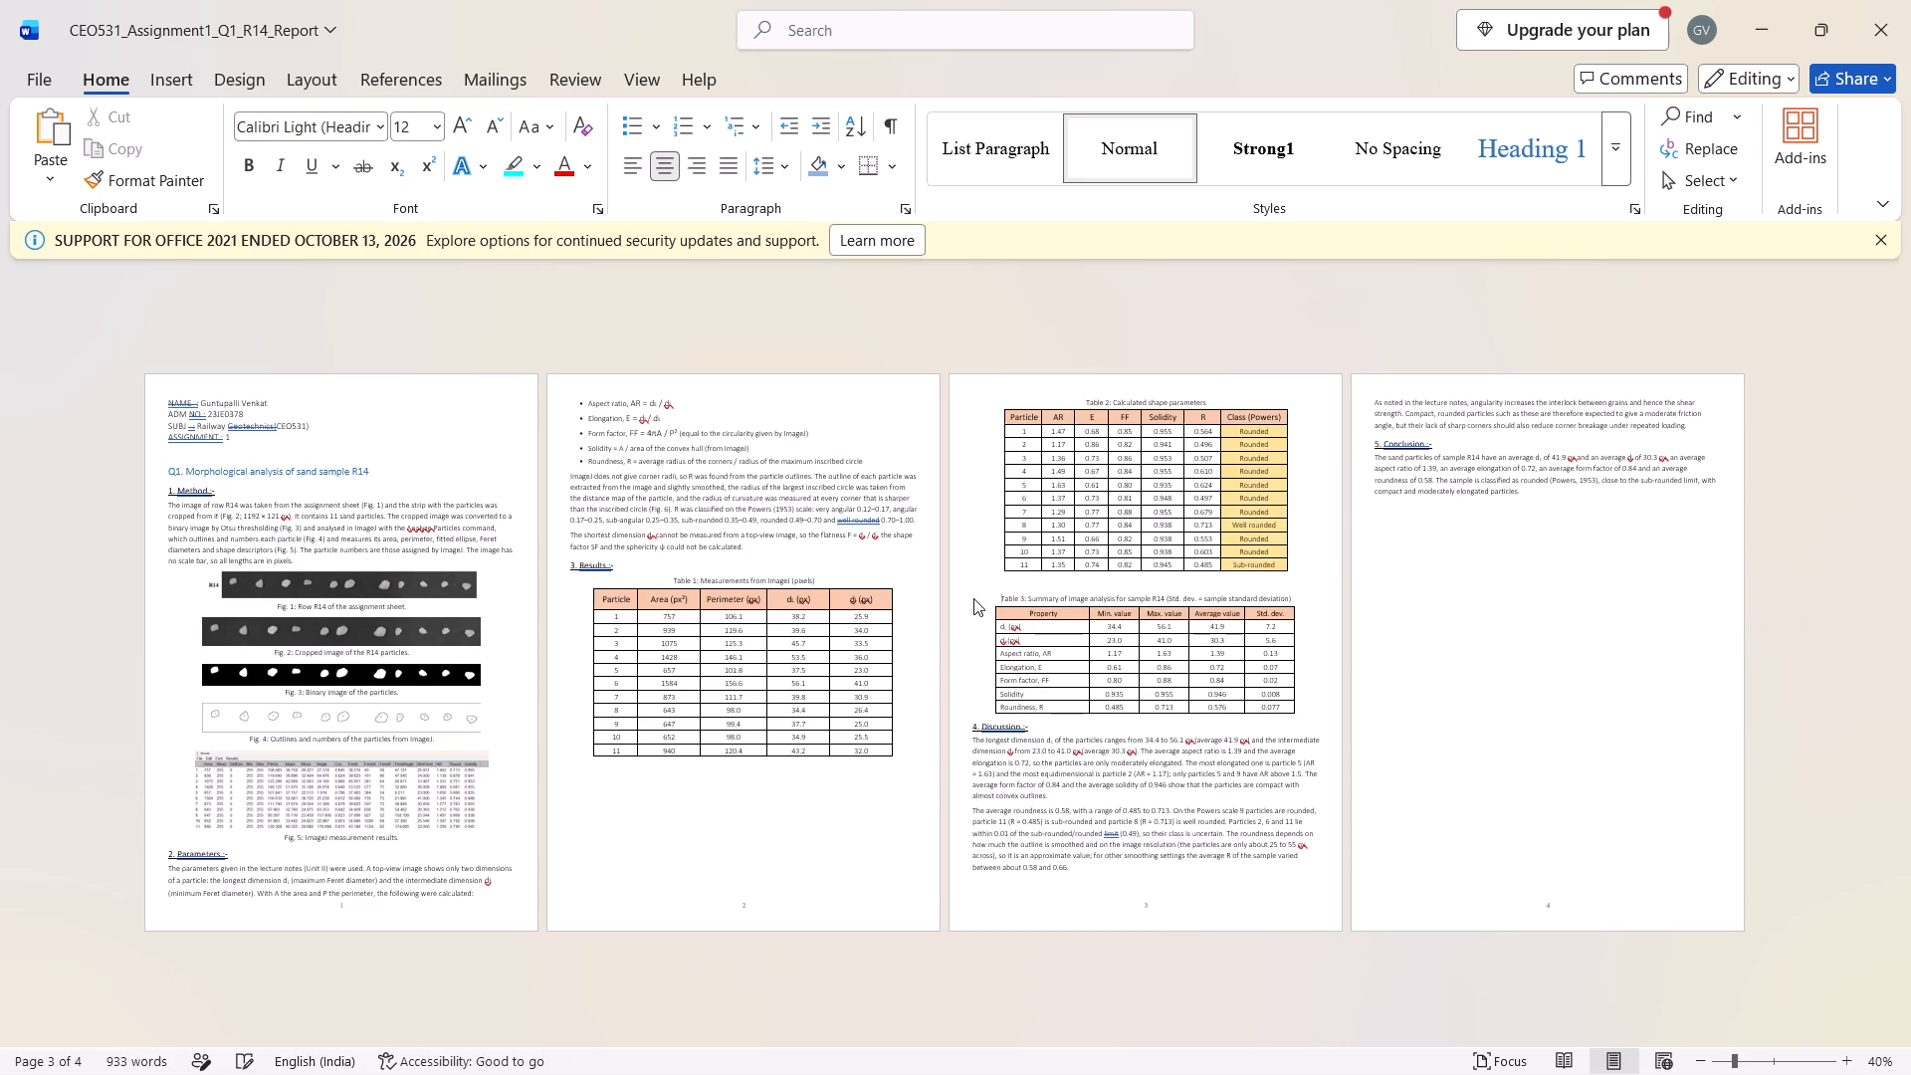
{"action": "key", "text": "BackSpace"}
{"action": "key", "text": "BackSpace"}
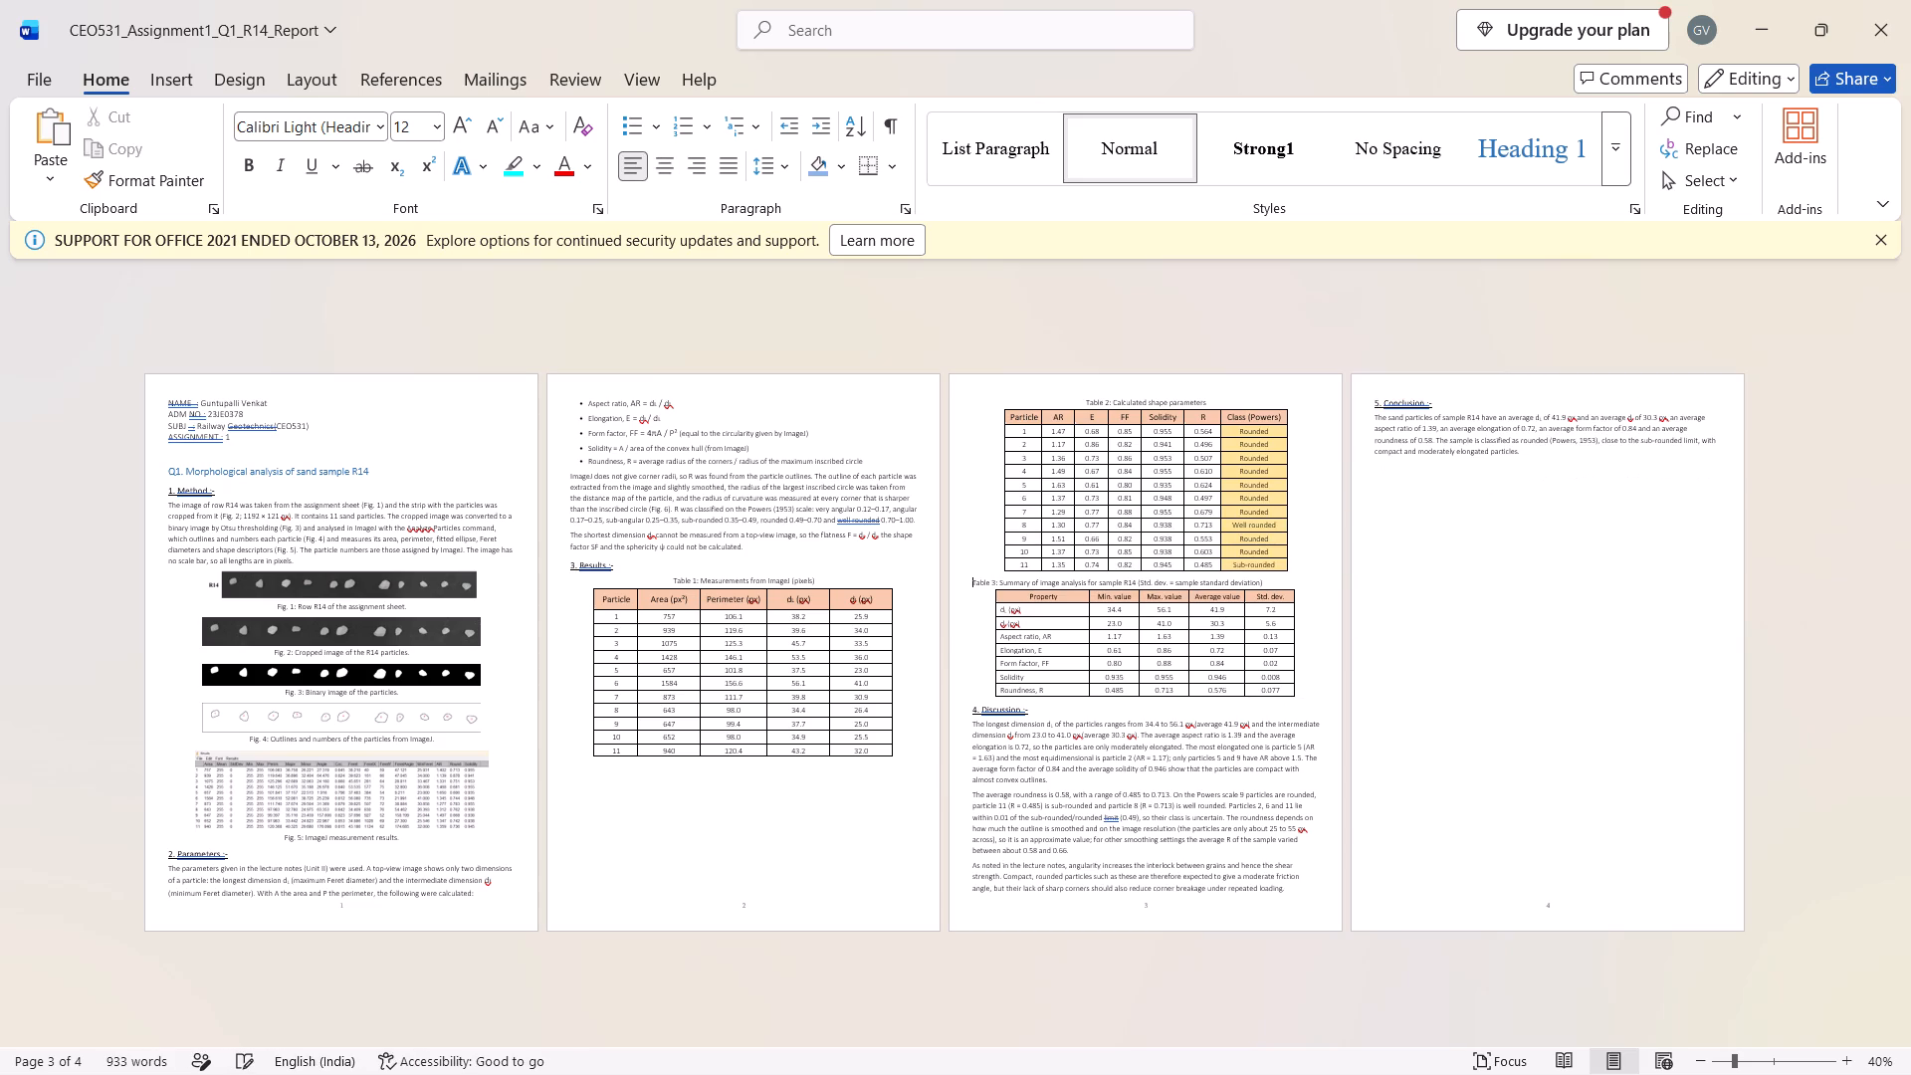
Indent the Table 3 caption with leading spaces so it sits roughly centred over its table.
{"action": "key", "text": "space"}
{"action": "key", "text": "space"}
{"action": "key", "text": "space"}
{"action": "key", "text": "space"}
{"action": "key", "text": "space"}
{"action": "key", "text": "space"}
{"action": "key", "text": "space"}
{"action": "key", "text": "space"}
{"action": "key", "text": "space"}
{"action": "key", "text": "space"}
{"action": "key", "text": "space"}
{"action": "key", "text": "space"}
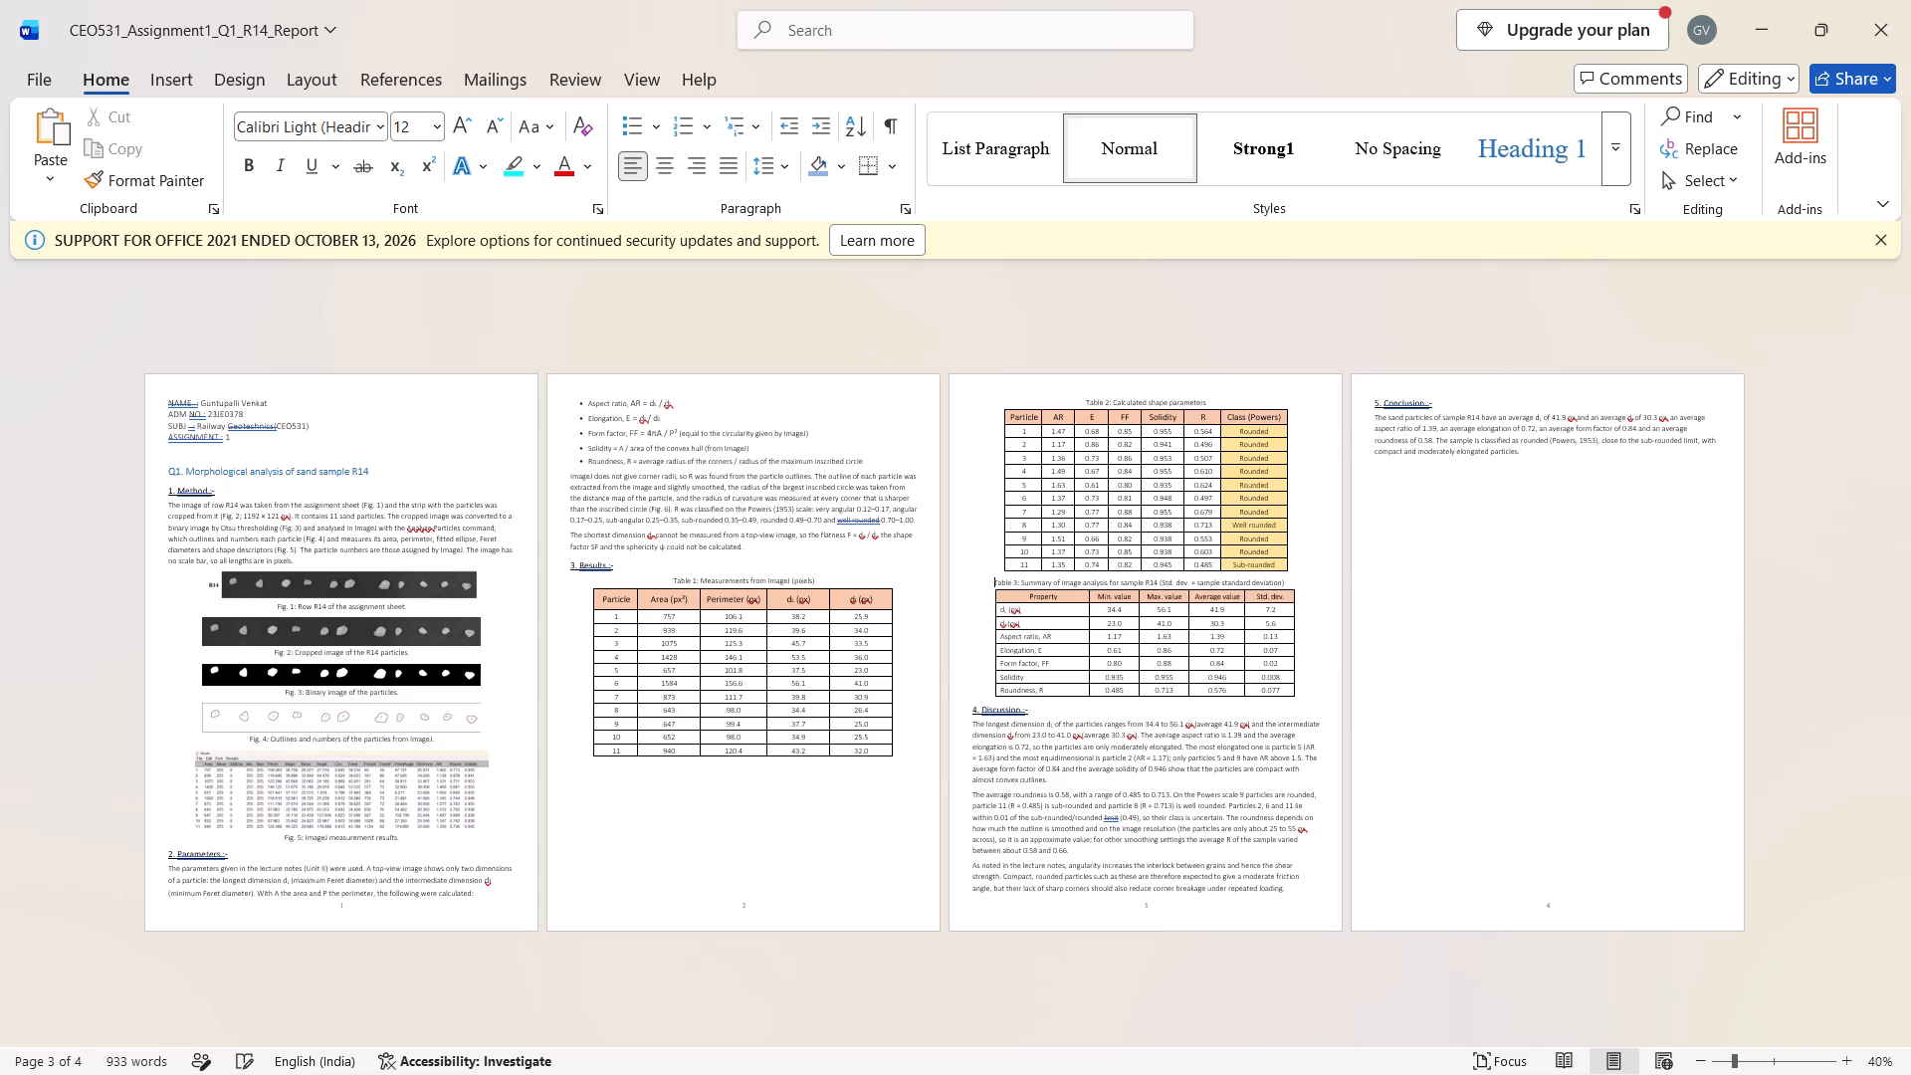
{"action": "key", "text": "space"}
{"action": "key", "text": "space"}
{"action": "key", "text": "space"}
{"action": "key", "text": "space"}
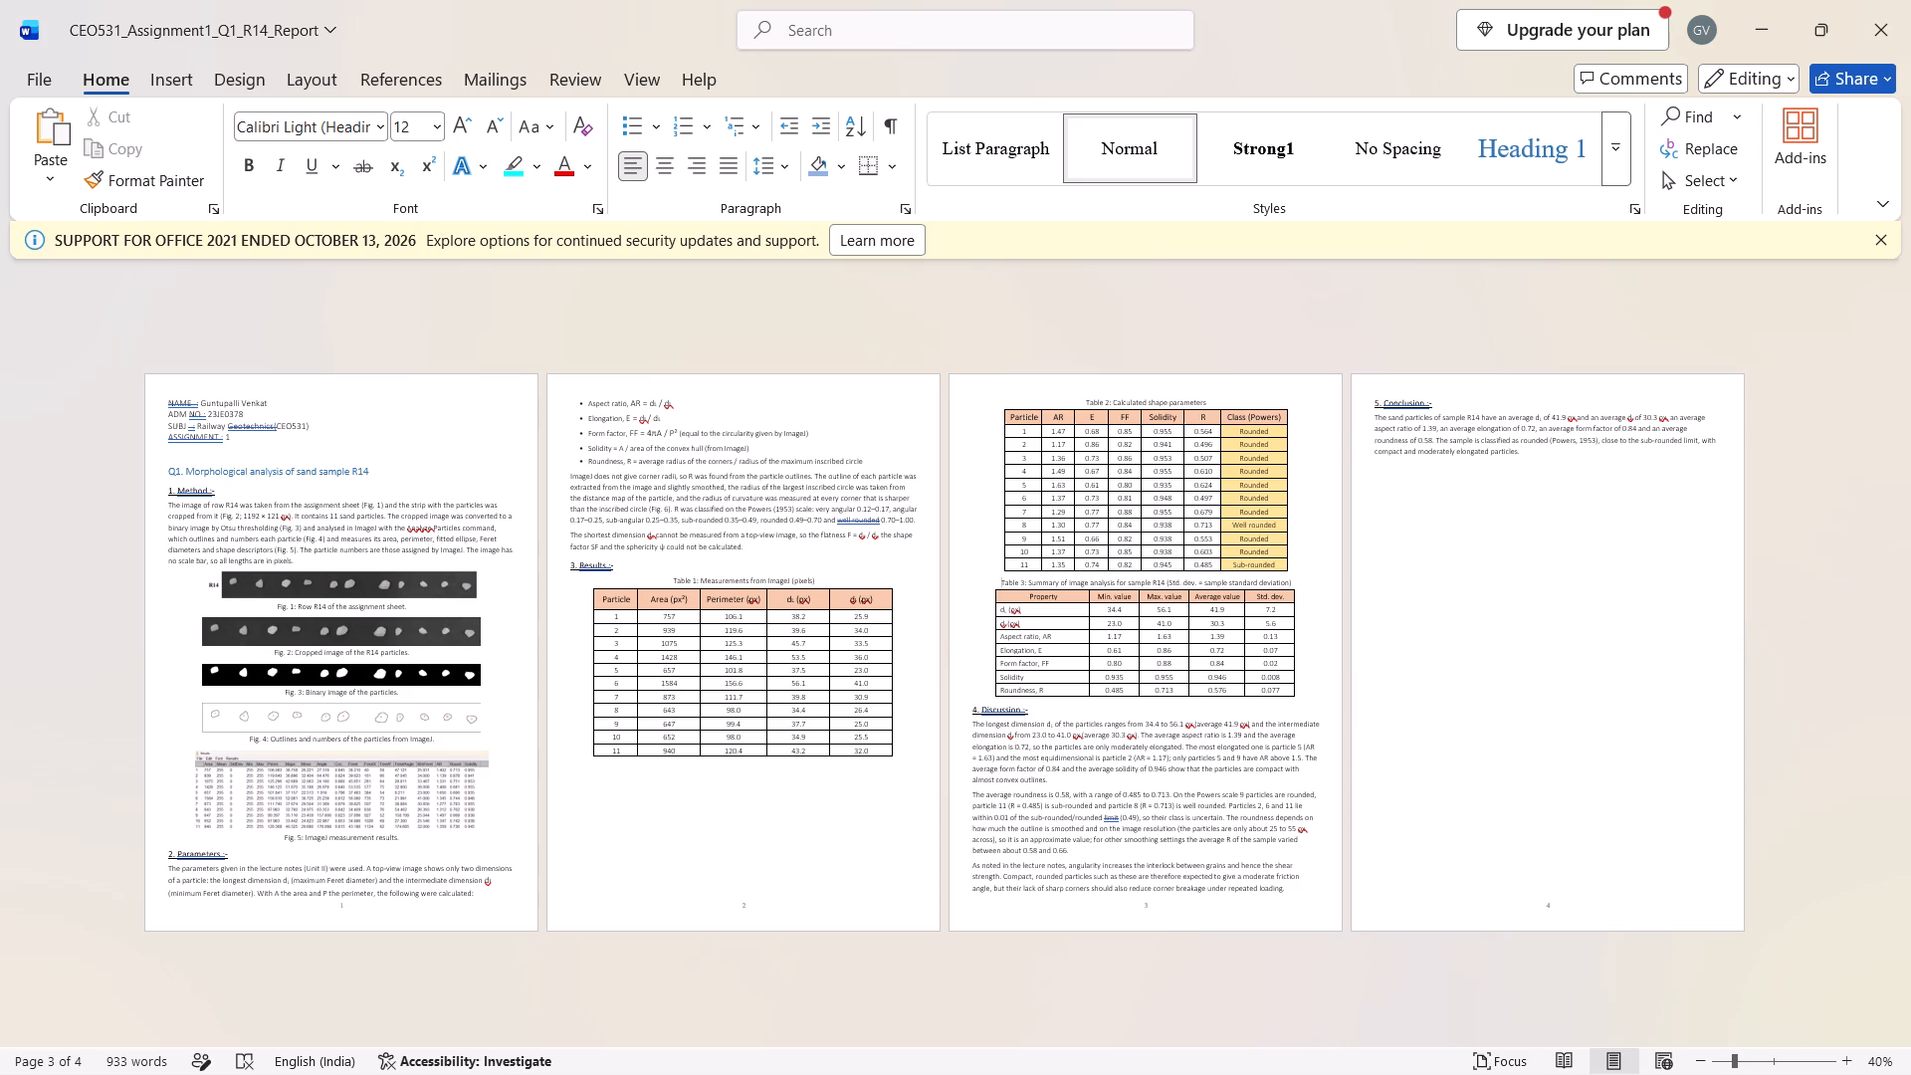
Select Table 1 in the Results section and resize it from its corner to be slightly narrower.
{"action": "left_click", "coordinate": [725, 666]}
{"action": "left_click", "coordinate": [583, 580]}
{"action": "left_click", "coordinate": [751, 665]}
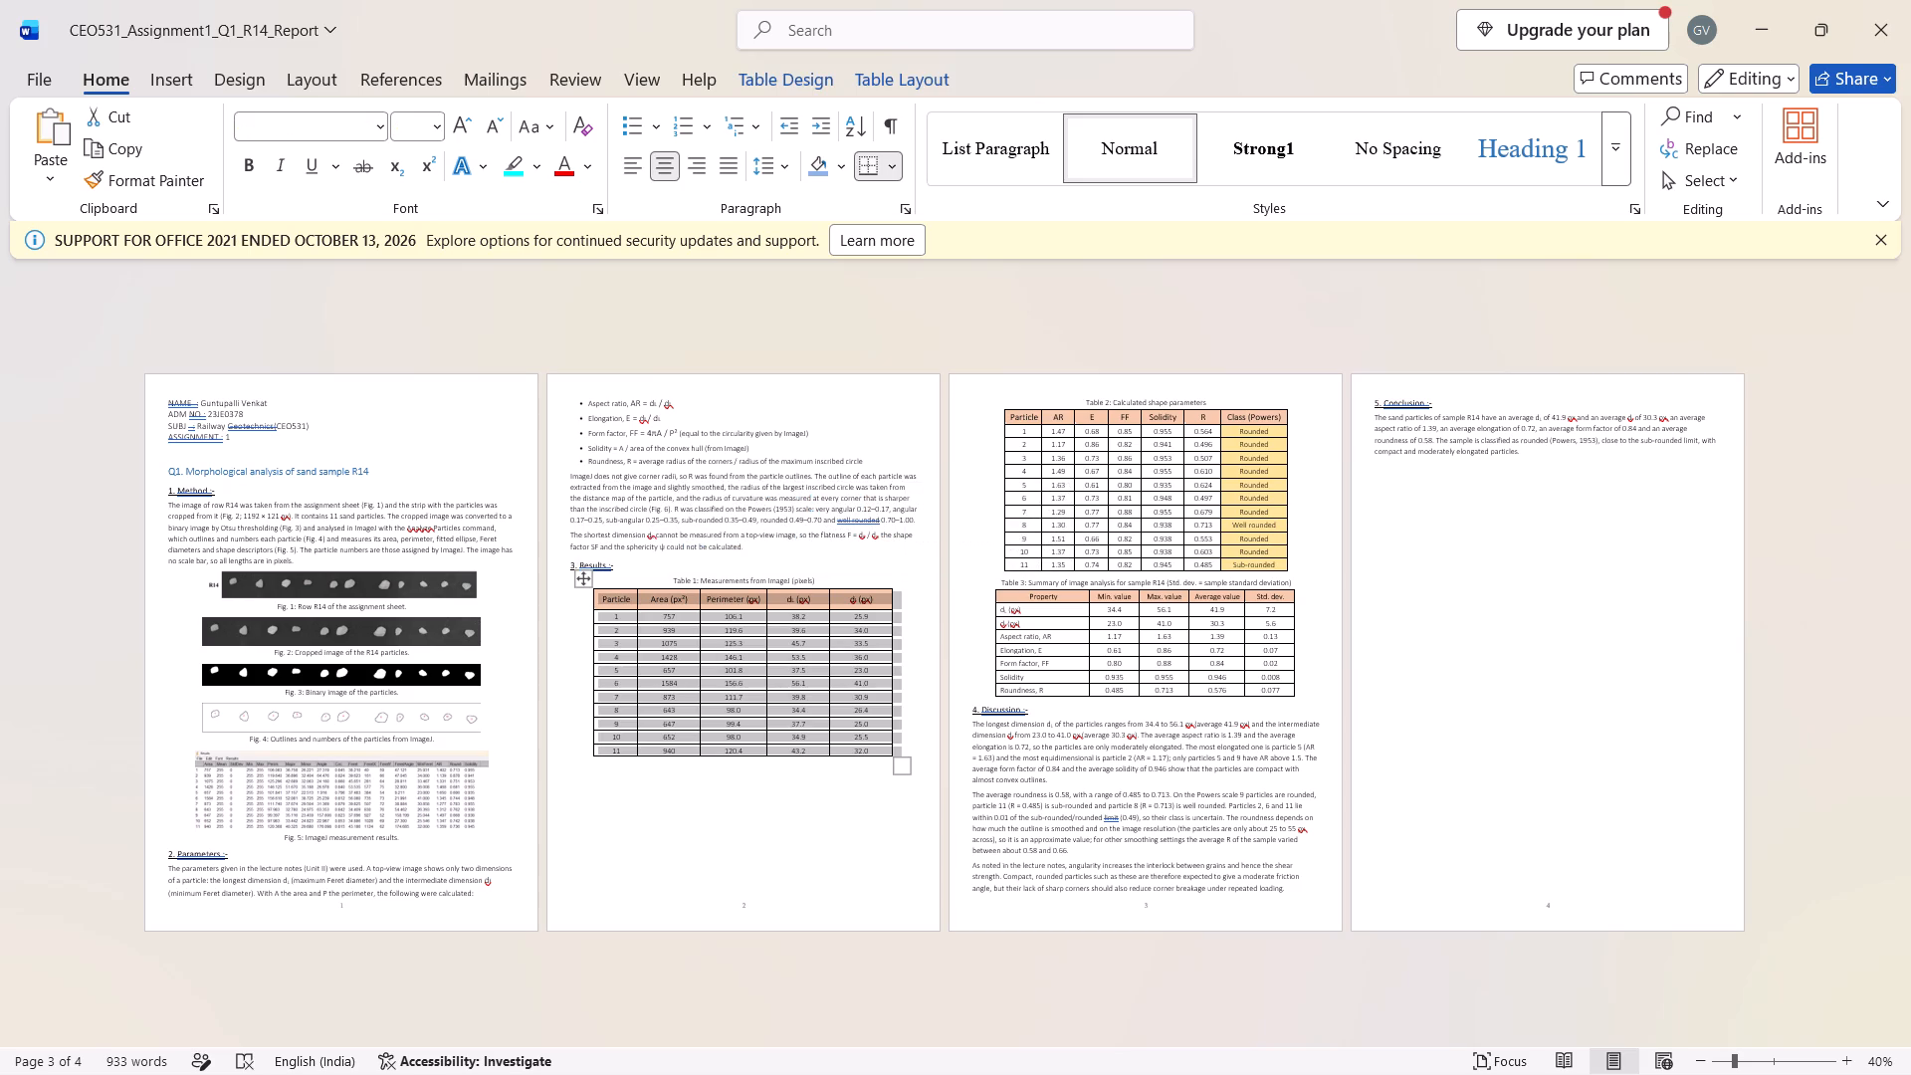
{"action": "scroll", "coordinate": [733, 821], "scroll_direction": "up", "scroll_amount": 1, "text": "ctrl"}
{"action": "left_click", "coordinate": [781, 658]}
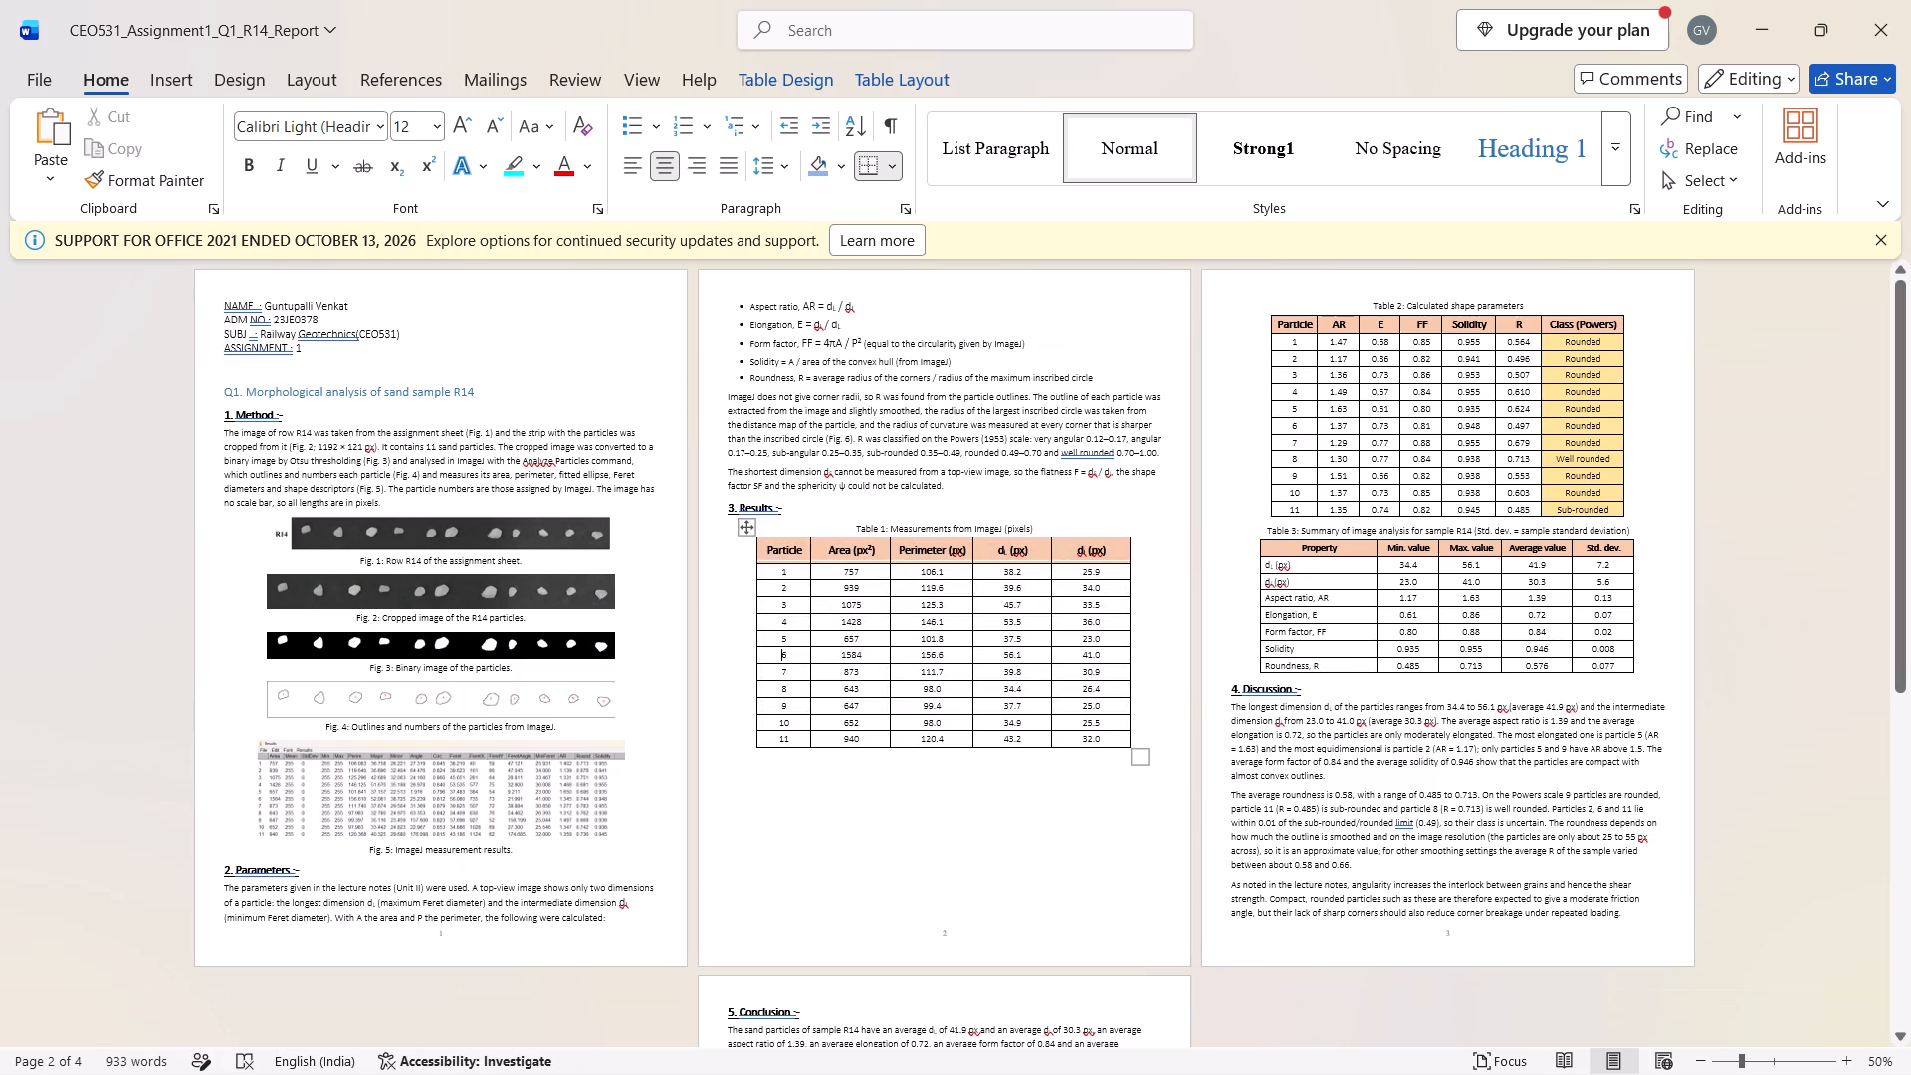
{"action": "left_click", "coordinate": [1123, 745]}
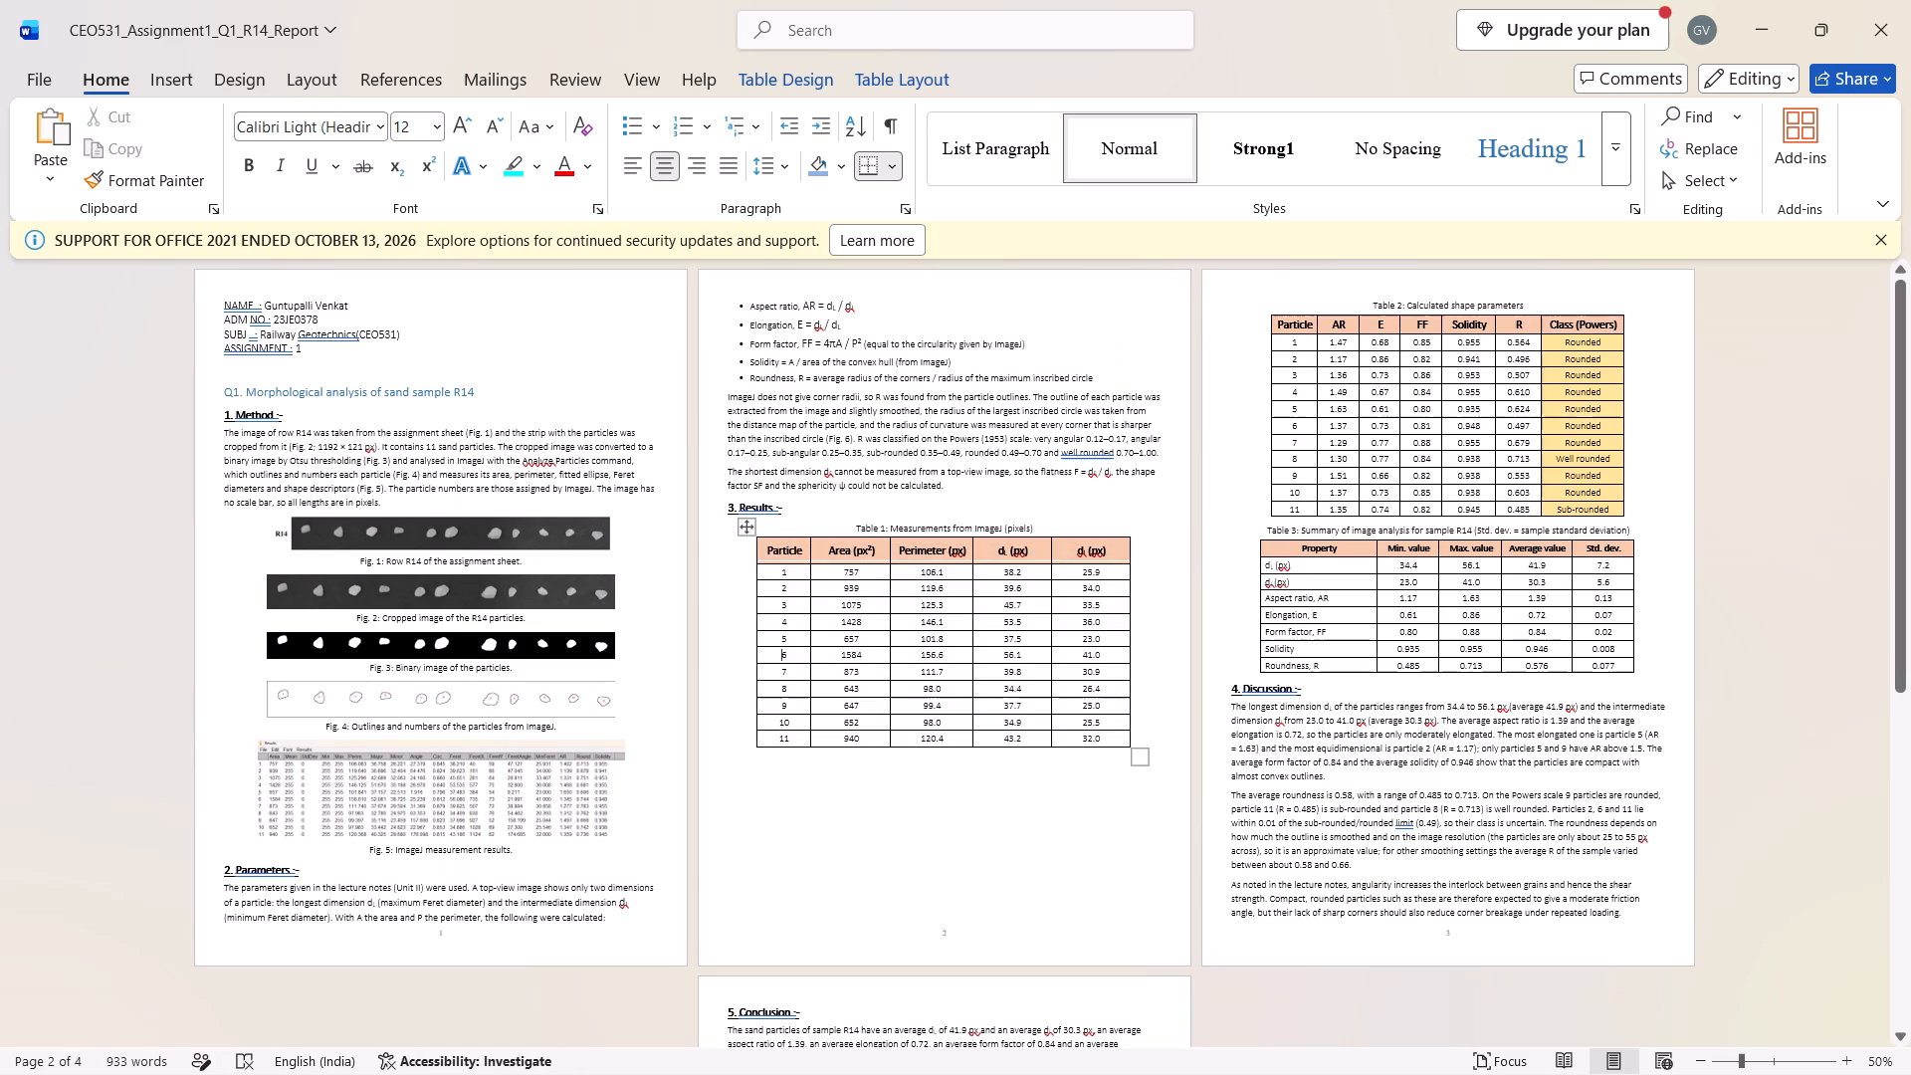
{"action": "left_click", "coordinate": [748, 528]}
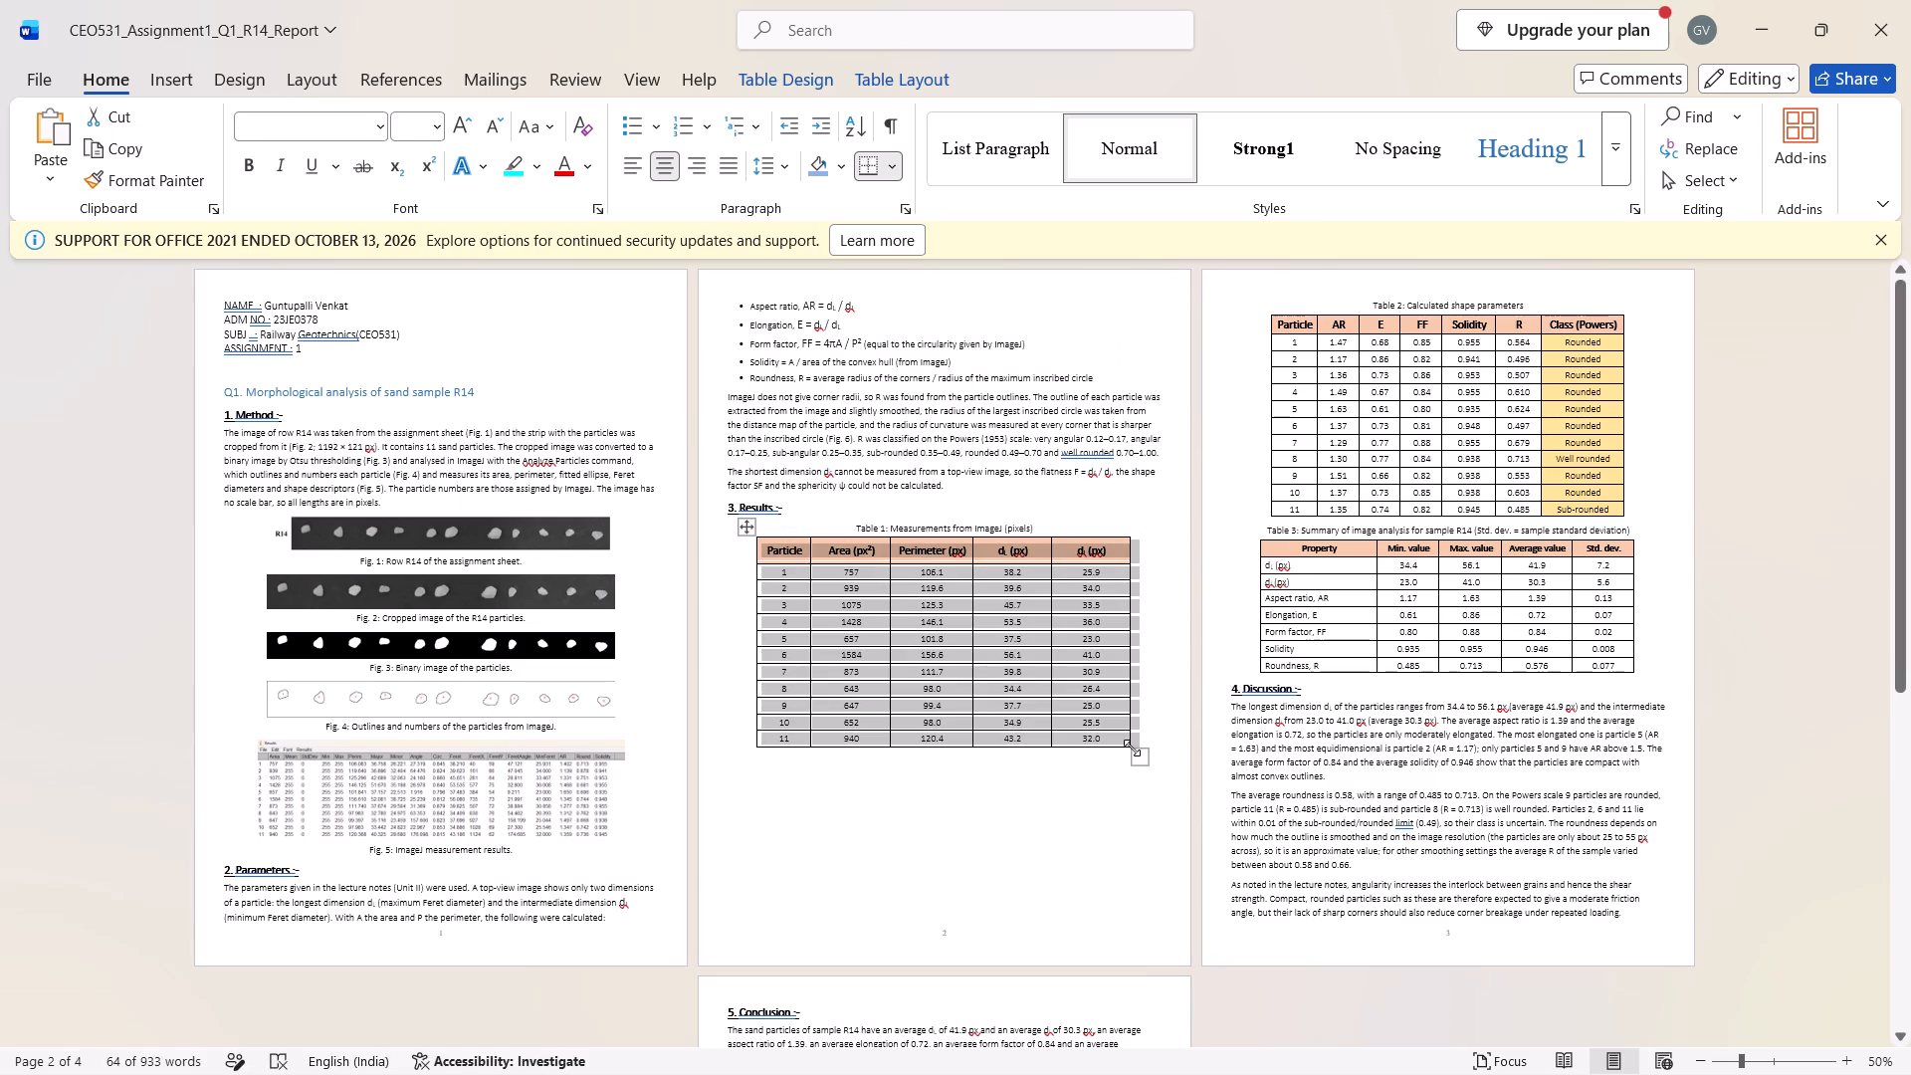
{"action": "left_click_drag", "start_coordinate": [1132, 748], "coordinate": [1106, 724]}
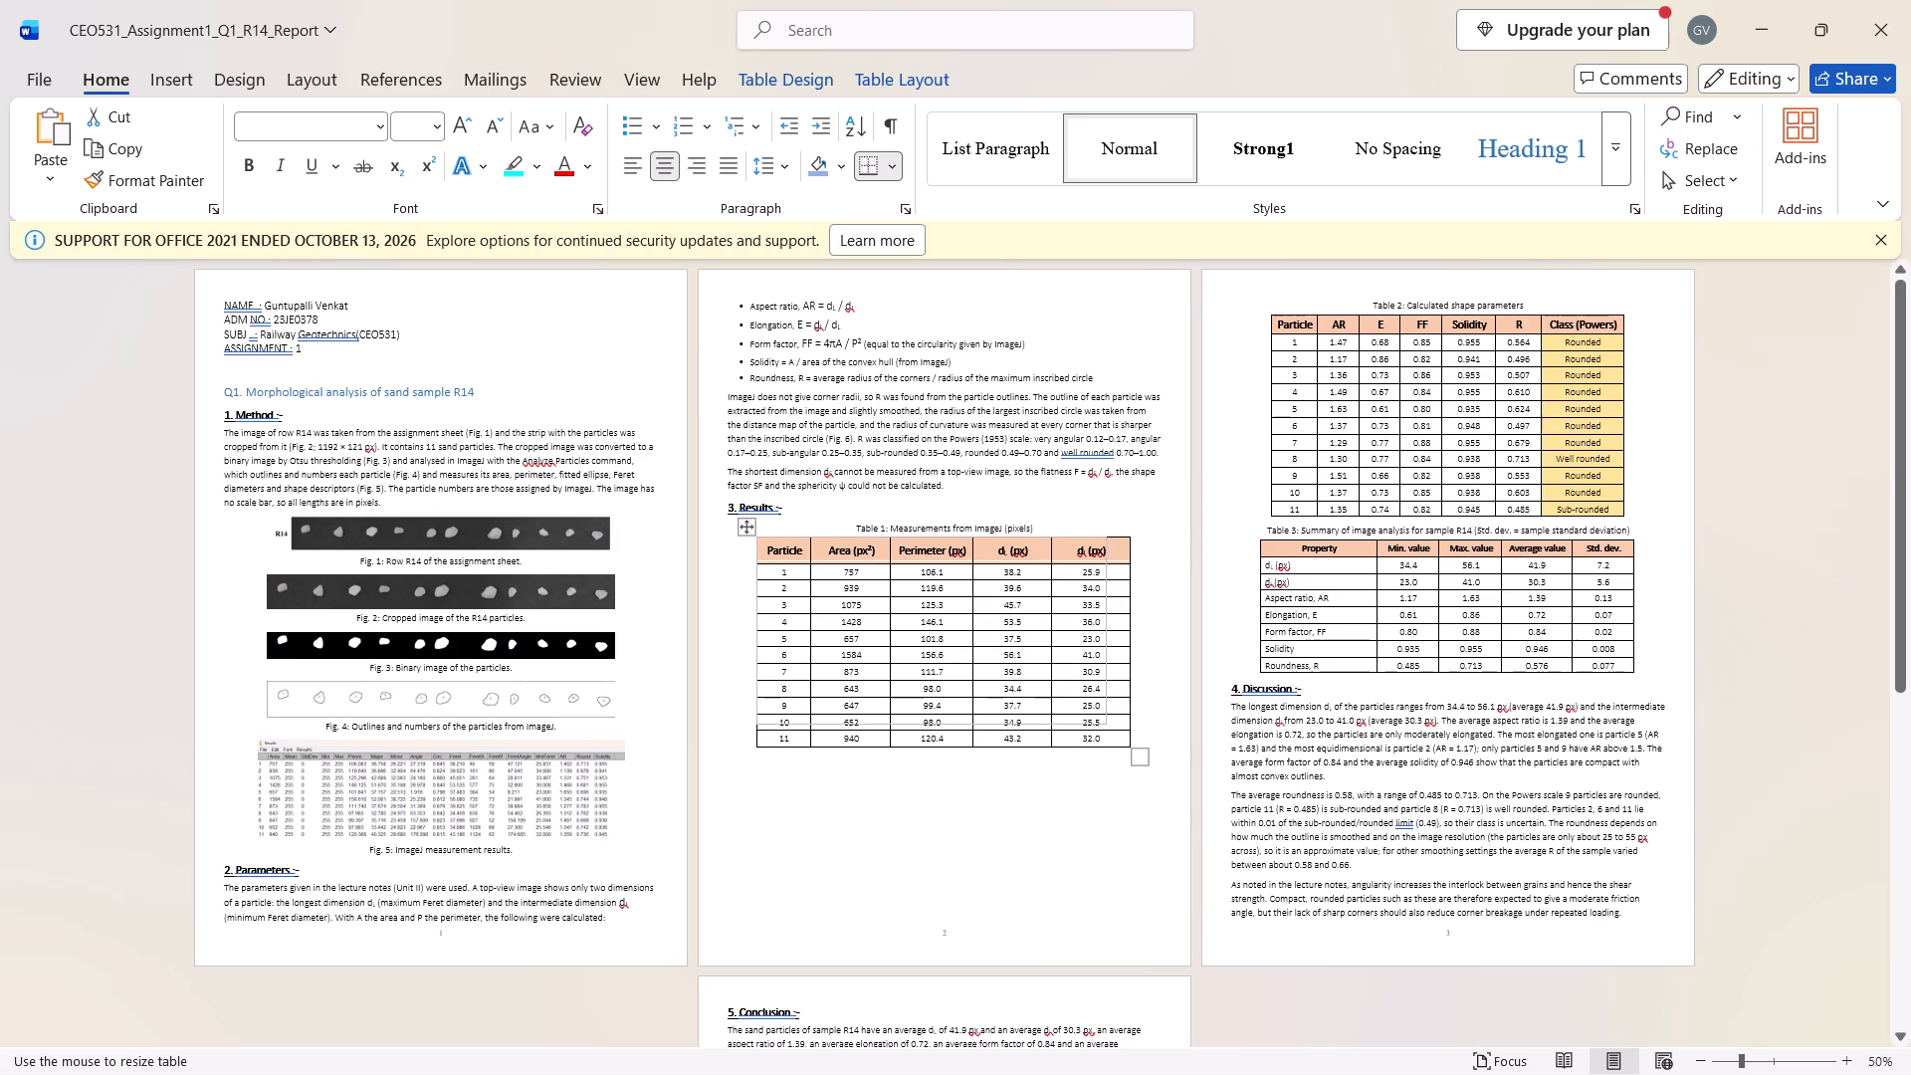
{"action": "left_click_drag", "start_coordinate": [1106, 724], "coordinate": [1121, 739]}
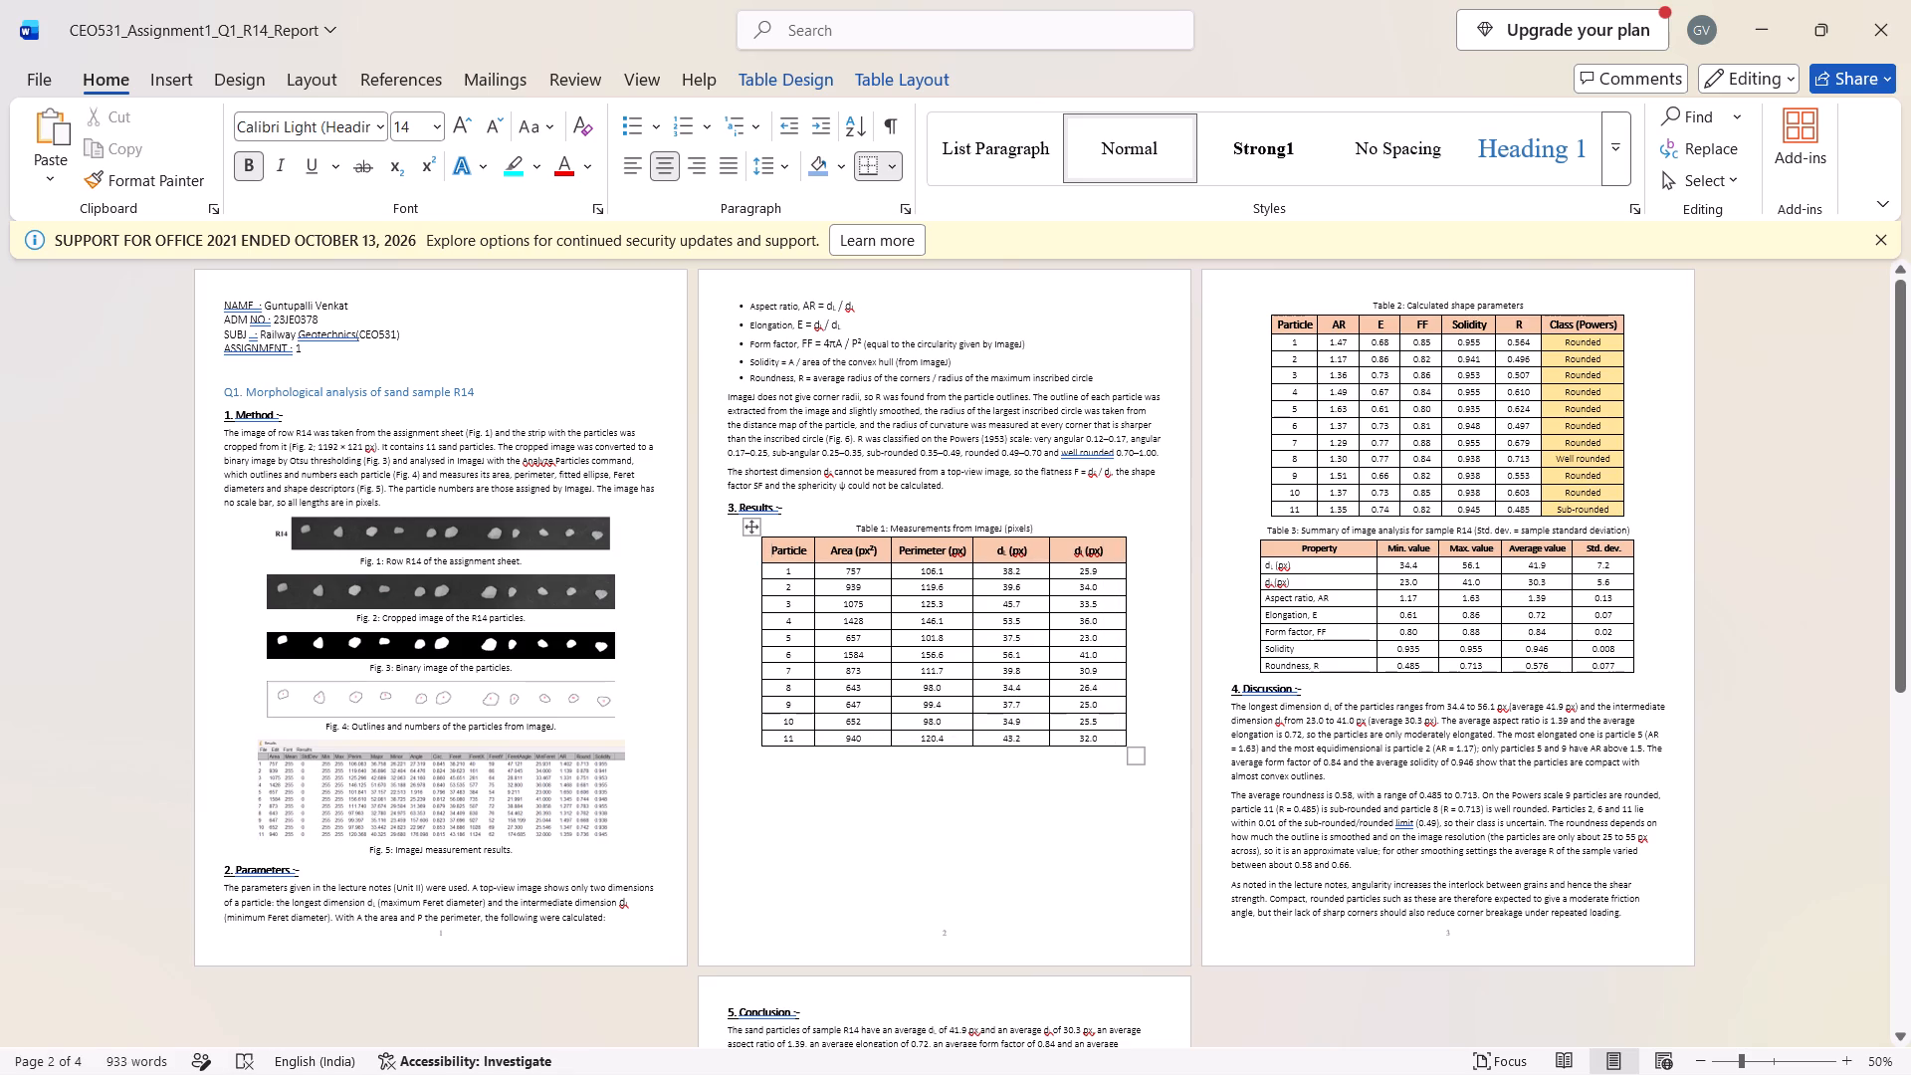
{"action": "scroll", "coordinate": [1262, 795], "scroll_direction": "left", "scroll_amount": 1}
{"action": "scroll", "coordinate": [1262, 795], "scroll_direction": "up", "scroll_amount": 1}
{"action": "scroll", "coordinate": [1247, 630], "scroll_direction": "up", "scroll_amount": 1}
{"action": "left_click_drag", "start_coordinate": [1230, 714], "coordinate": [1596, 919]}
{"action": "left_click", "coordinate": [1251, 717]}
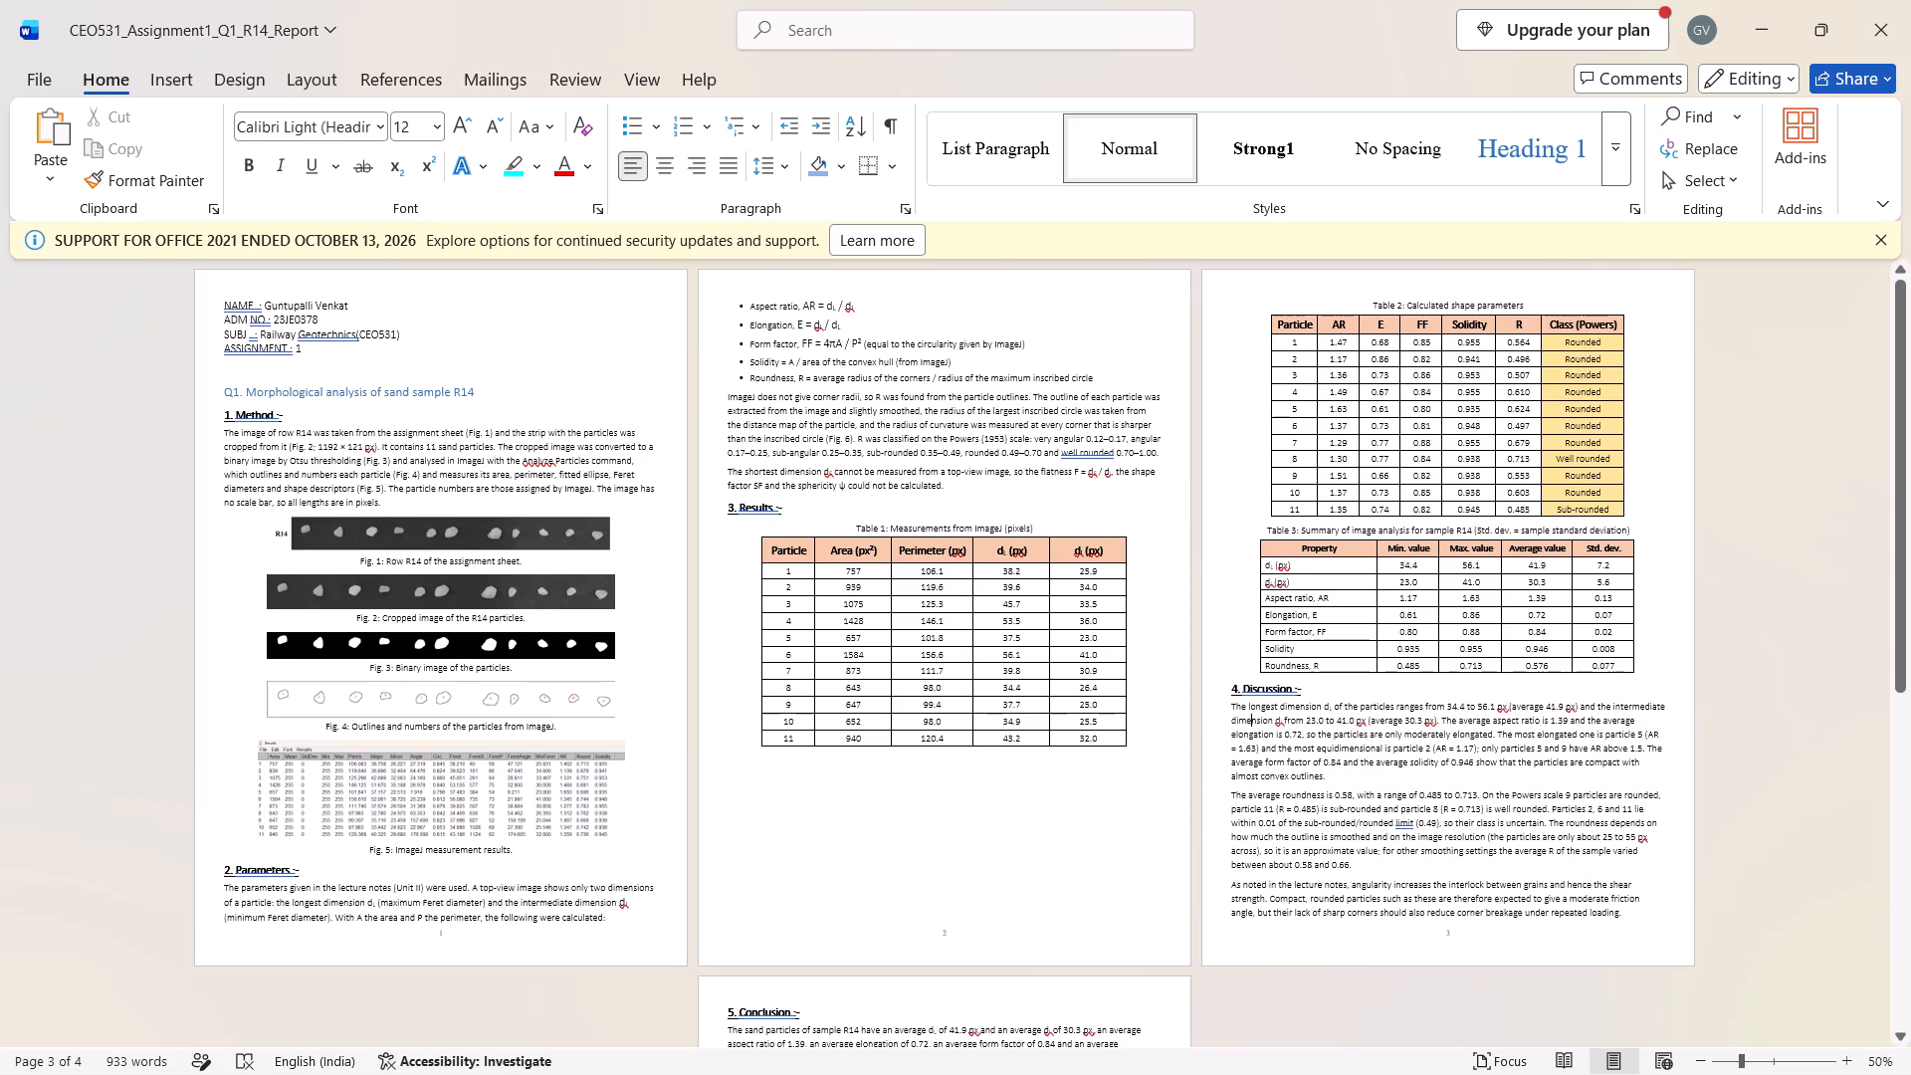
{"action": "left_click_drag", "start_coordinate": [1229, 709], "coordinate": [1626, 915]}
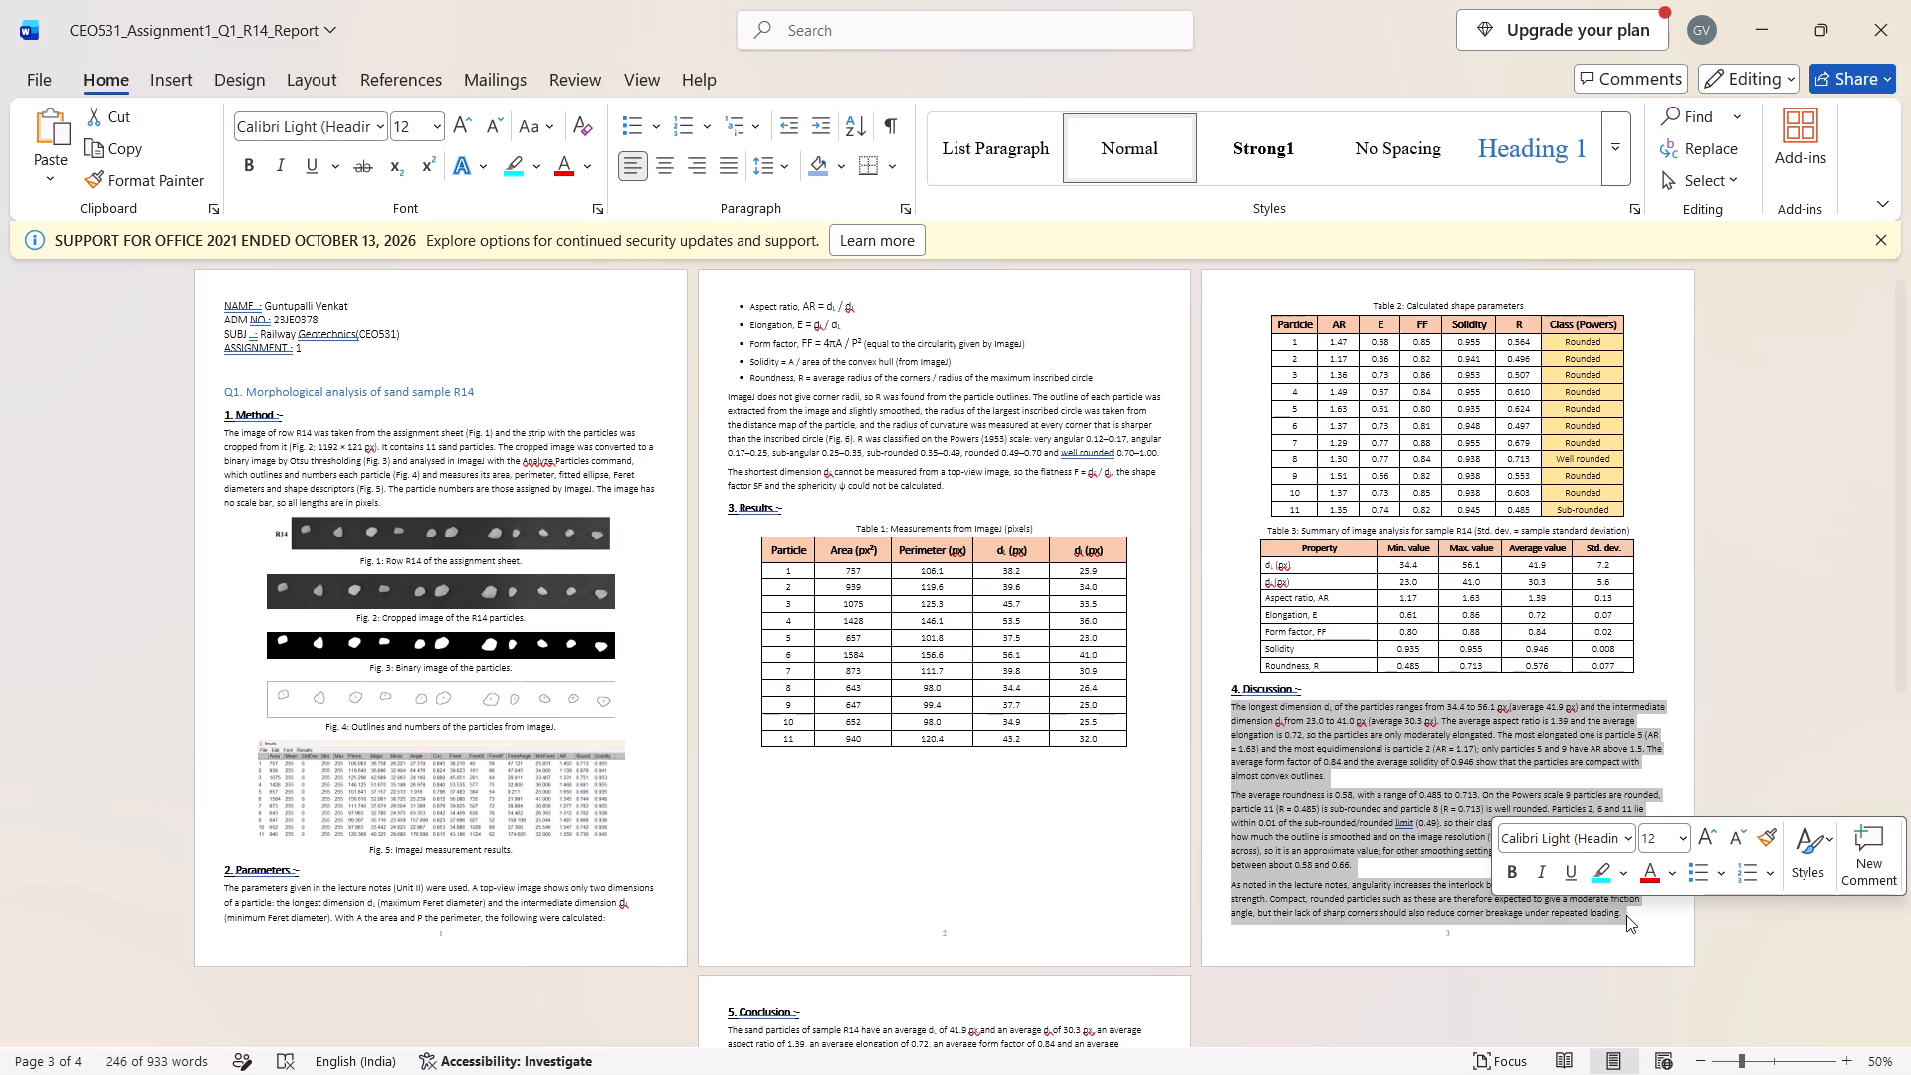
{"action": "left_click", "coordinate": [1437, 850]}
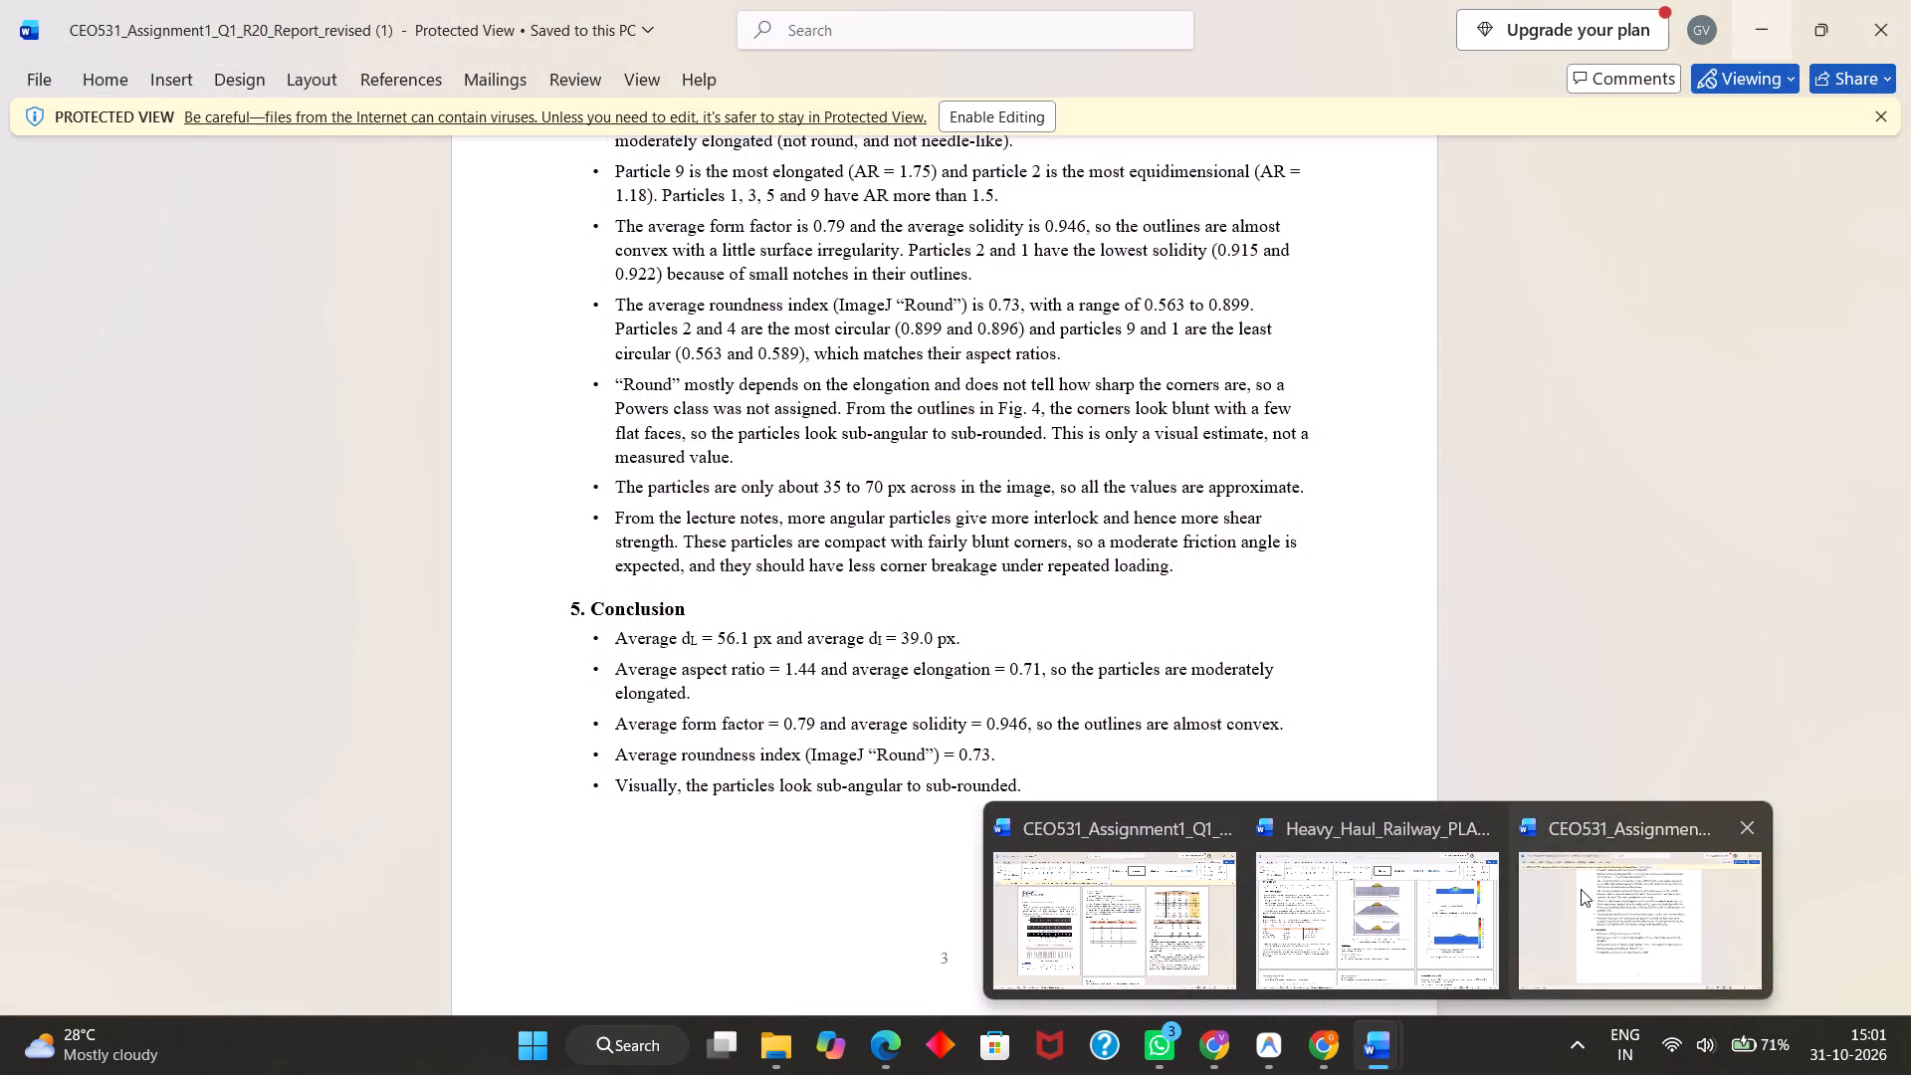
Switch to the revised R20 report and examine its bulleted Discussion and Conclusion, selecting the bullet about particle size in pixels.
{"action": "left_click", "coordinate": [1581, 889]}
{"action": "scroll", "coordinate": [1271, 764], "scroll_direction": "up", "scroll_amount": 7}
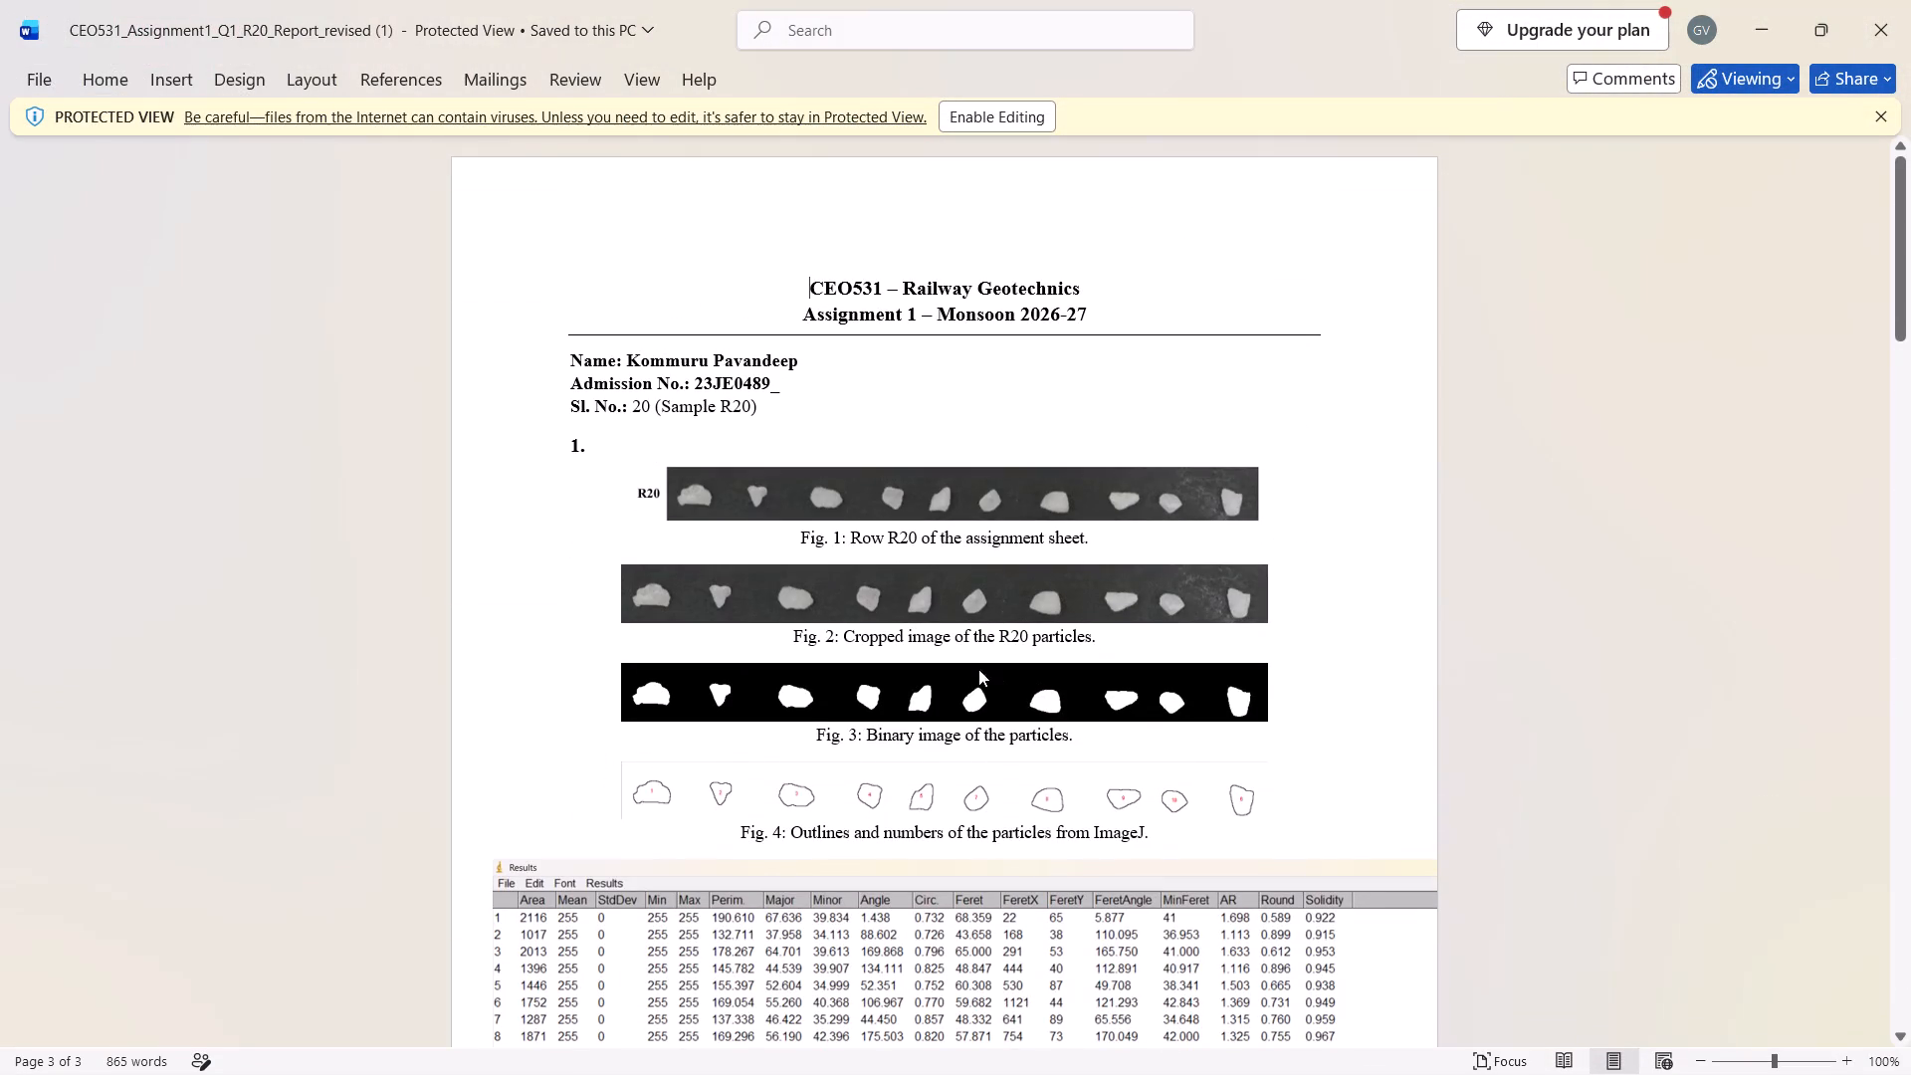
{"action": "scroll", "coordinate": [841, 844], "scroll_direction": "down", "scroll_amount": 13}
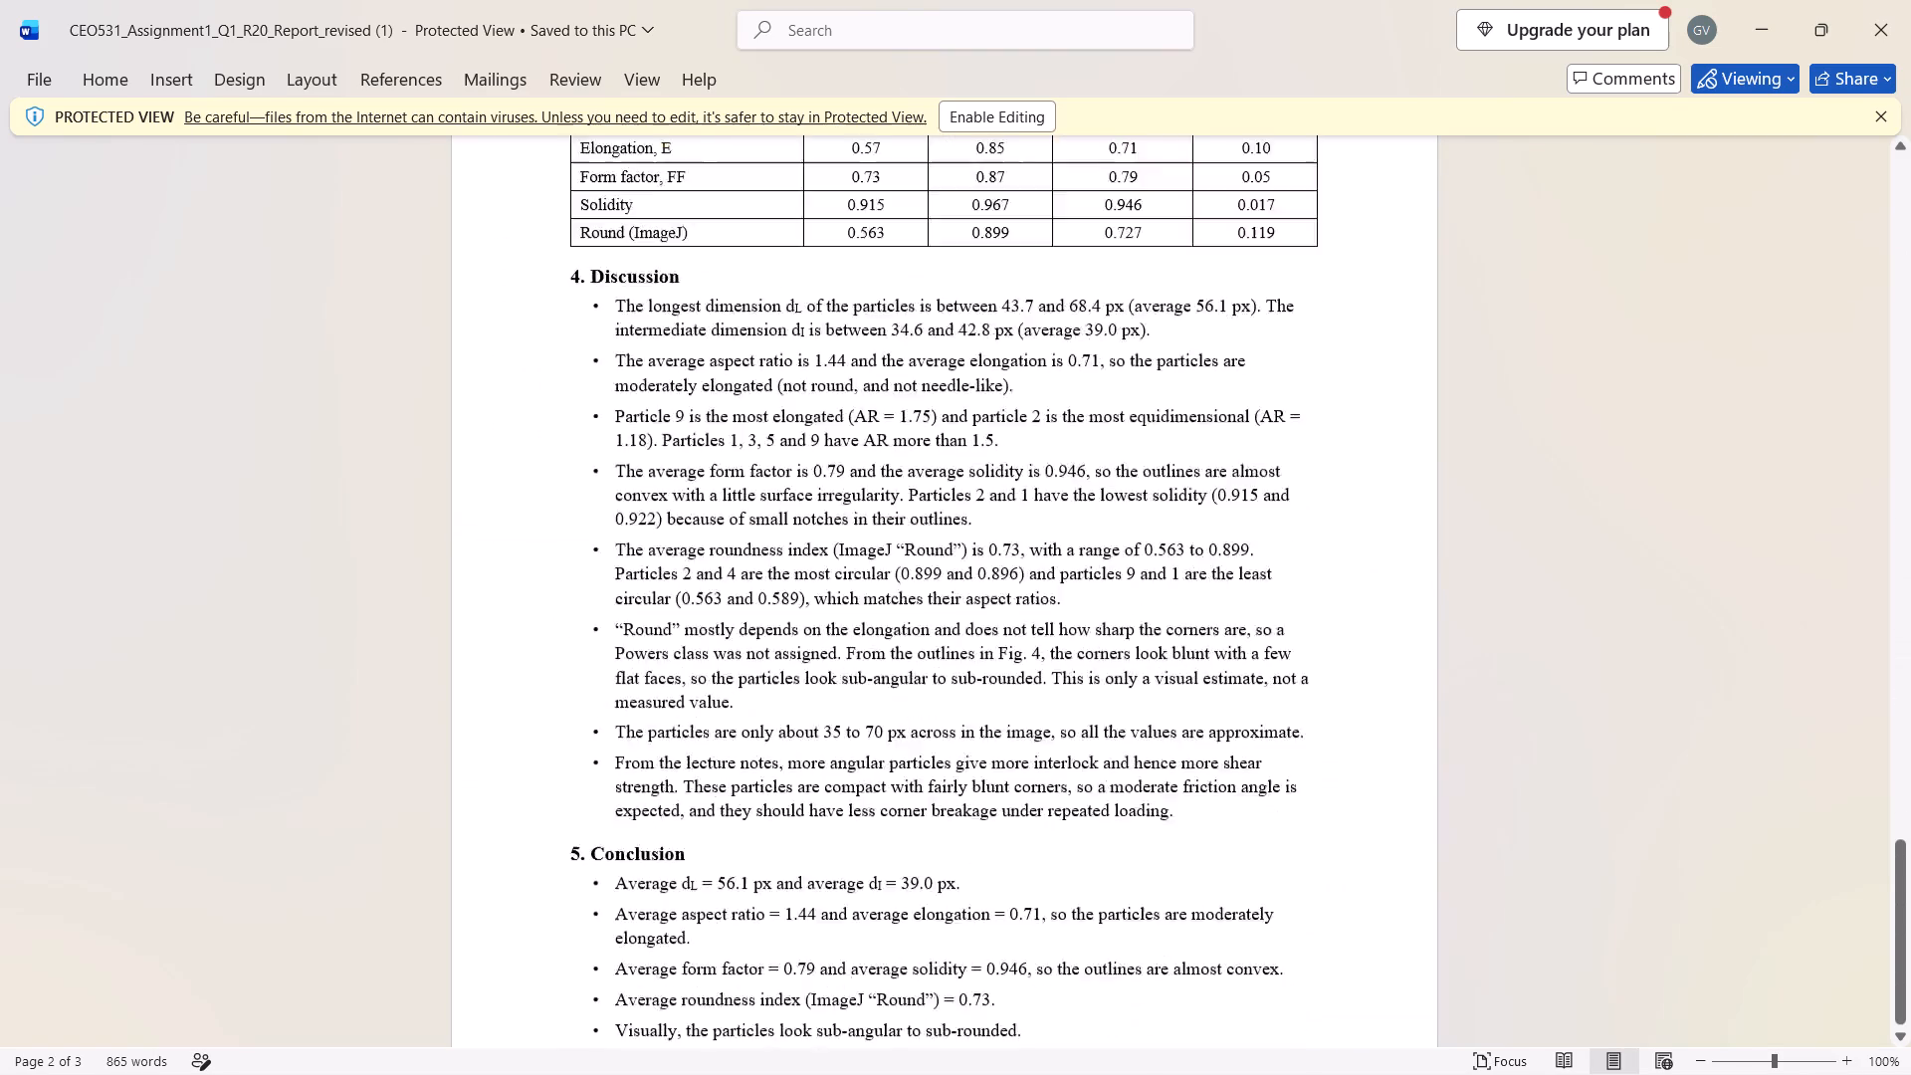
{"action": "left_click_drag", "start_coordinate": [616, 478], "coordinate": [798, 535]}
{"action": "right_click", "coordinate": [798, 535]}
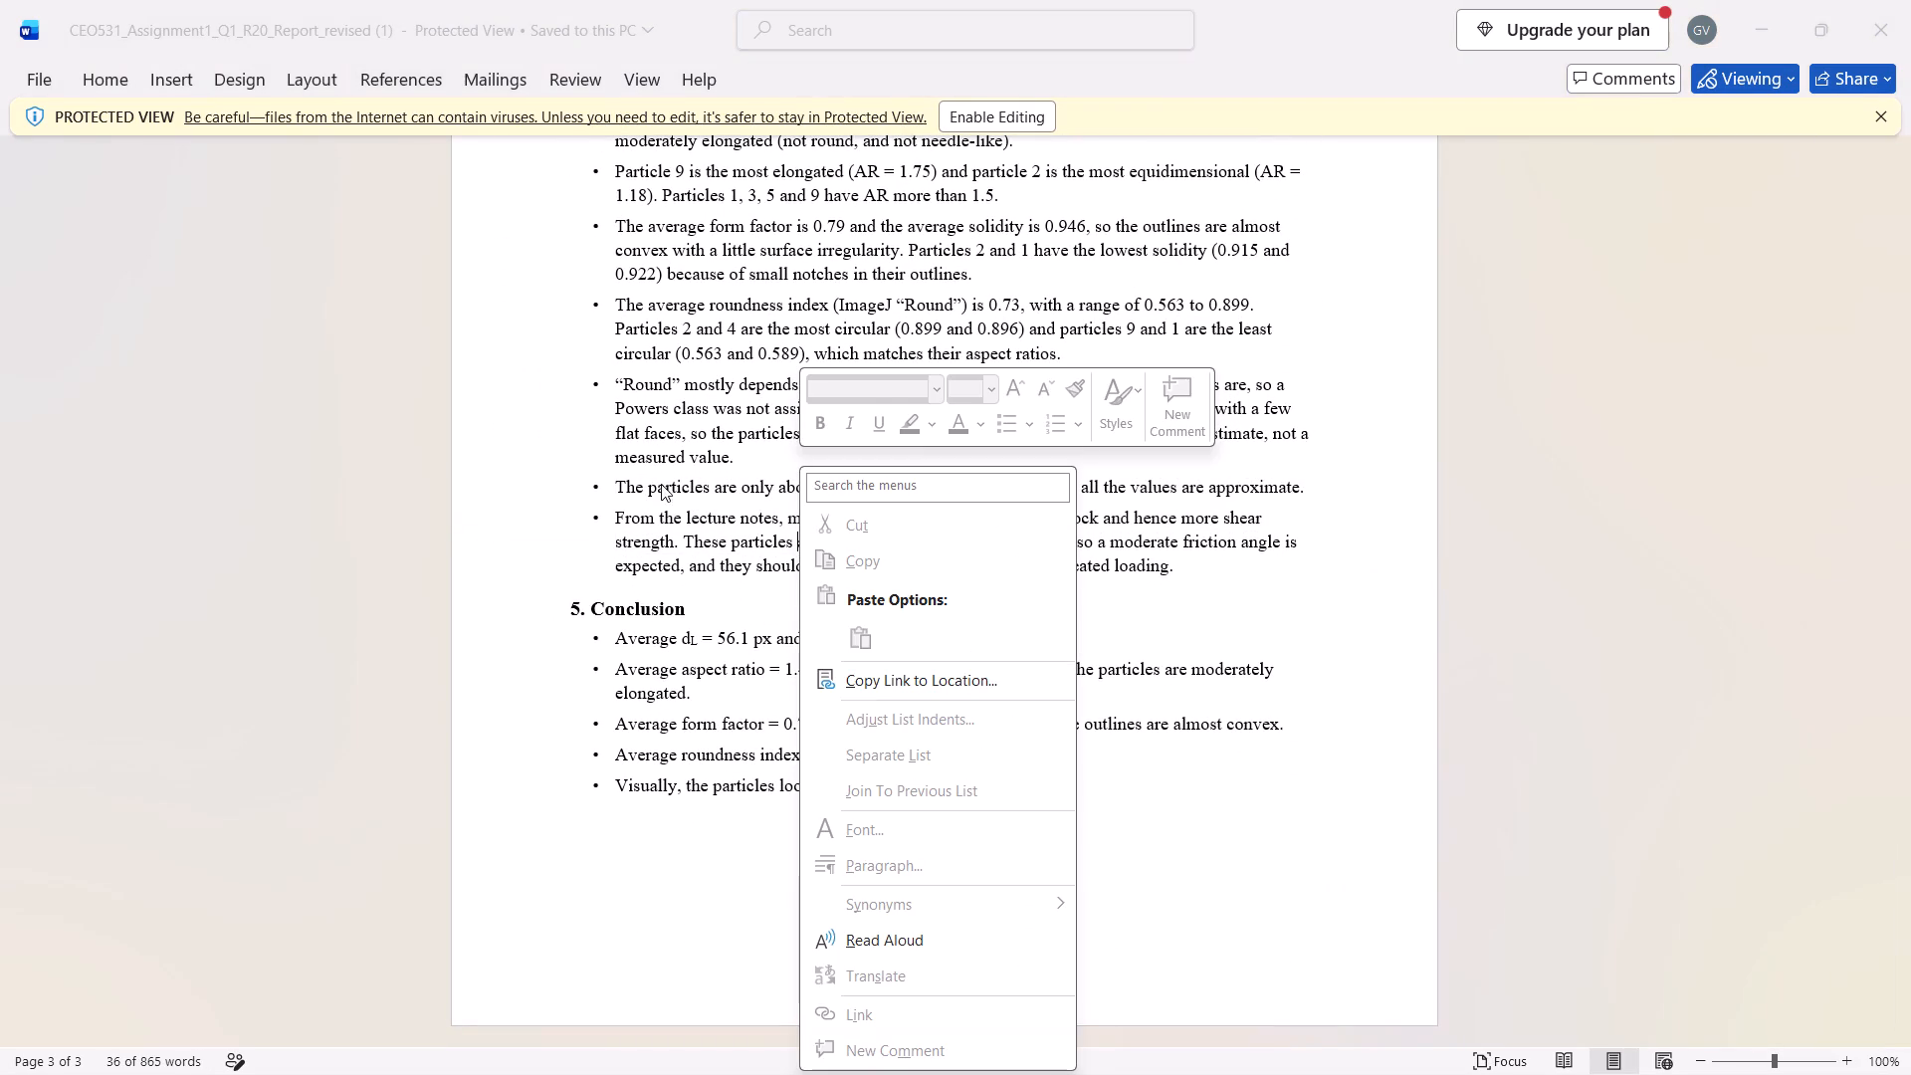
{"action": "left_click_drag", "start_coordinate": [609, 477], "coordinate": [736, 489]}
{"action": "left_click_drag", "start_coordinate": [614, 487], "coordinate": [852, 483]}
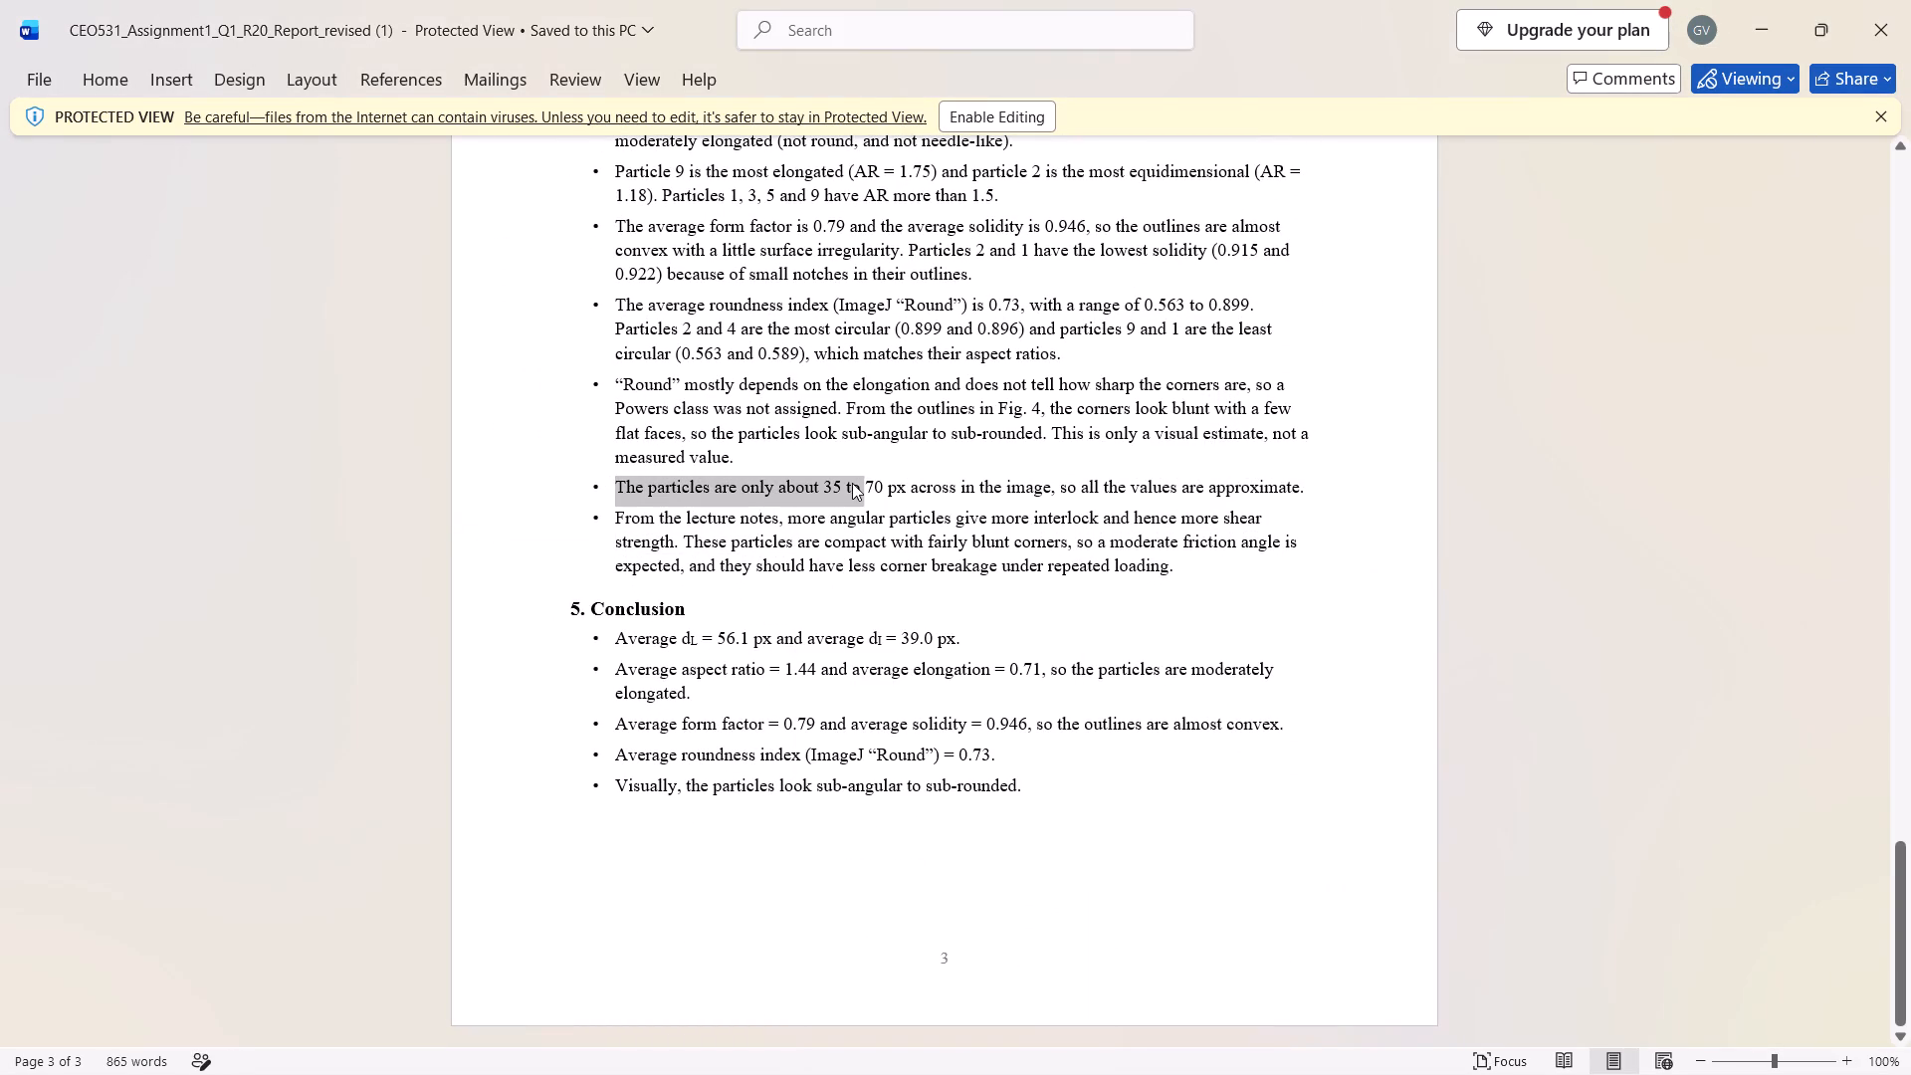
{"action": "right_click", "coordinate": [852, 483]}
{"action": "left_click", "coordinate": [987, 393]}
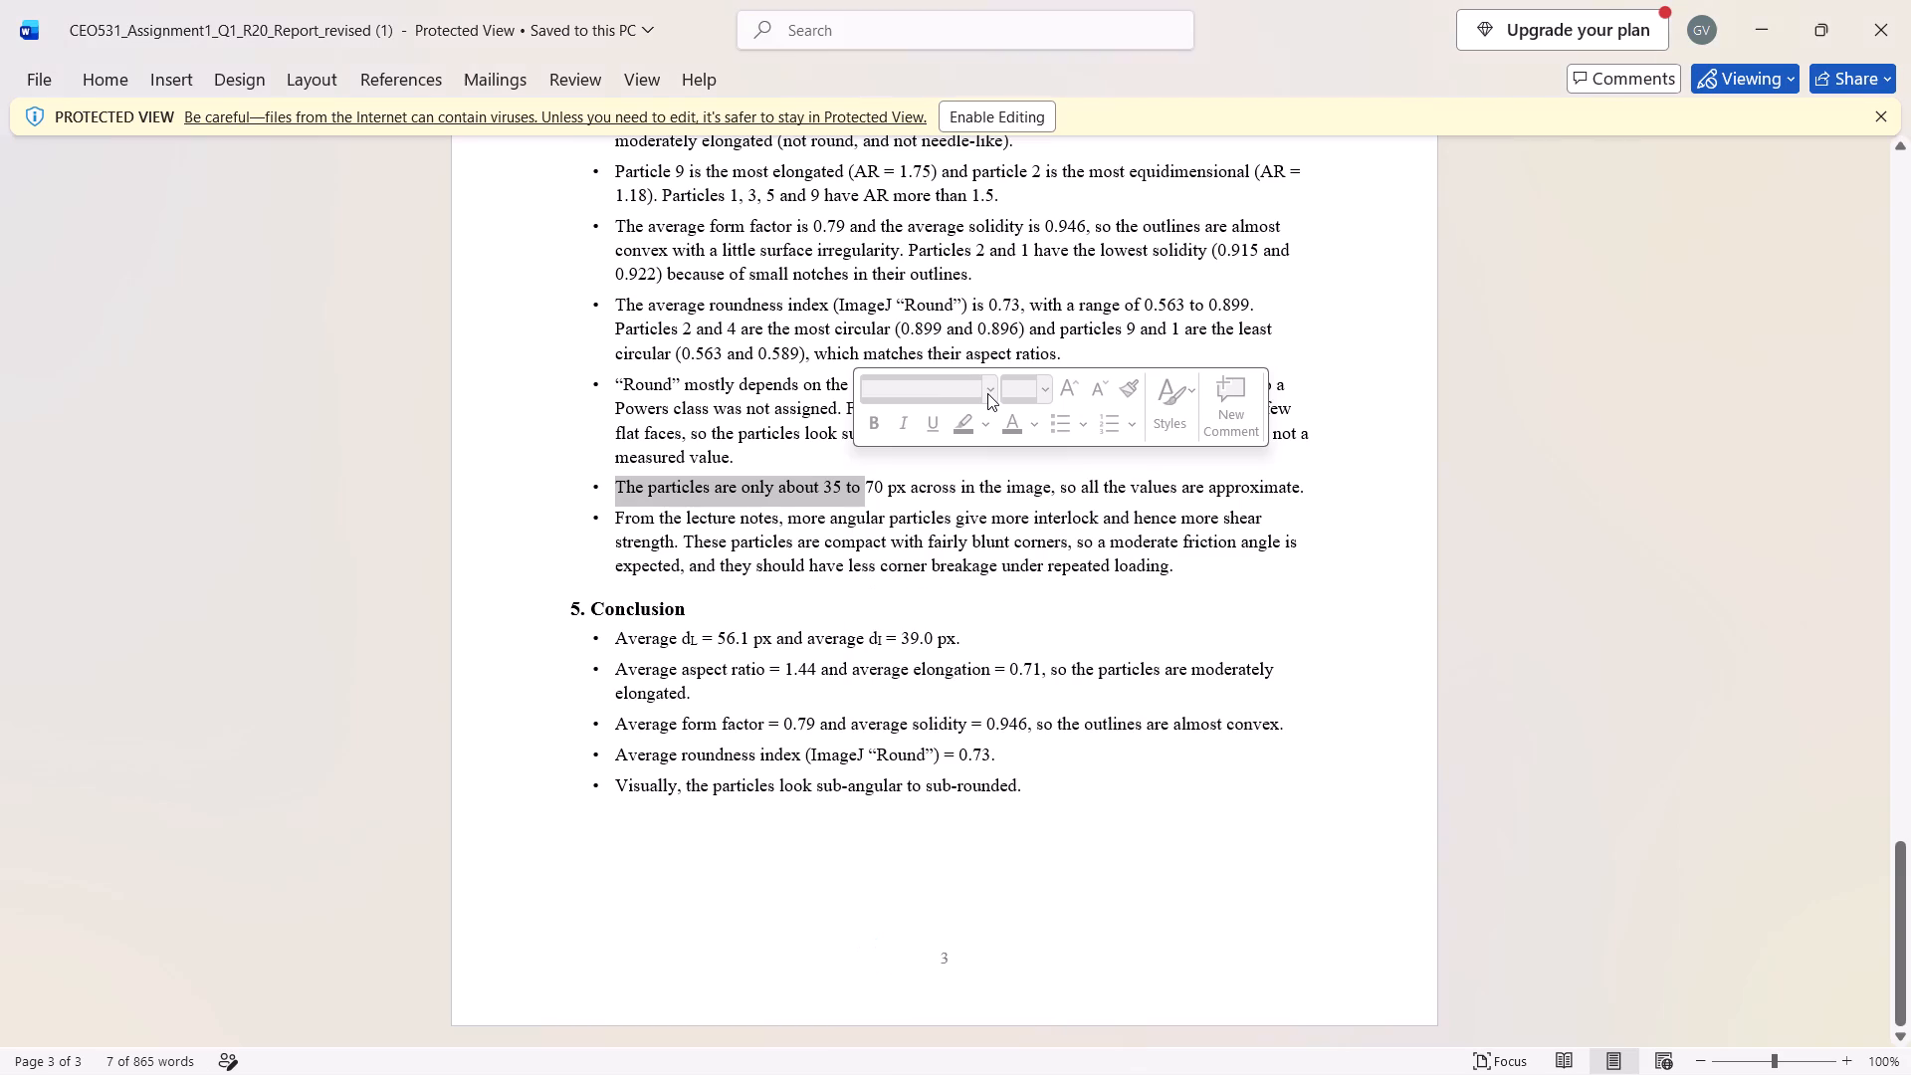
{"action": "triple_click", "coordinate": [987, 393]}
{"action": "double_click", "coordinate": [987, 393]}
{"action": "left_click", "coordinate": [977, 129]}
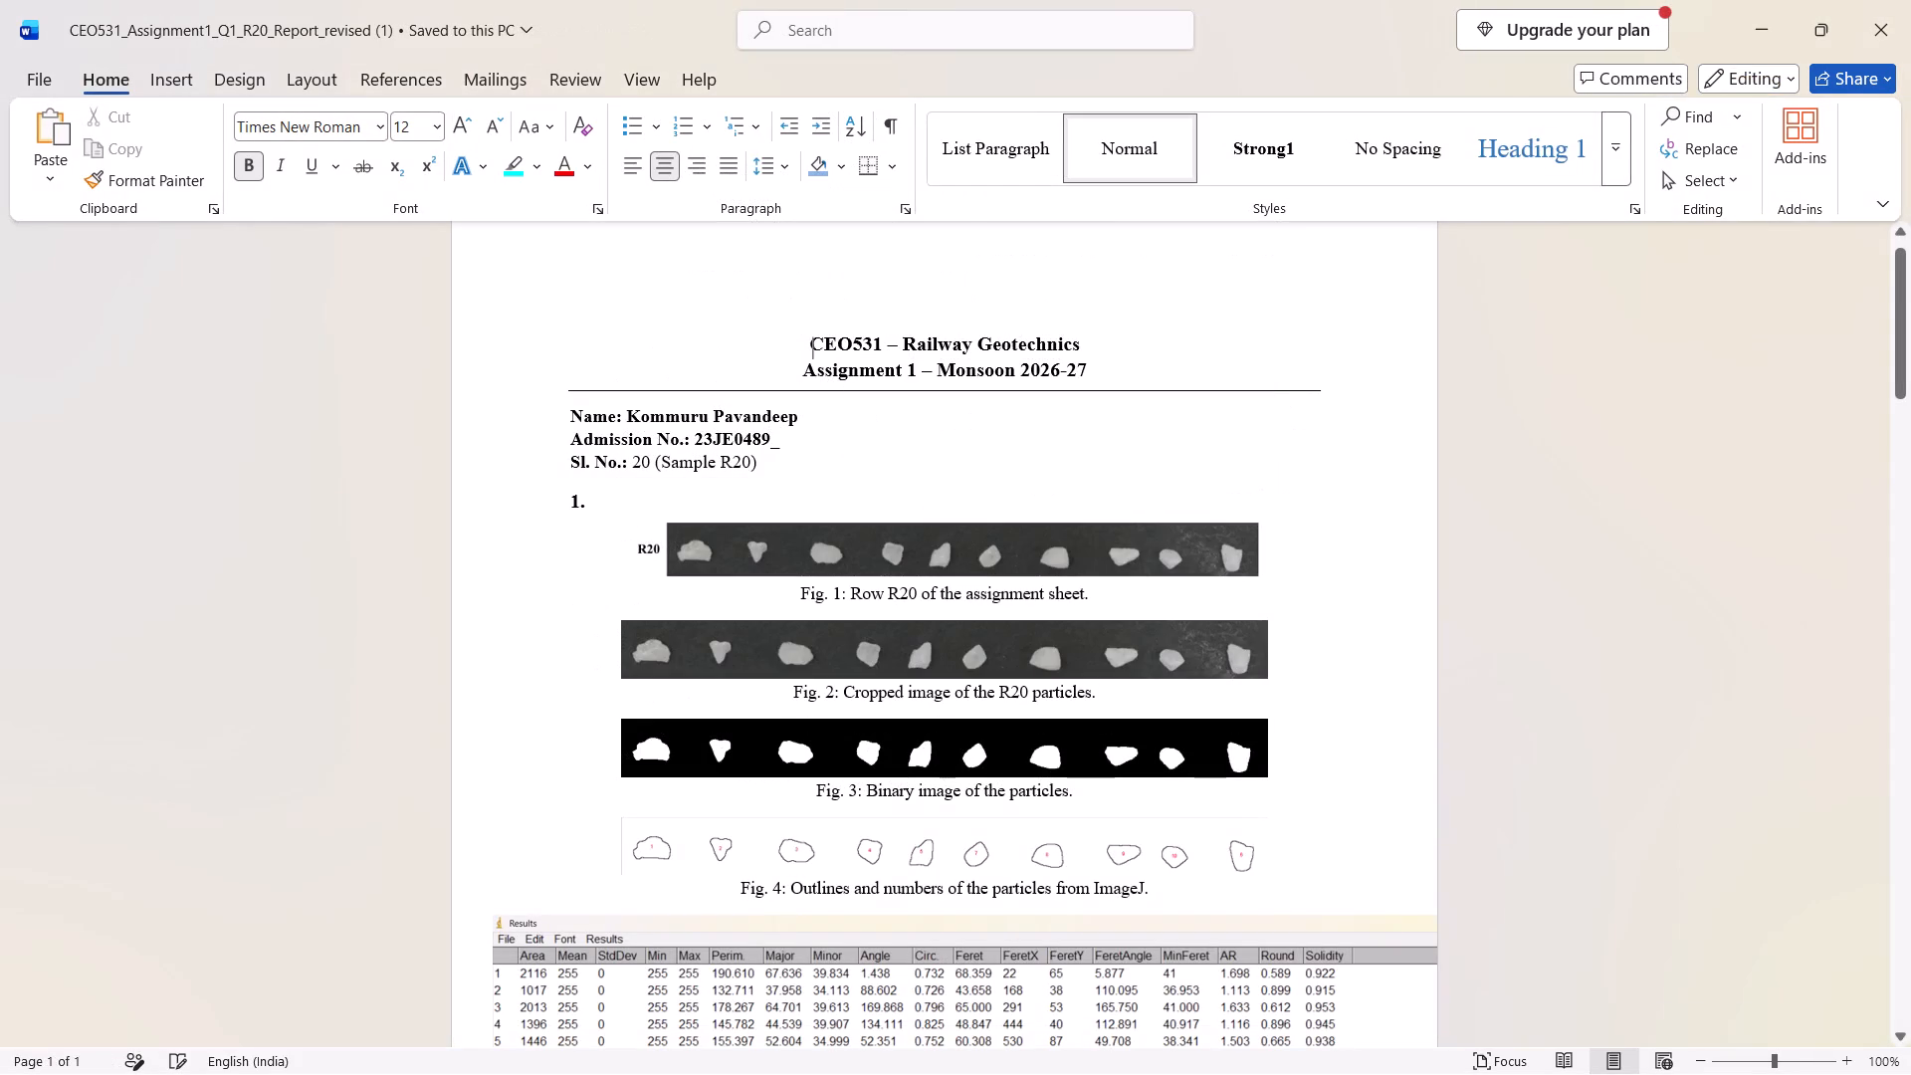
{"action": "scroll", "coordinate": [794, 672], "scroll_direction": "down", "scroll_amount": 20}
{"action": "scroll", "coordinate": [794, 672], "scroll_direction": "down", "scroll_amount": 9}
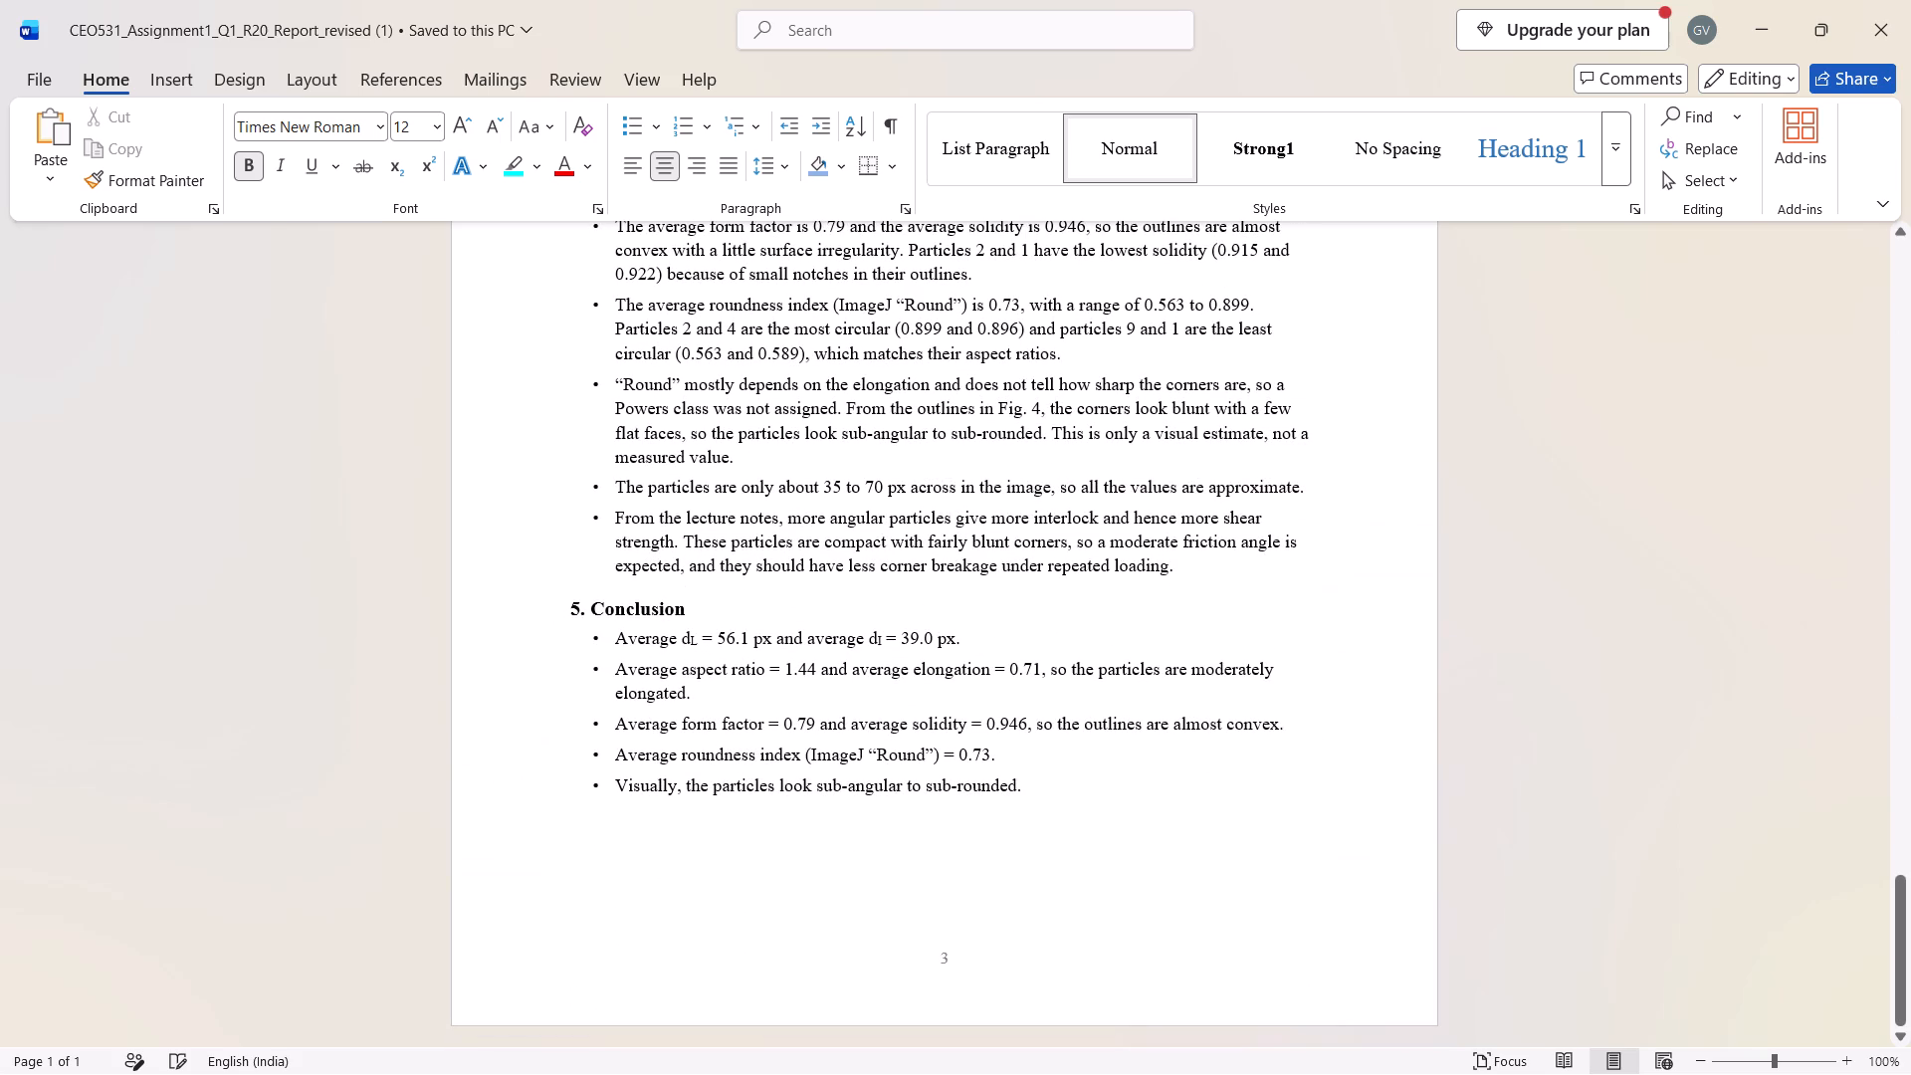
{"action": "left_click_drag", "start_coordinate": [618, 487], "coordinate": [805, 493]}
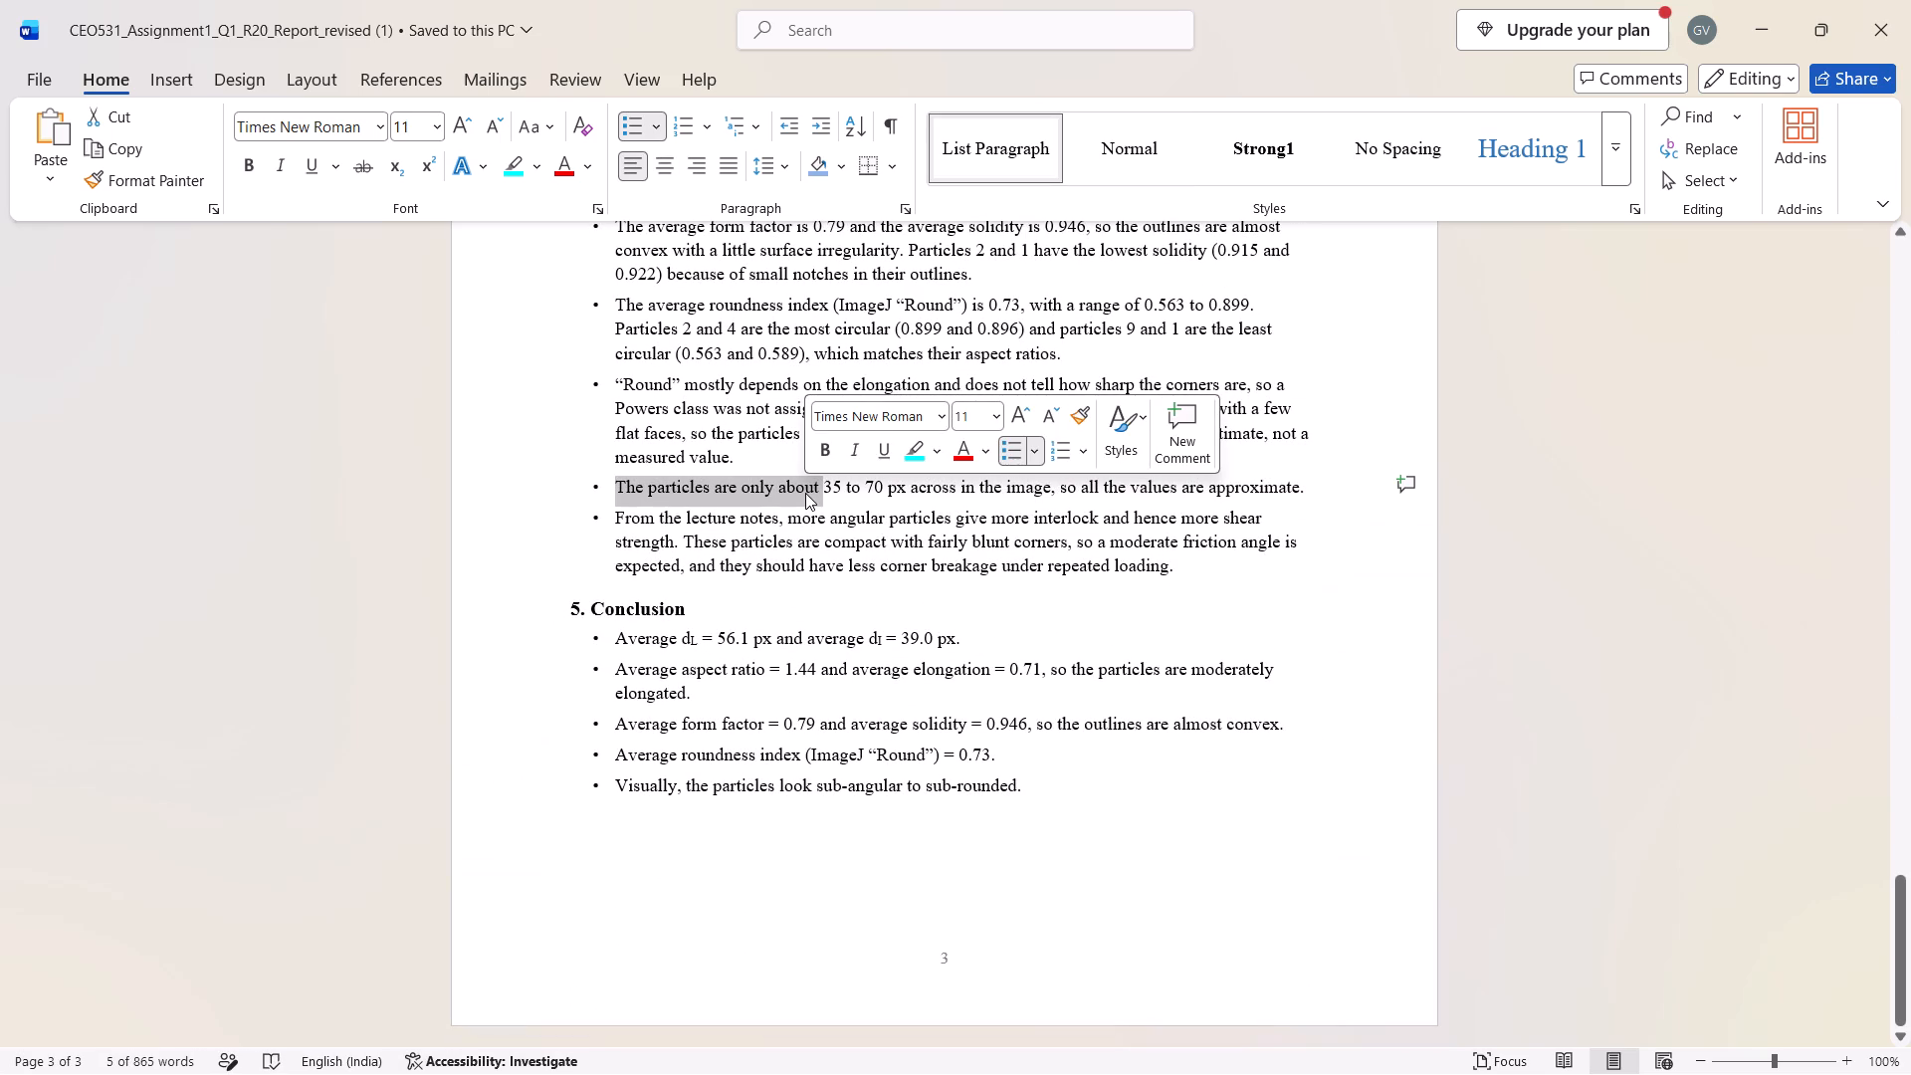
{"action": "left_click", "coordinate": [979, 641]}
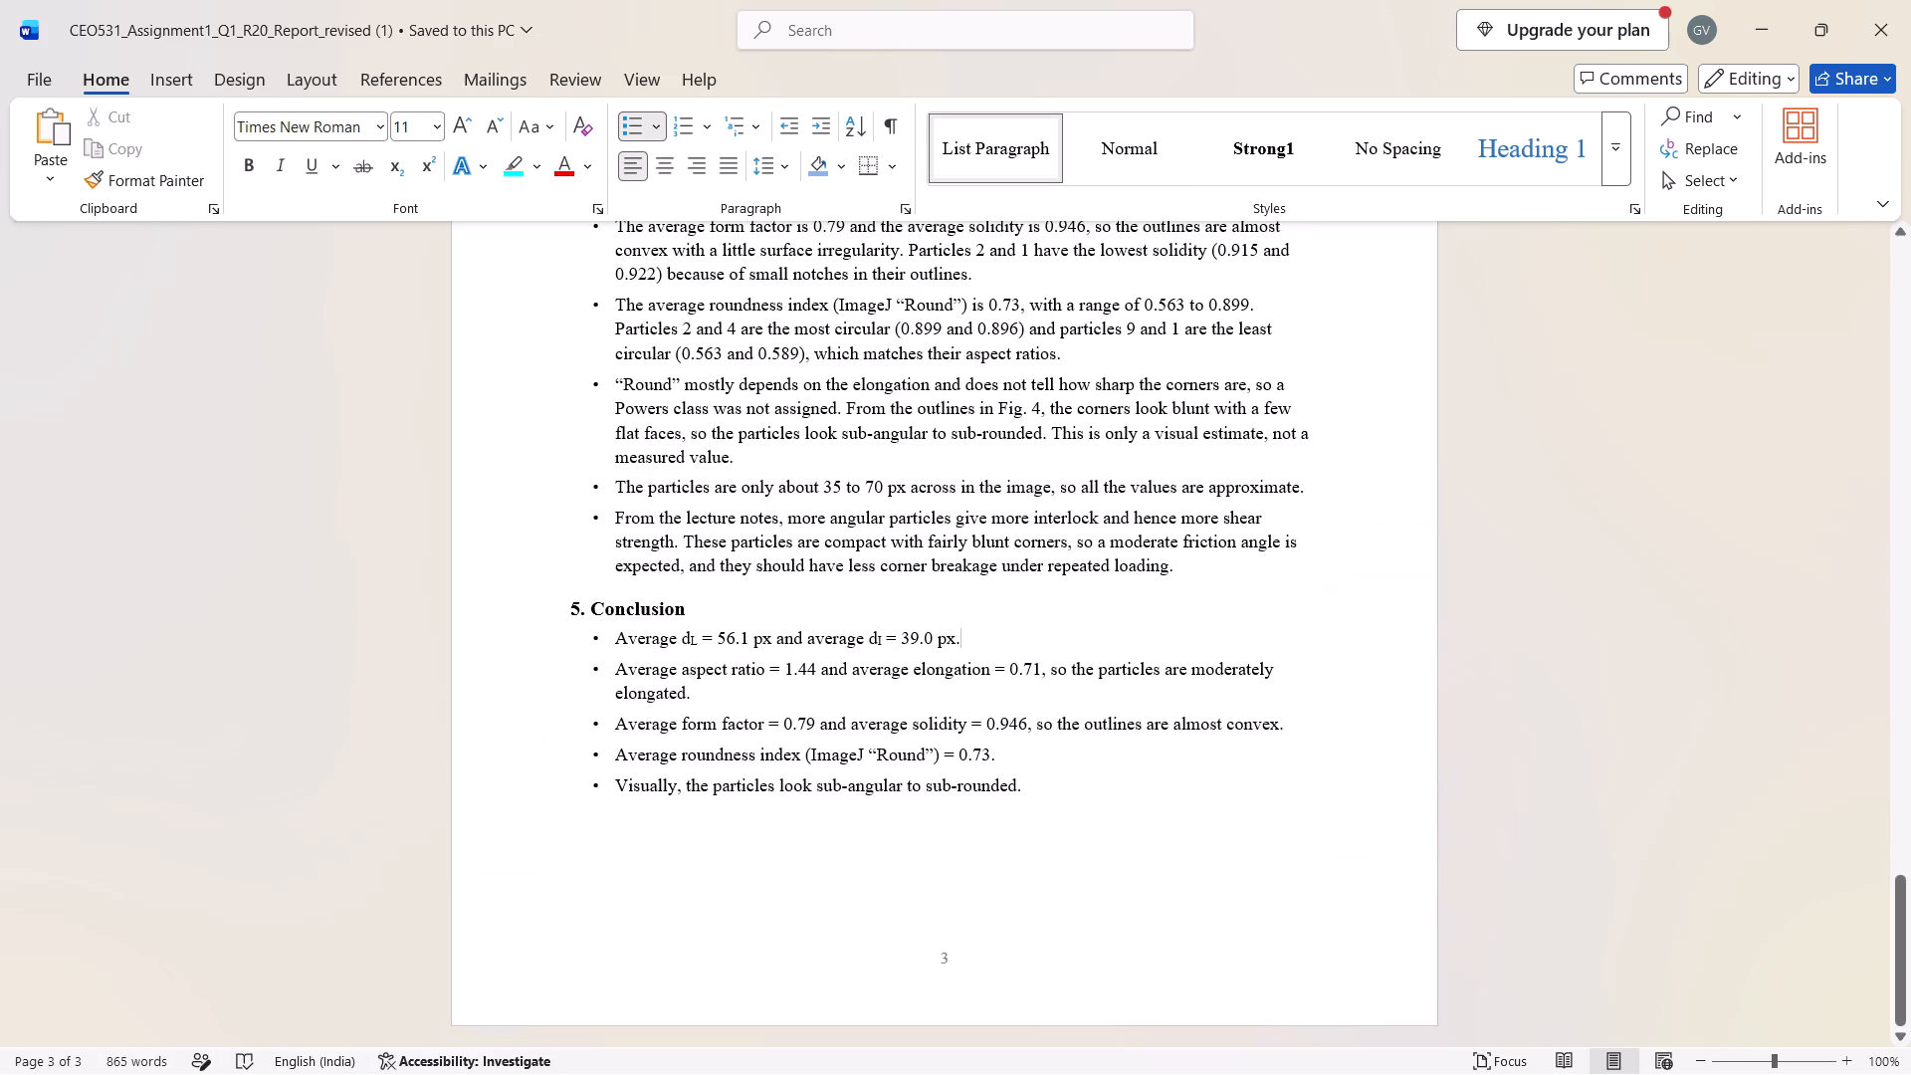
{"action": "scroll", "coordinate": [1130, 706], "scroll_direction": "up", "scroll_amount": 3}
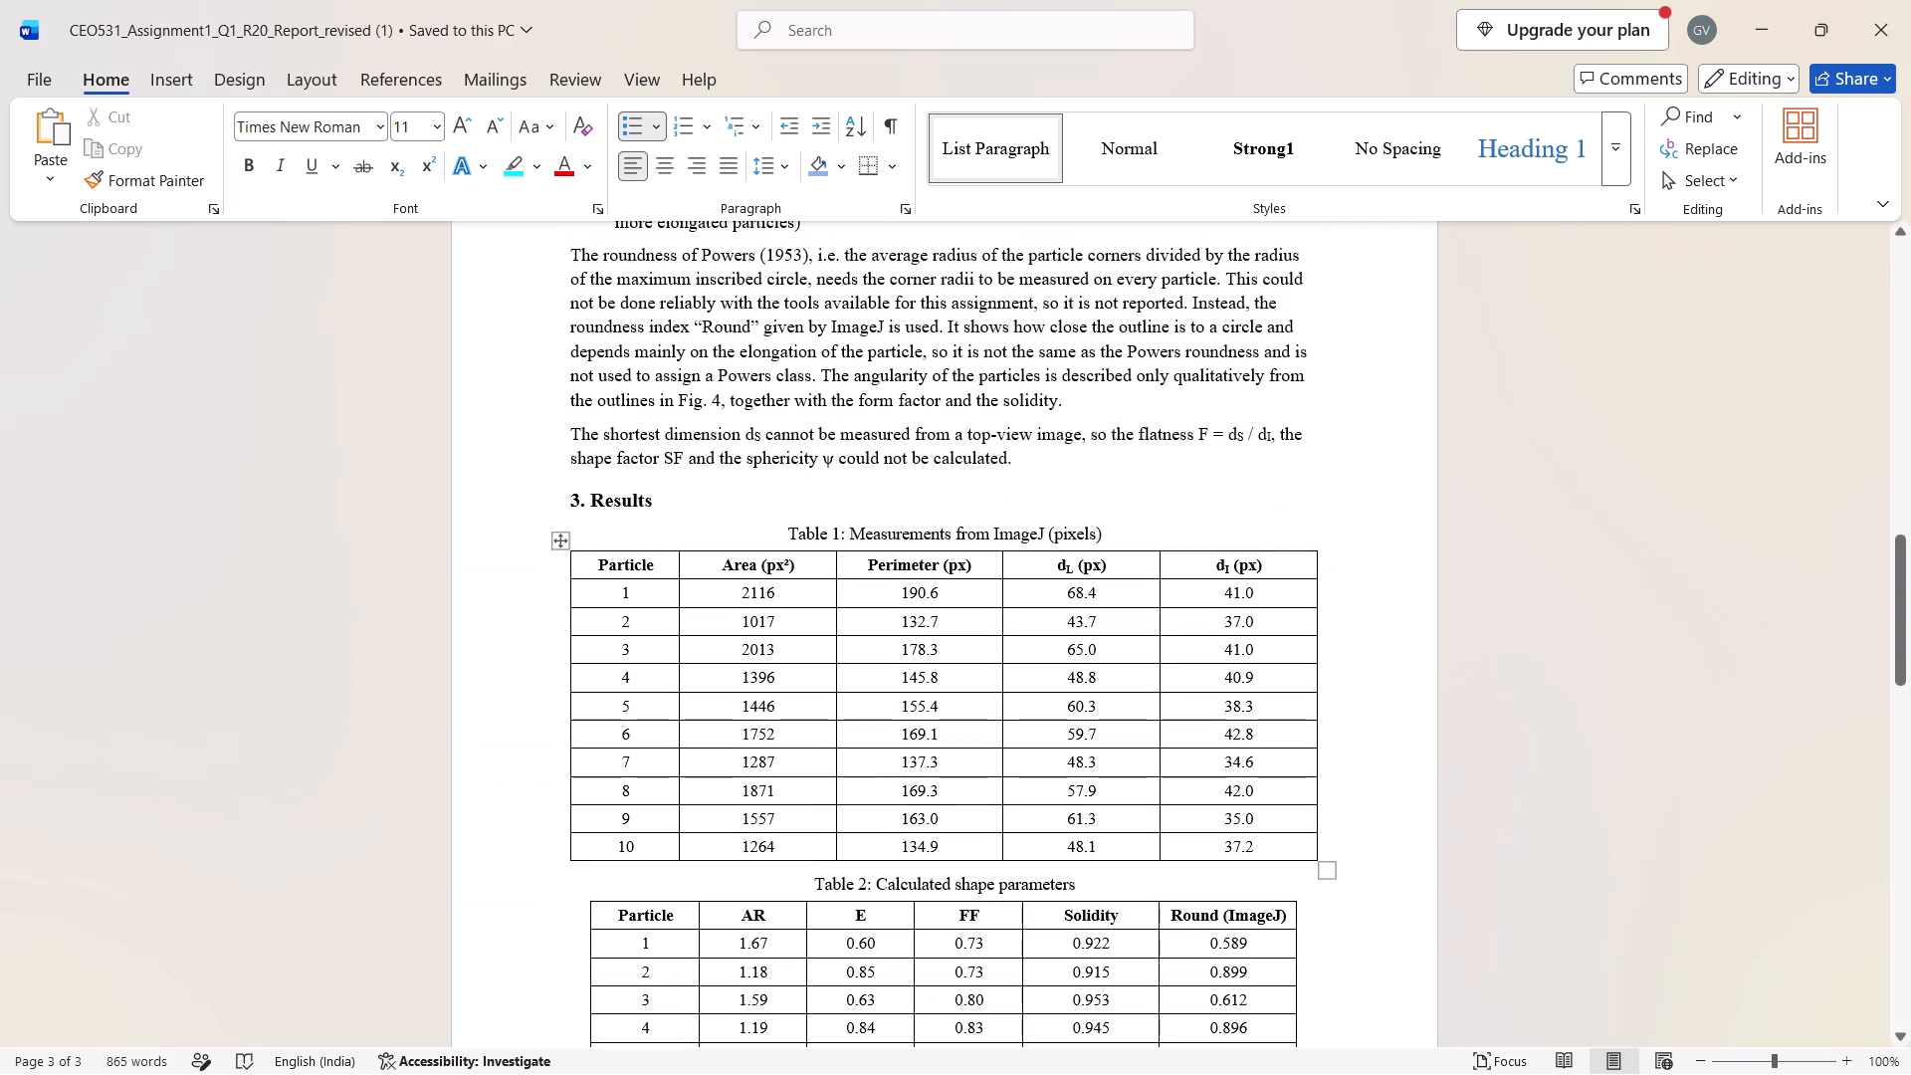
{"action": "left_click_drag", "start_coordinate": [1118, 562], "coordinate": [1024, 553]}
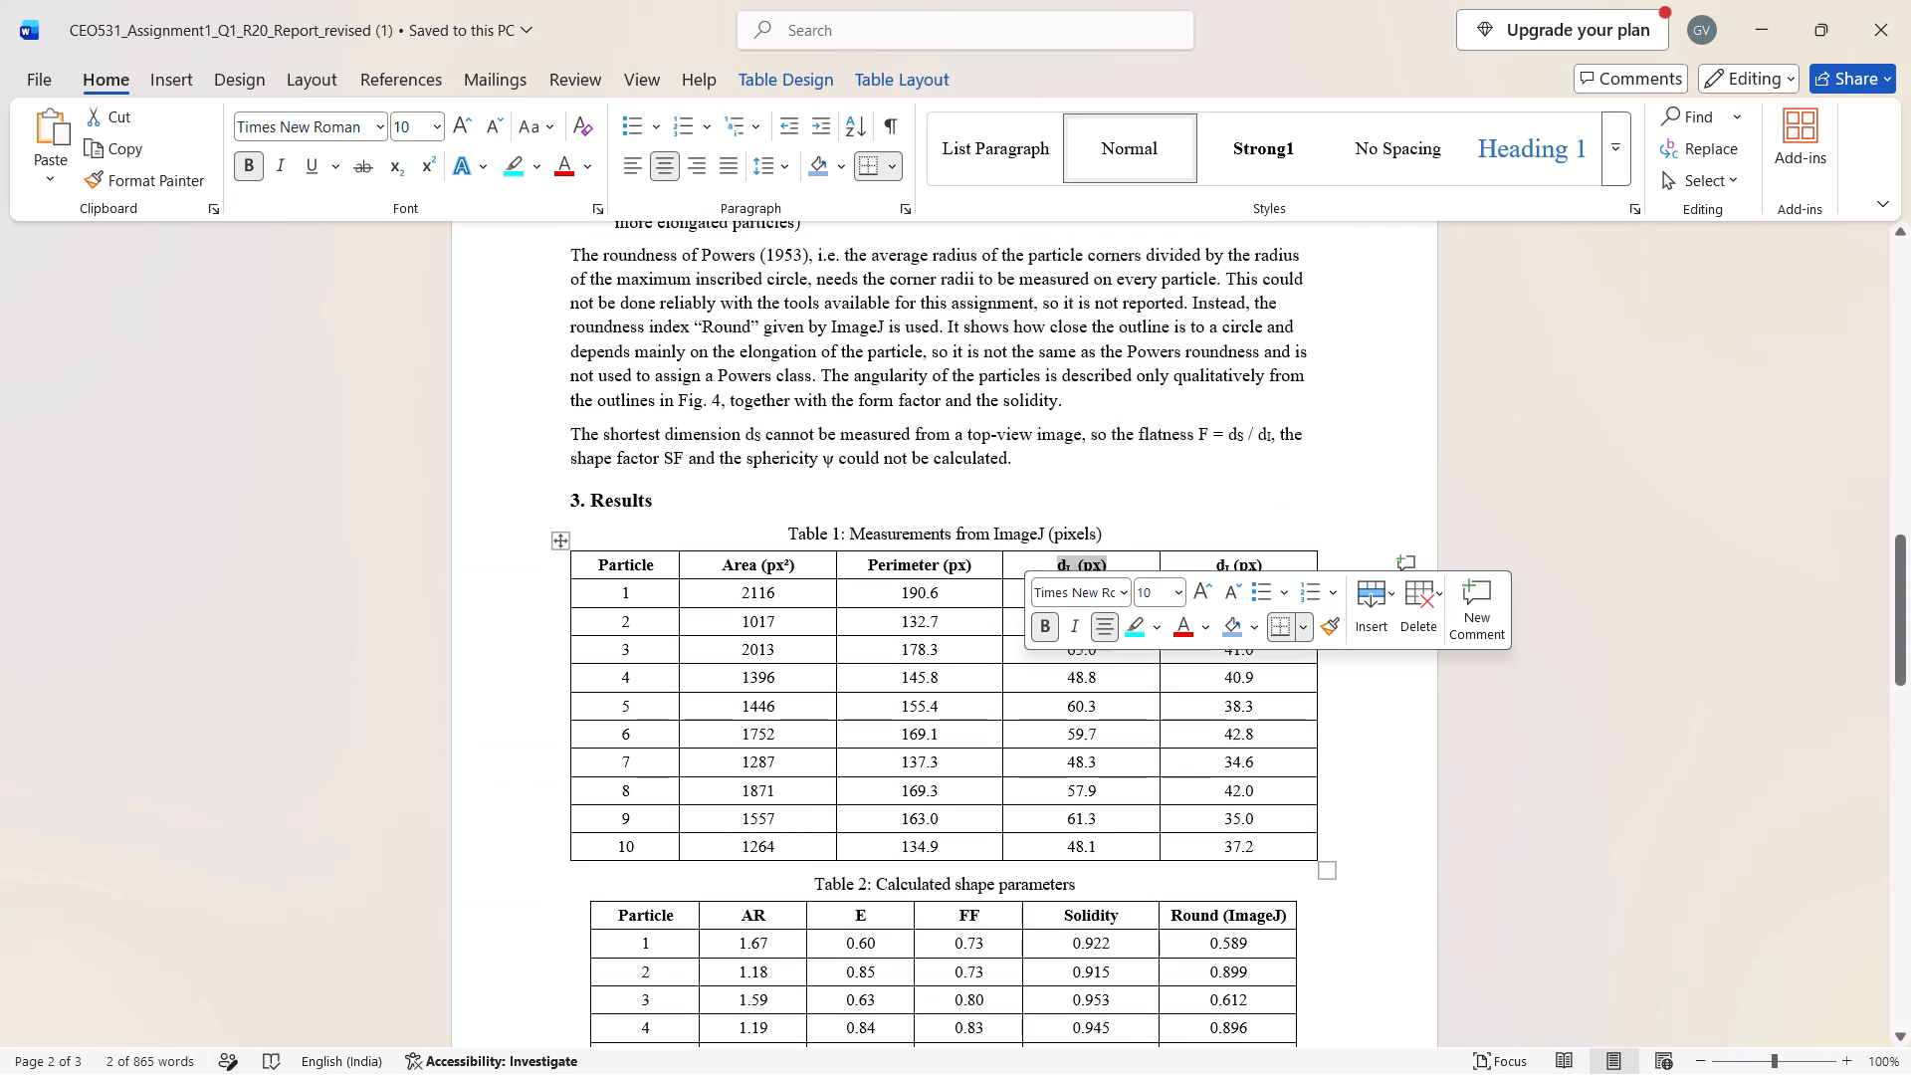
{"action": "left_click_drag", "start_coordinate": [942, 377], "coordinate": [704, 332]}
{"action": "left_click", "coordinate": [1174, 424]}
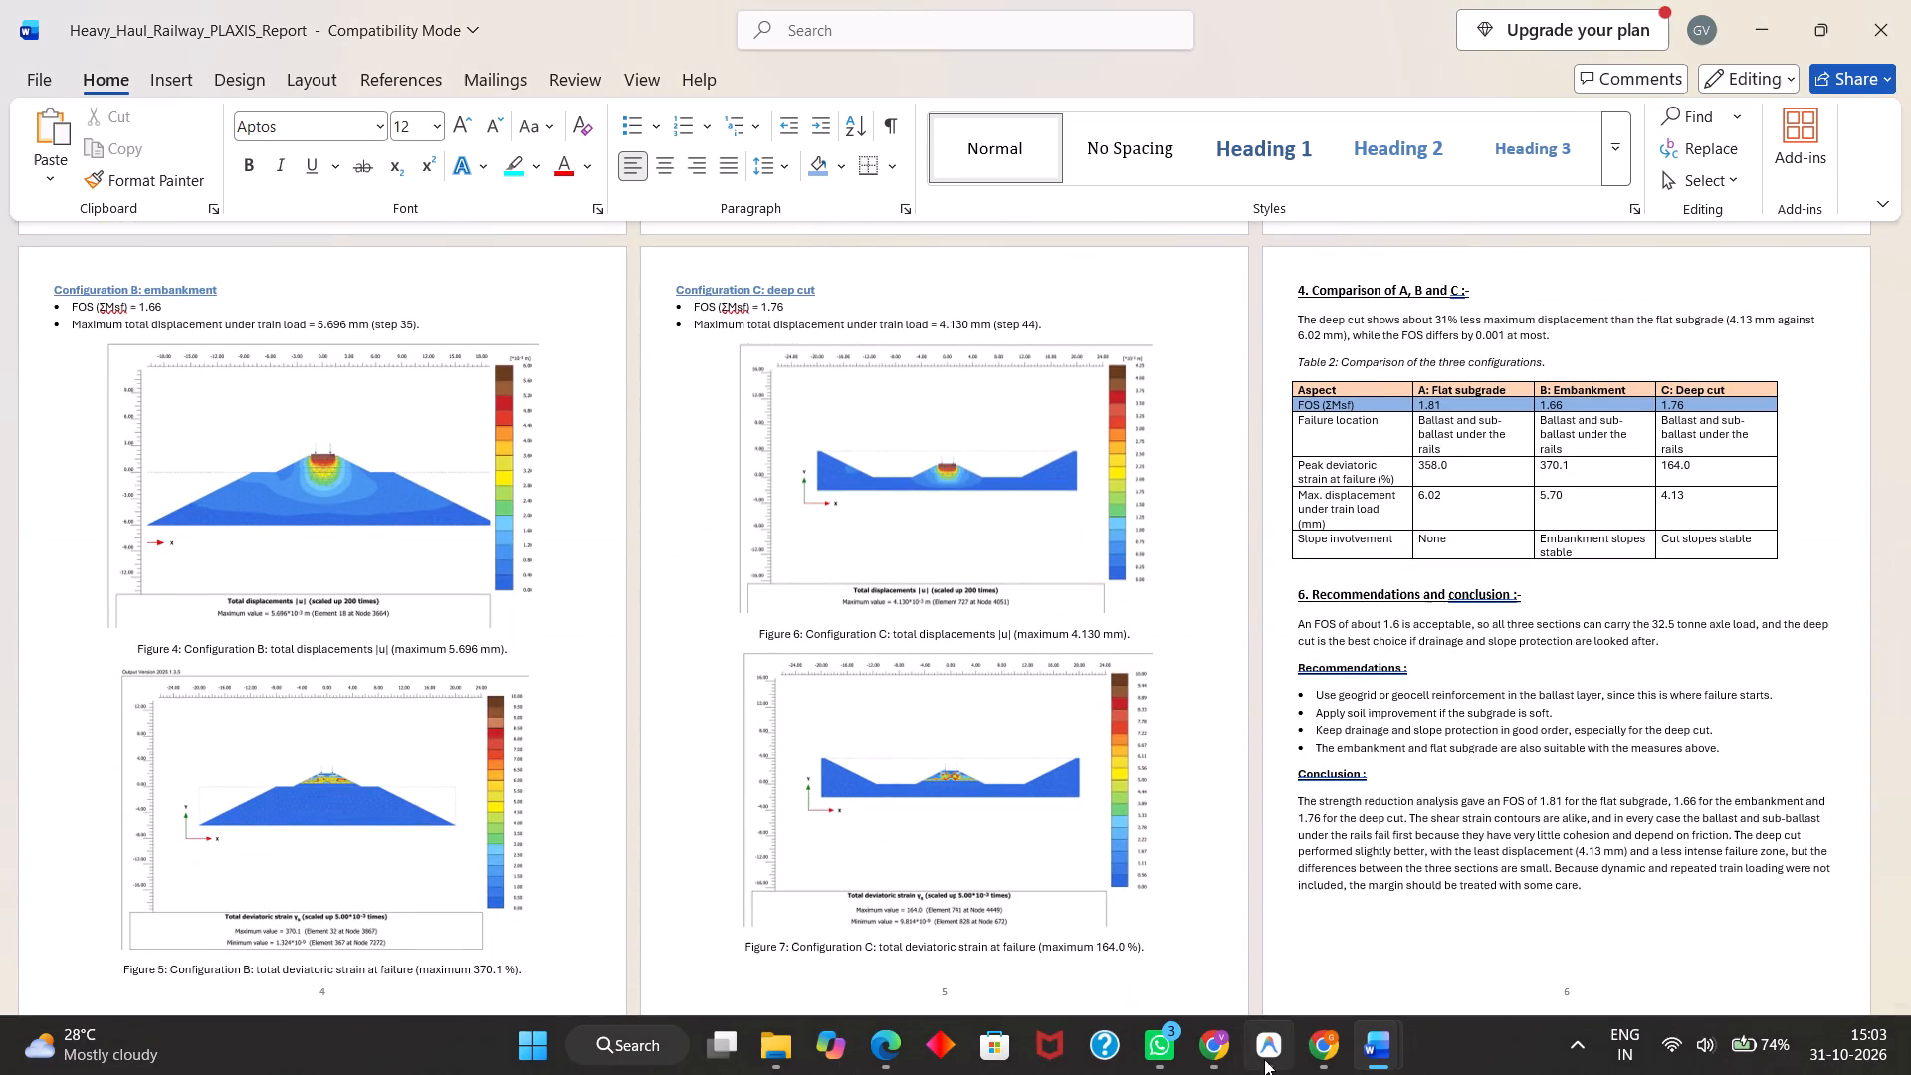
{"action": "left_click", "coordinate": [1190, 945]}
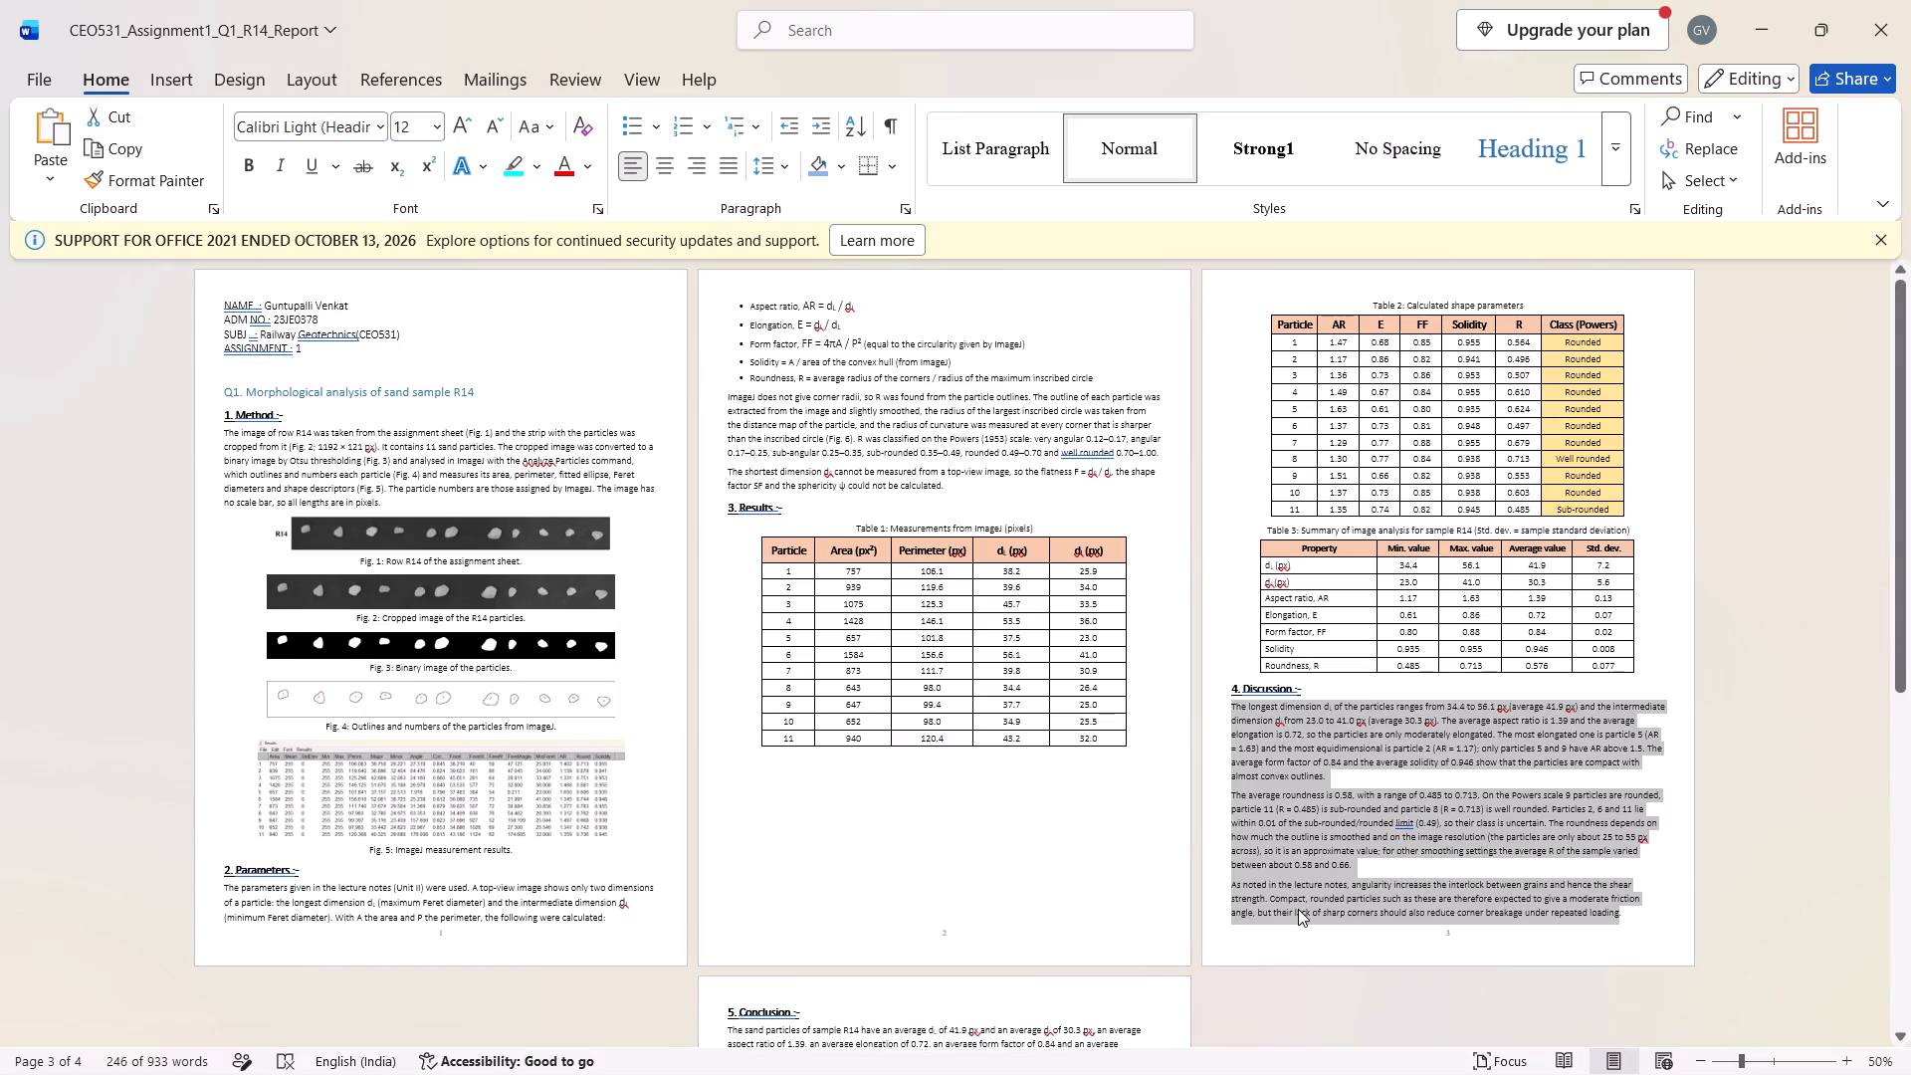
{"action": "key", "text": "Delete"}
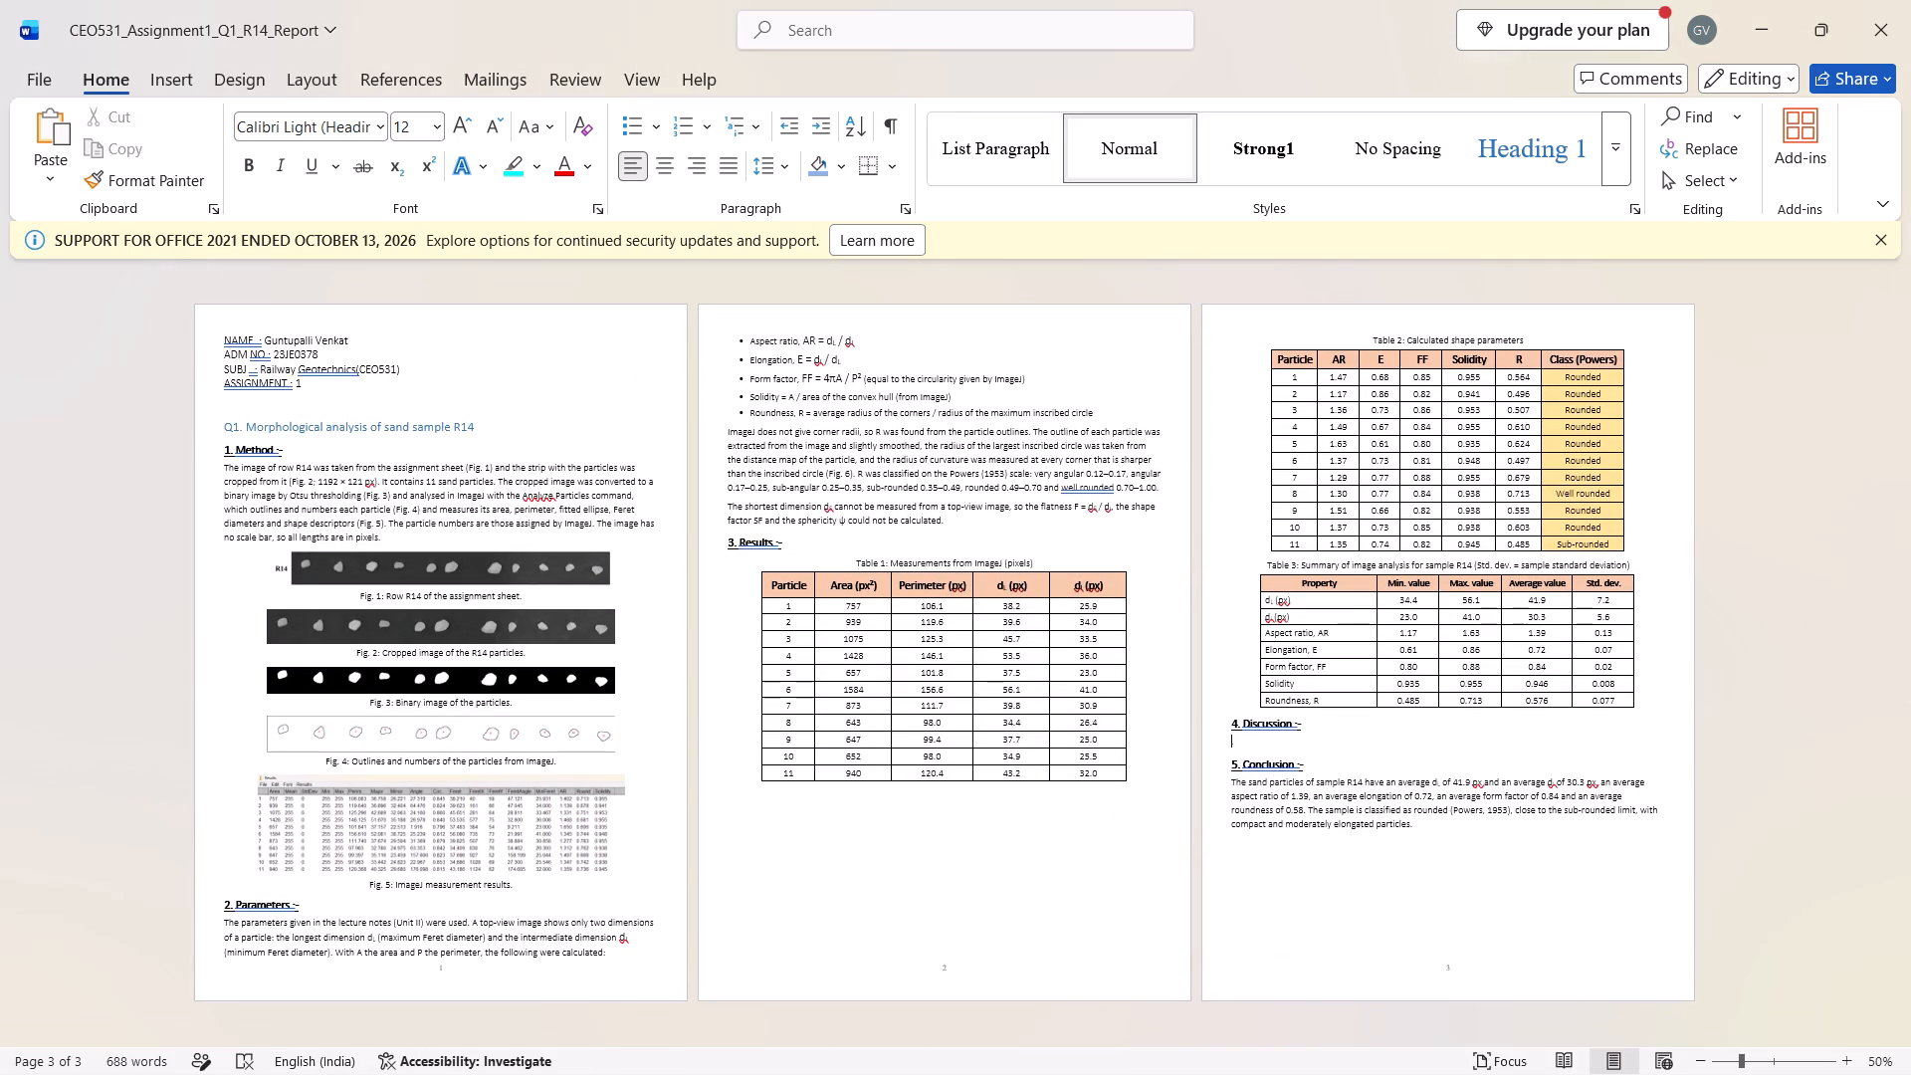
{"action": "left_click", "coordinate": [1253, 738]}
{"action": "key", "text": "BackSpace"}
{"action": "key", "text": "ctrl+v"}
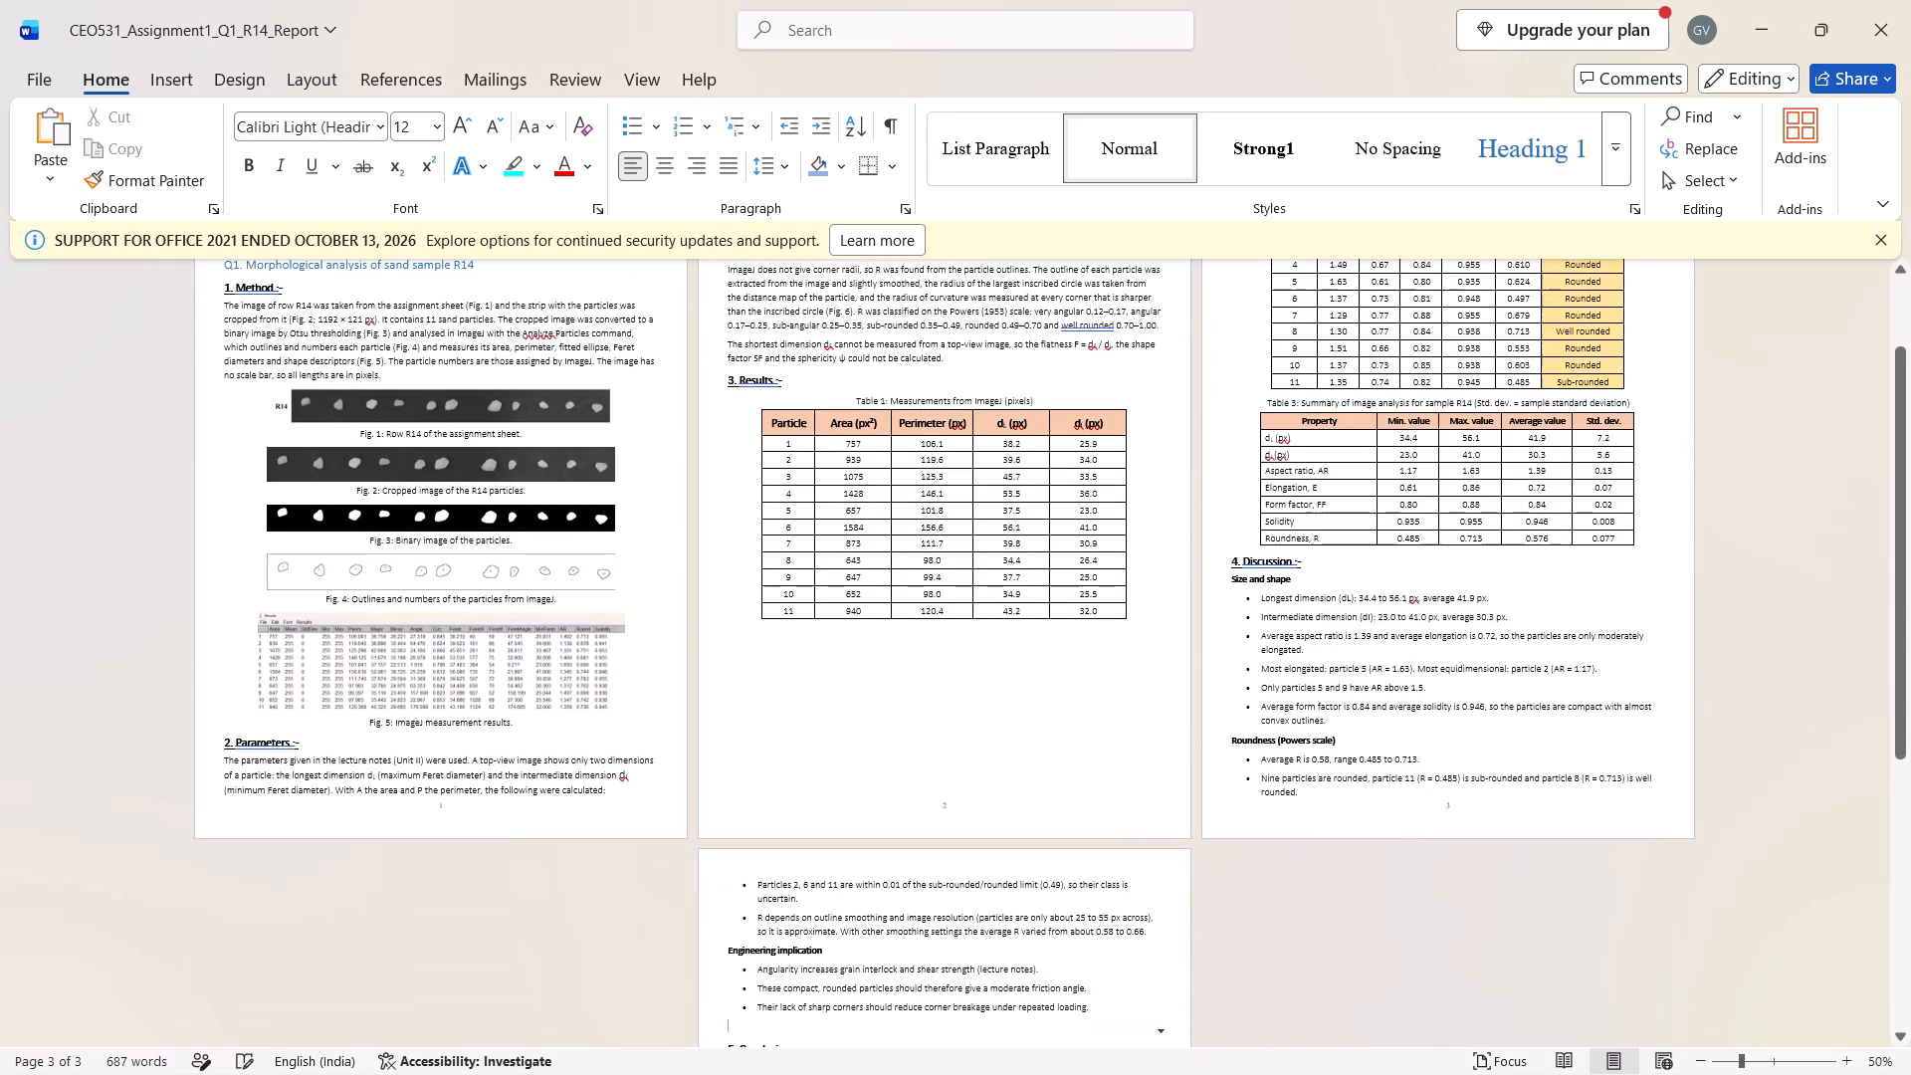
Set the font of all the pasted Discussion subheadings and bullet points to Aptos.
{"action": "scroll", "coordinate": [1110, 787], "scroll_direction": "down", "scroll_amount": 1}
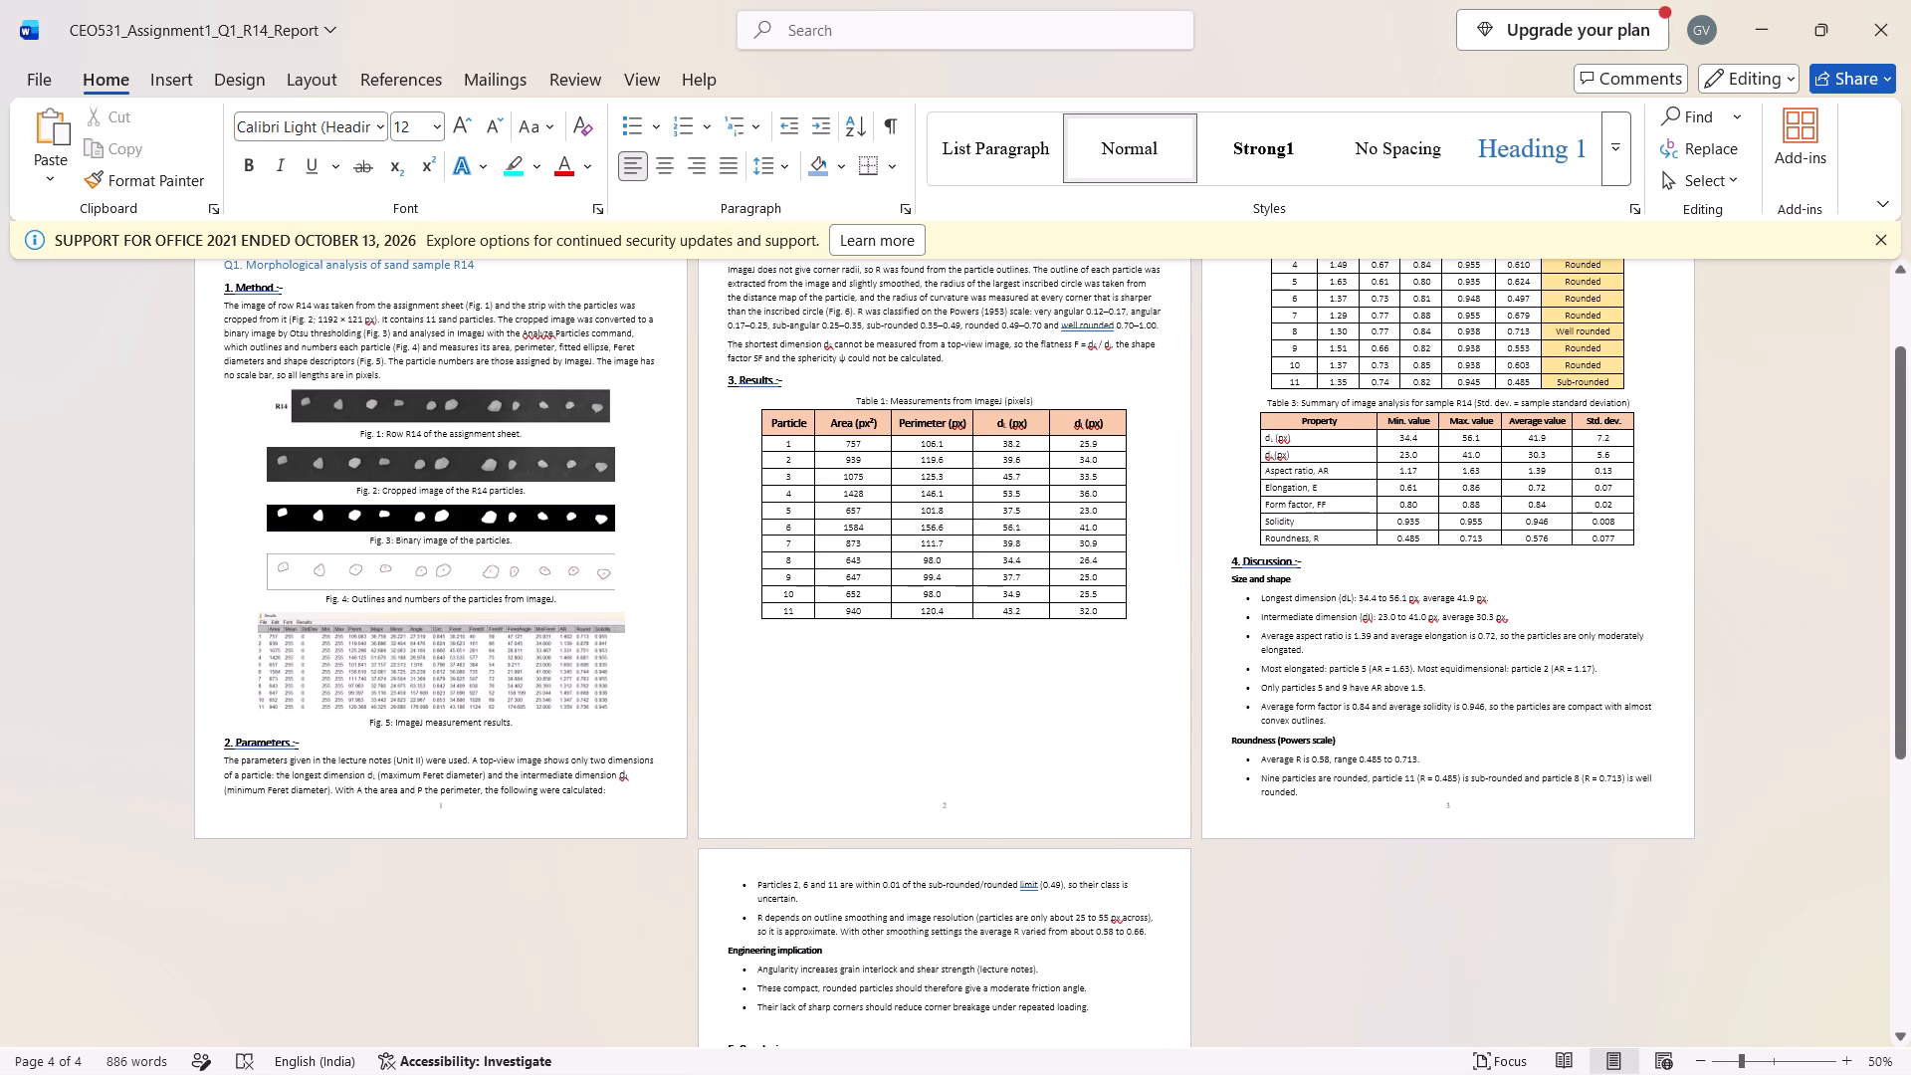
{"action": "scroll", "coordinate": [1110, 787], "scroll_direction": "down", "scroll_amount": 1}
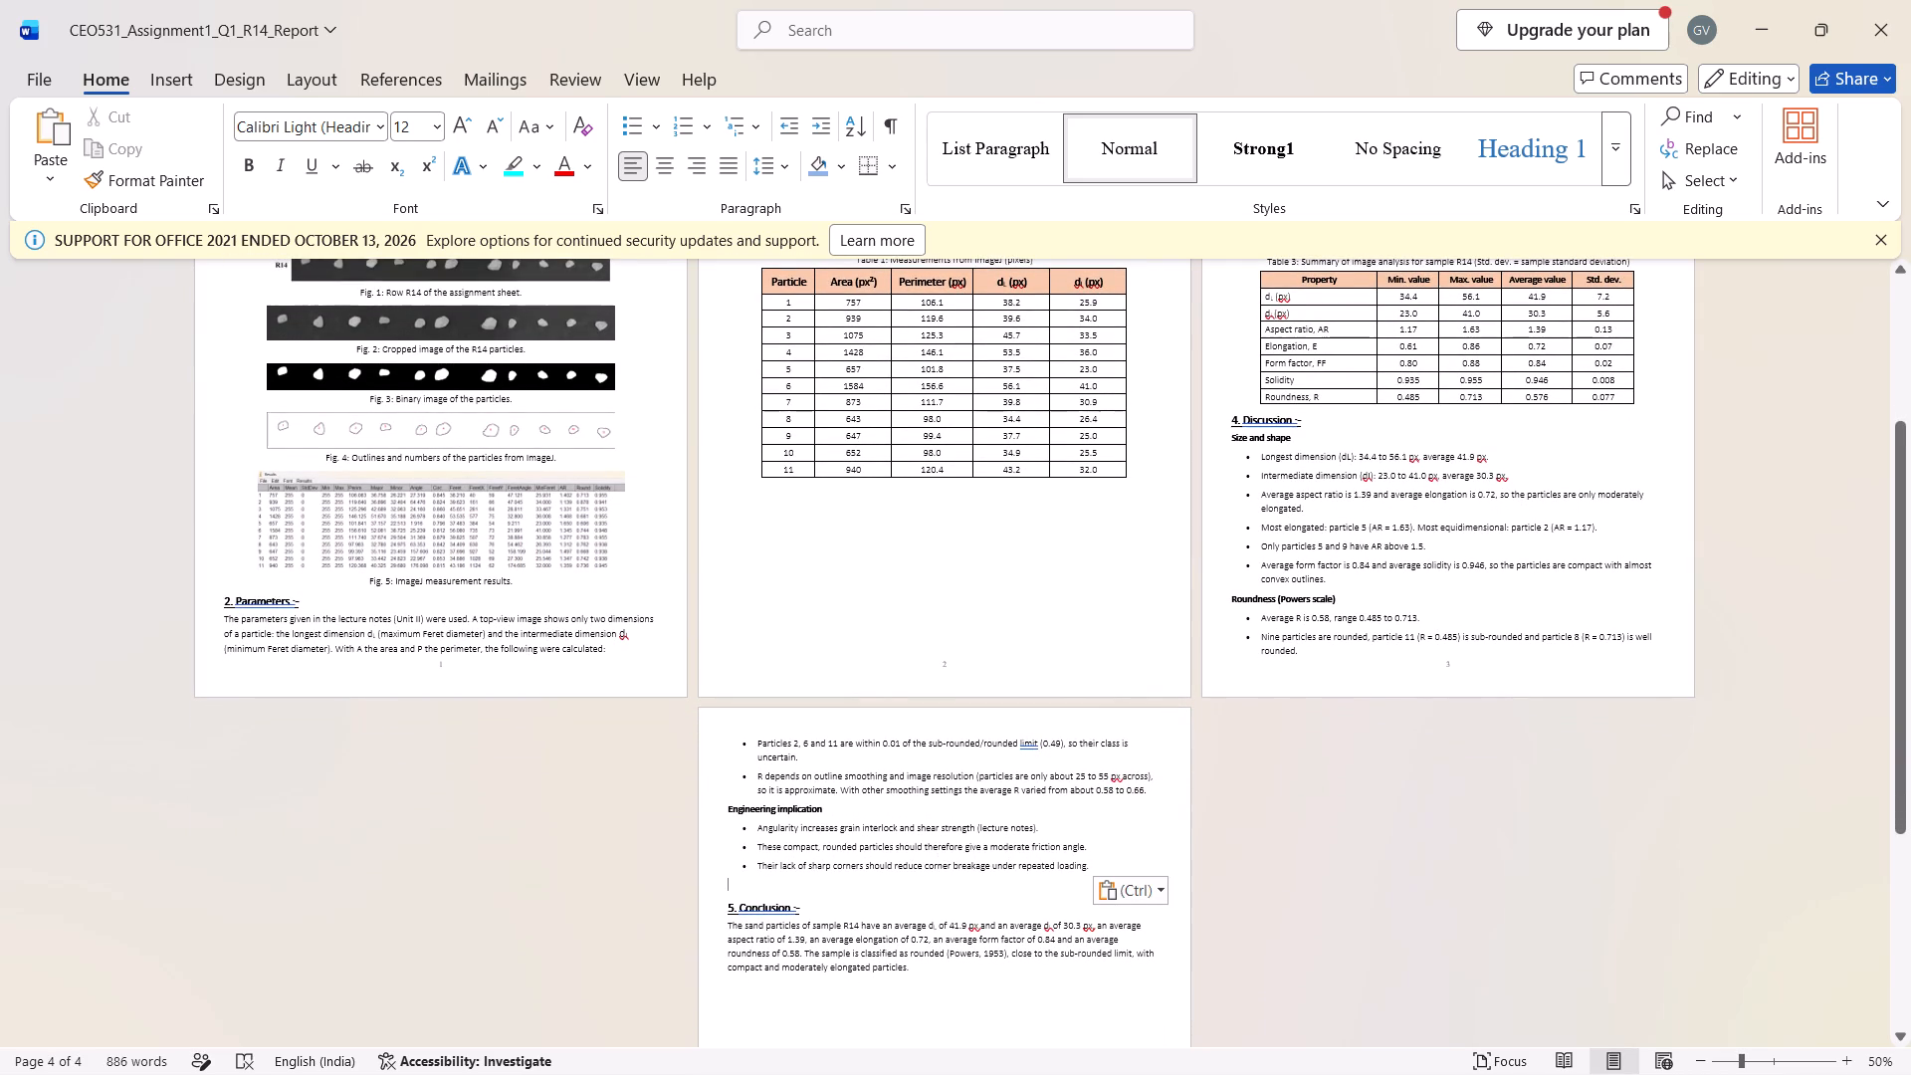
{"action": "left_click_drag", "start_coordinate": [1233, 436], "coordinate": [1109, 860]}
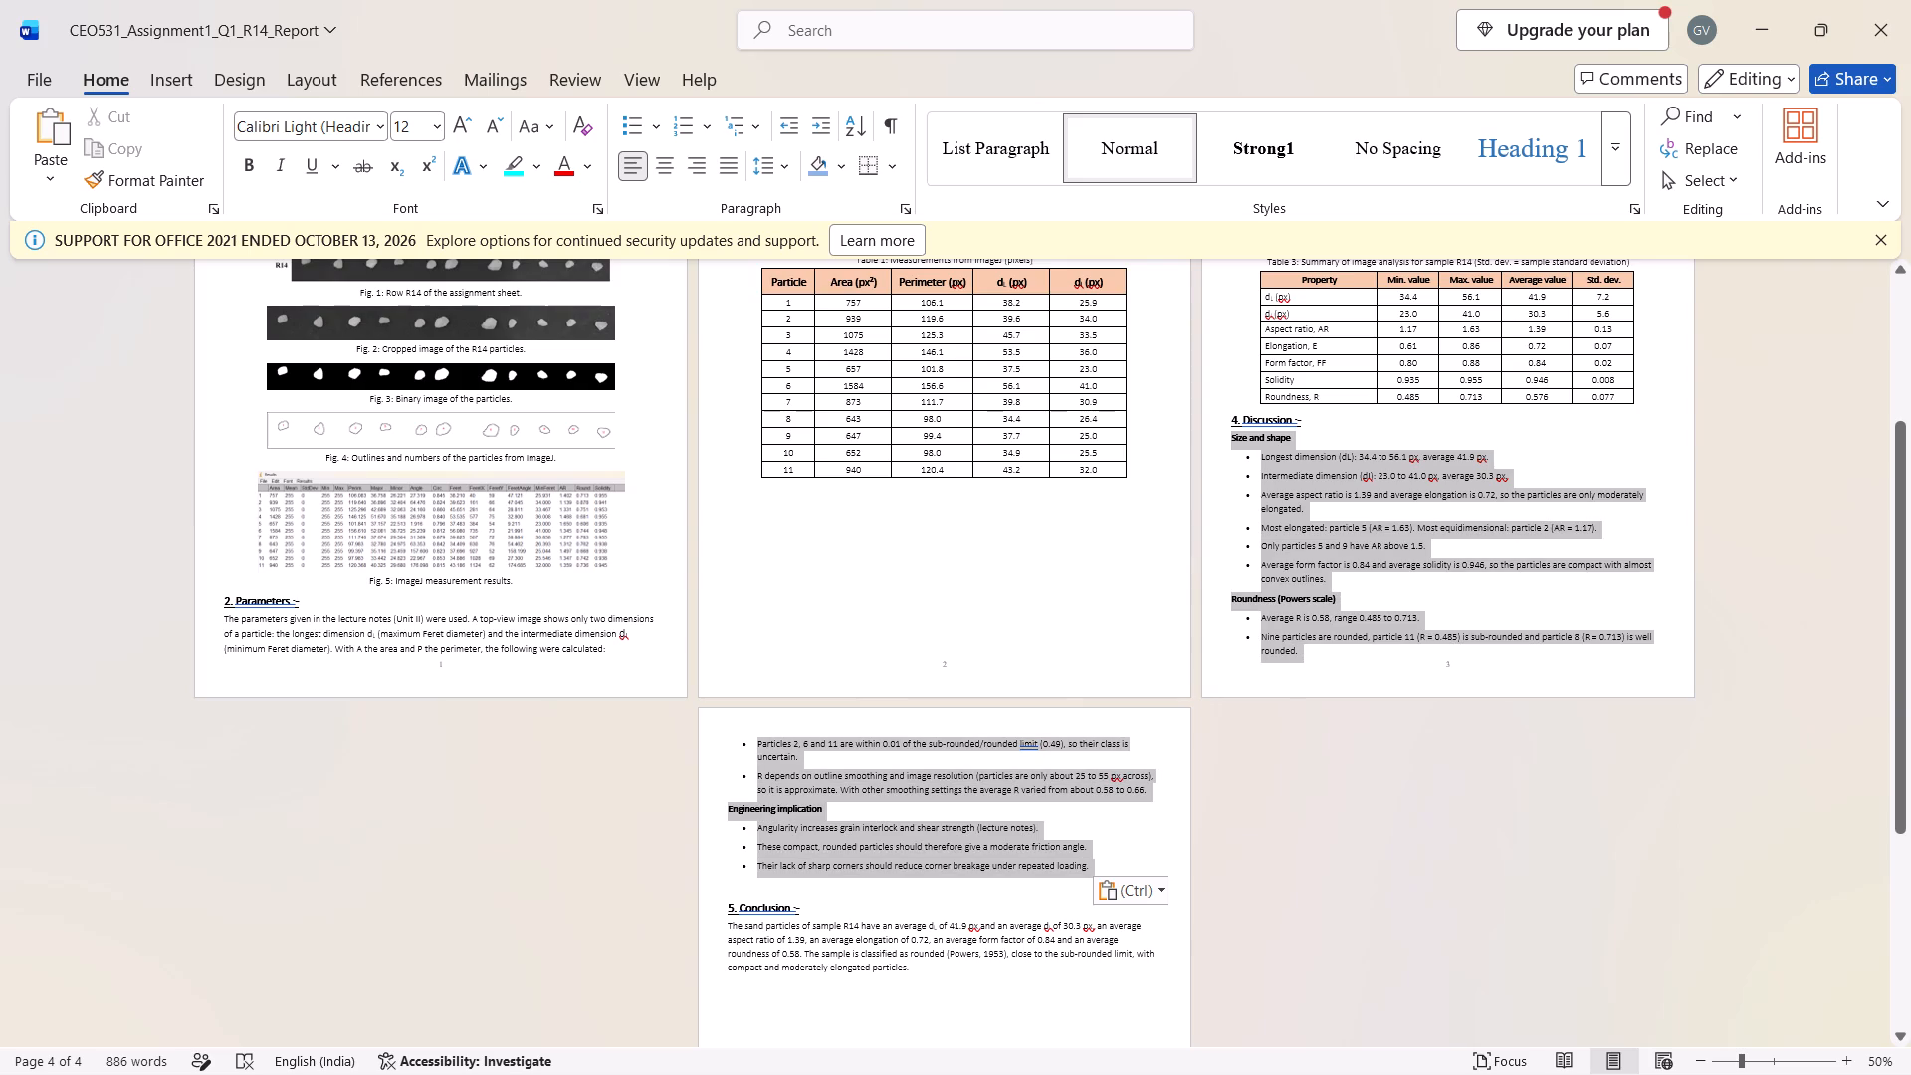
{"action": "left_click_drag", "start_coordinate": [1109, 860], "coordinate": [1110, 861]}
{"action": "left_click", "coordinate": [1243, 789]}
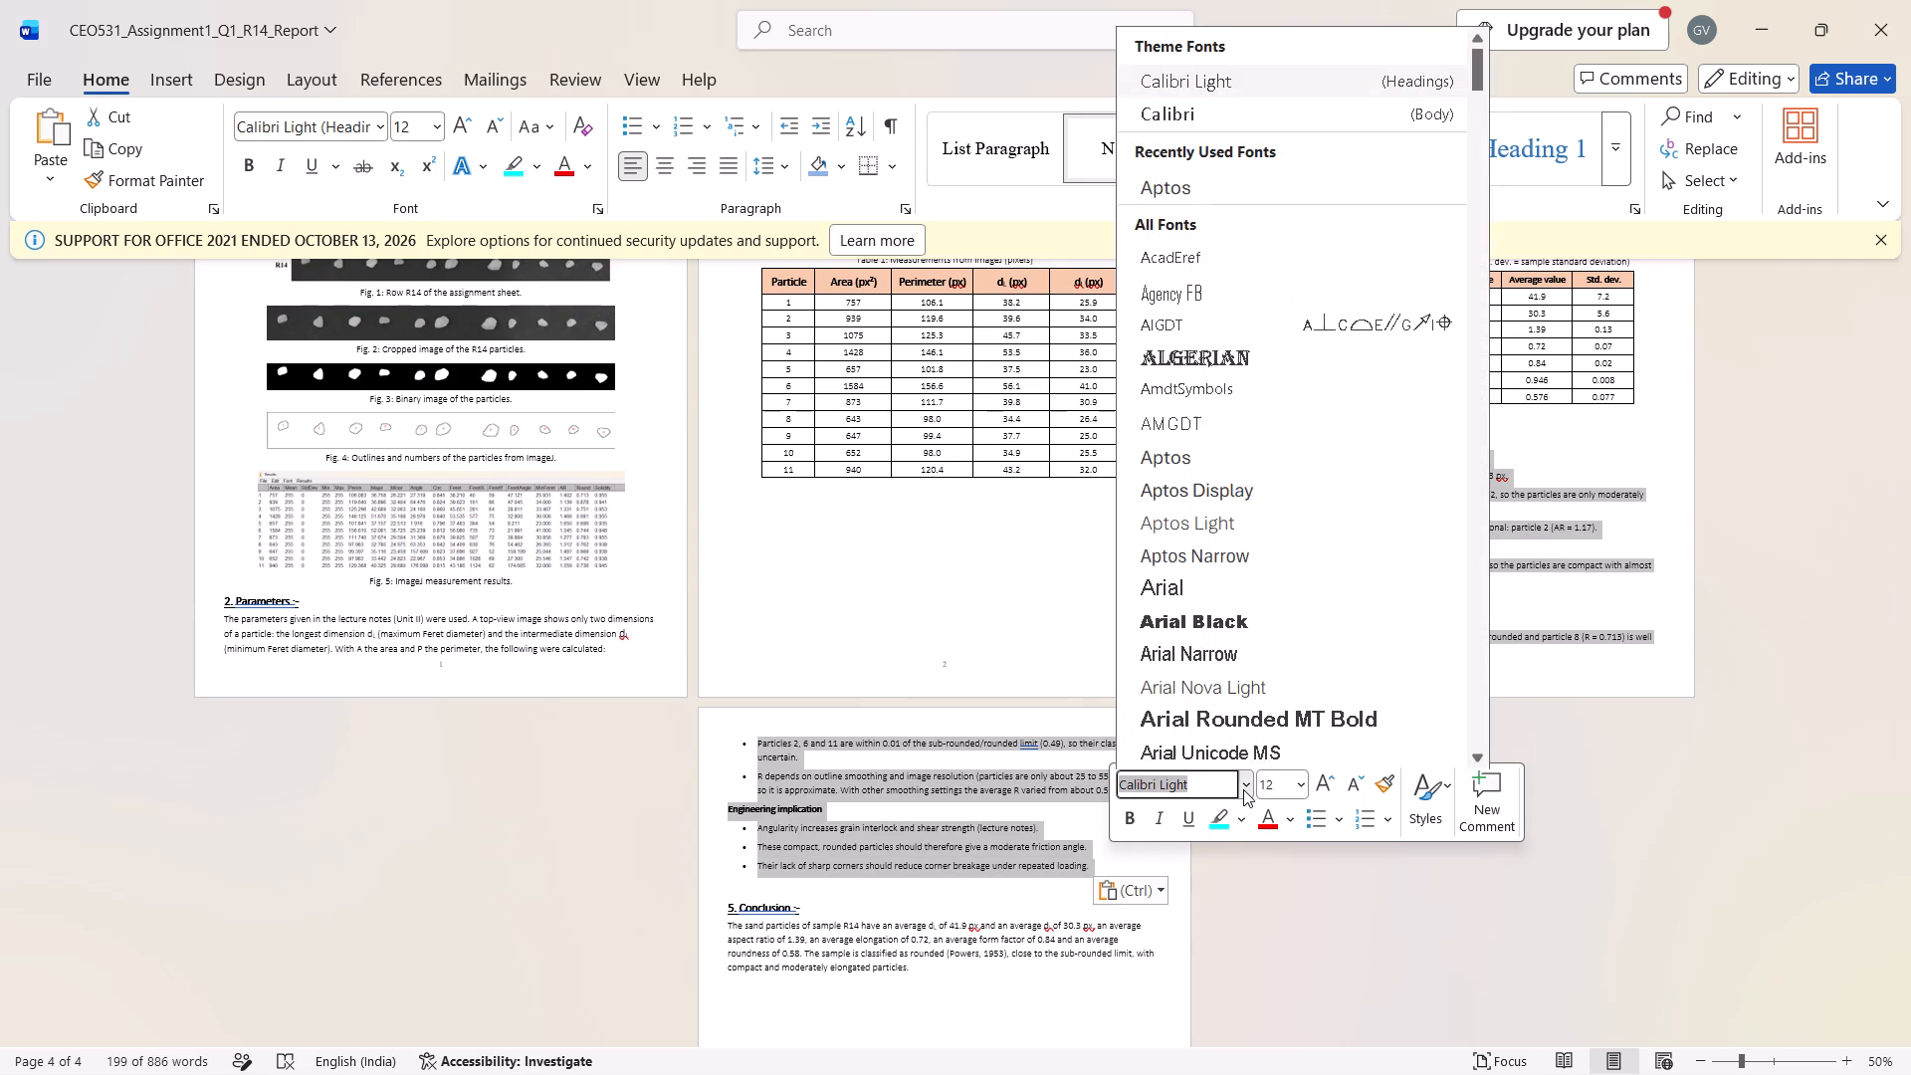
{"action": "left_click", "coordinate": [1180, 179]}
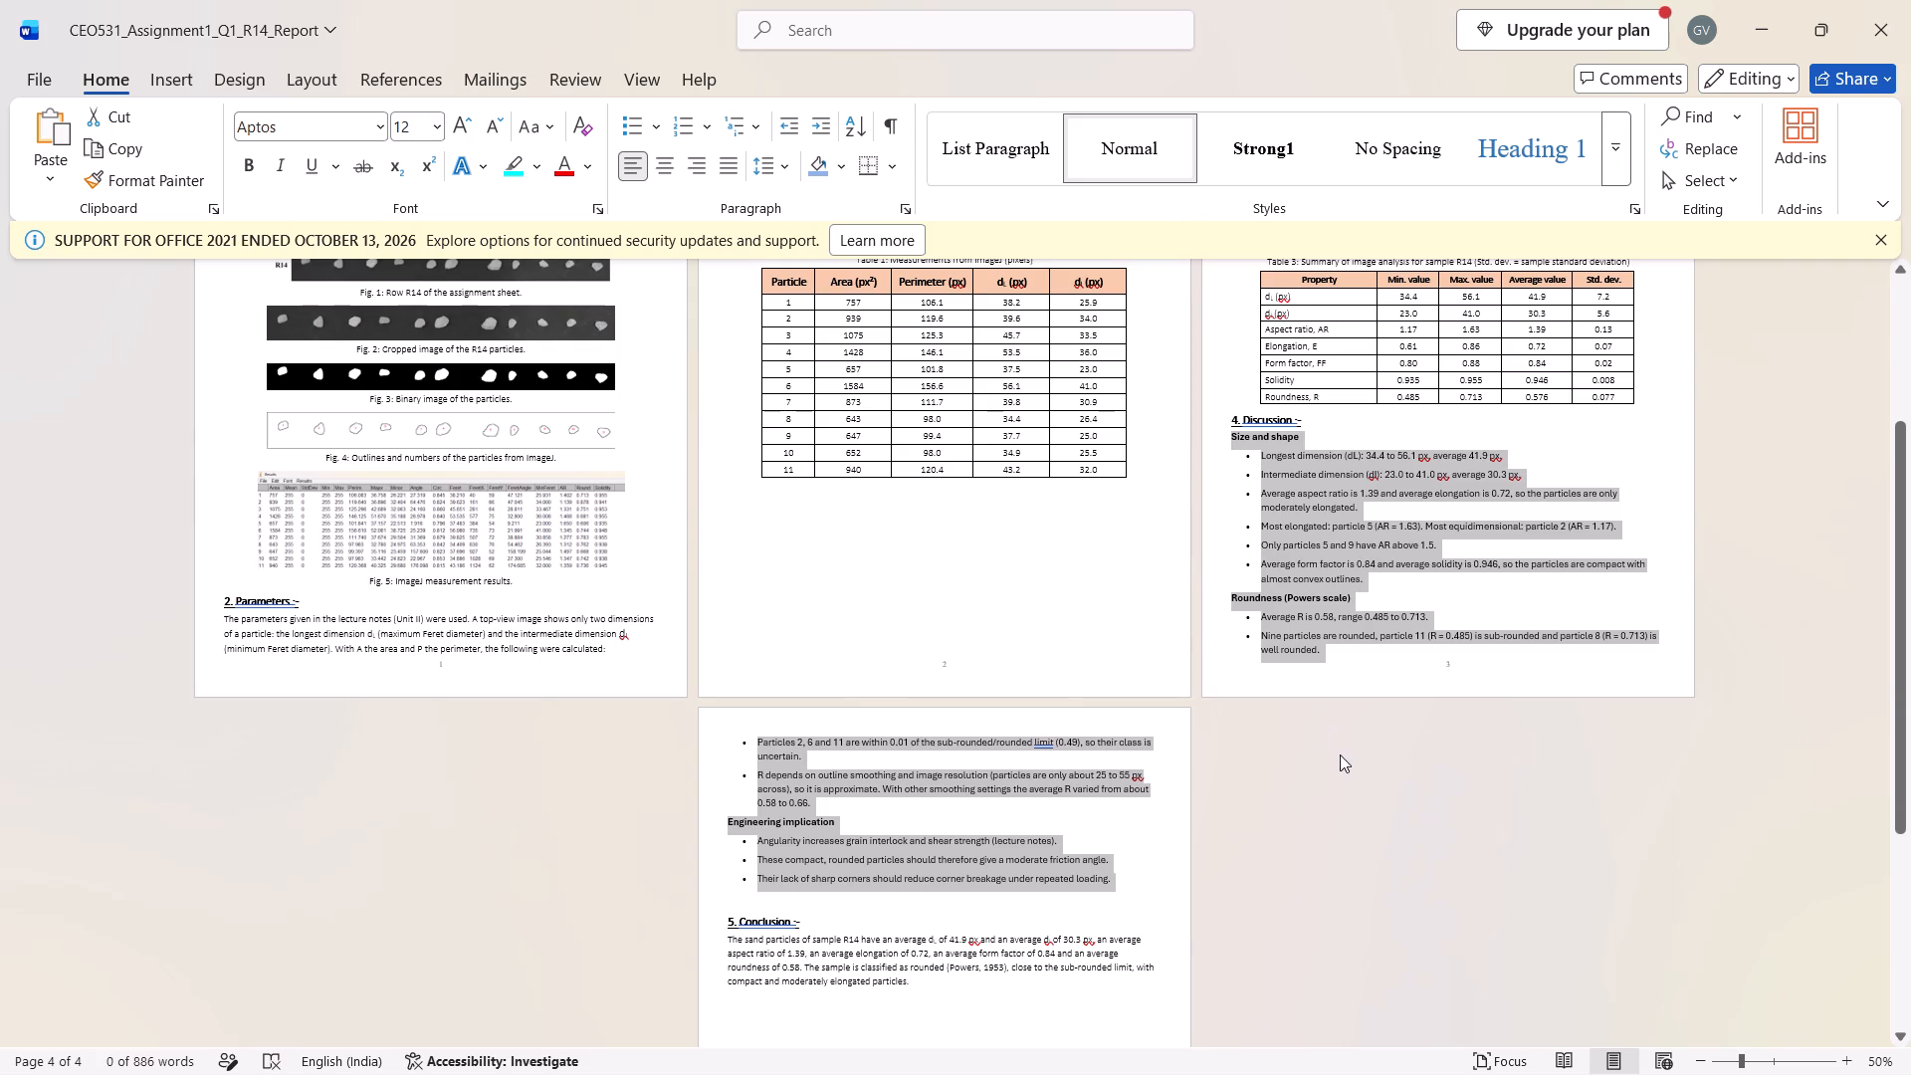
{"action": "left_click", "coordinate": [1340, 754]}
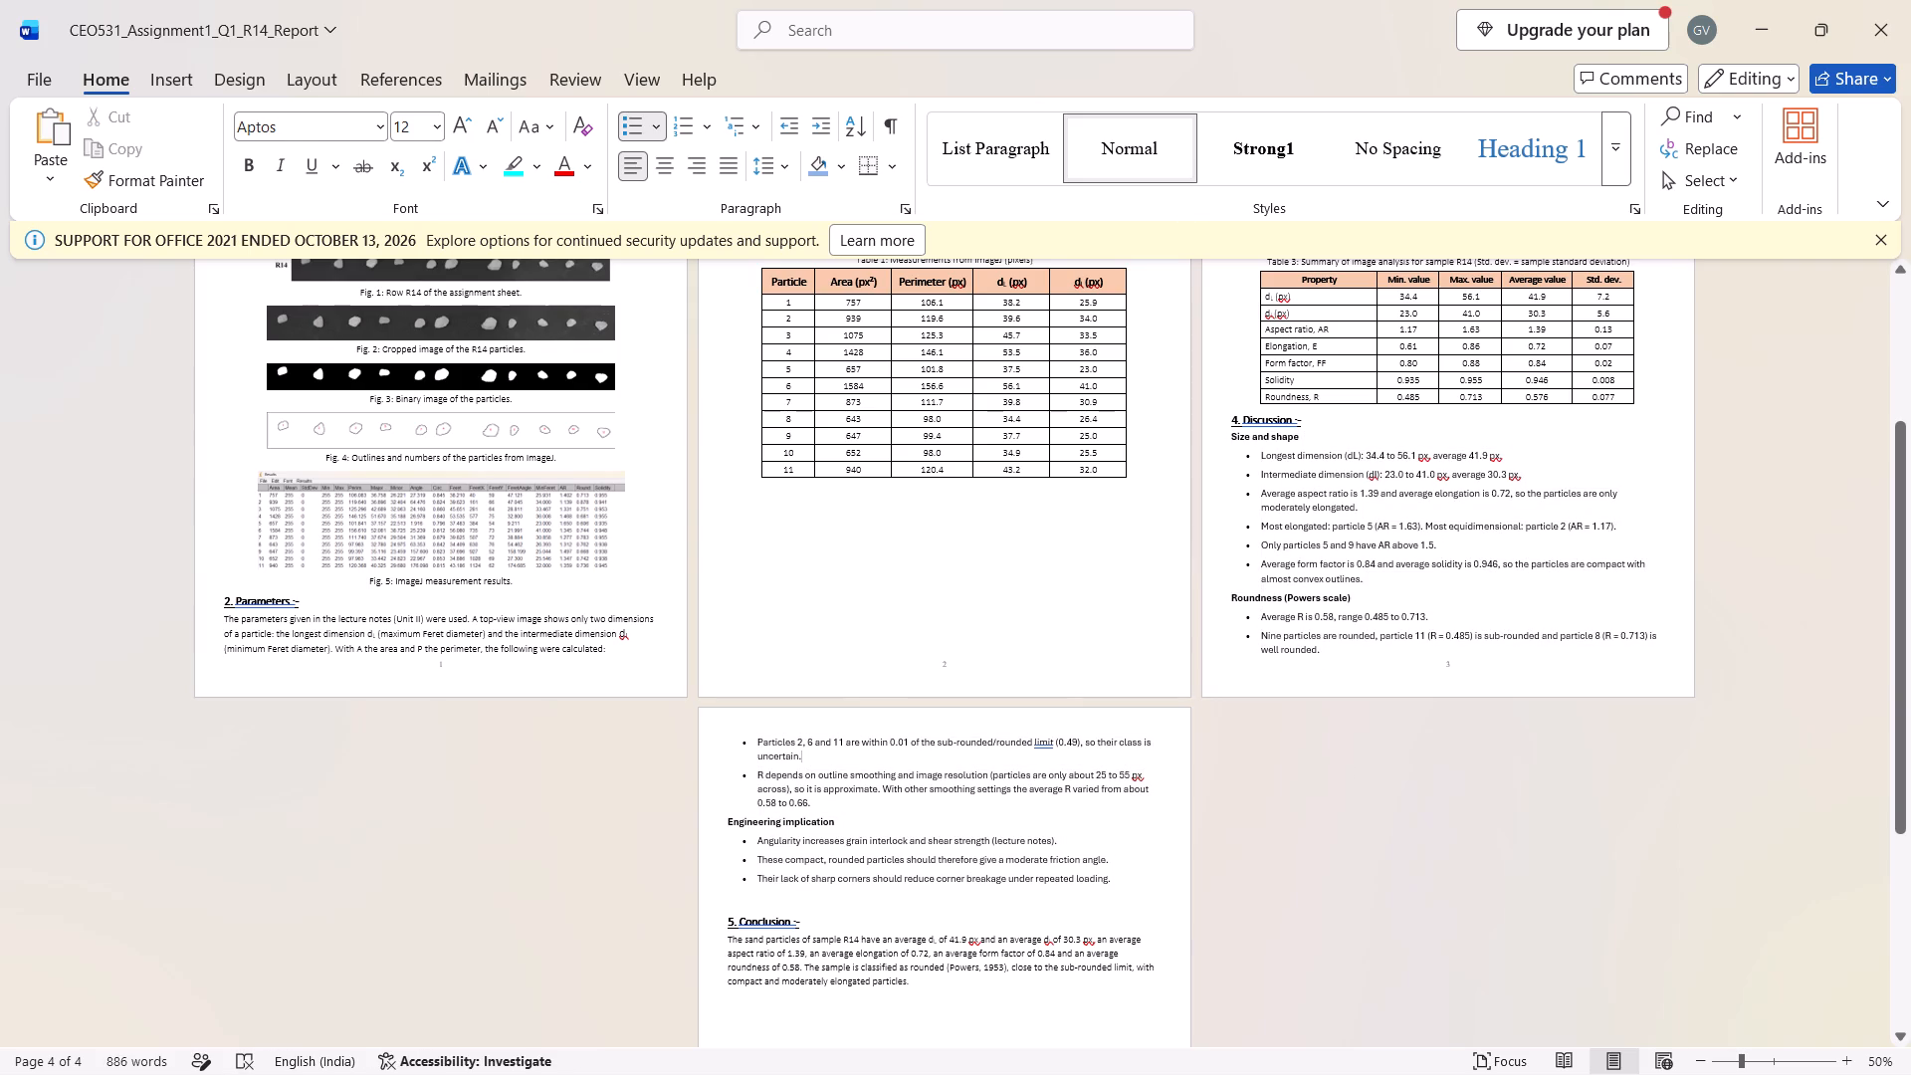
Remove the blank line between the last Discussion bullet and the Conclusion heading.
{"action": "left_click", "coordinate": [723, 924]}
{"action": "key", "text": "BackSpace"}
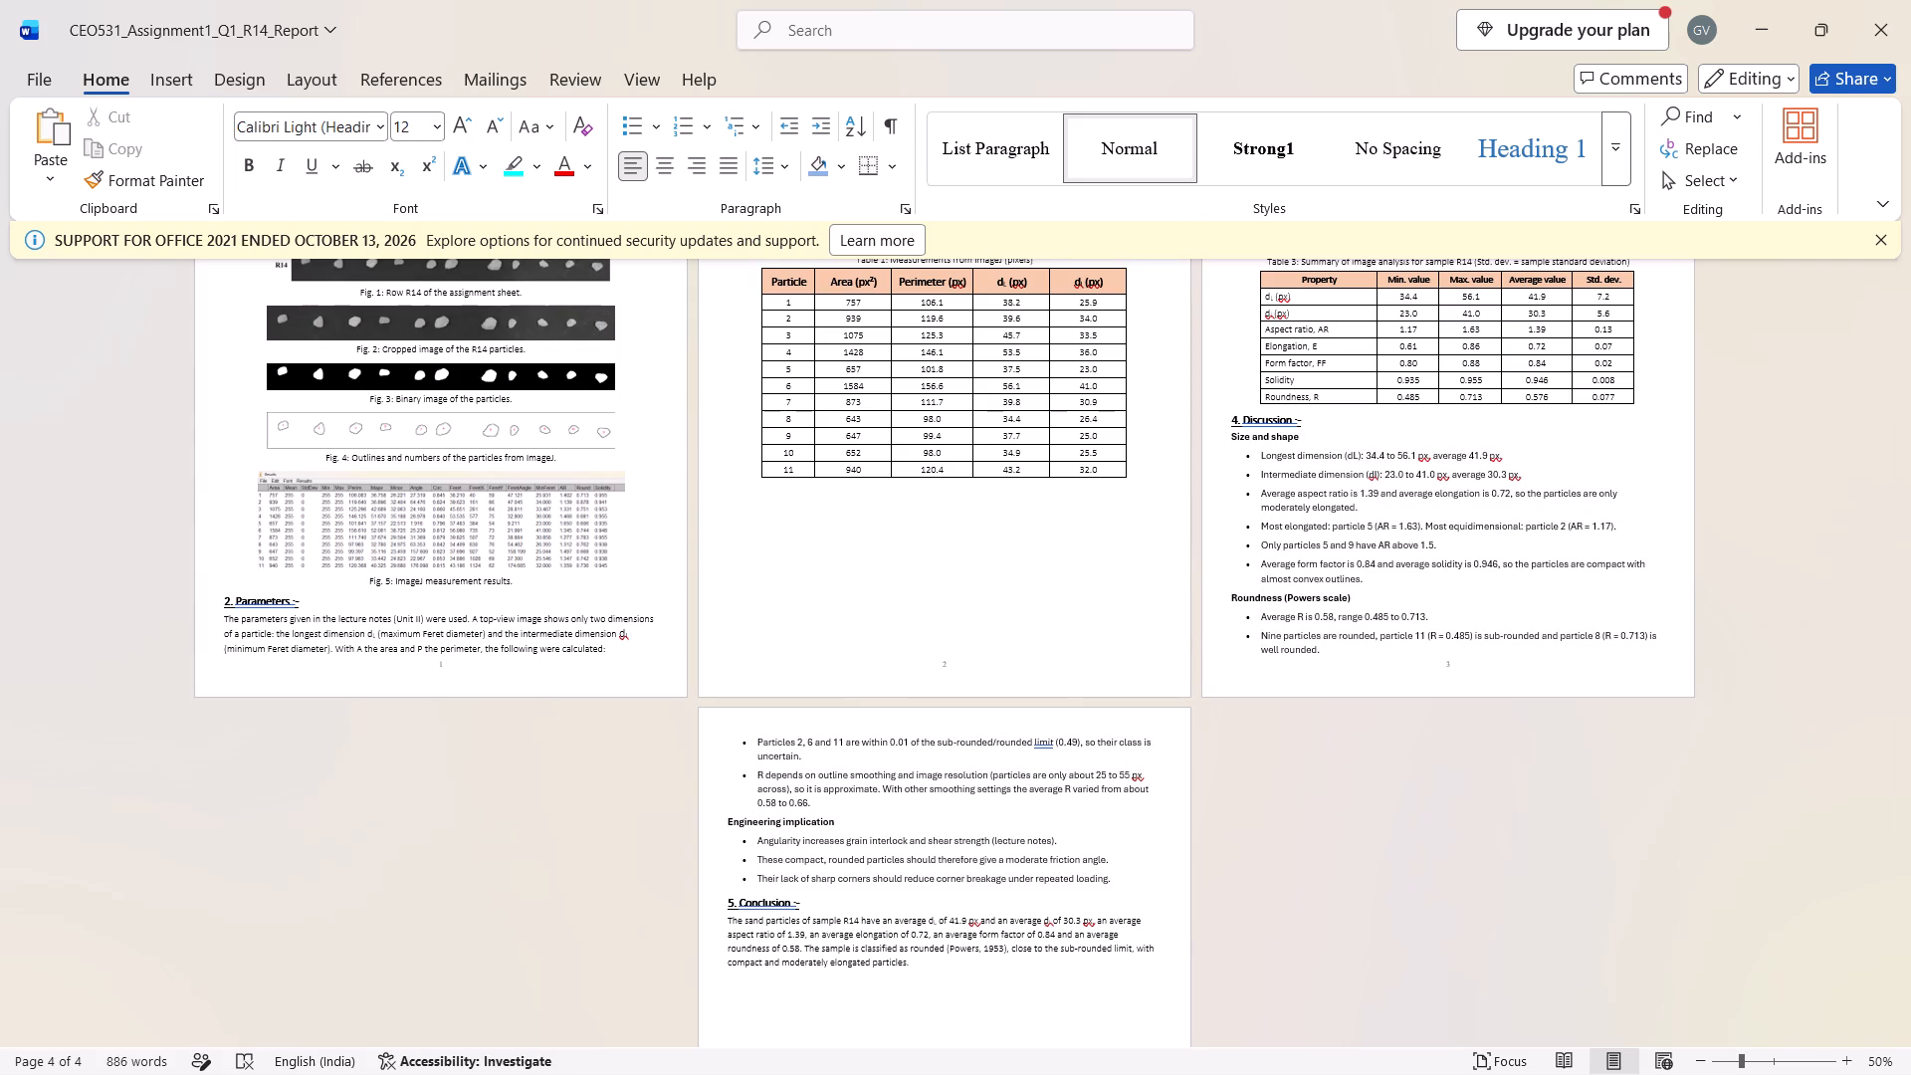
Switch to the revised R20 report, look over its tables, figures and title block for comparison, and return to the R14 report.
{"action": "scroll", "coordinate": [927, 820], "scroll_direction": "up", "scroll_amount": 3}
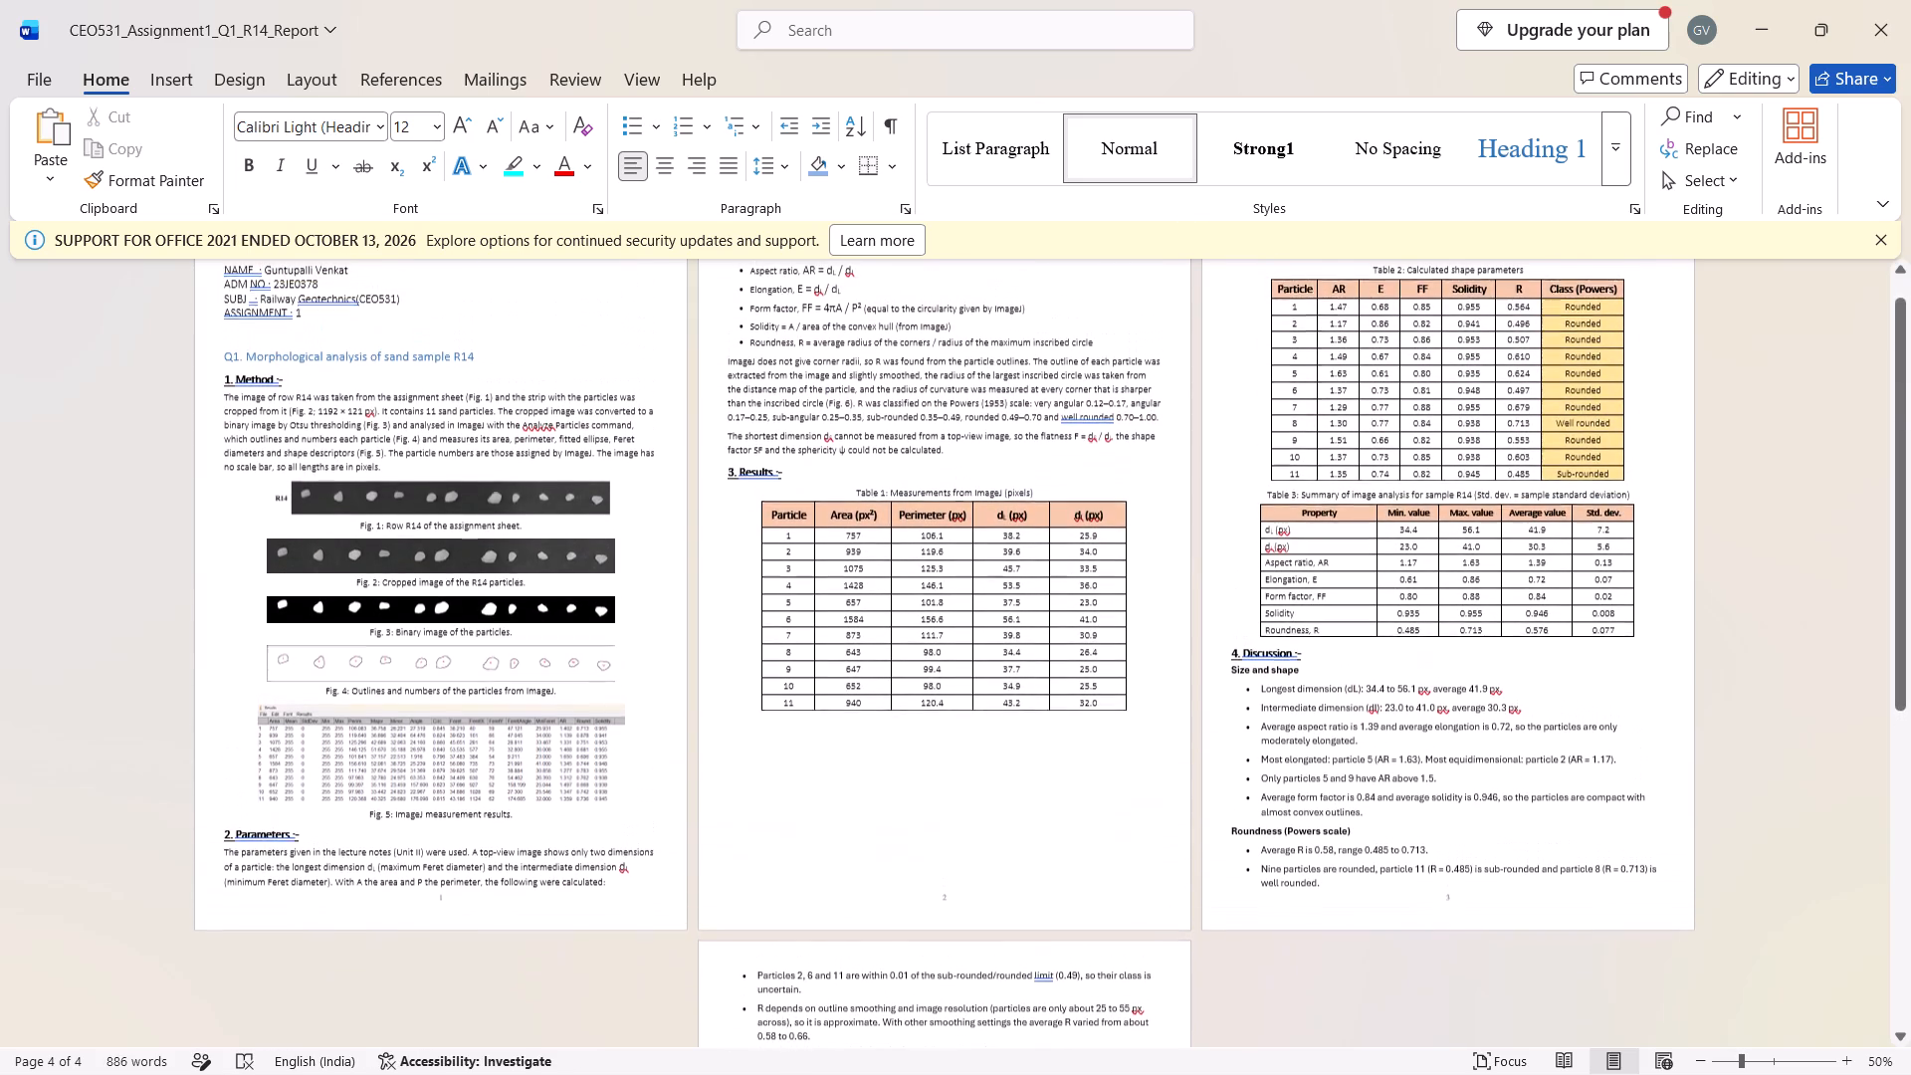
{"action": "scroll", "coordinate": [927, 820], "scroll_direction": "up", "scroll_amount": 1}
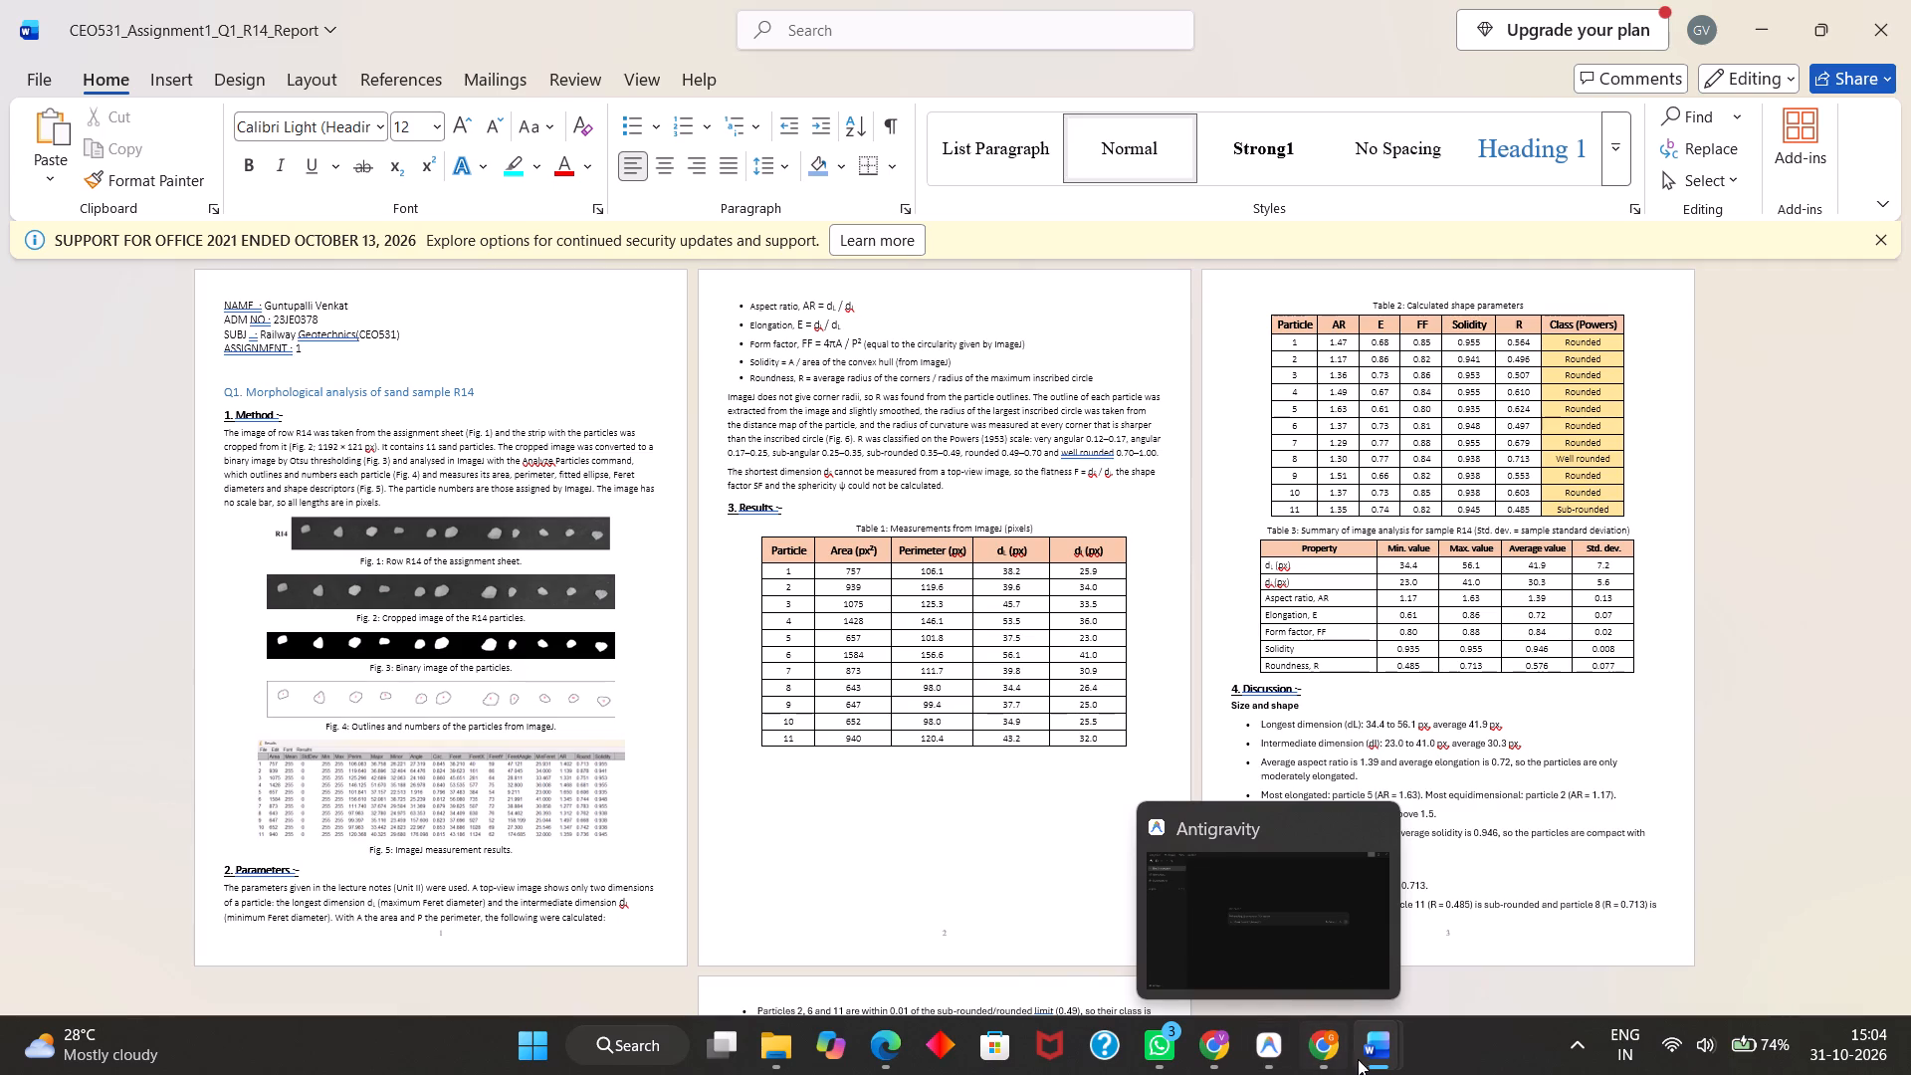
{"action": "left_click", "coordinate": [1586, 881]}
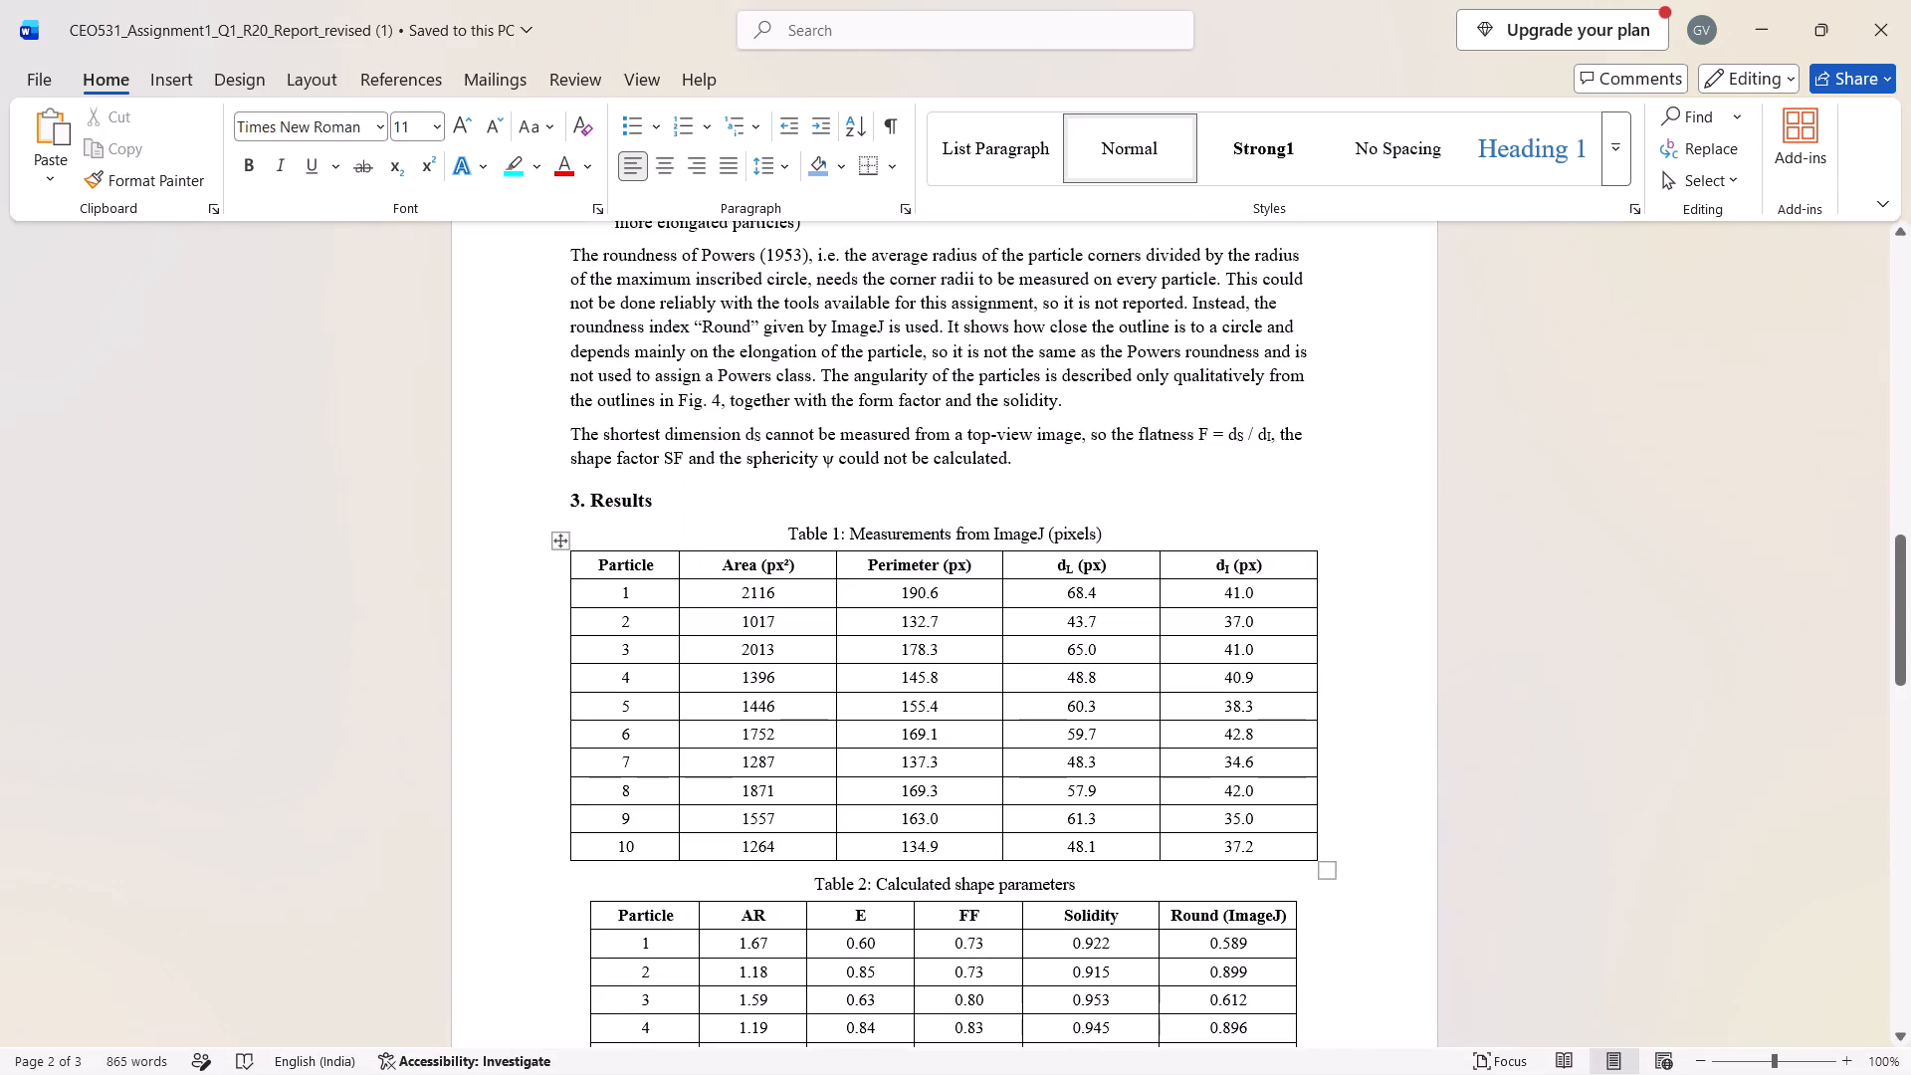
{"action": "scroll", "coordinate": [1236, 677], "scroll_direction": "down", "scroll_amount": 3}
{"action": "scroll", "coordinate": [1236, 677], "scroll_direction": "up", "scroll_amount": 2}
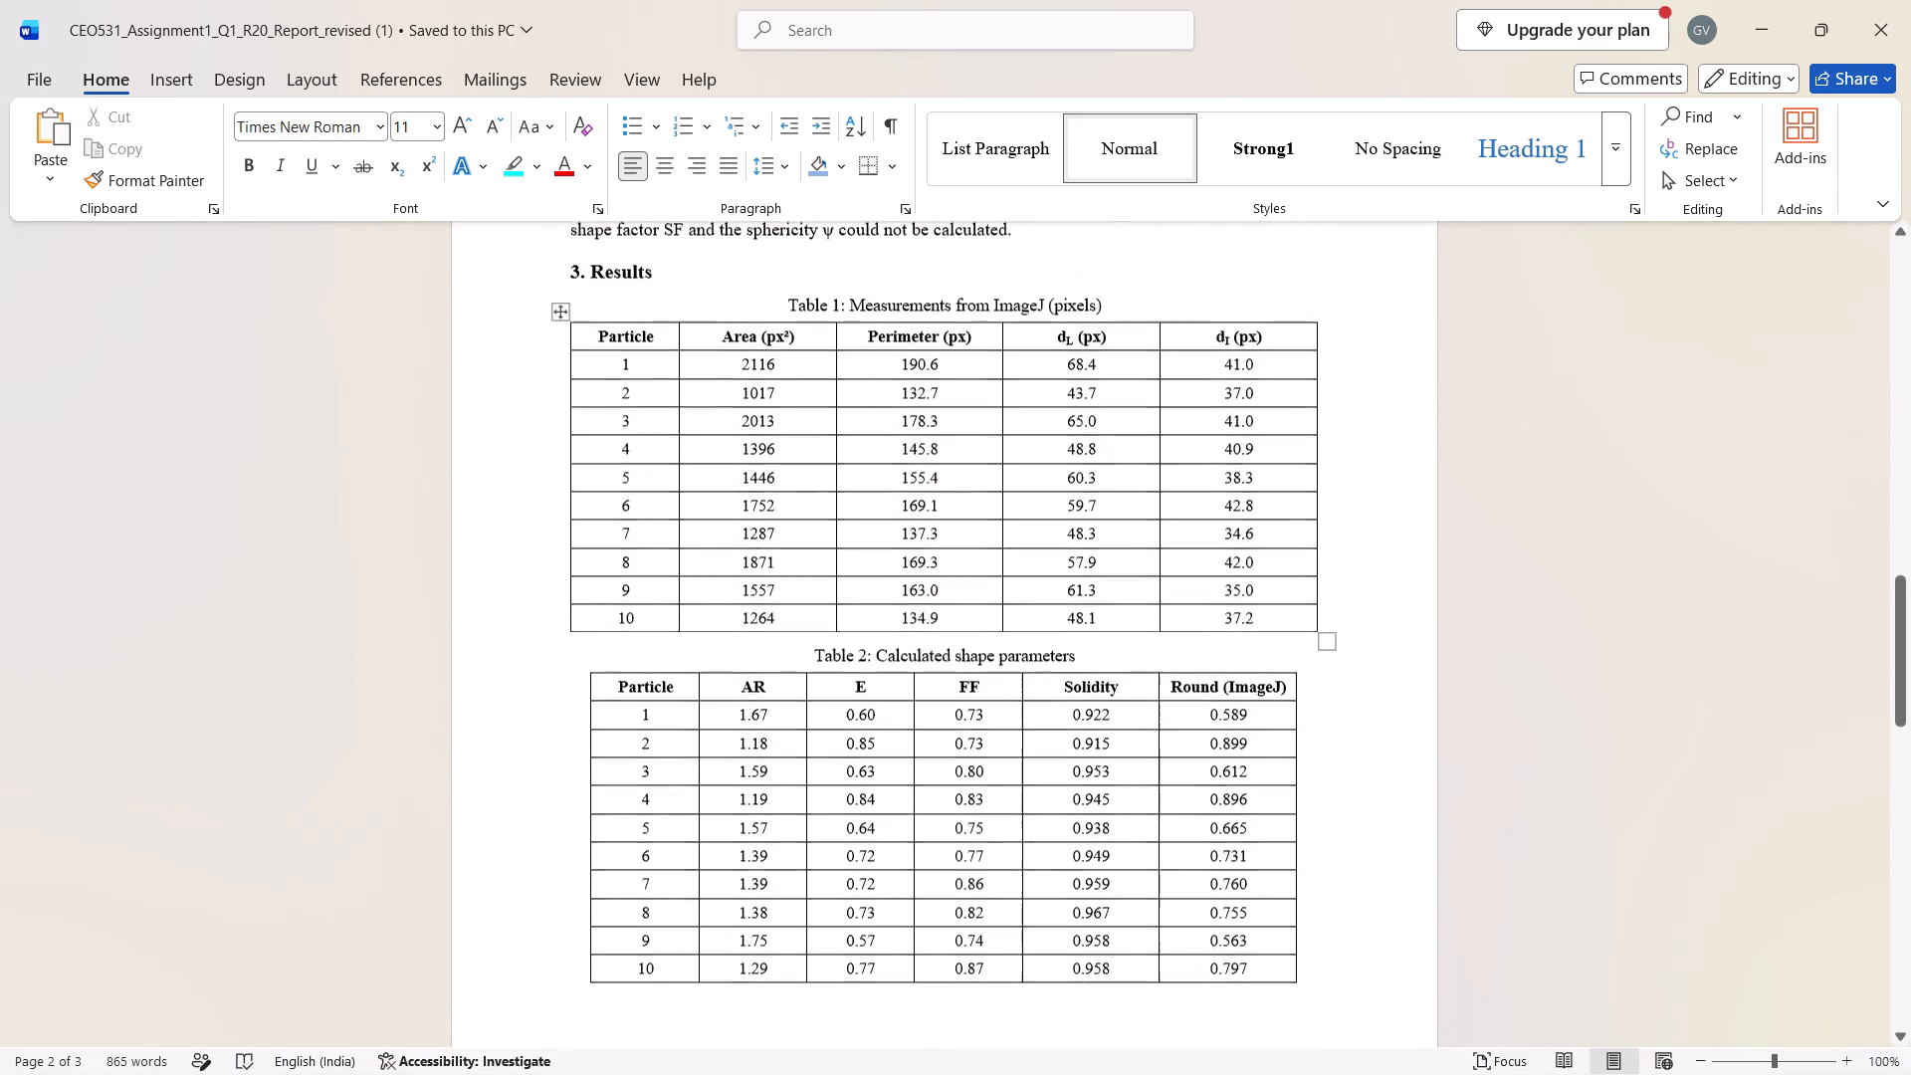
{"action": "scroll", "coordinate": [1236, 677], "scroll_direction": "up", "scroll_amount": 3}
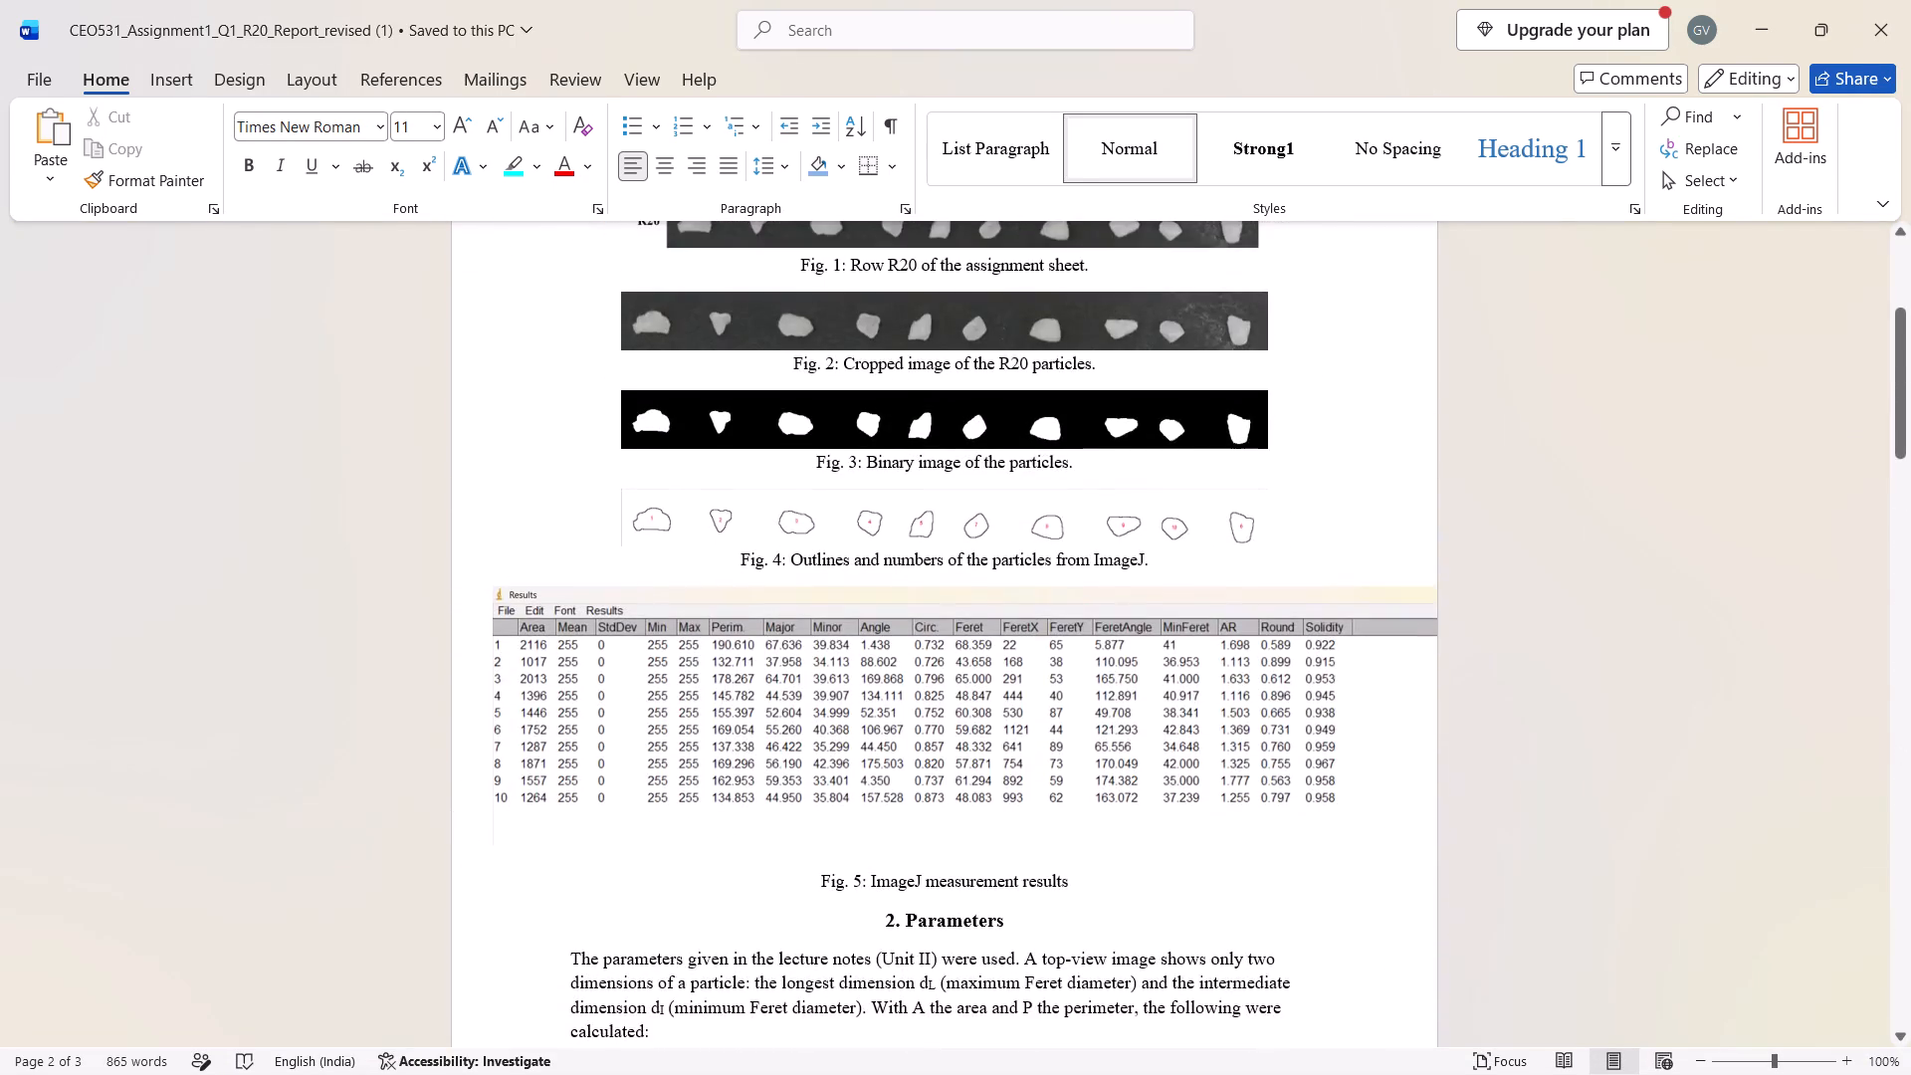
{"action": "scroll", "coordinate": [1236, 677], "scroll_direction": "up", "scroll_amount": 2}
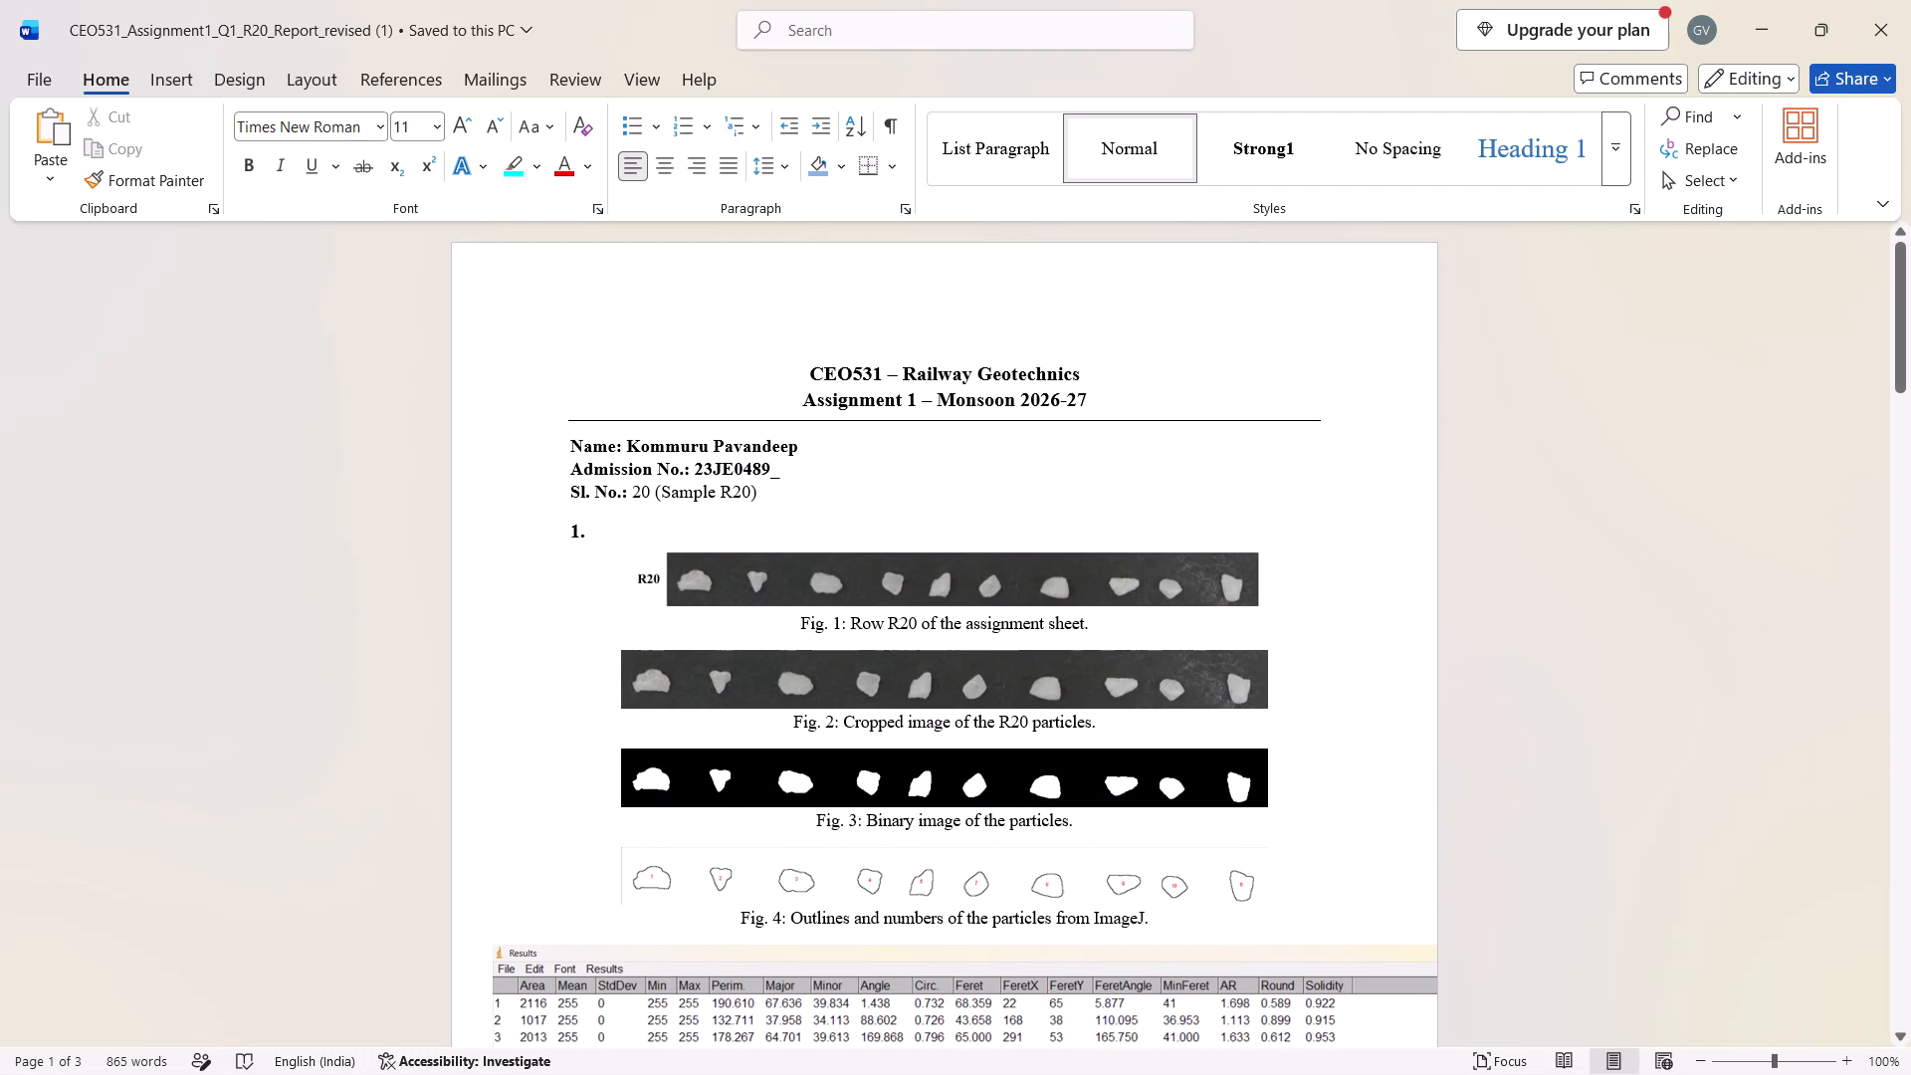
{"action": "left_click", "coordinate": [1782, 10]}
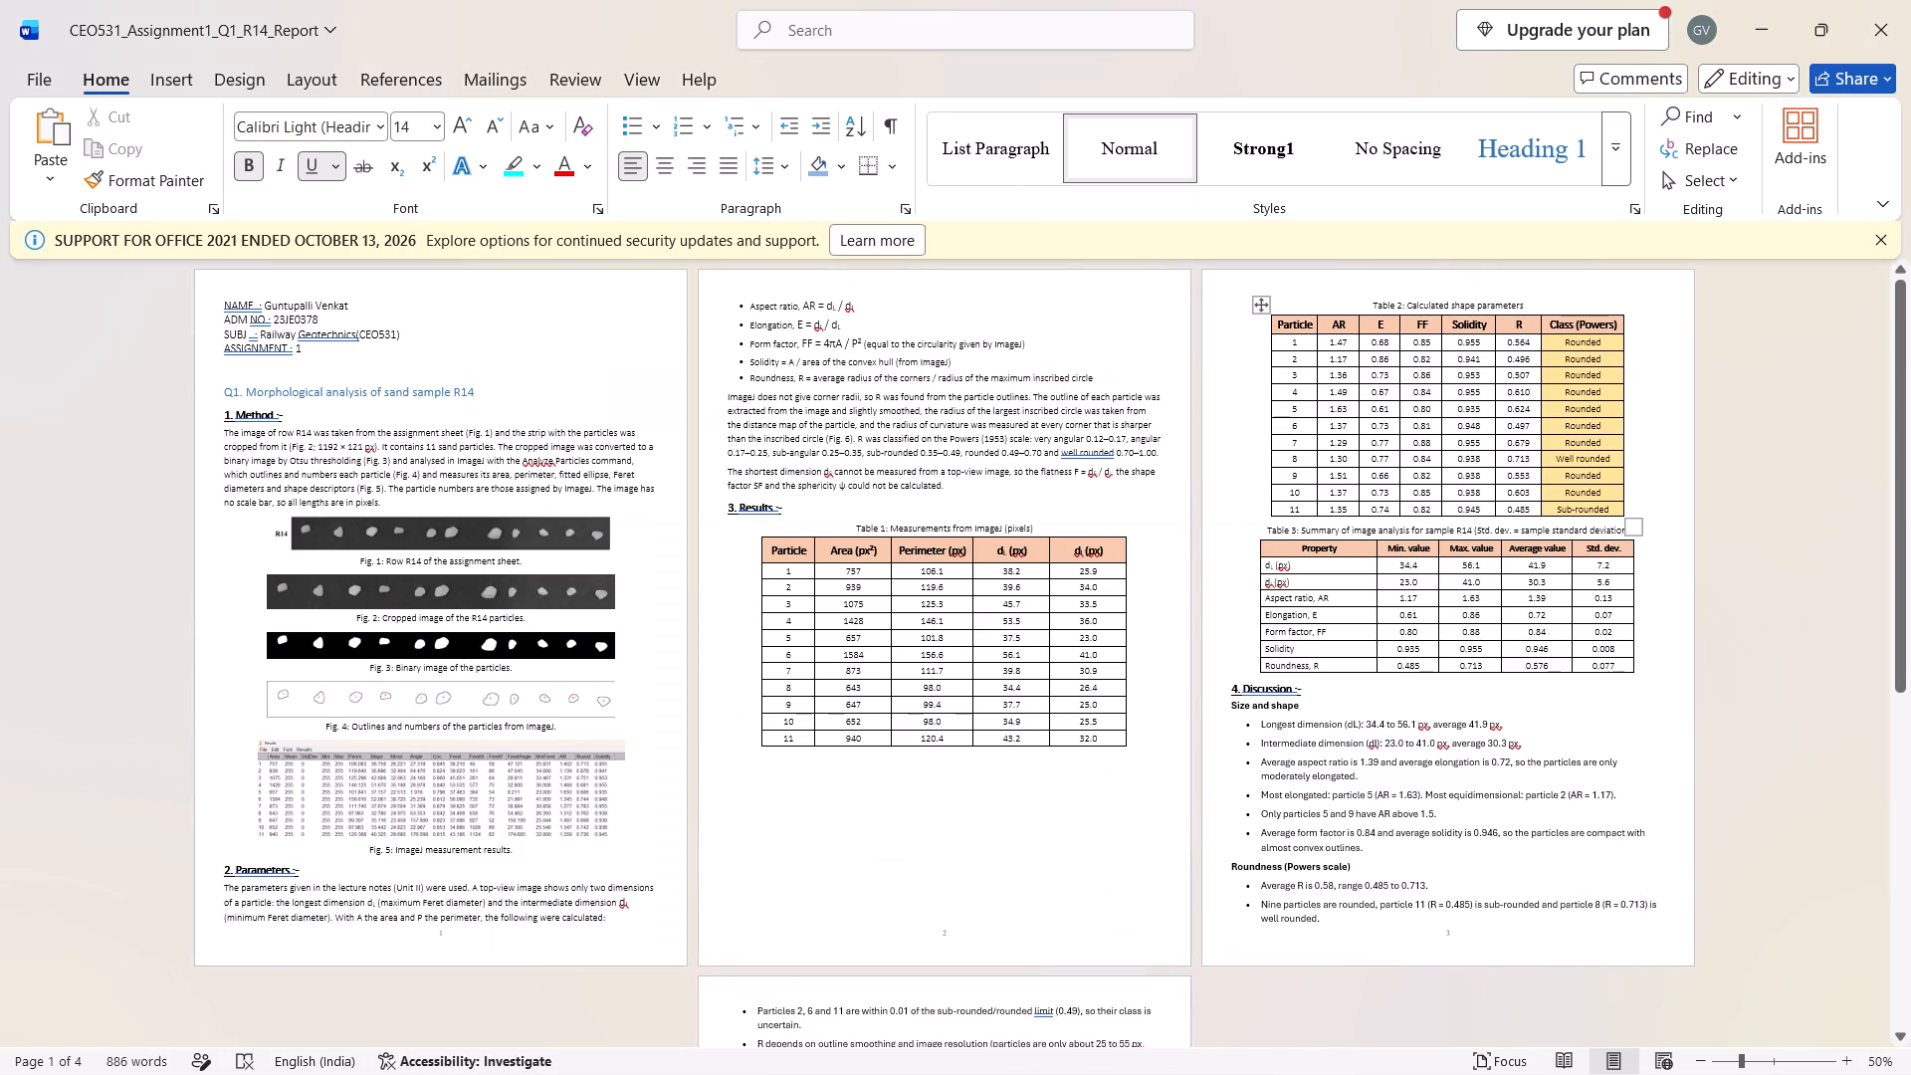
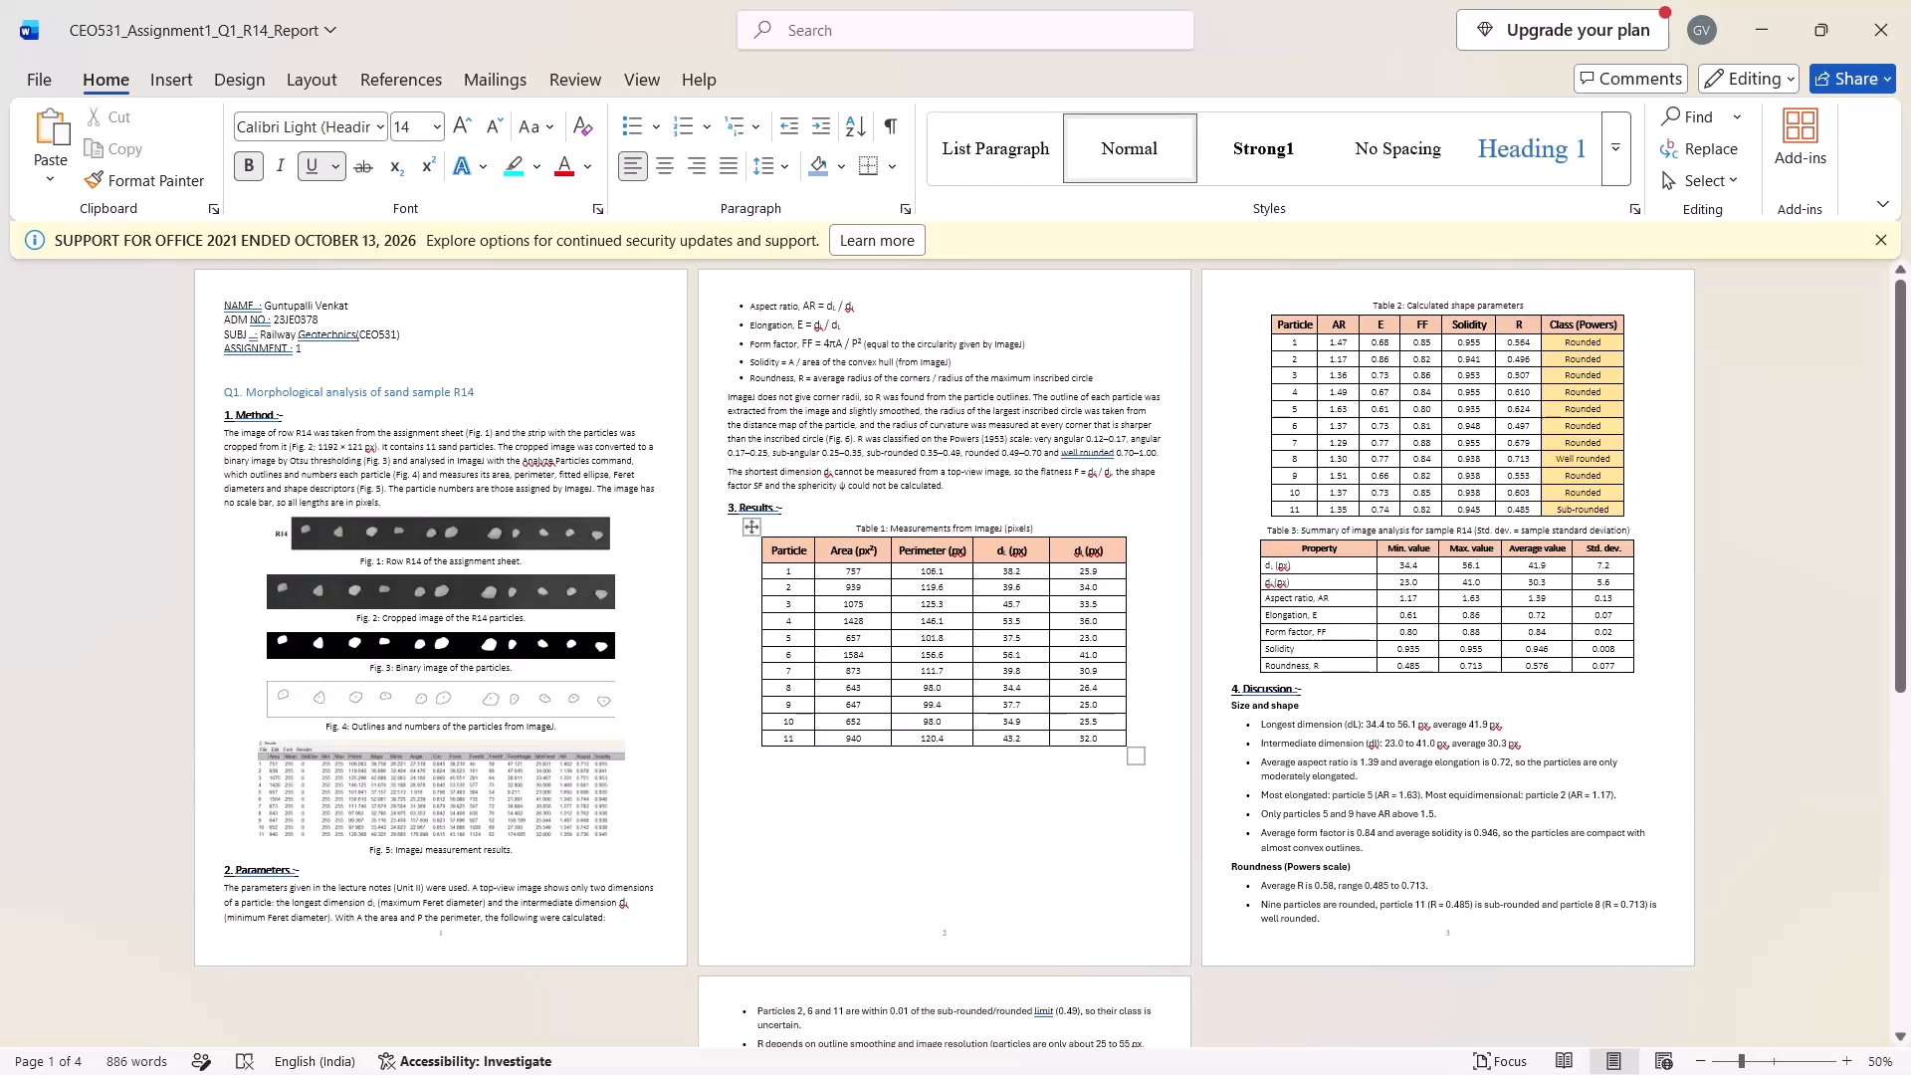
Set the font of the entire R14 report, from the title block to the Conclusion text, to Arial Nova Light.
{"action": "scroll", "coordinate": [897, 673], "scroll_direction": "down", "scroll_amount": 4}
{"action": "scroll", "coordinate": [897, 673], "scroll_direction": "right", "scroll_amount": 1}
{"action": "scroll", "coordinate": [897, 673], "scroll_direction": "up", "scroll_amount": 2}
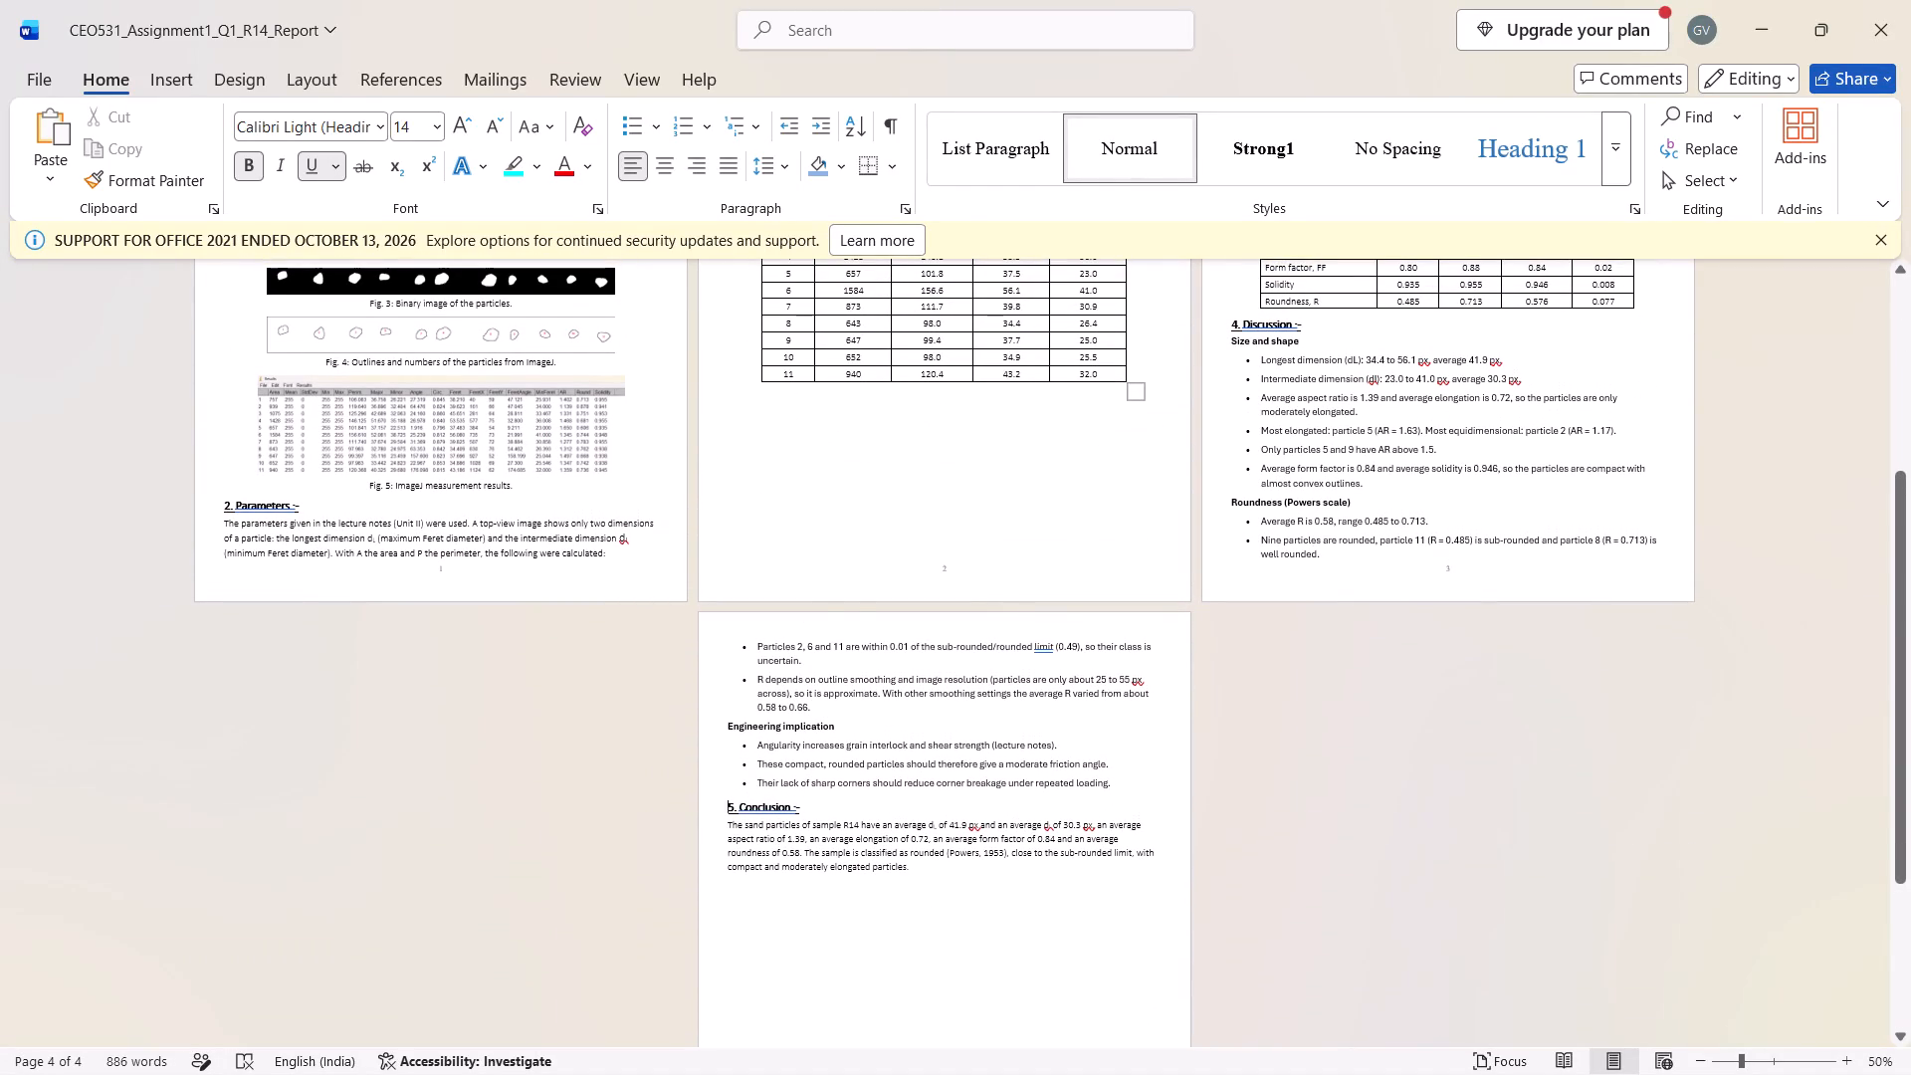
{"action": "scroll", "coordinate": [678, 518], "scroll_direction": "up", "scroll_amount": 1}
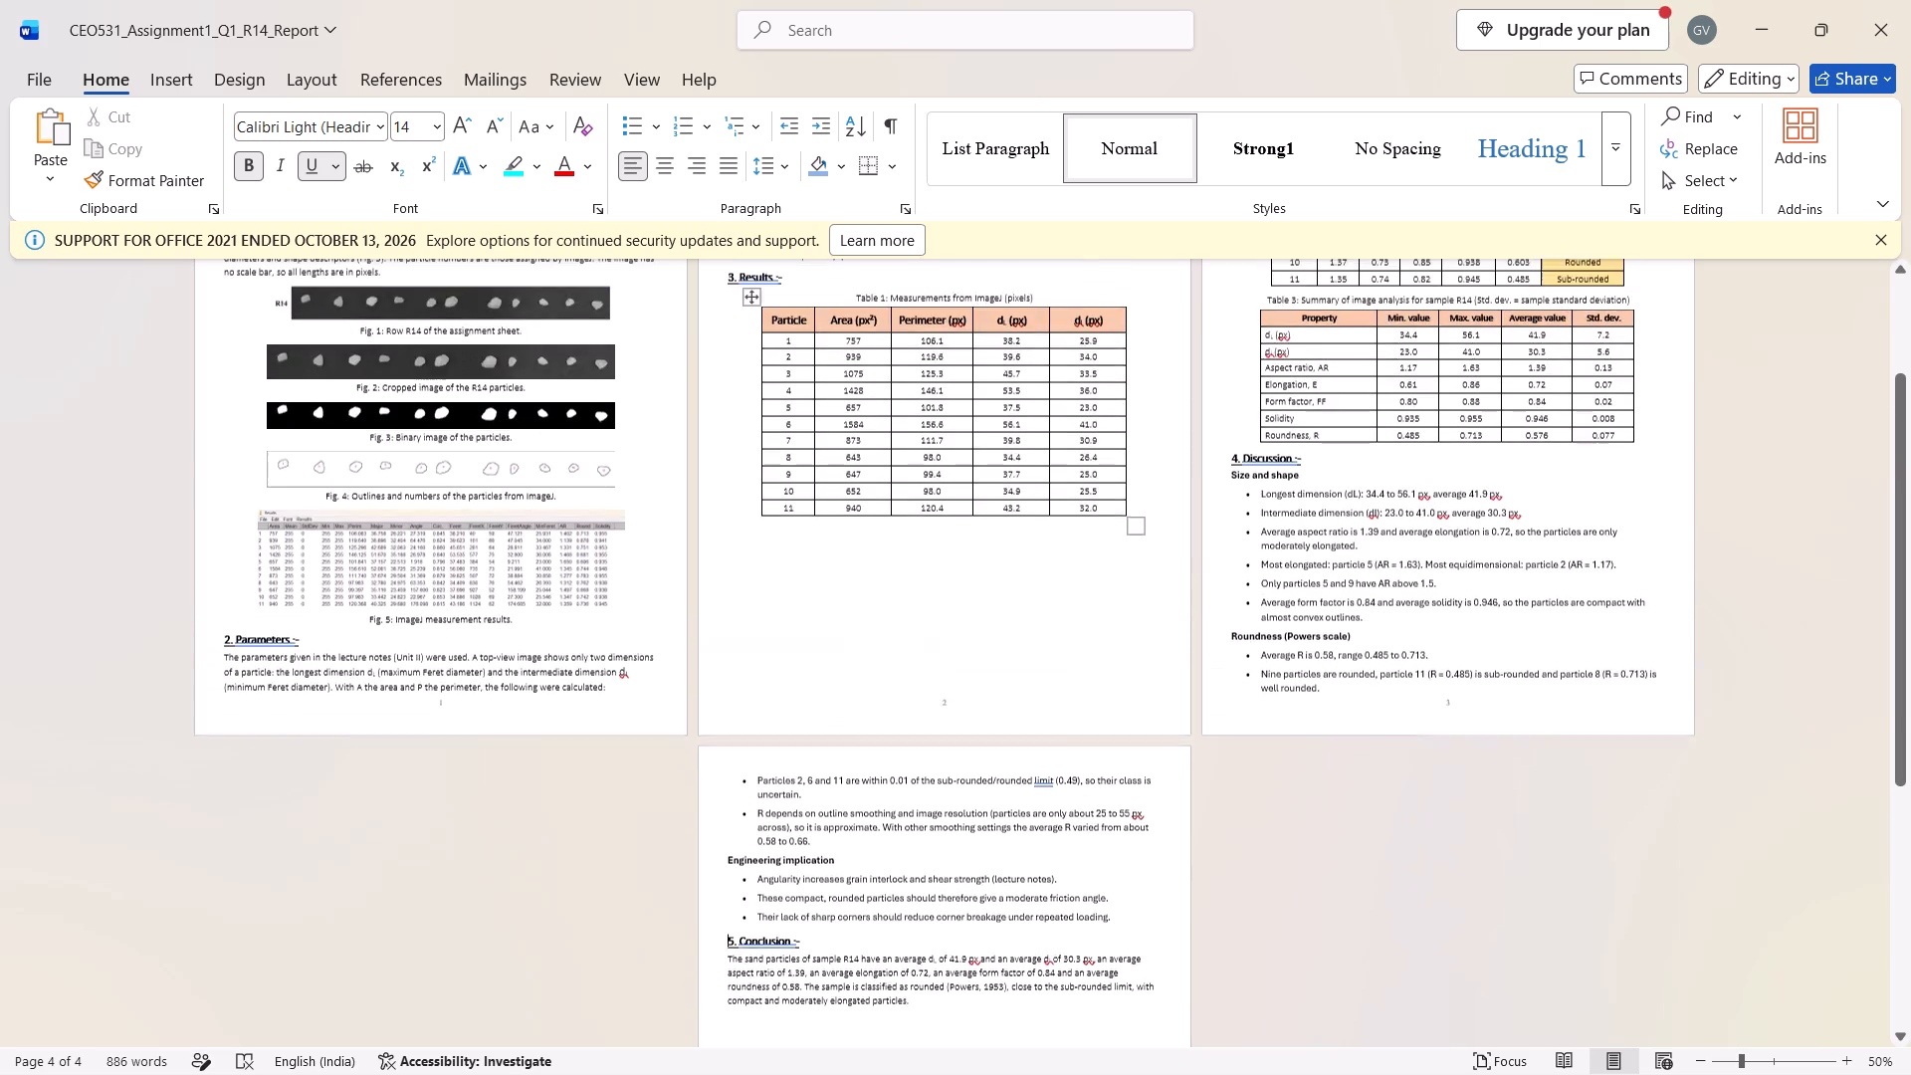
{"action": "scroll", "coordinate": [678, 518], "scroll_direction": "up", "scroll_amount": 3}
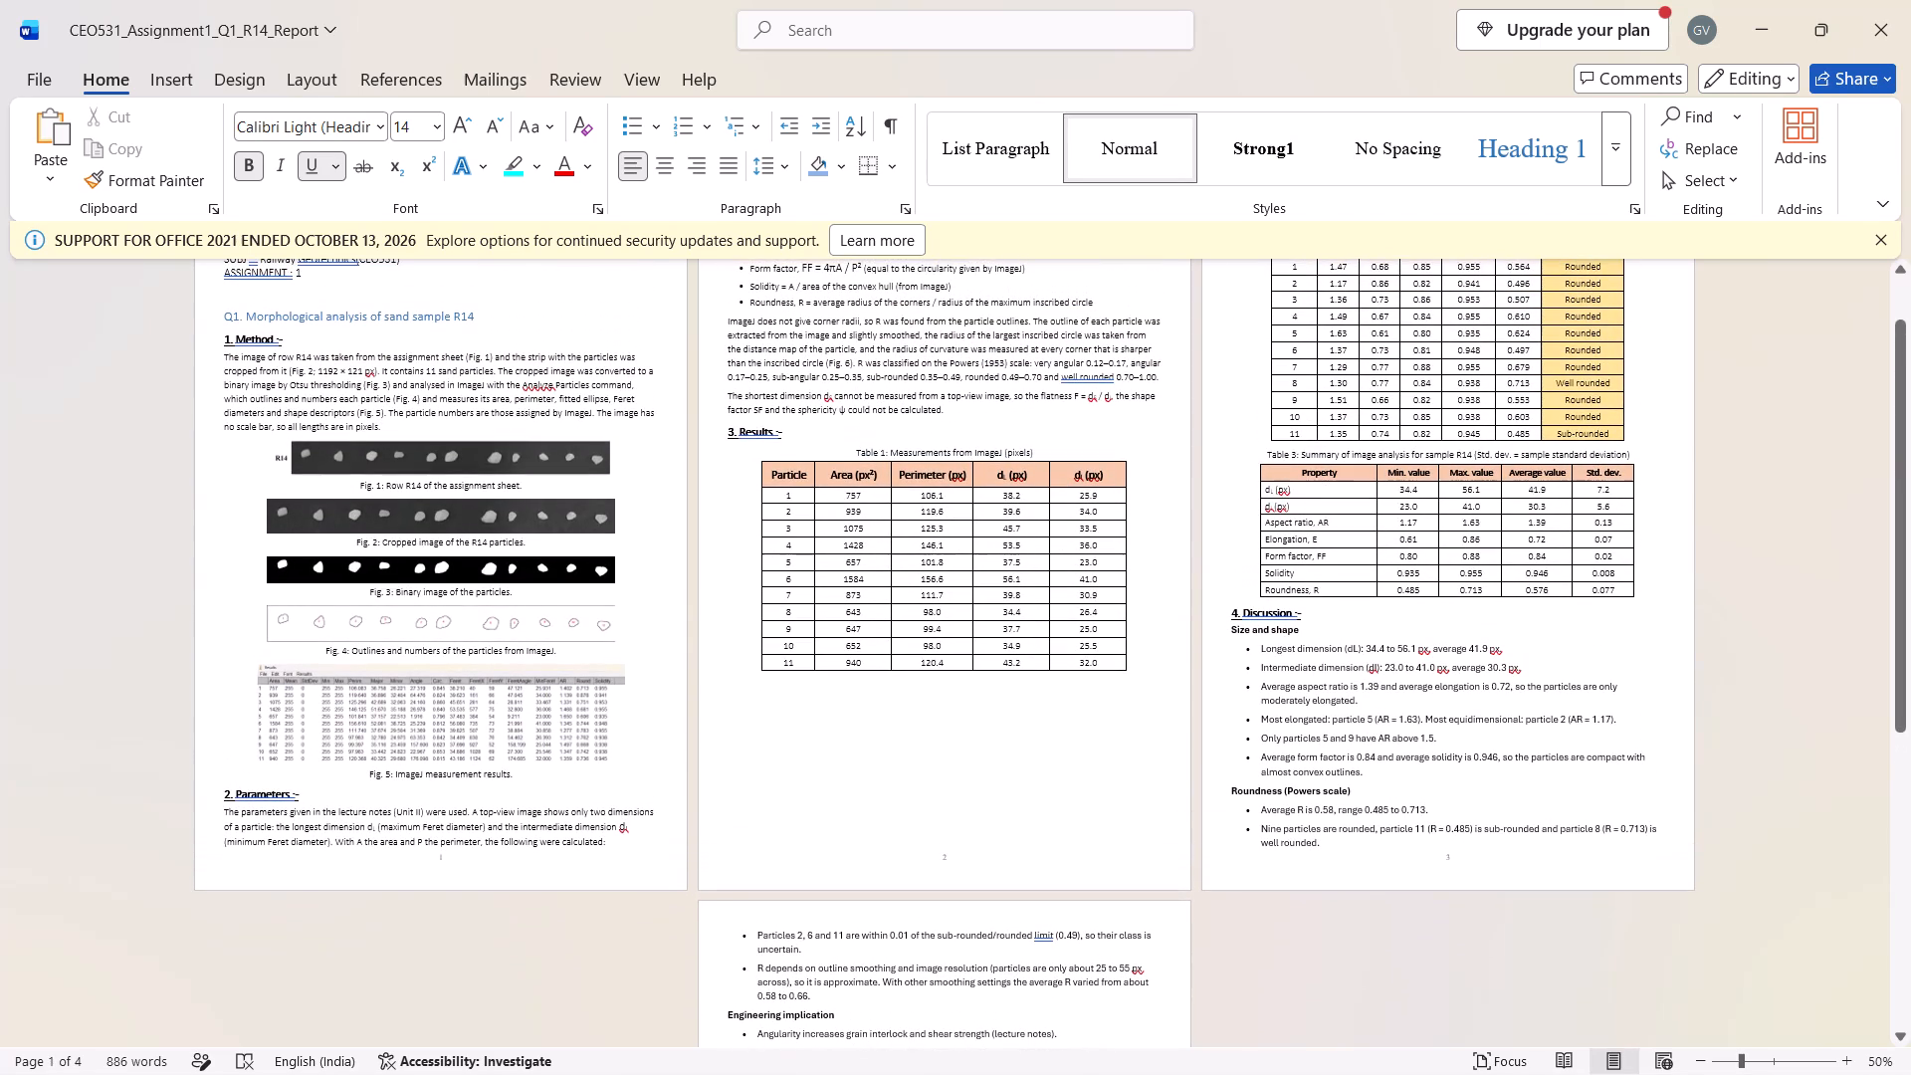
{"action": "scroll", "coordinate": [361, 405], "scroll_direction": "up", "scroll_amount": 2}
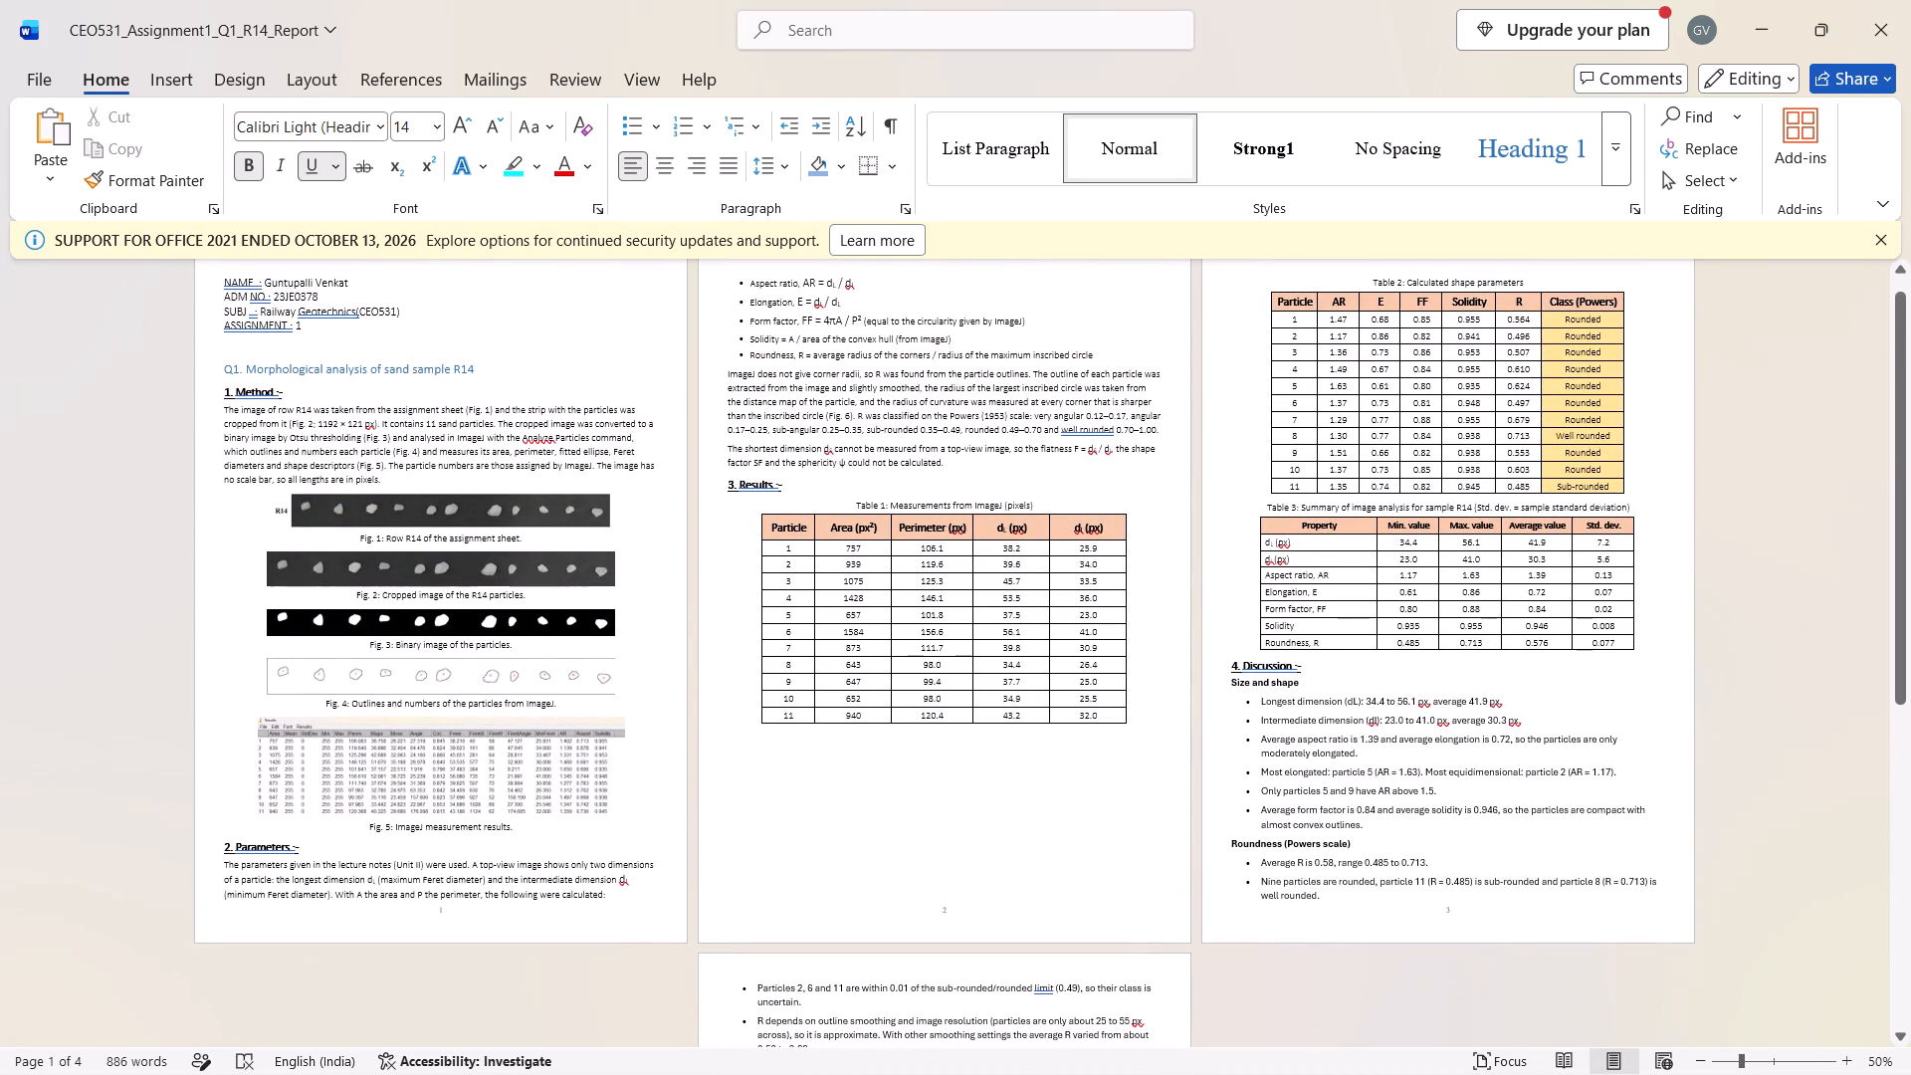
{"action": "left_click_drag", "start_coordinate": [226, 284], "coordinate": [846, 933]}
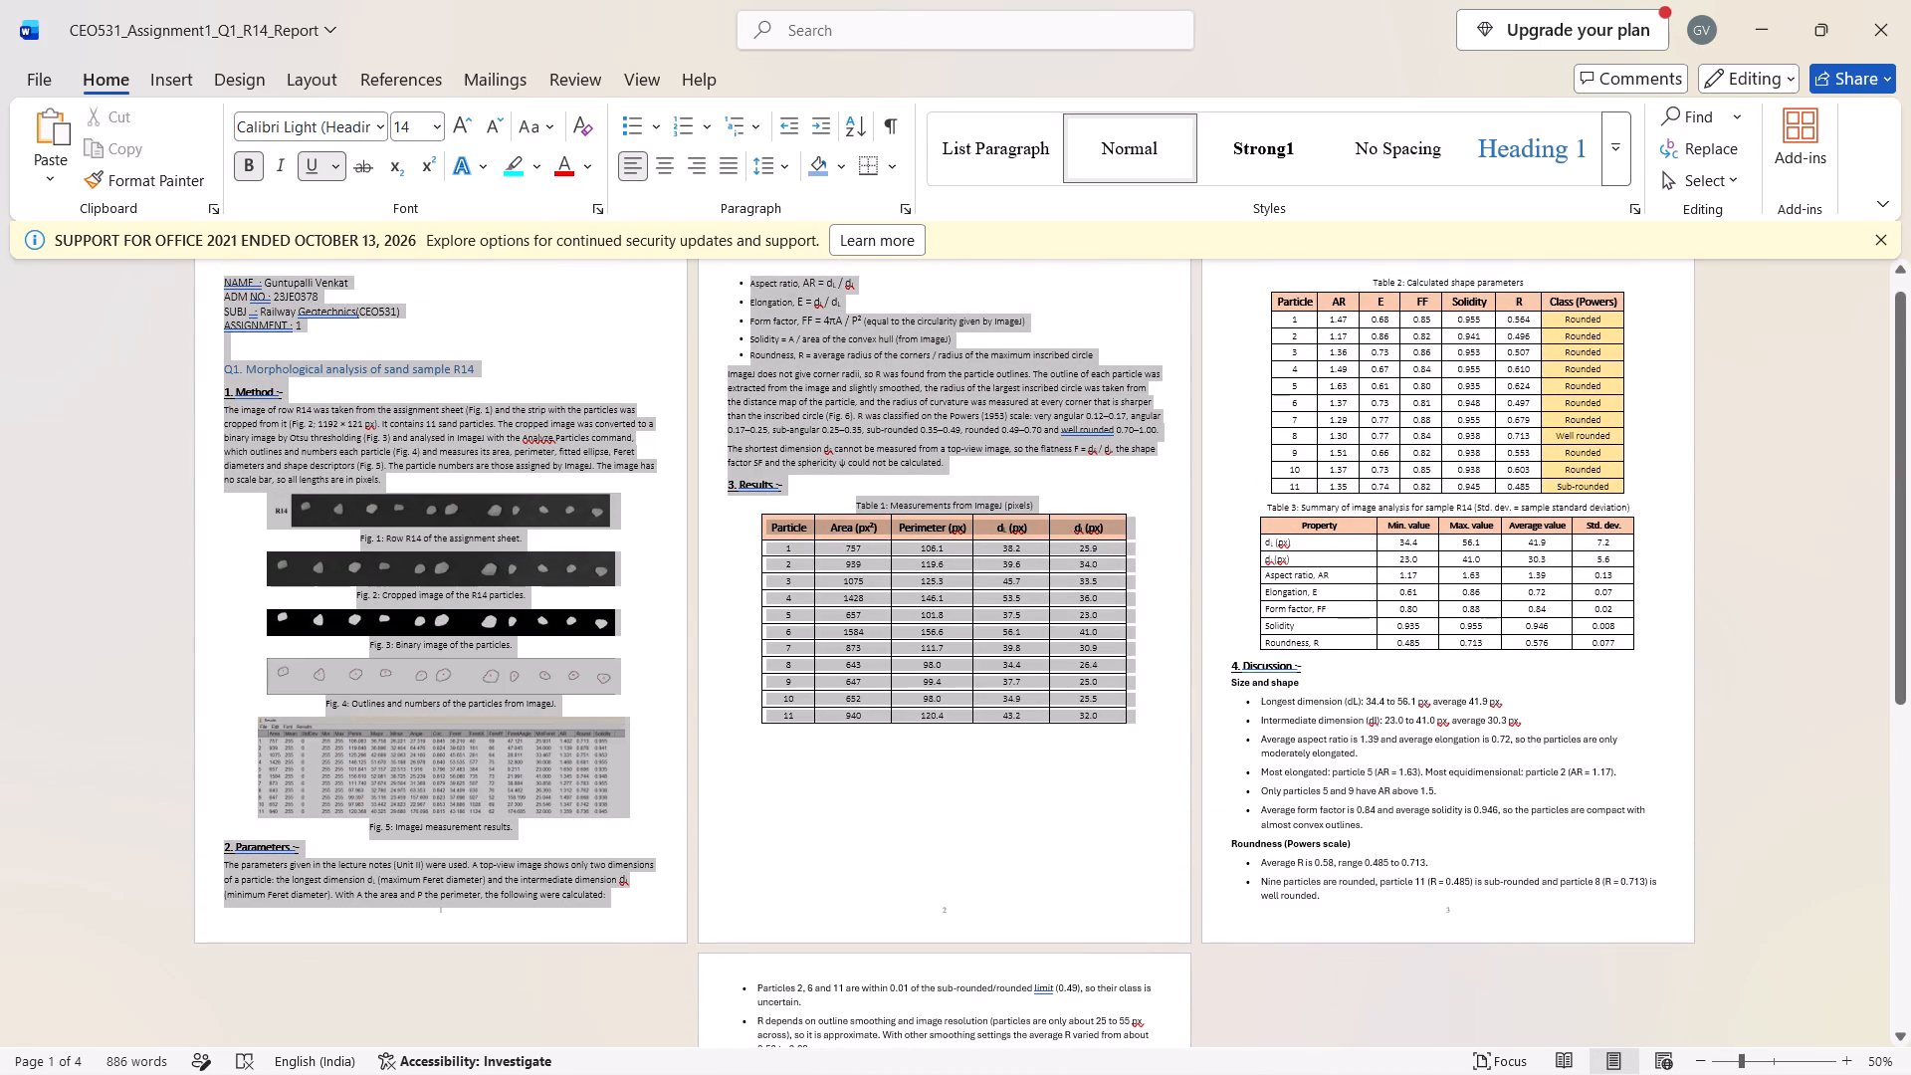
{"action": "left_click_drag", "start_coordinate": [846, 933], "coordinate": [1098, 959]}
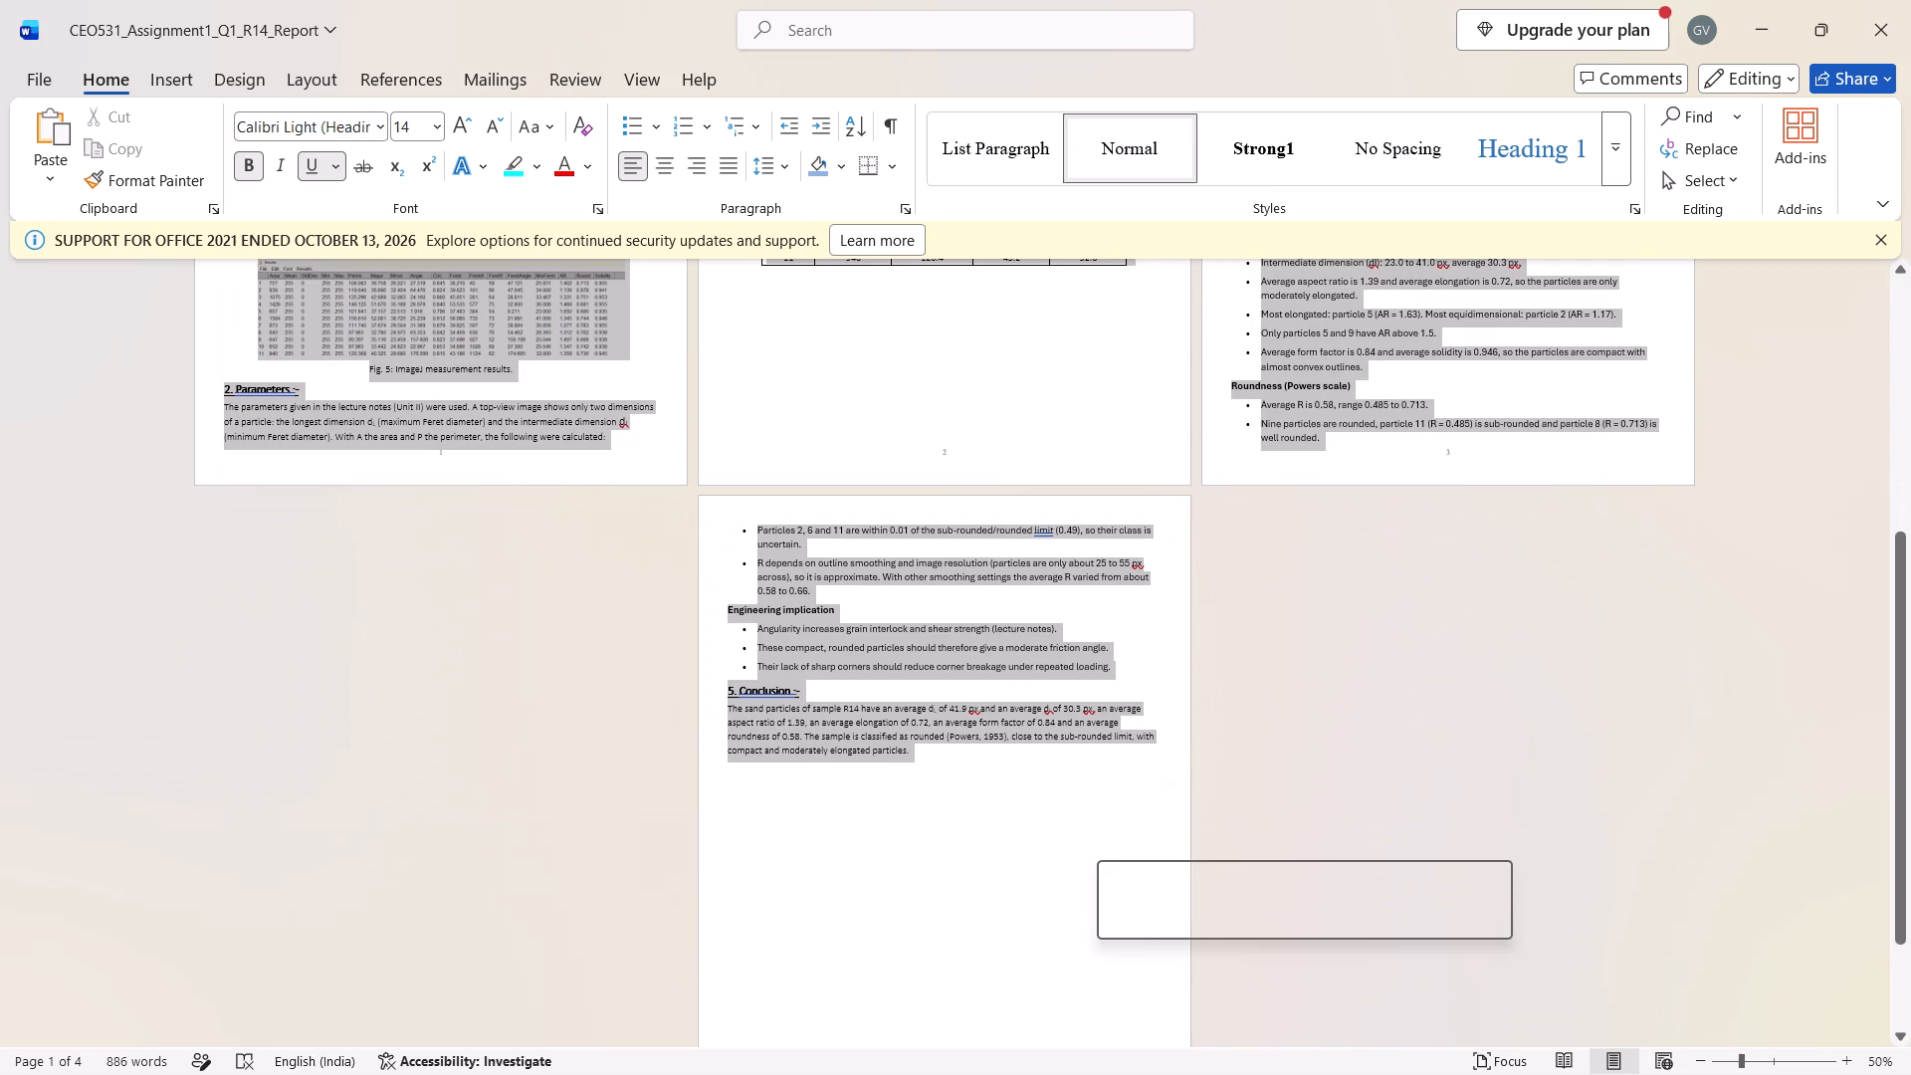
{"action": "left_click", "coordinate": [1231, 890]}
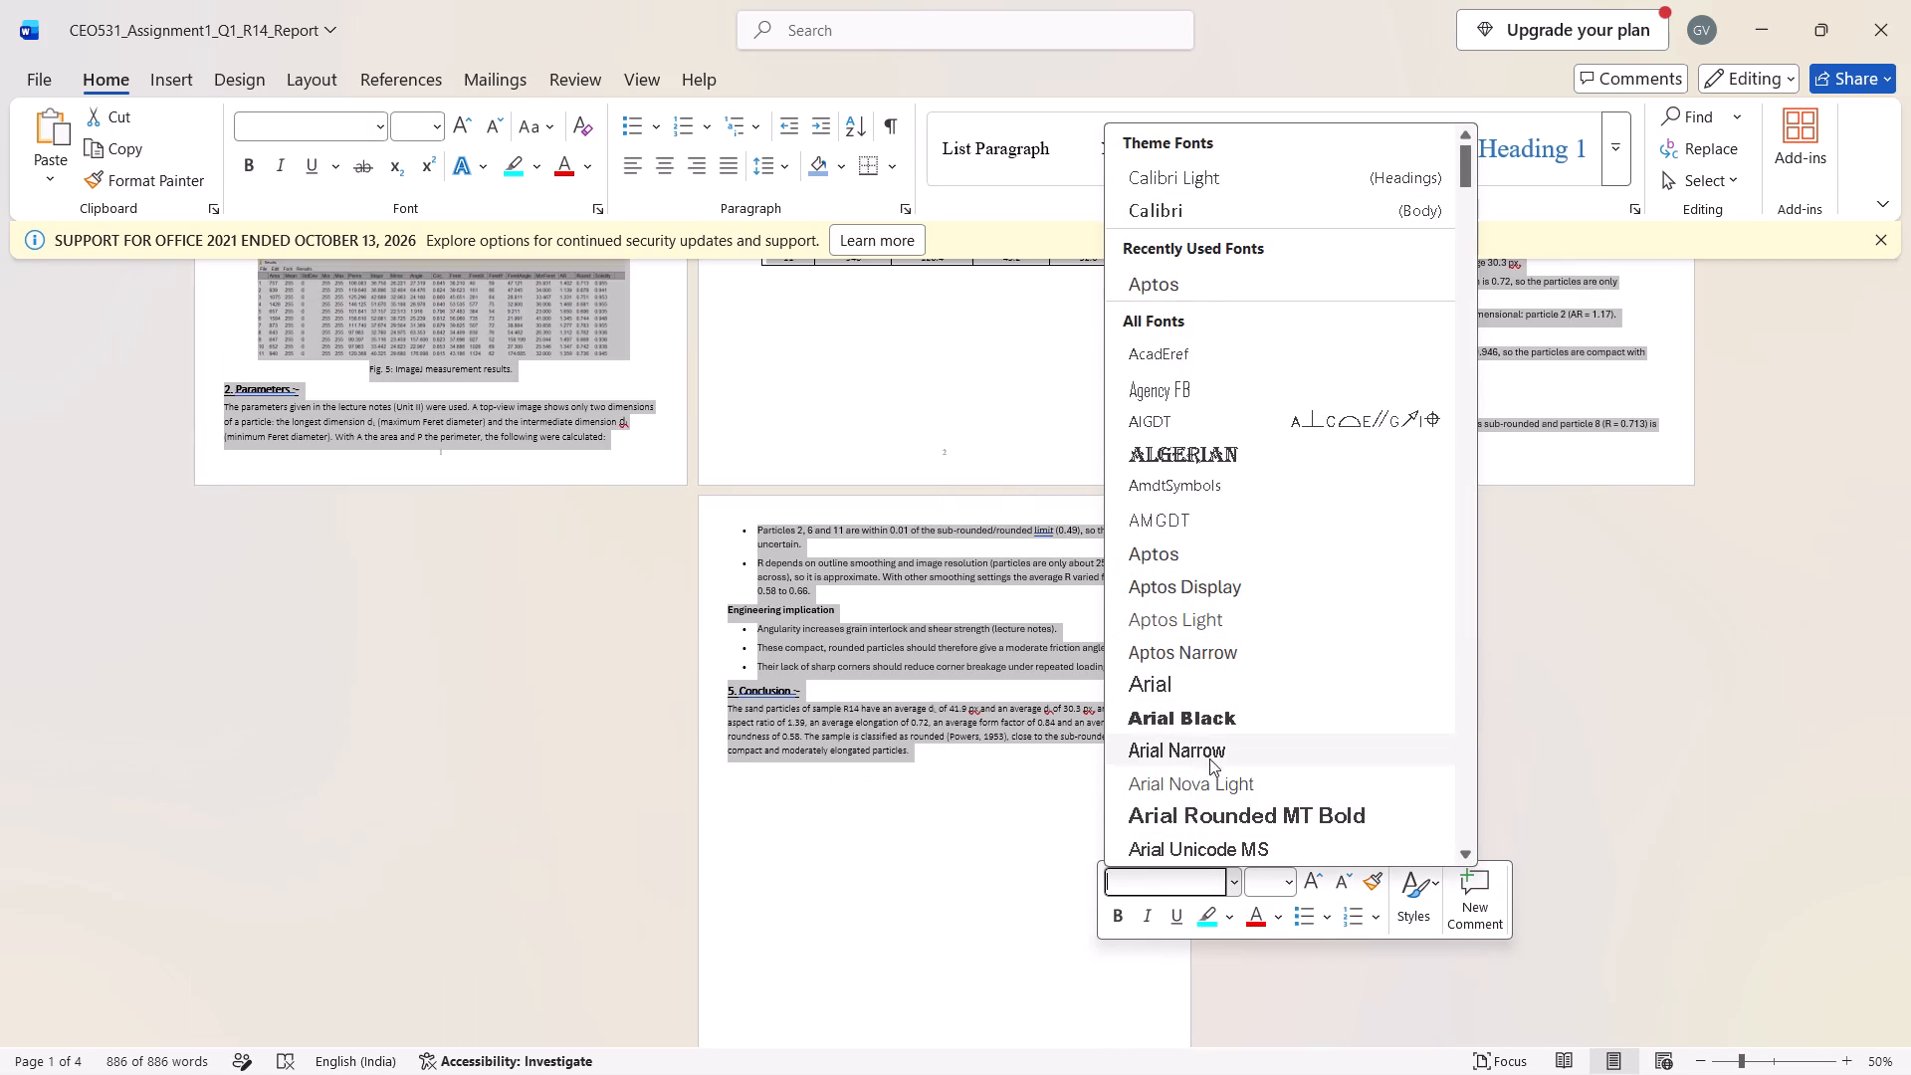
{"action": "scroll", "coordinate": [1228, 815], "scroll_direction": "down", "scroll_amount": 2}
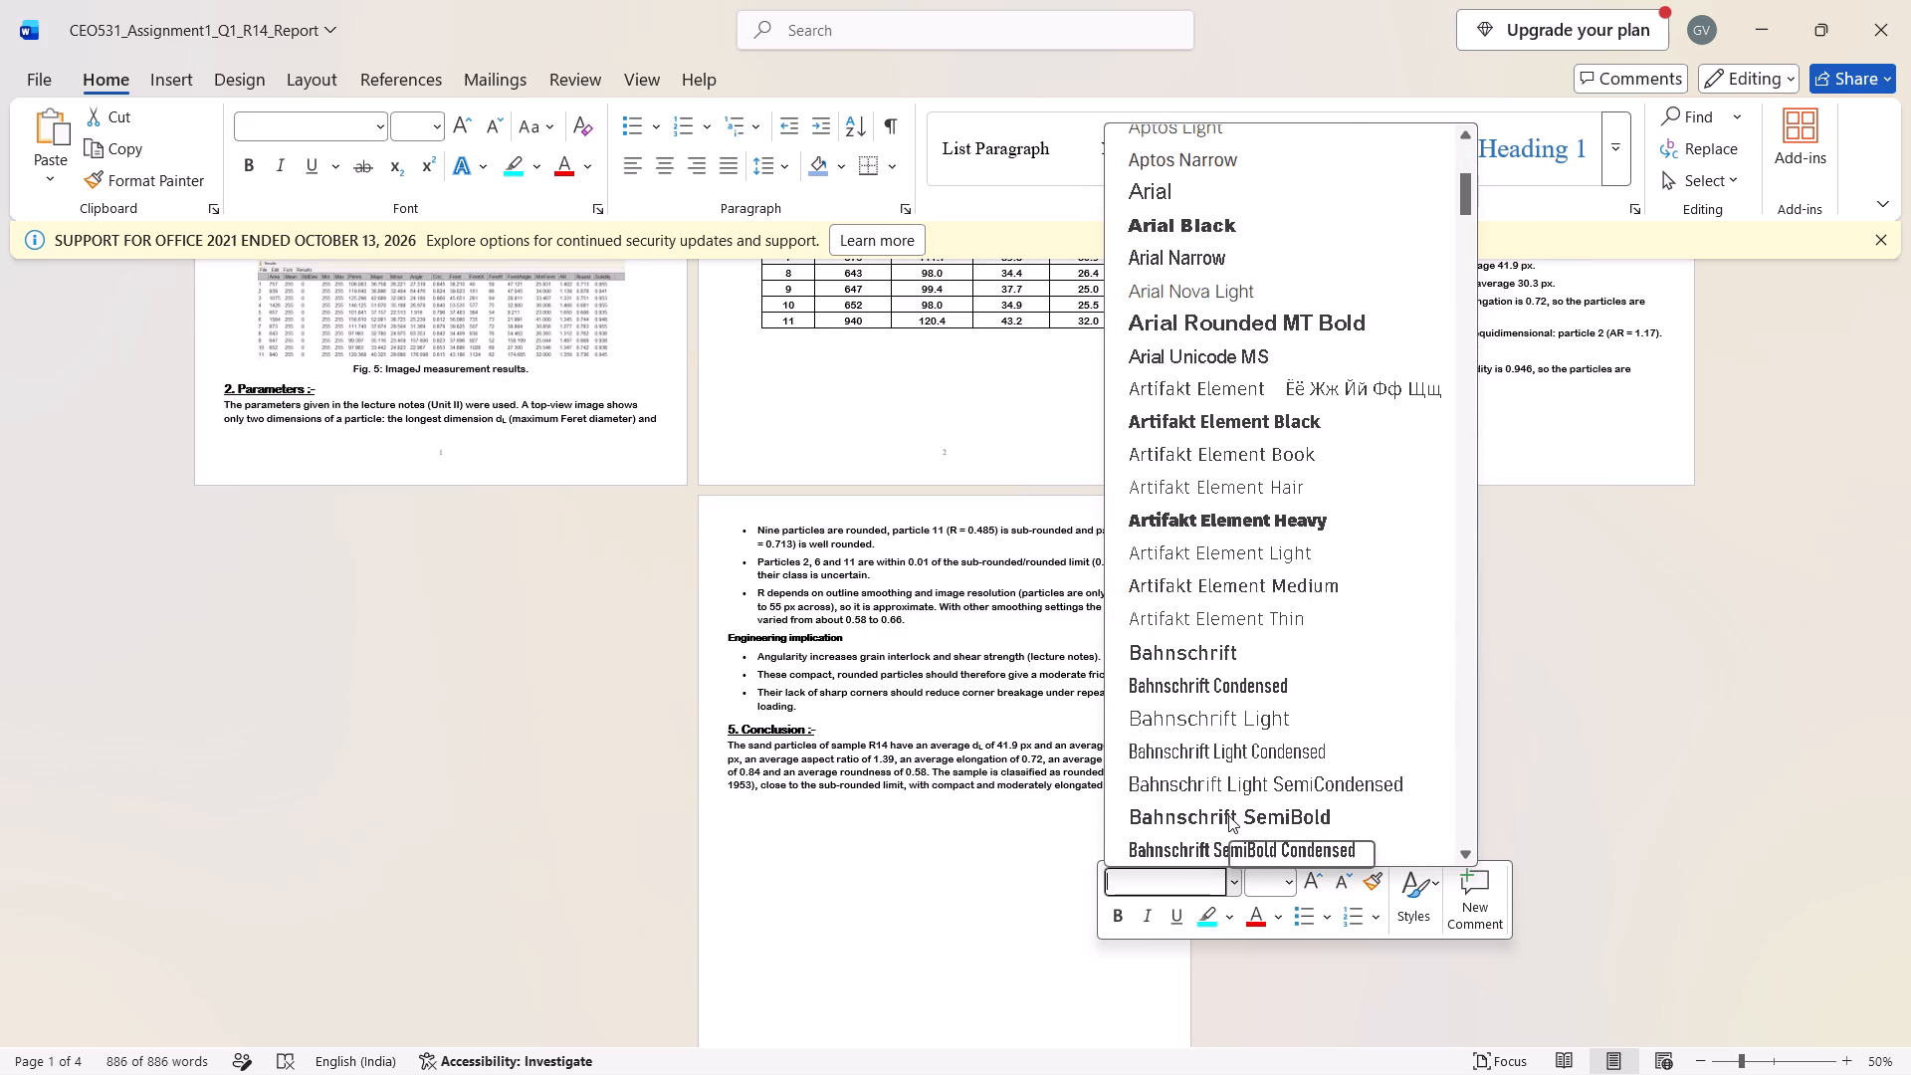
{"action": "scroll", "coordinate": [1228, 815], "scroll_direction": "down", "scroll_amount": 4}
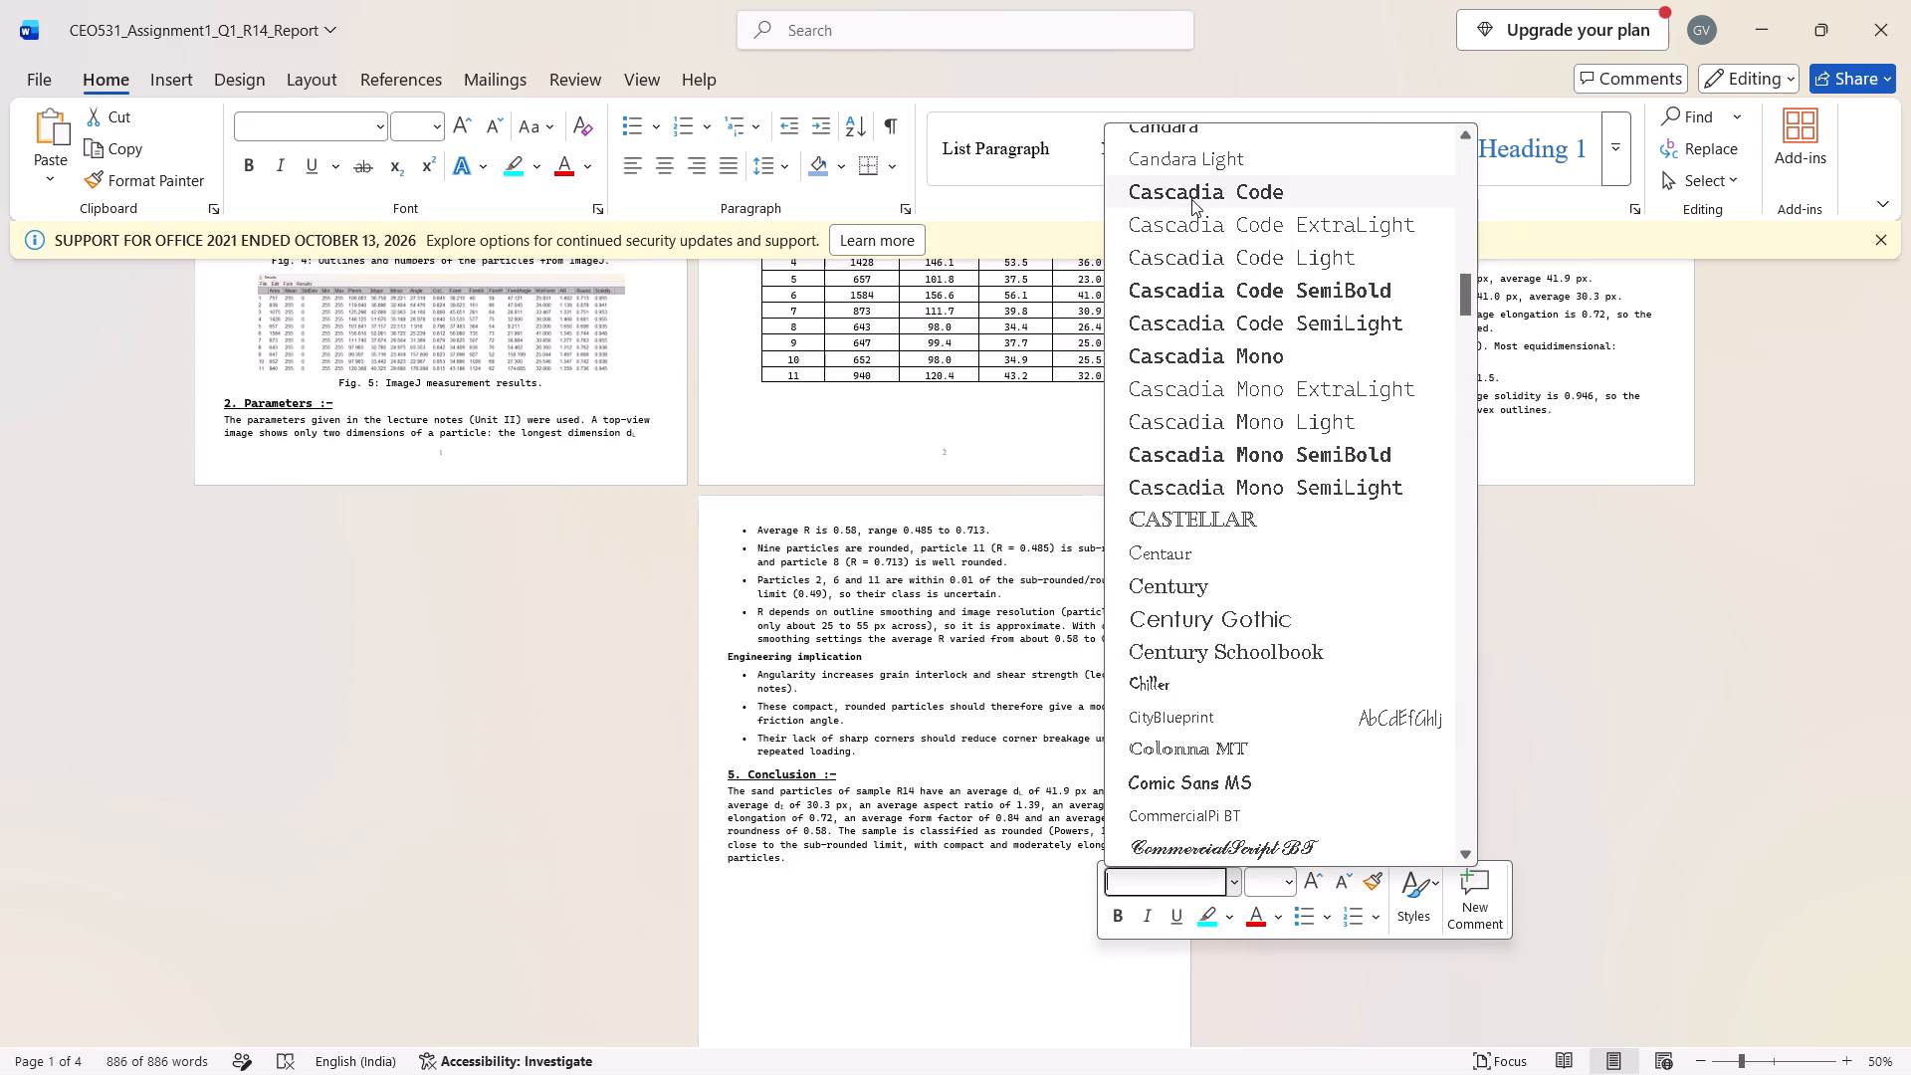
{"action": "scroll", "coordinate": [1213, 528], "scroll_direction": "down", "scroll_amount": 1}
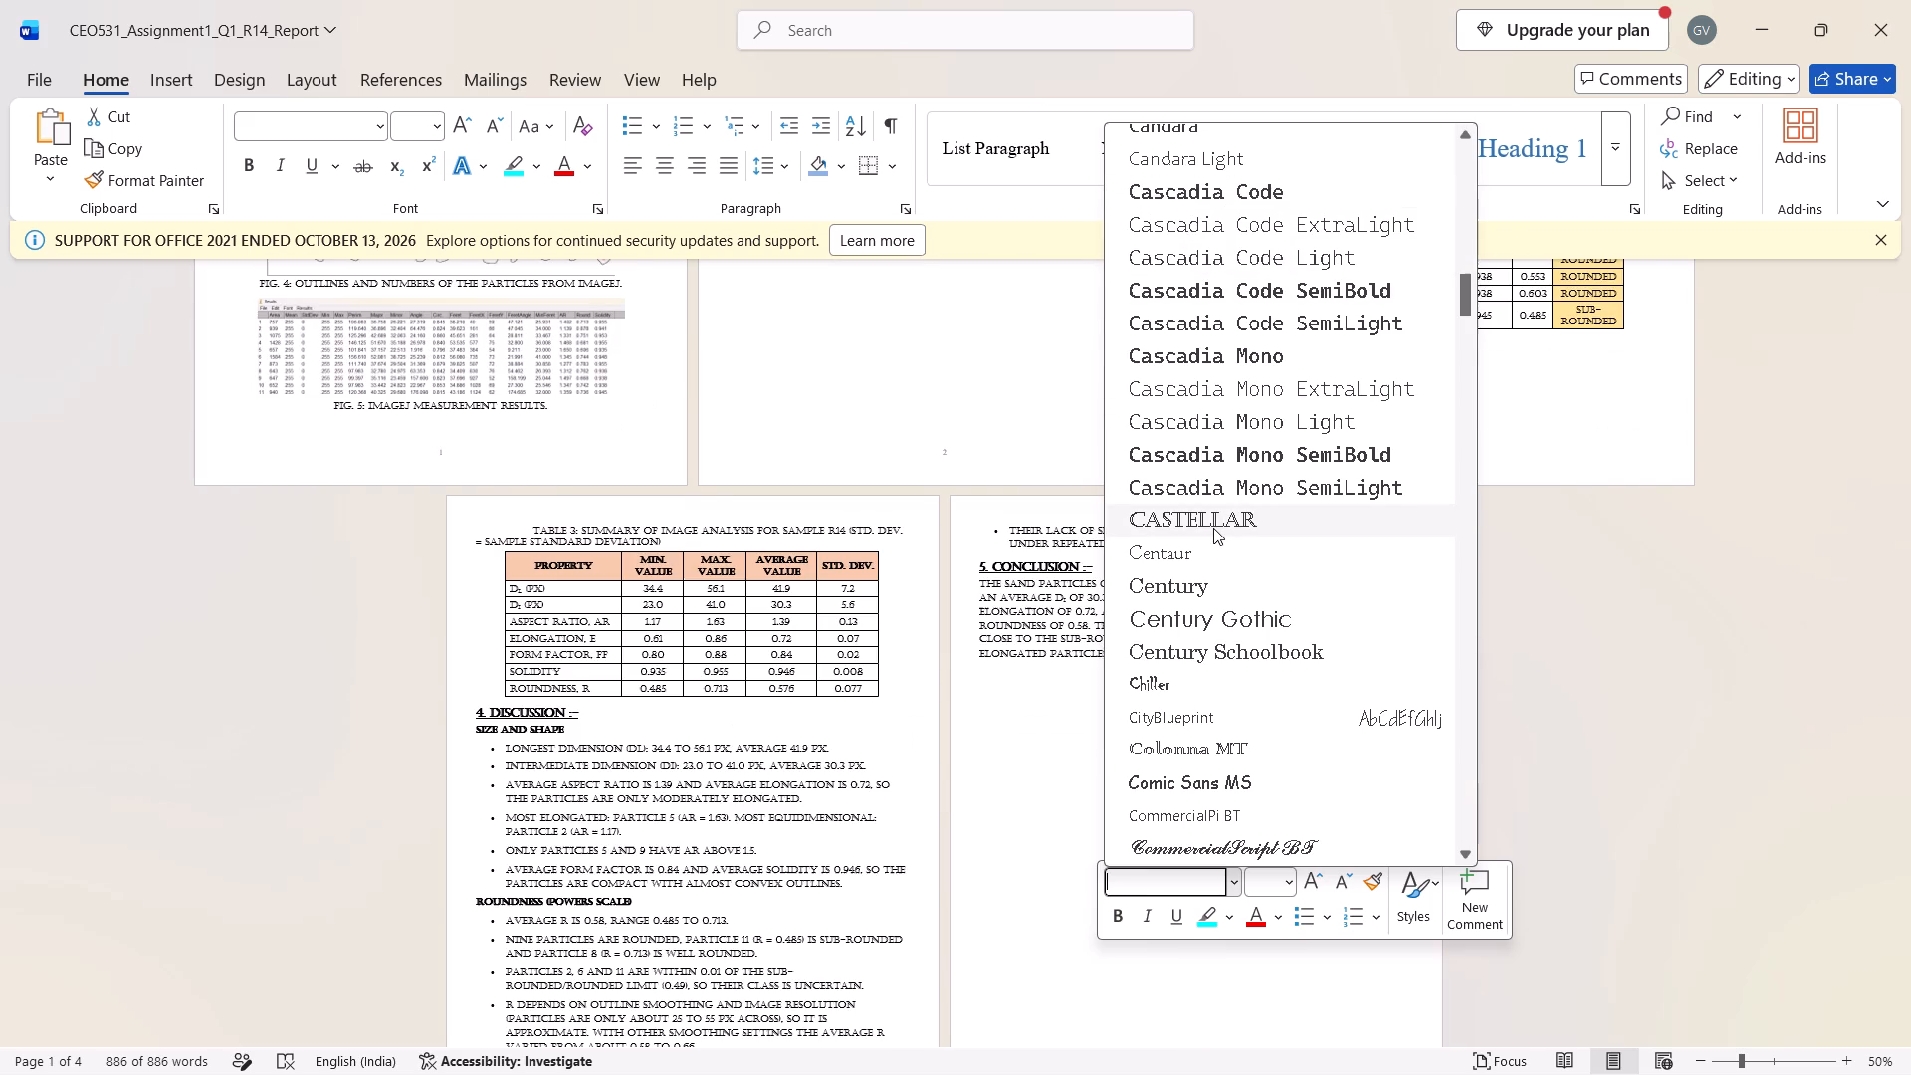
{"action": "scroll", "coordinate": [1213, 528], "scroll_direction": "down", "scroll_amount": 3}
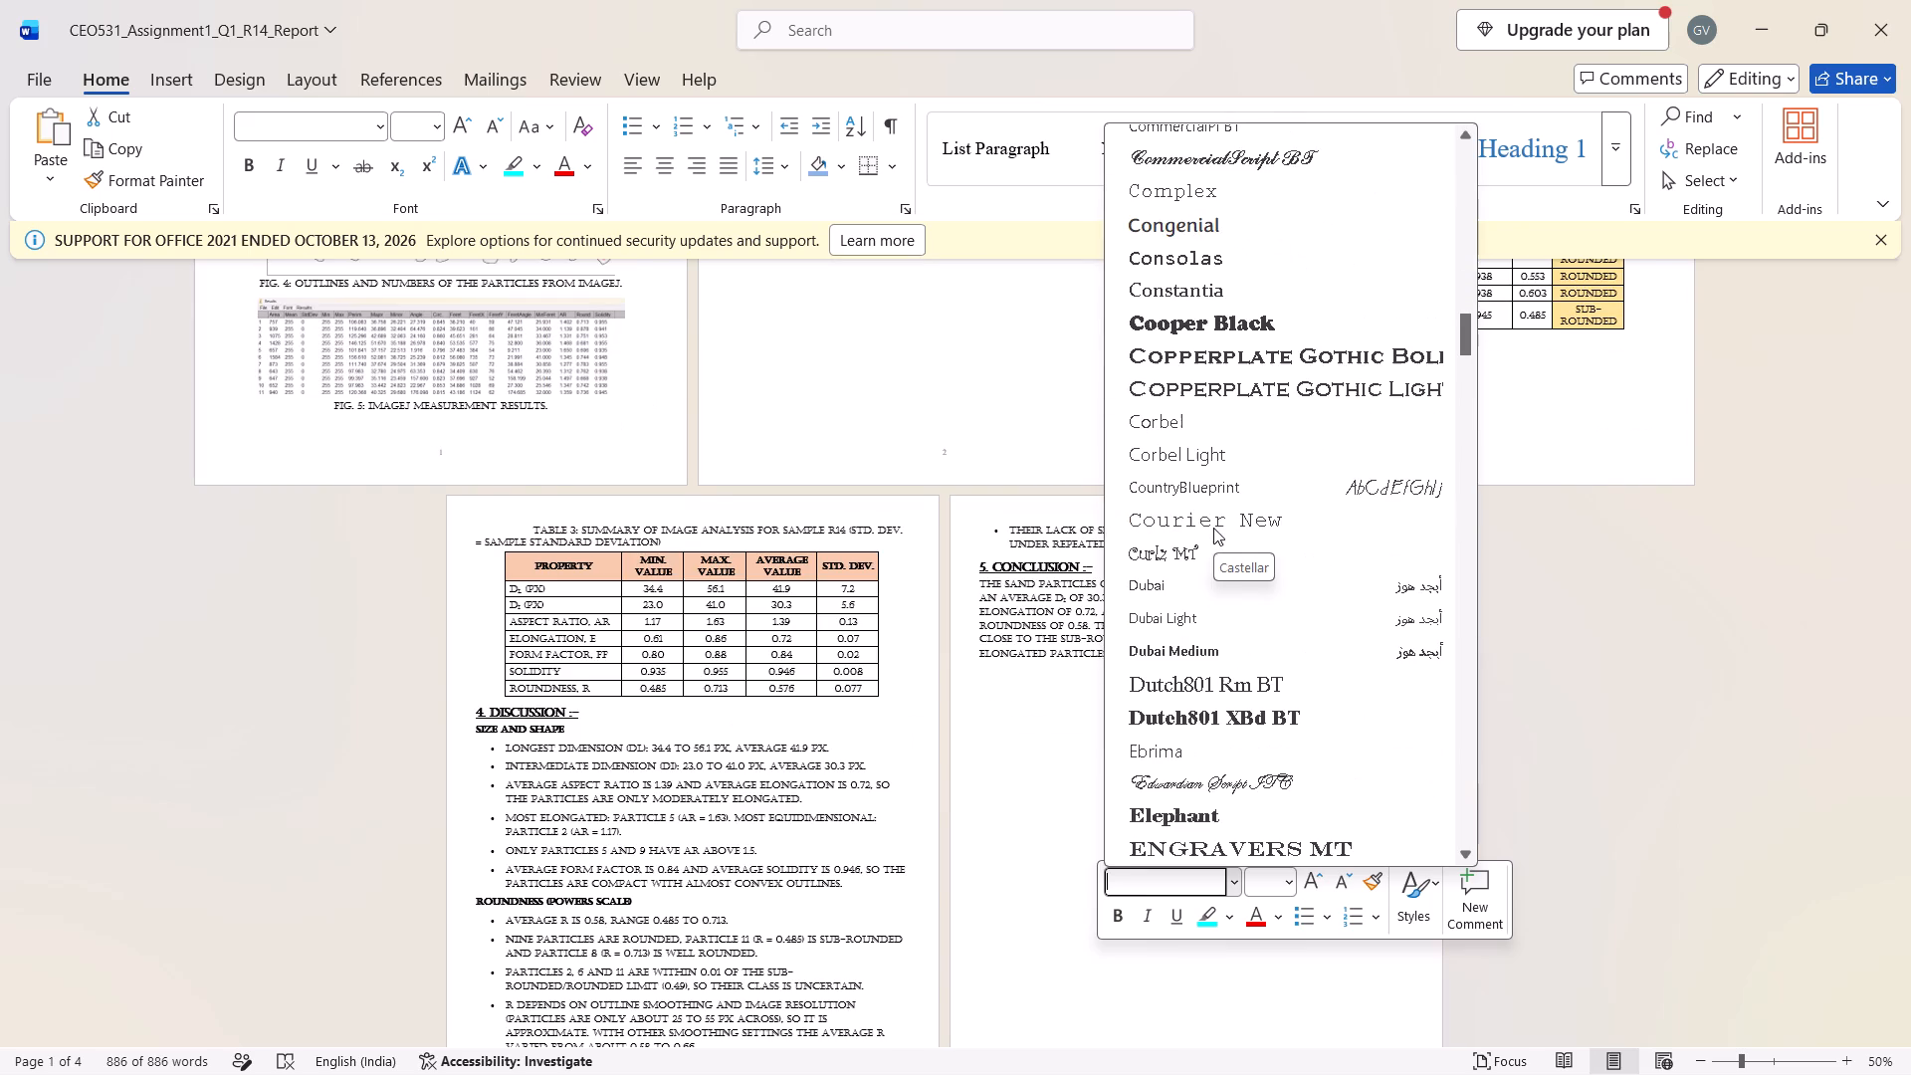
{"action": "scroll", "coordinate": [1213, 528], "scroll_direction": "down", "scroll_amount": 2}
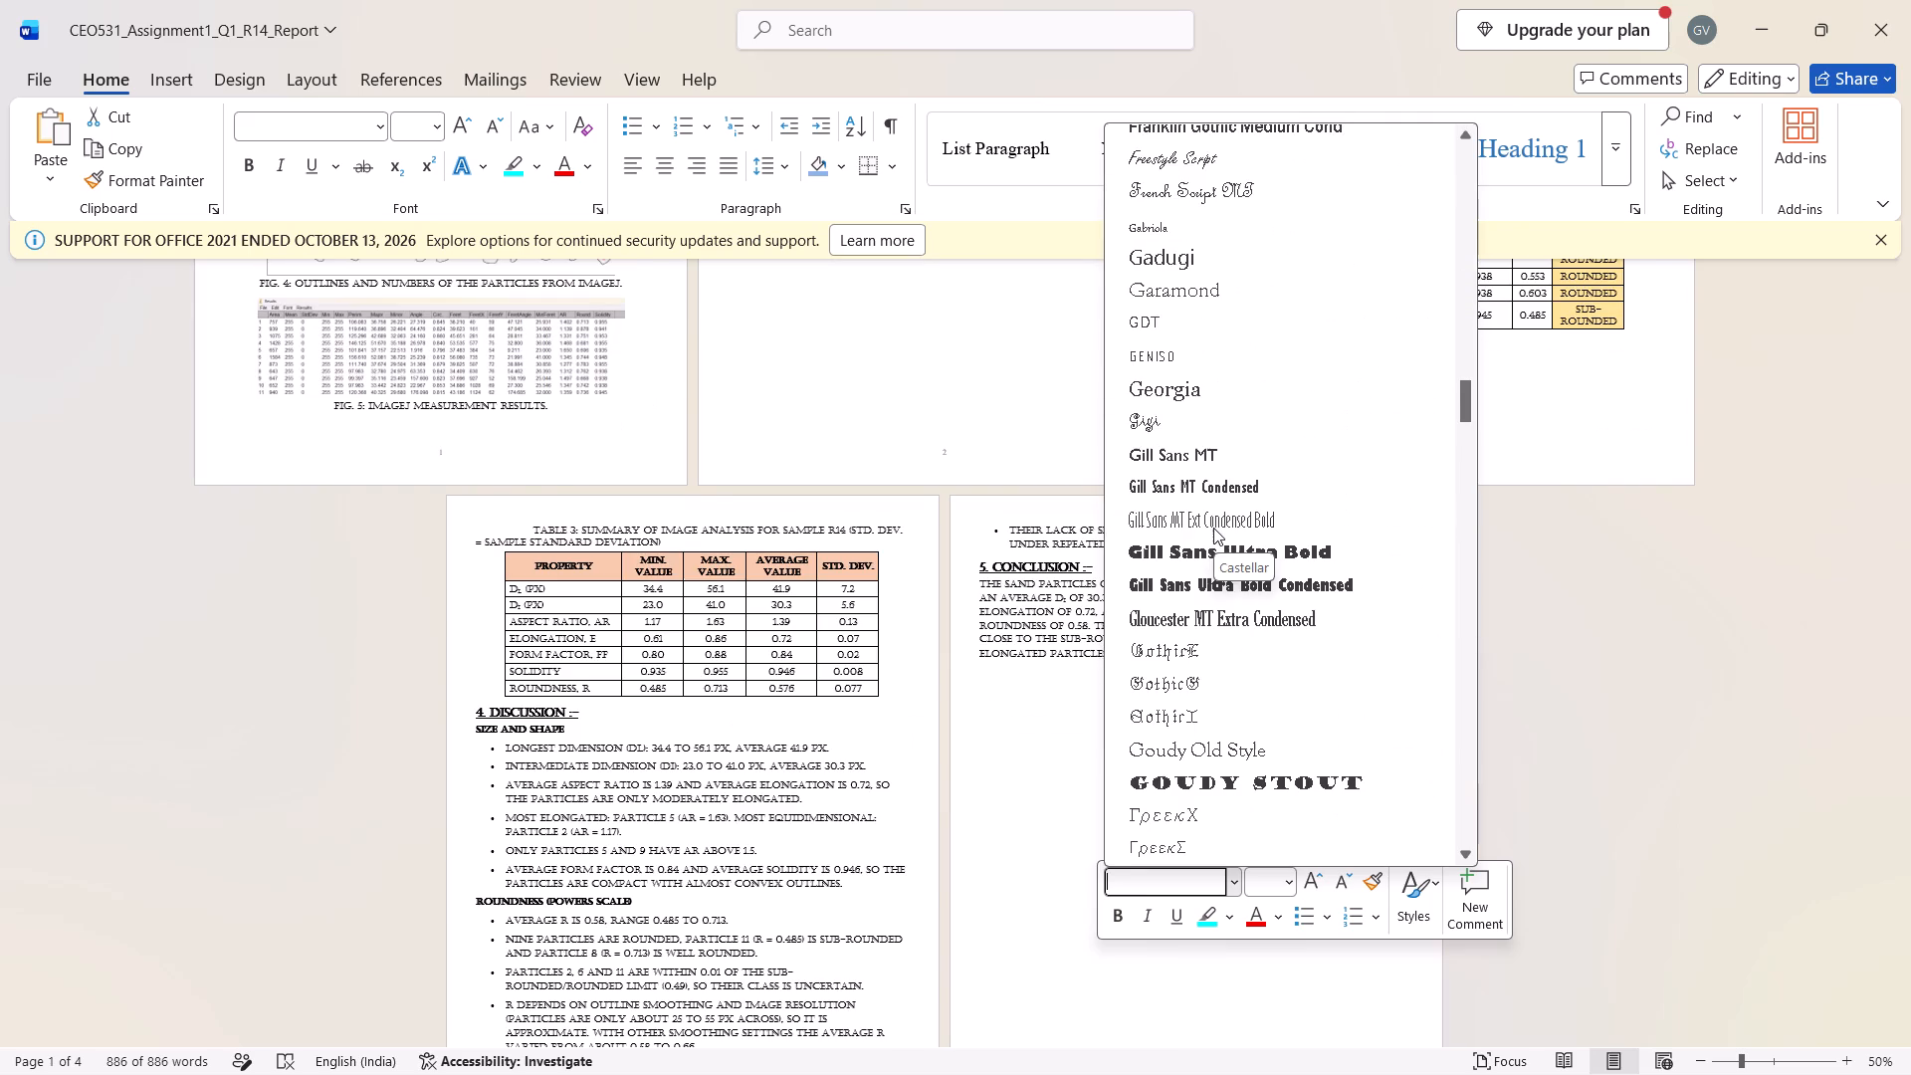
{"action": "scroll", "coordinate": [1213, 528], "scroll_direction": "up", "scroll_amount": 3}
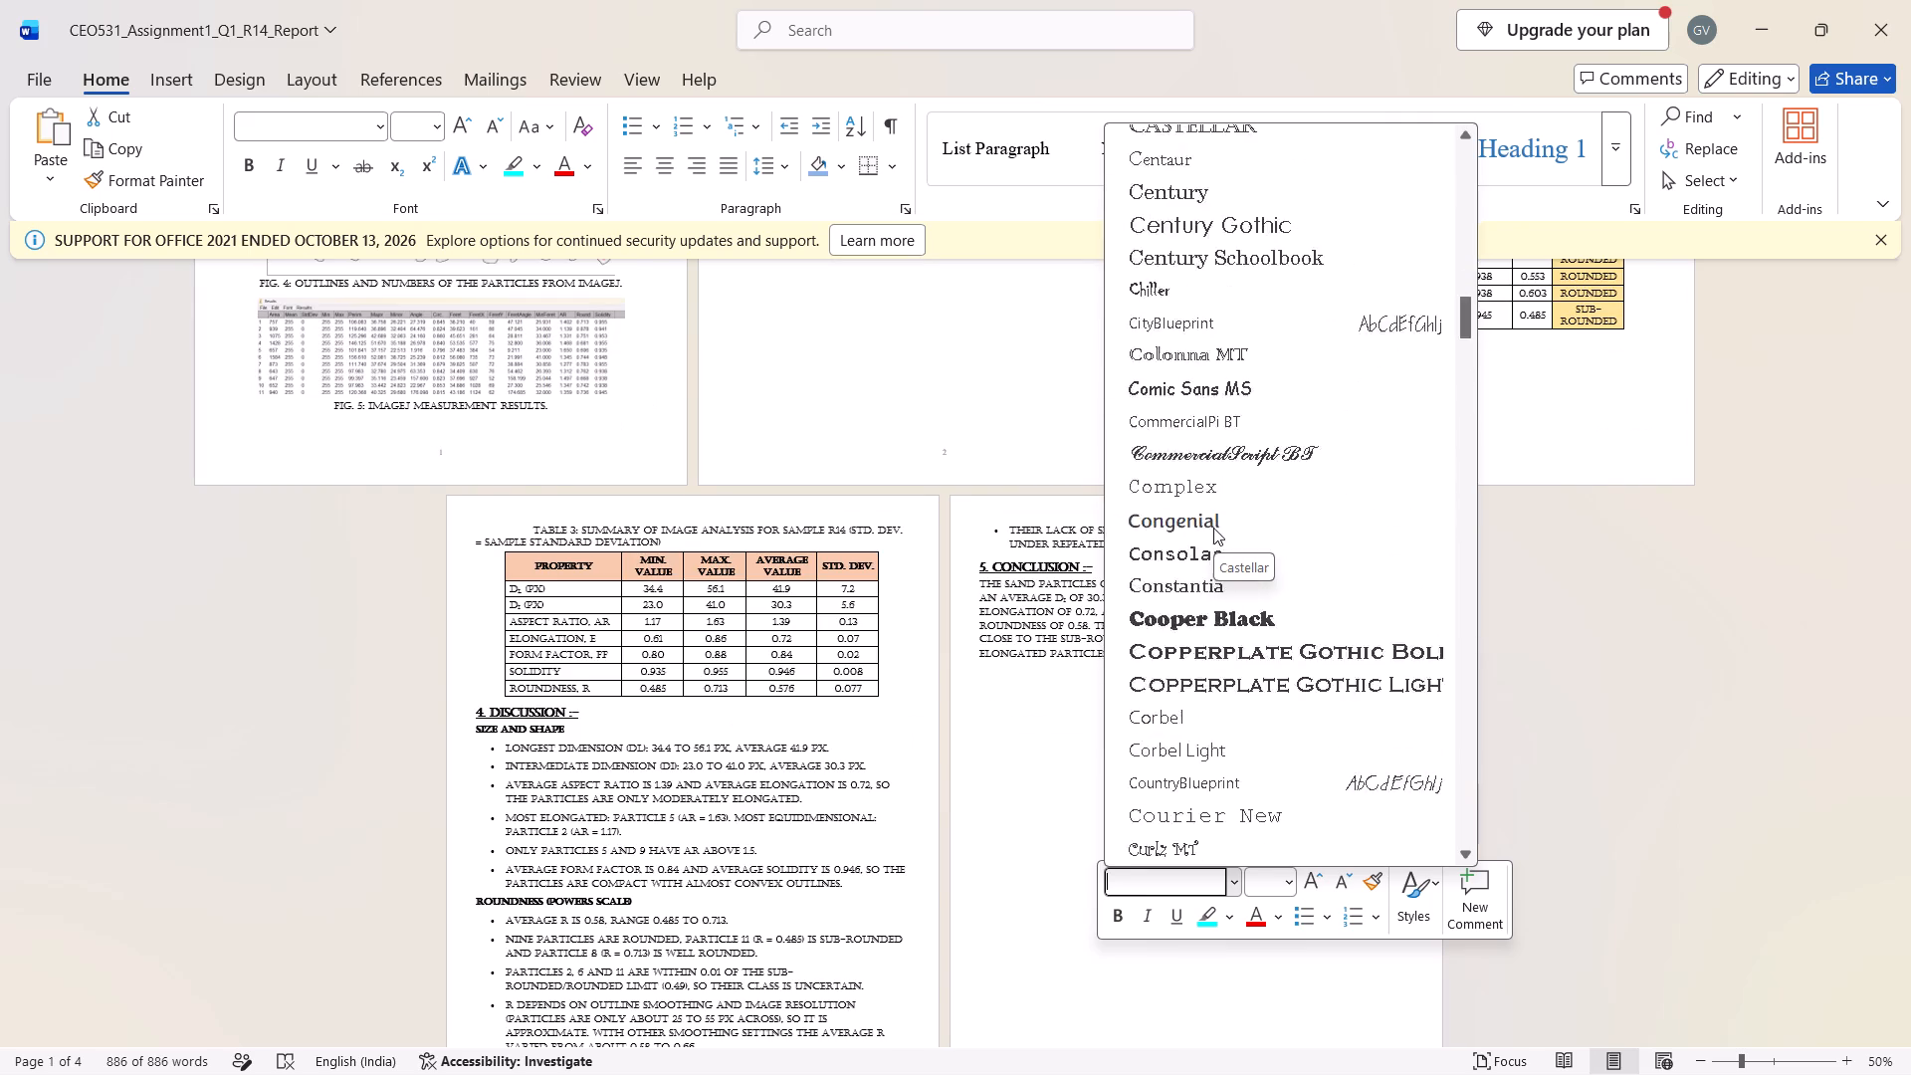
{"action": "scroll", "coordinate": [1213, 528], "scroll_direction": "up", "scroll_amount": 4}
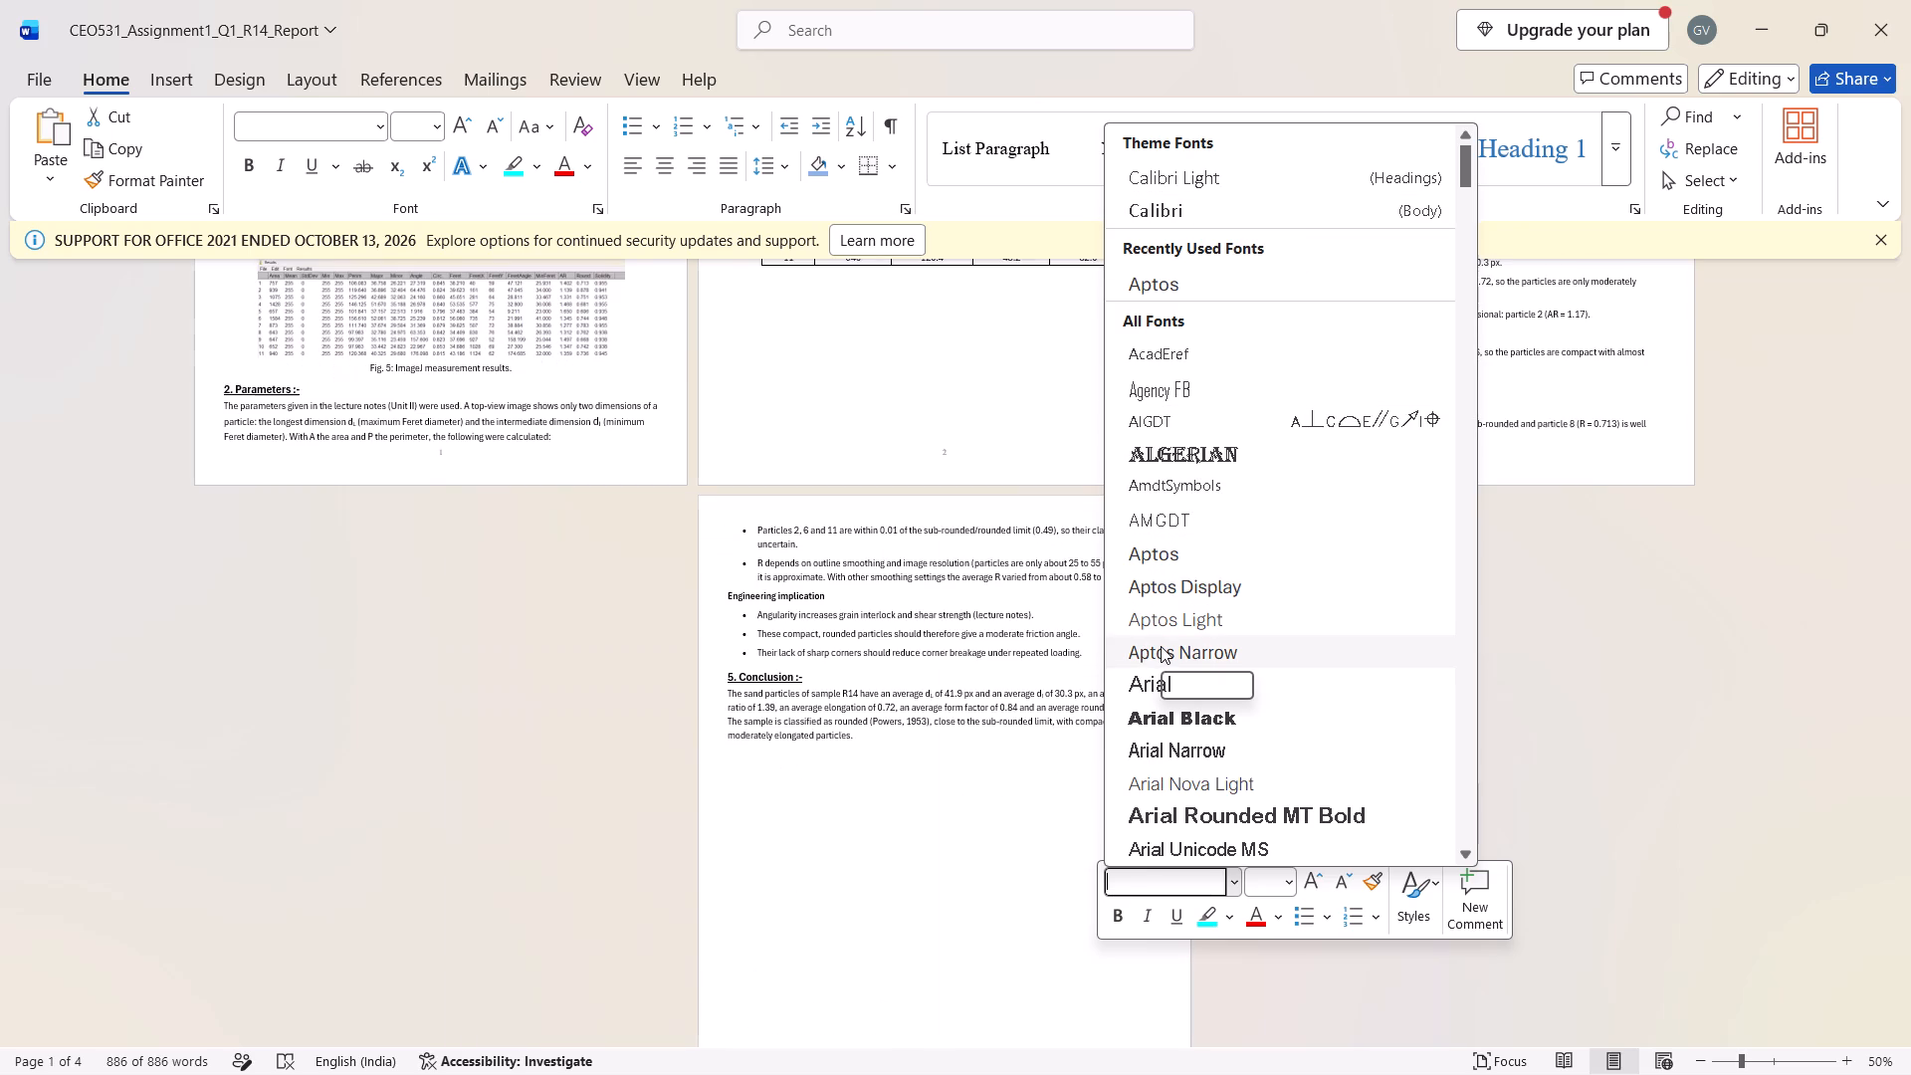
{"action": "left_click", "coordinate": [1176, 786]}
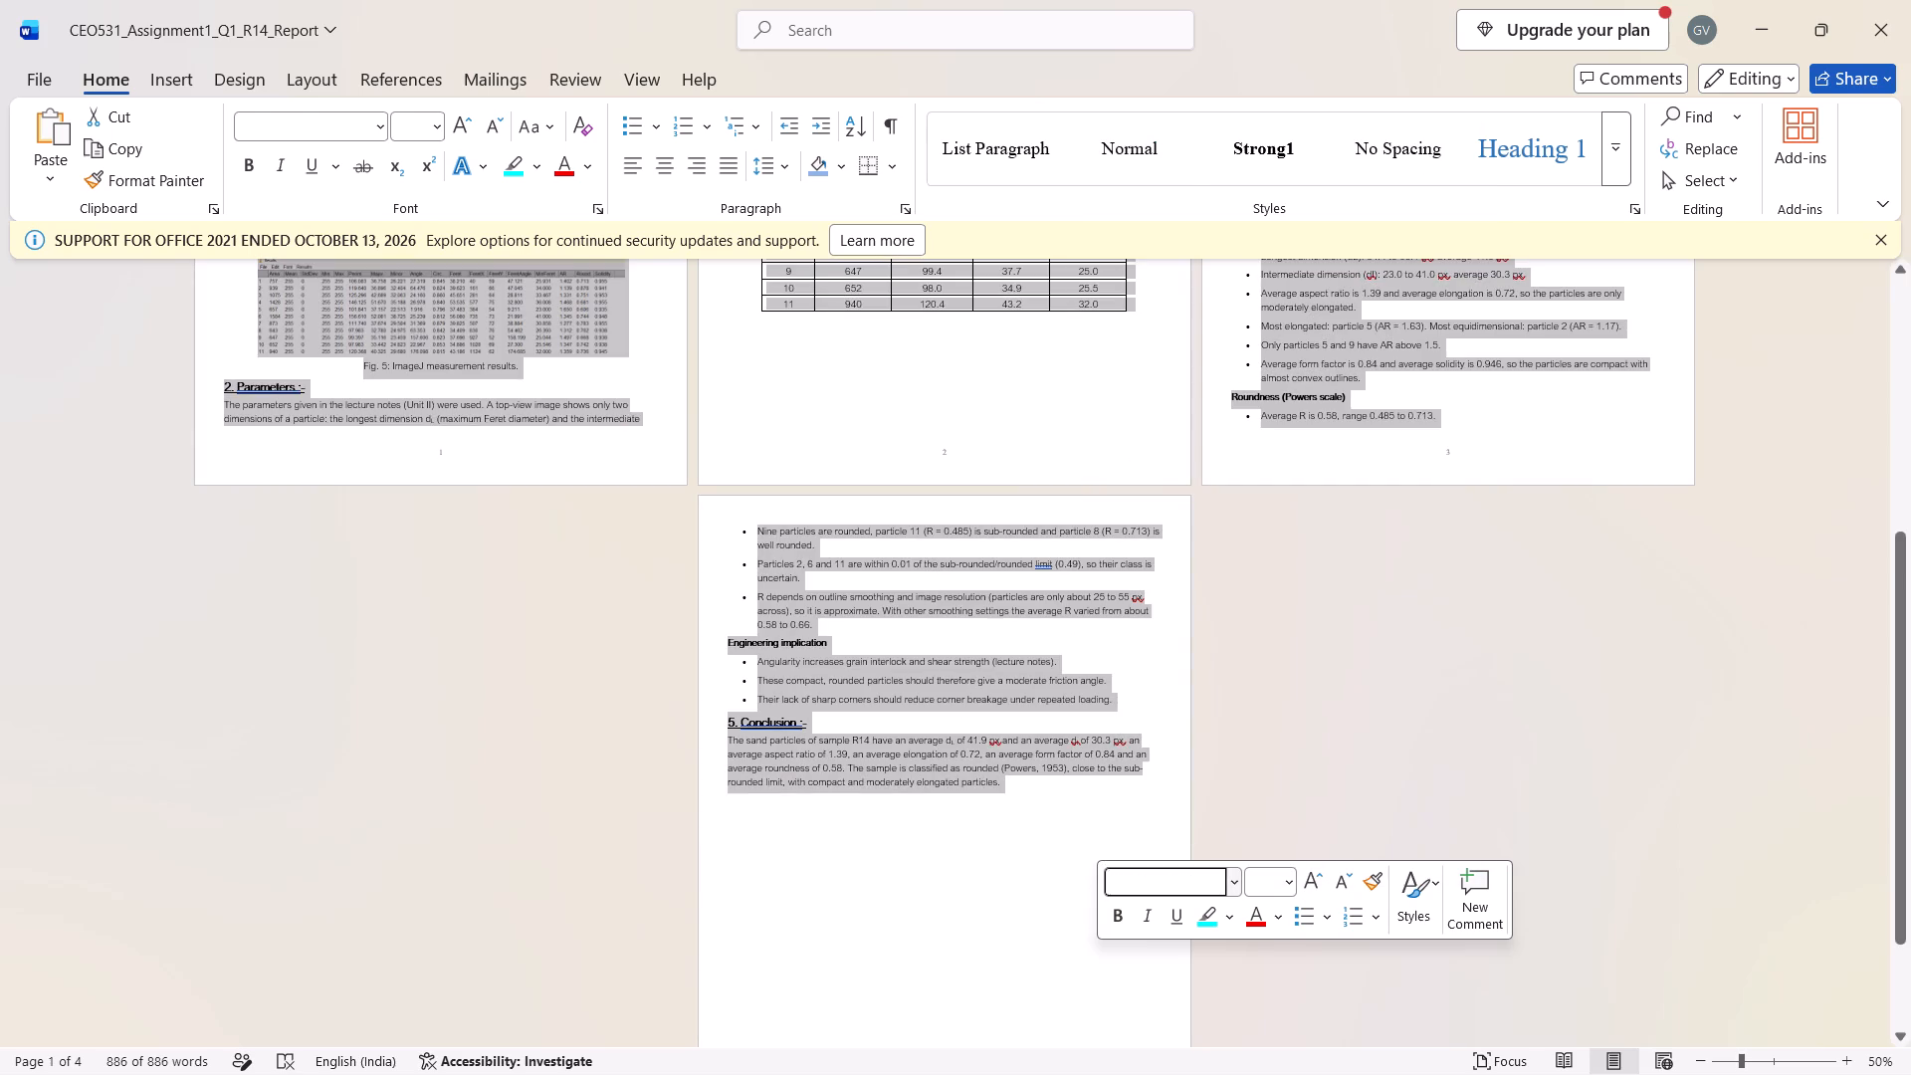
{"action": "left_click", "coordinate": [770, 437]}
Set the font of the entire R14 report, including its tables and captions, to Aptos.
{"action": "scroll", "coordinate": [770, 437], "scroll_direction": "up", "scroll_amount": 7, "text": "ctrl"}
{"action": "scroll", "coordinate": [770, 437], "scroll_direction": "up", "scroll_amount": 6}
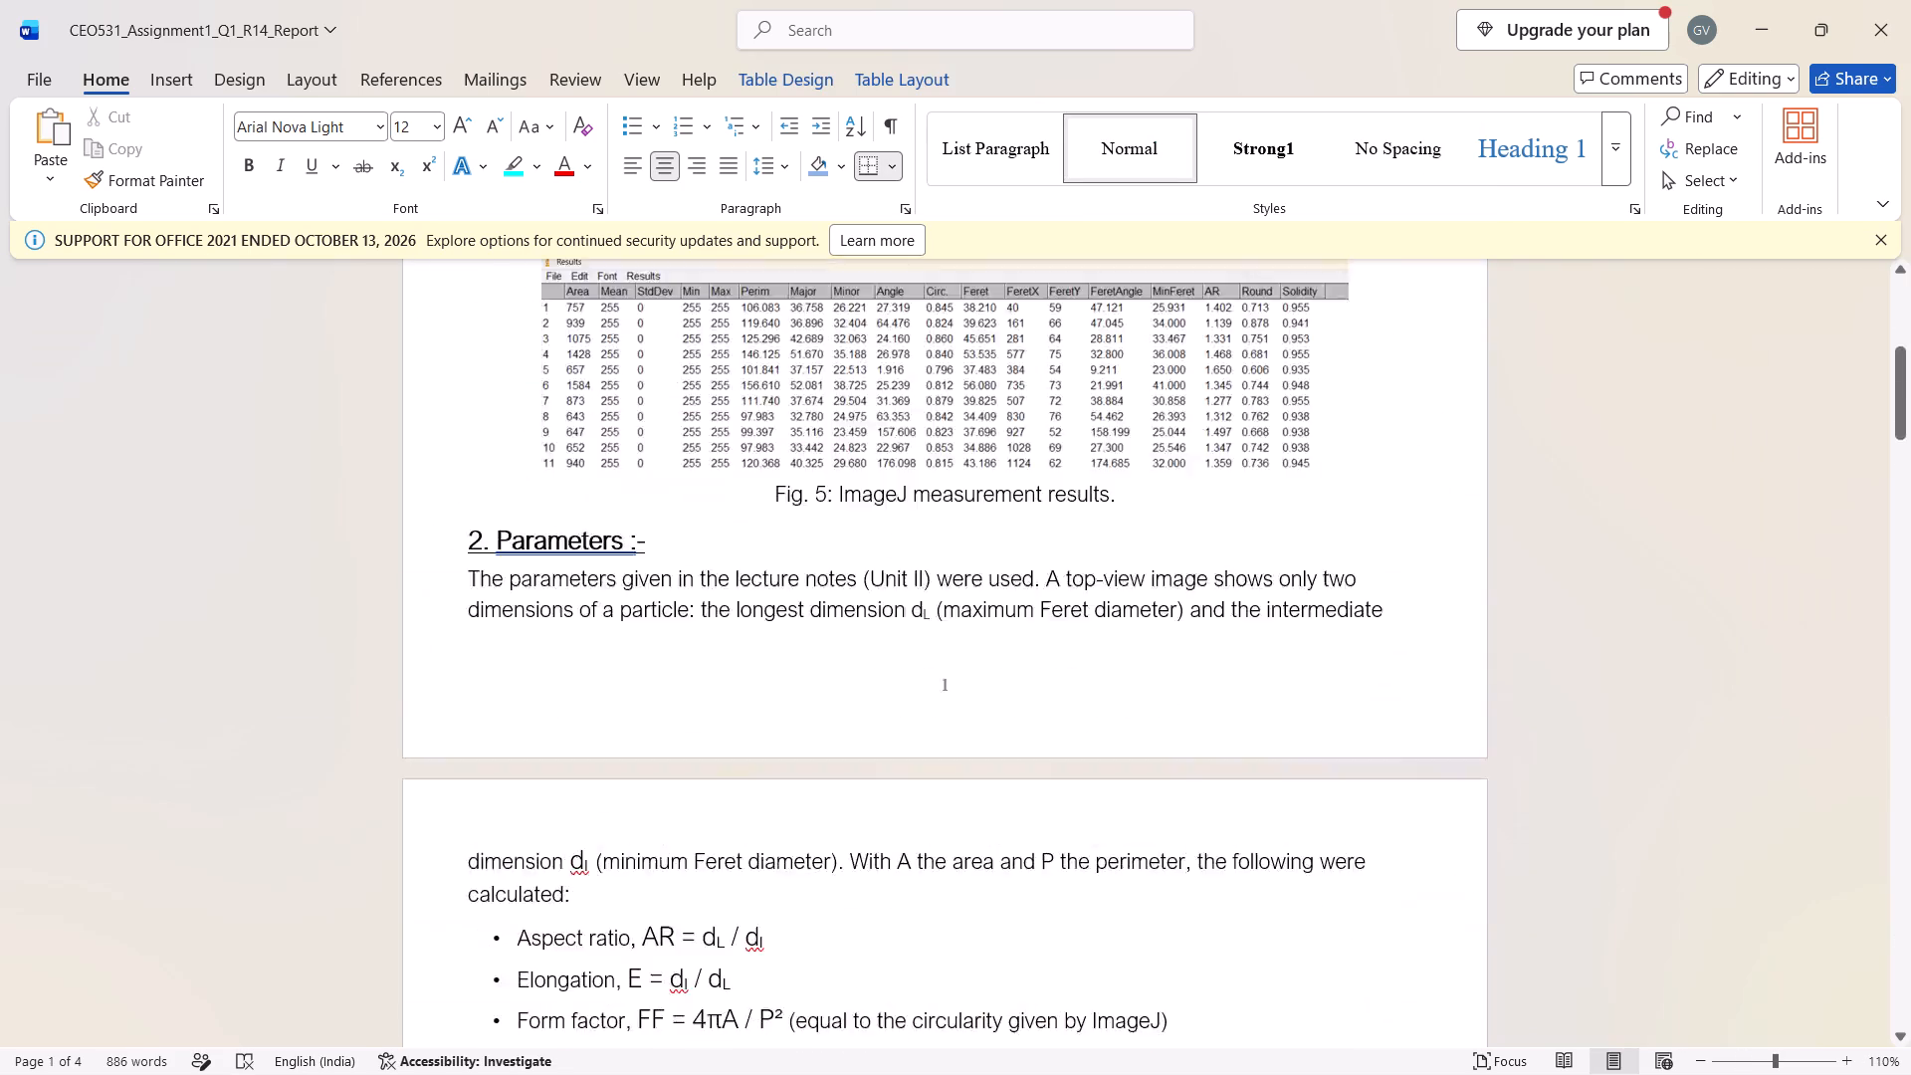
{"action": "scroll", "coordinate": [770, 437], "scroll_direction": "up", "scroll_amount": 3}
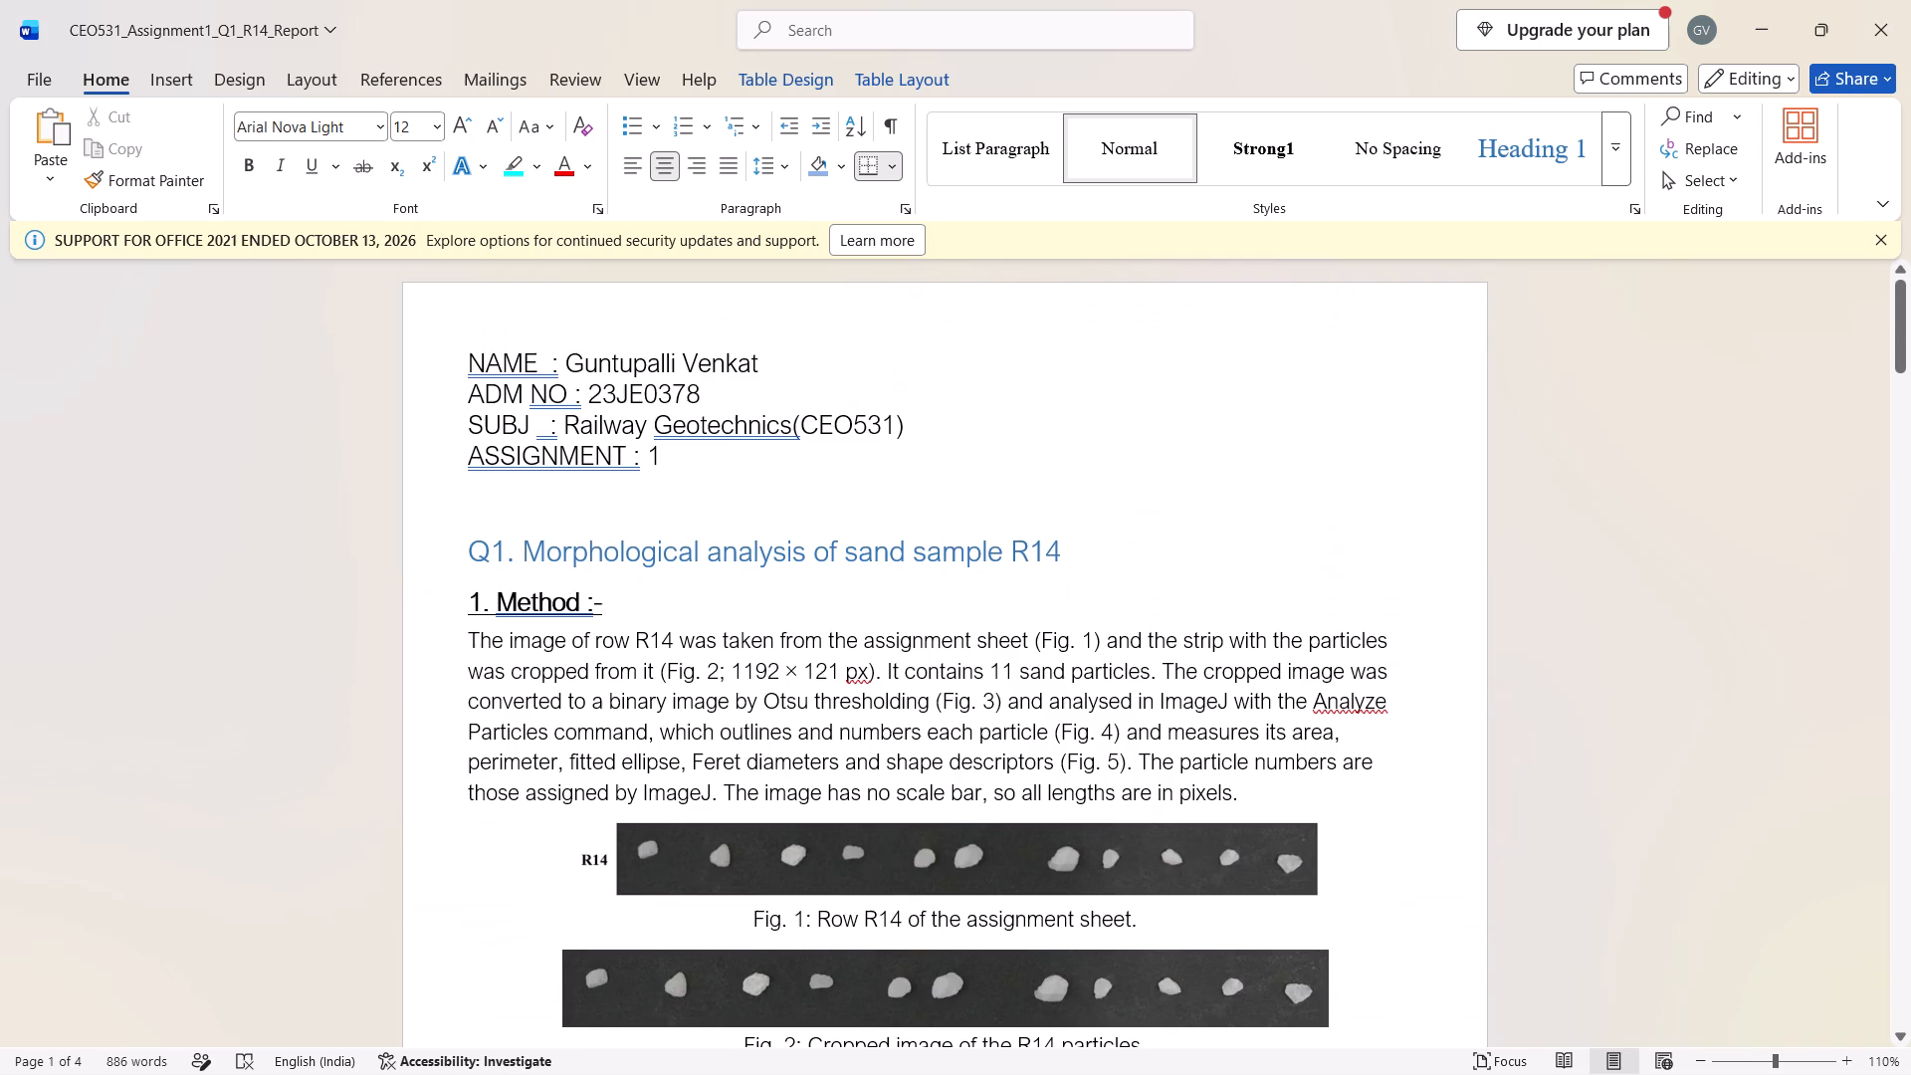
{"action": "scroll", "coordinate": [770, 437], "scroll_direction": "down", "scroll_amount": 3, "text": "ctrl"}
{"action": "left_click_drag", "start_coordinate": [190, 328], "coordinate": [1525, 1074]}
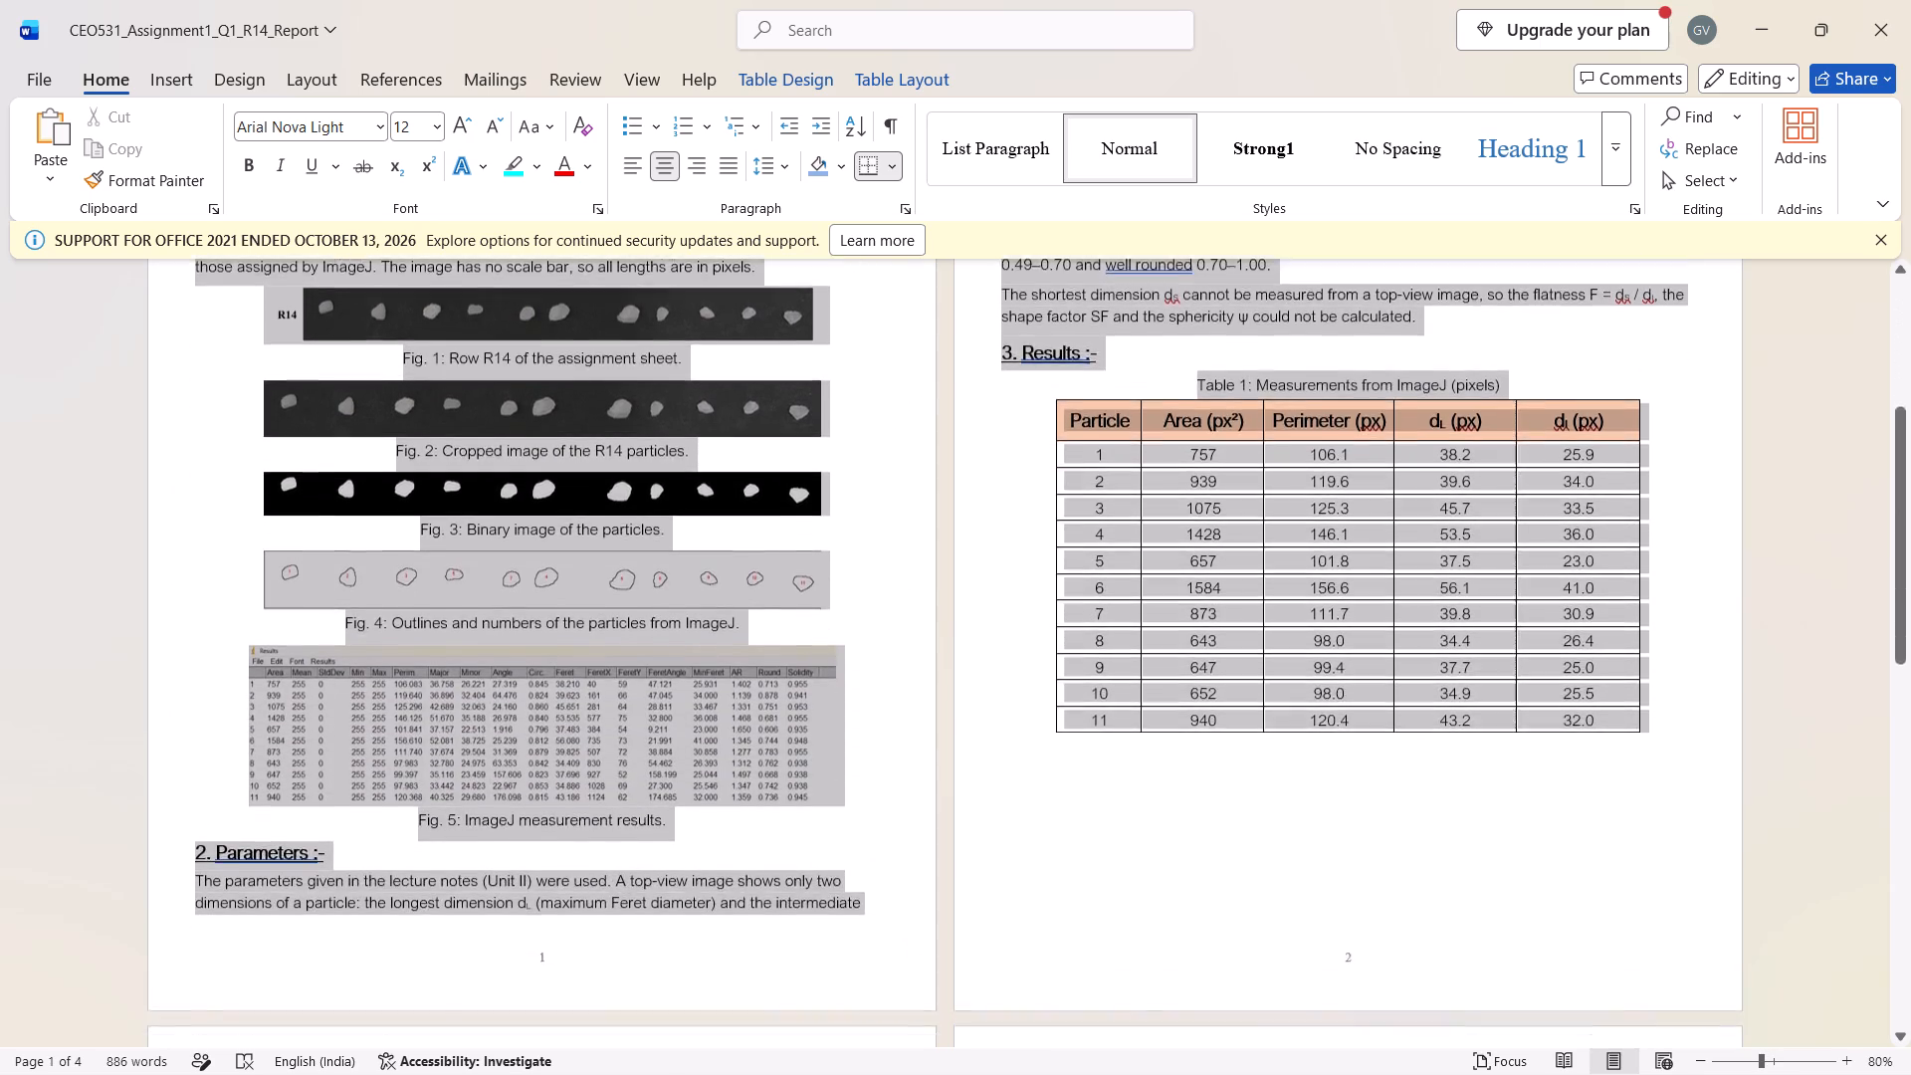
{"action": "left_click_drag", "start_coordinate": [1525, 1074], "coordinate": [1521, 1074]}
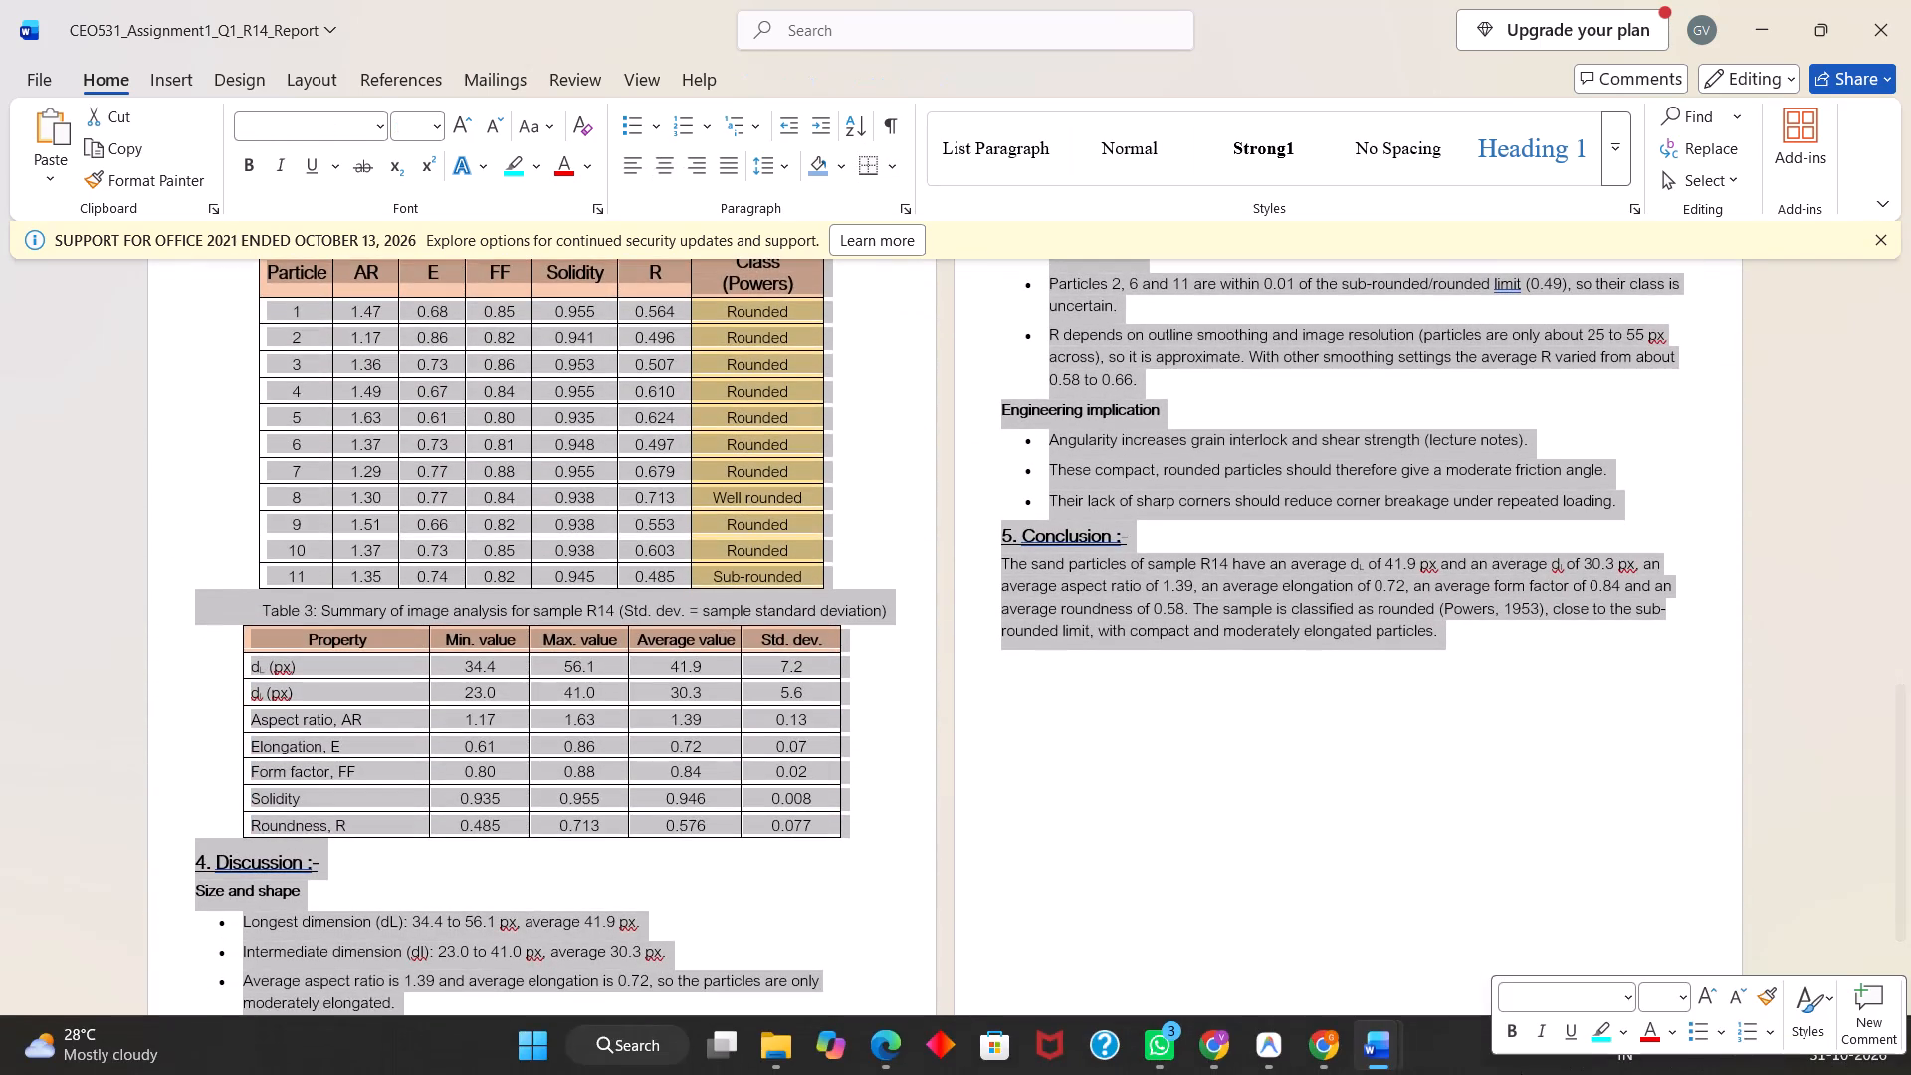
{"action": "left_click", "coordinate": [1630, 1002]}
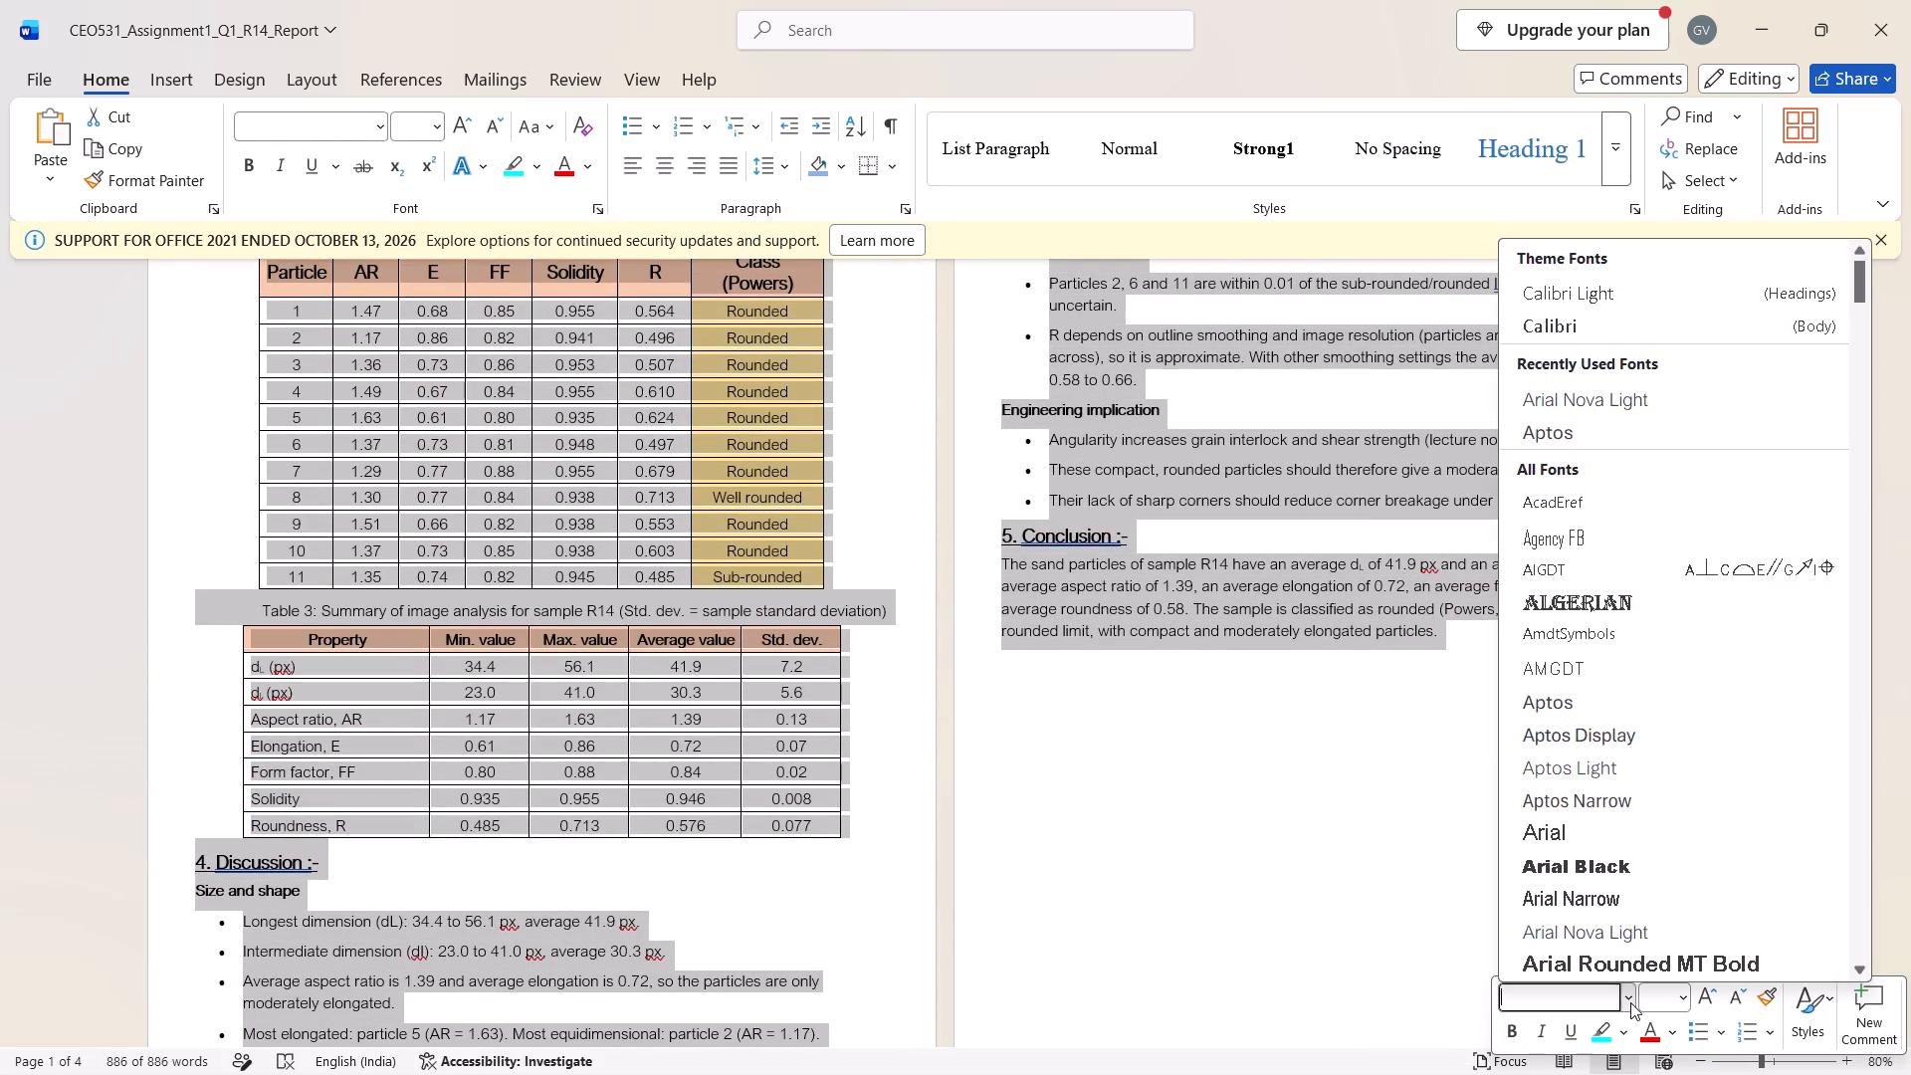
{"action": "left_click", "coordinate": [1561, 435]}
{"action": "left_click", "coordinate": [1259, 734]}
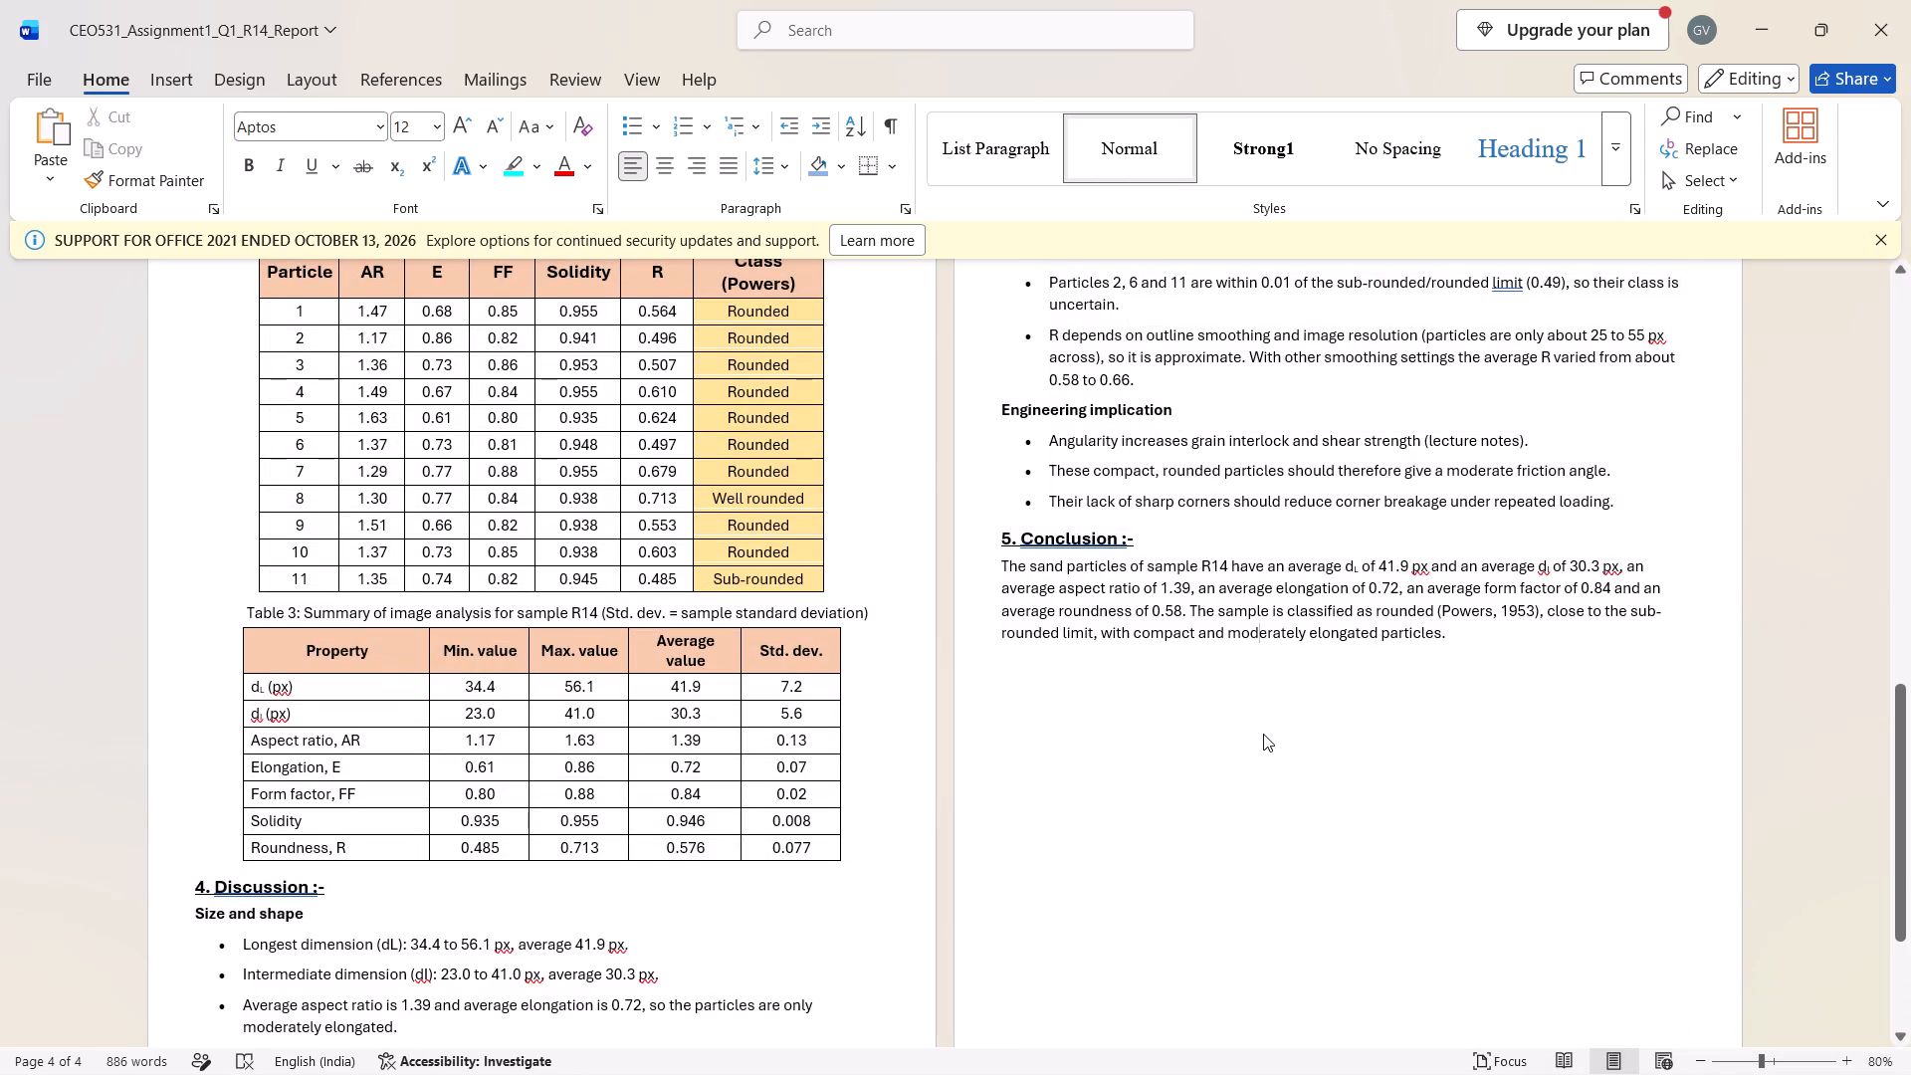
Underline the "Size and shape" subheading in the Discussion and add a colon at its end.
{"action": "scroll", "coordinate": [1263, 734], "scroll_direction": "down", "scroll_amount": 3, "text": "ctrl"}
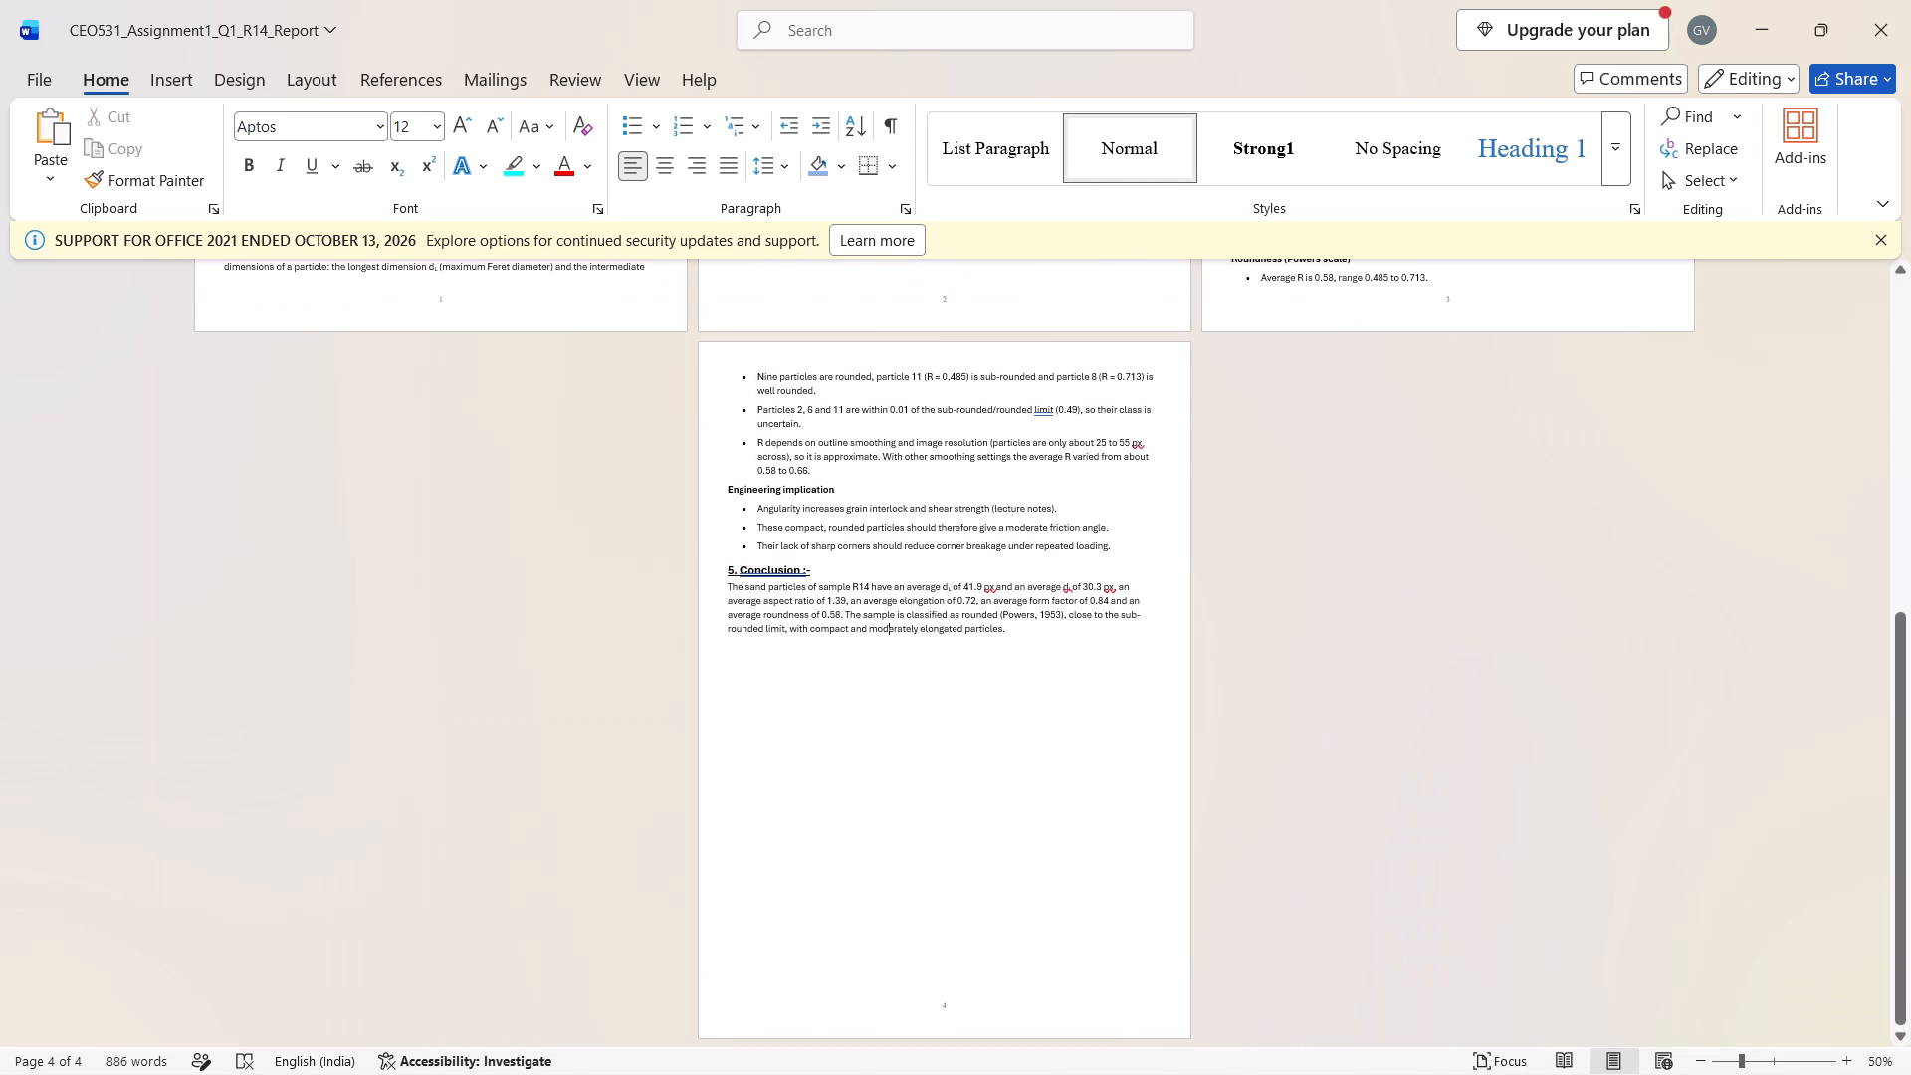
{"action": "scroll", "coordinate": [1263, 734], "scroll_direction": "up", "scroll_amount": 1}
{"action": "scroll", "coordinate": [1263, 734], "scroll_direction": "down", "scroll_amount": 1, "text": "ctrl"}
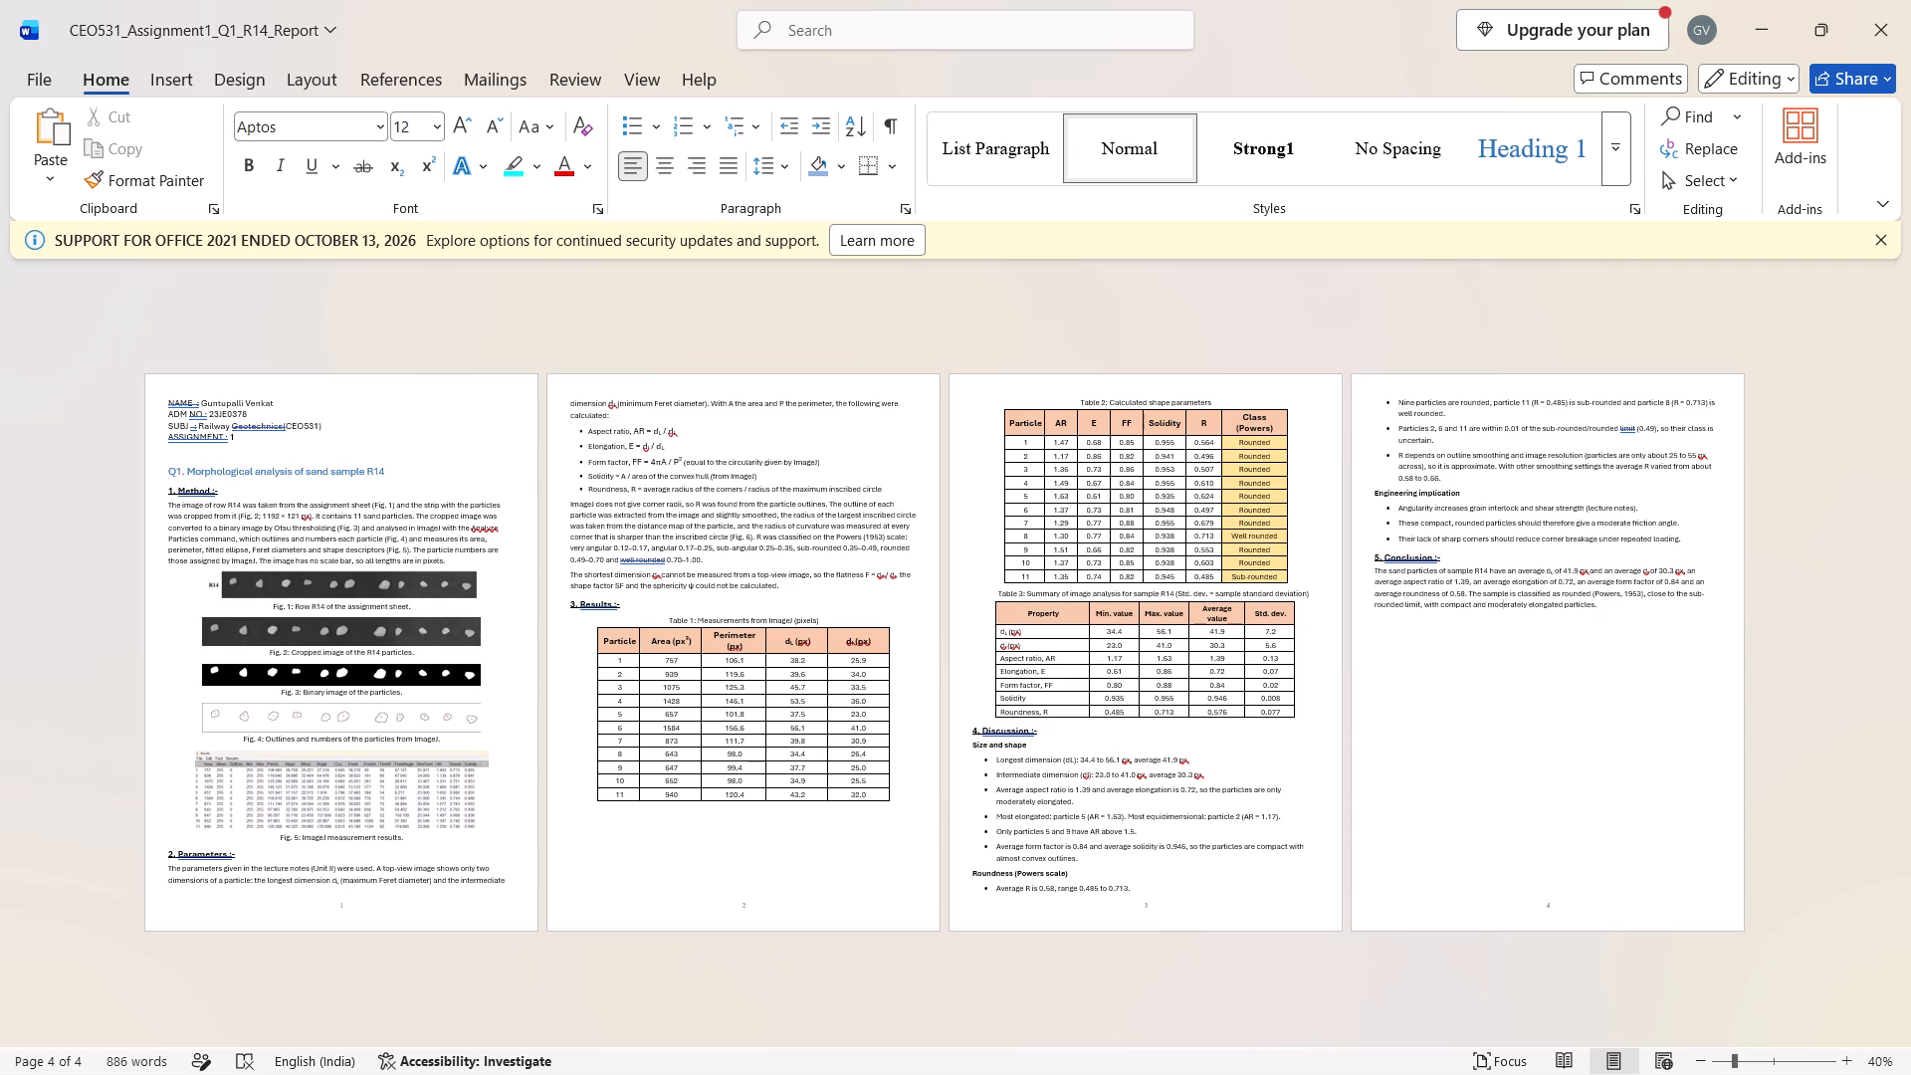
{"action": "scroll", "coordinate": [1099, 789], "scroll_direction": "up", "scroll_amount": 3, "text": "ctrl"}
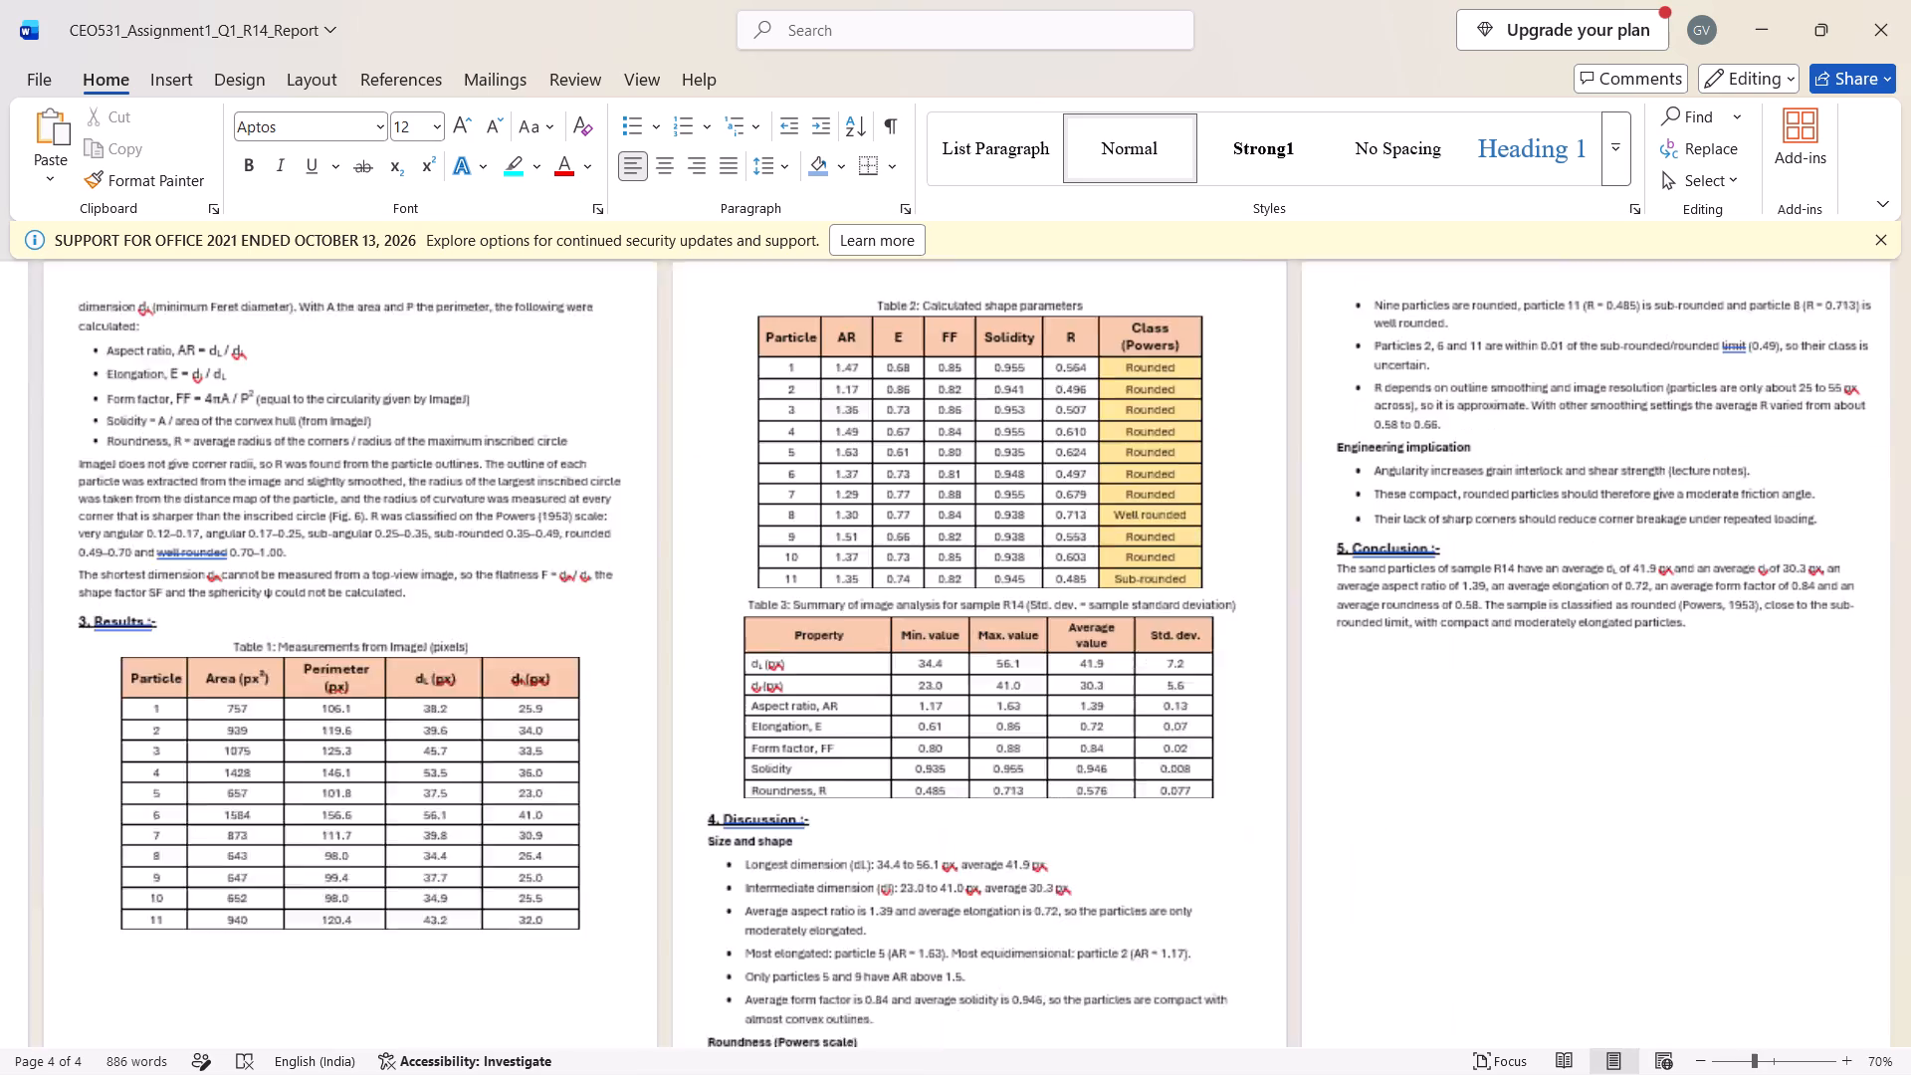
{"action": "scroll", "coordinate": [1099, 789], "scroll_direction": "down", "scroll_amount": 2}
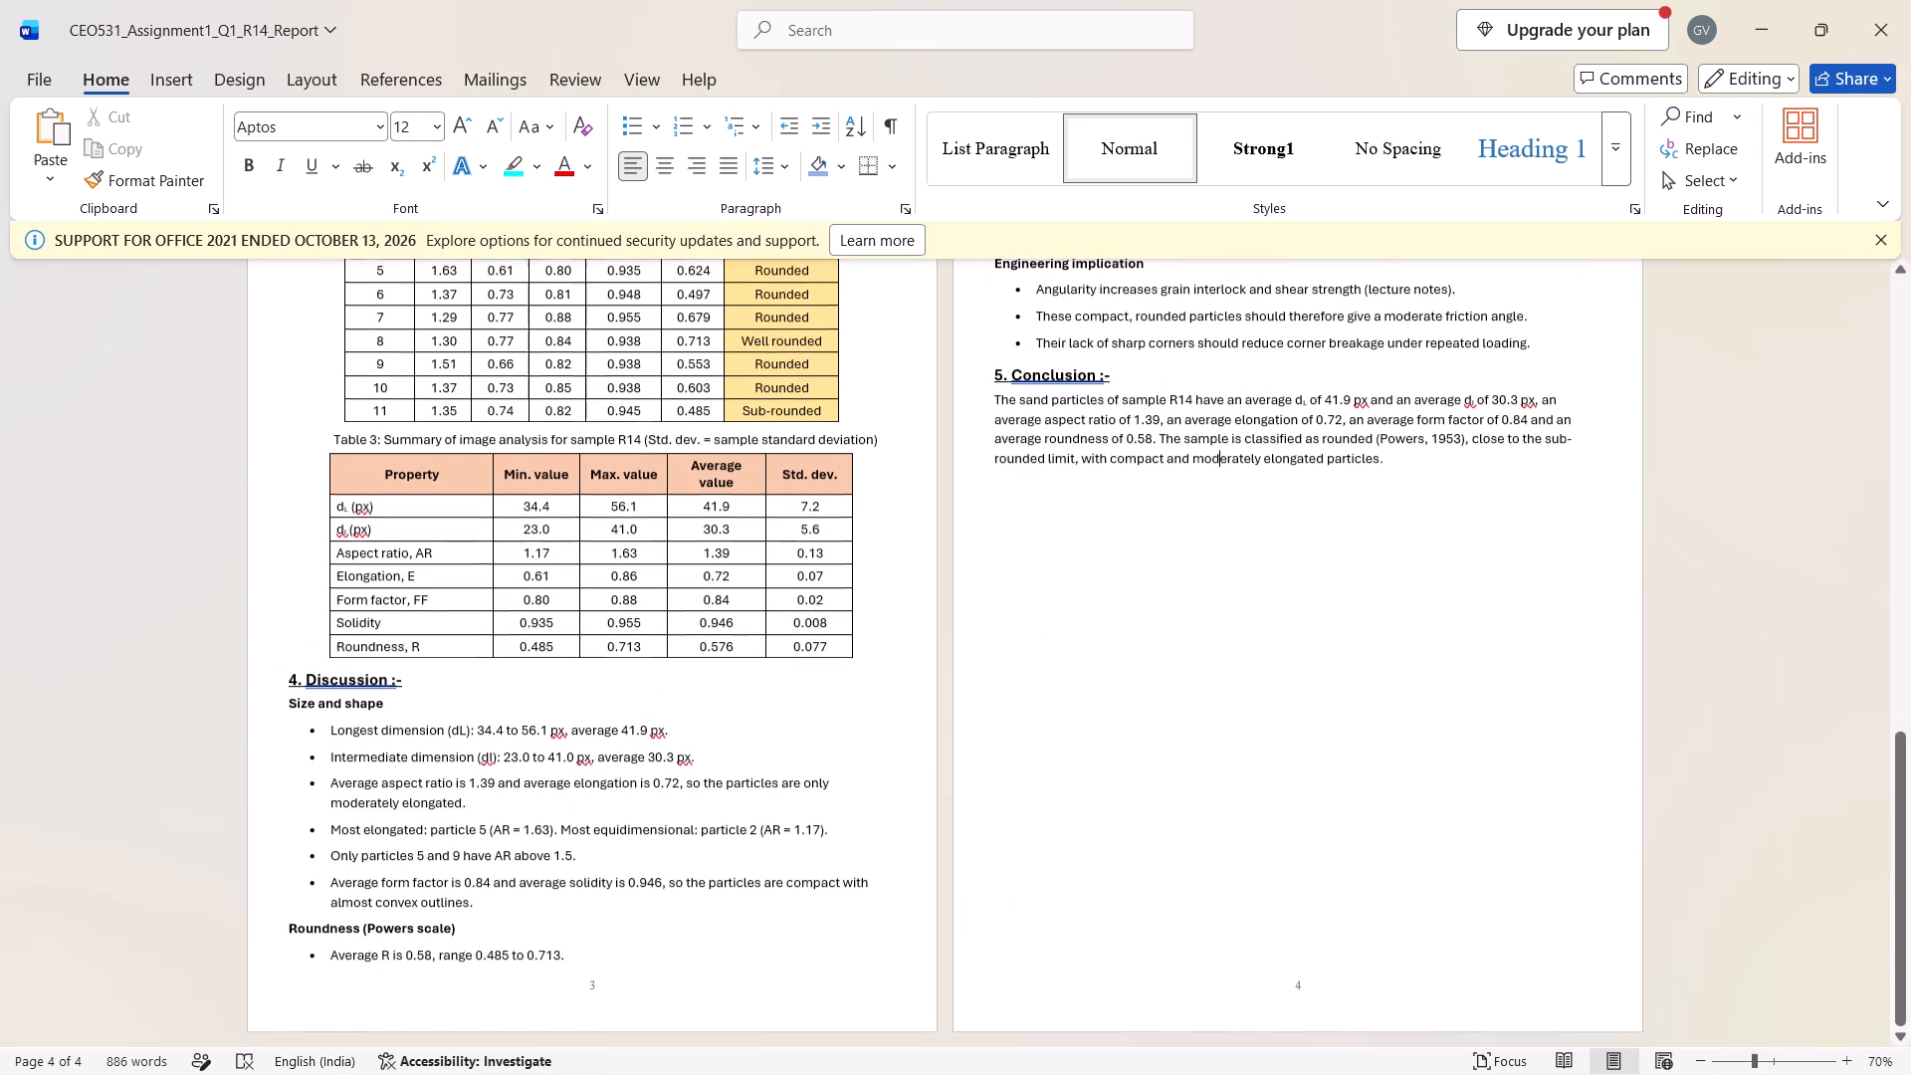
{"action": "left_click_drag", "start_coordinate": [287, 701], "coordinate": [389, 714]}
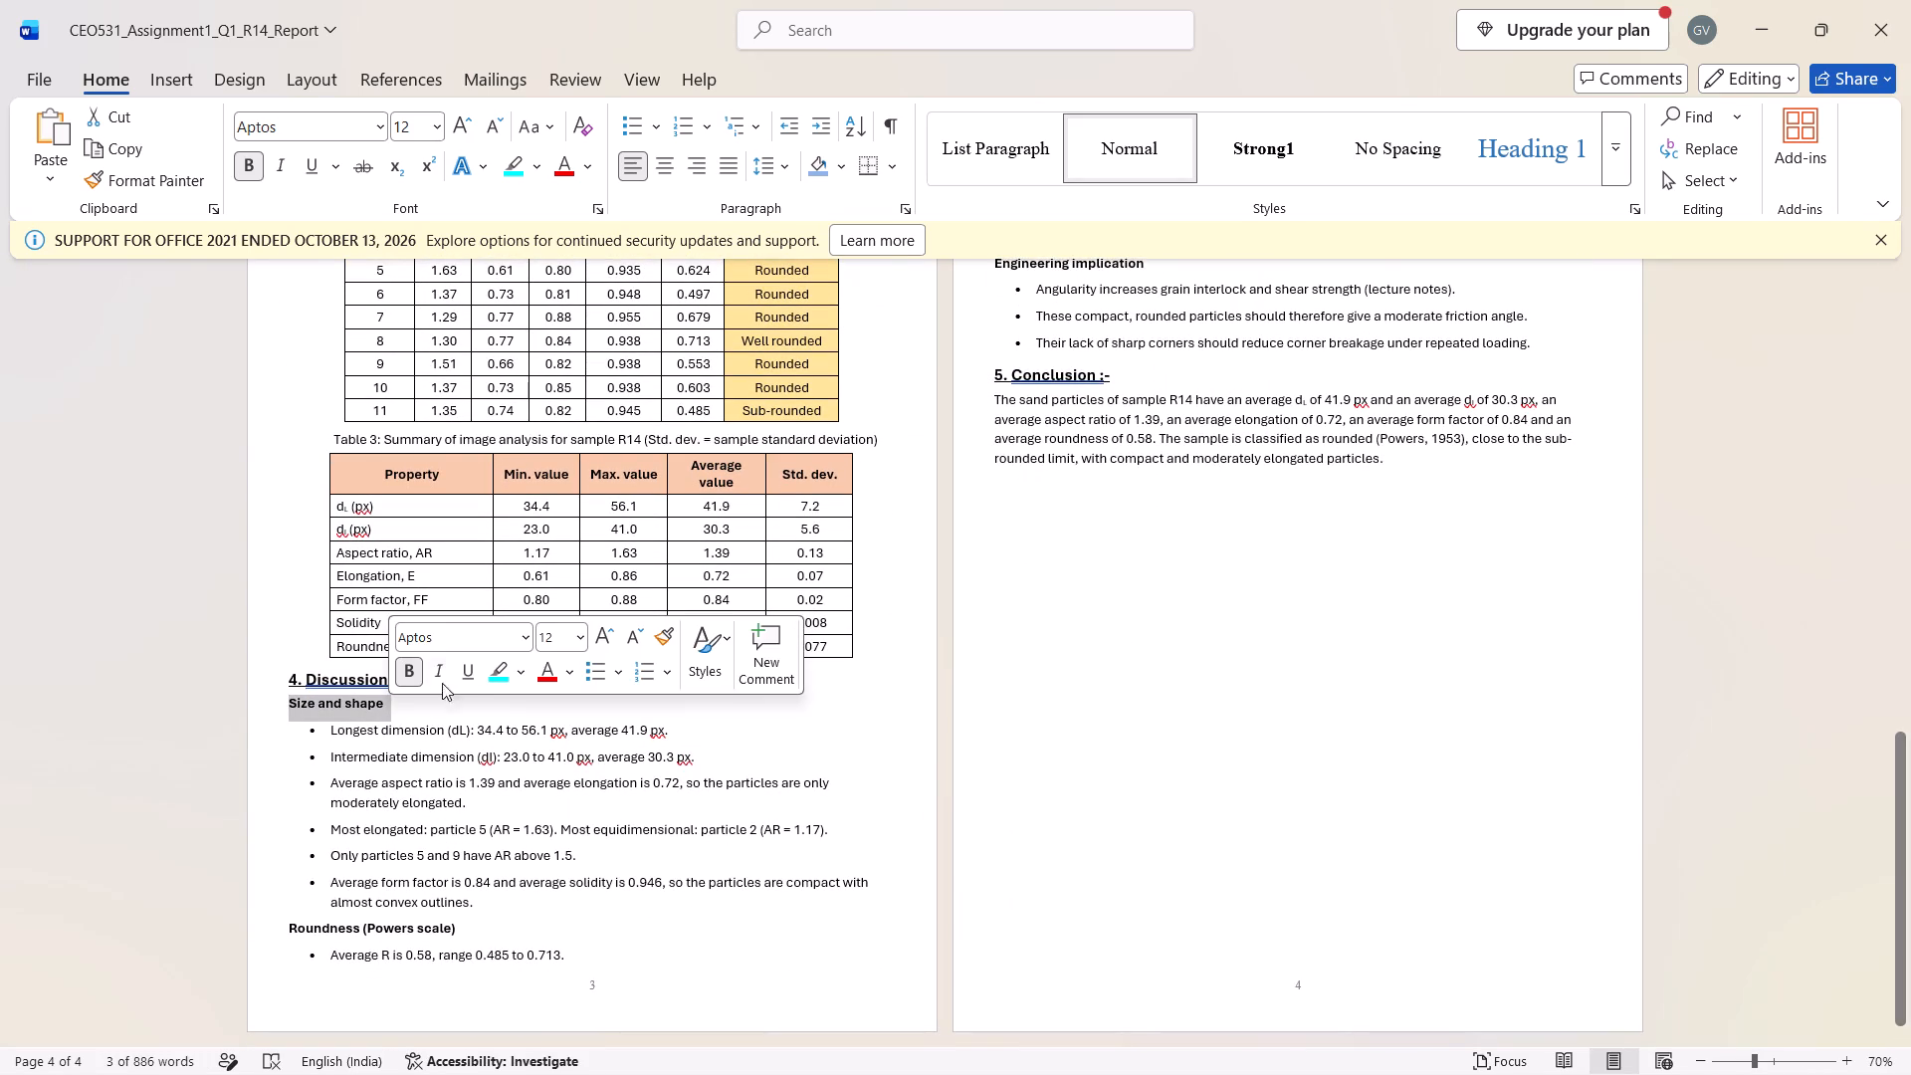
{"action": "left_click", "coordinate": [469, 670]}
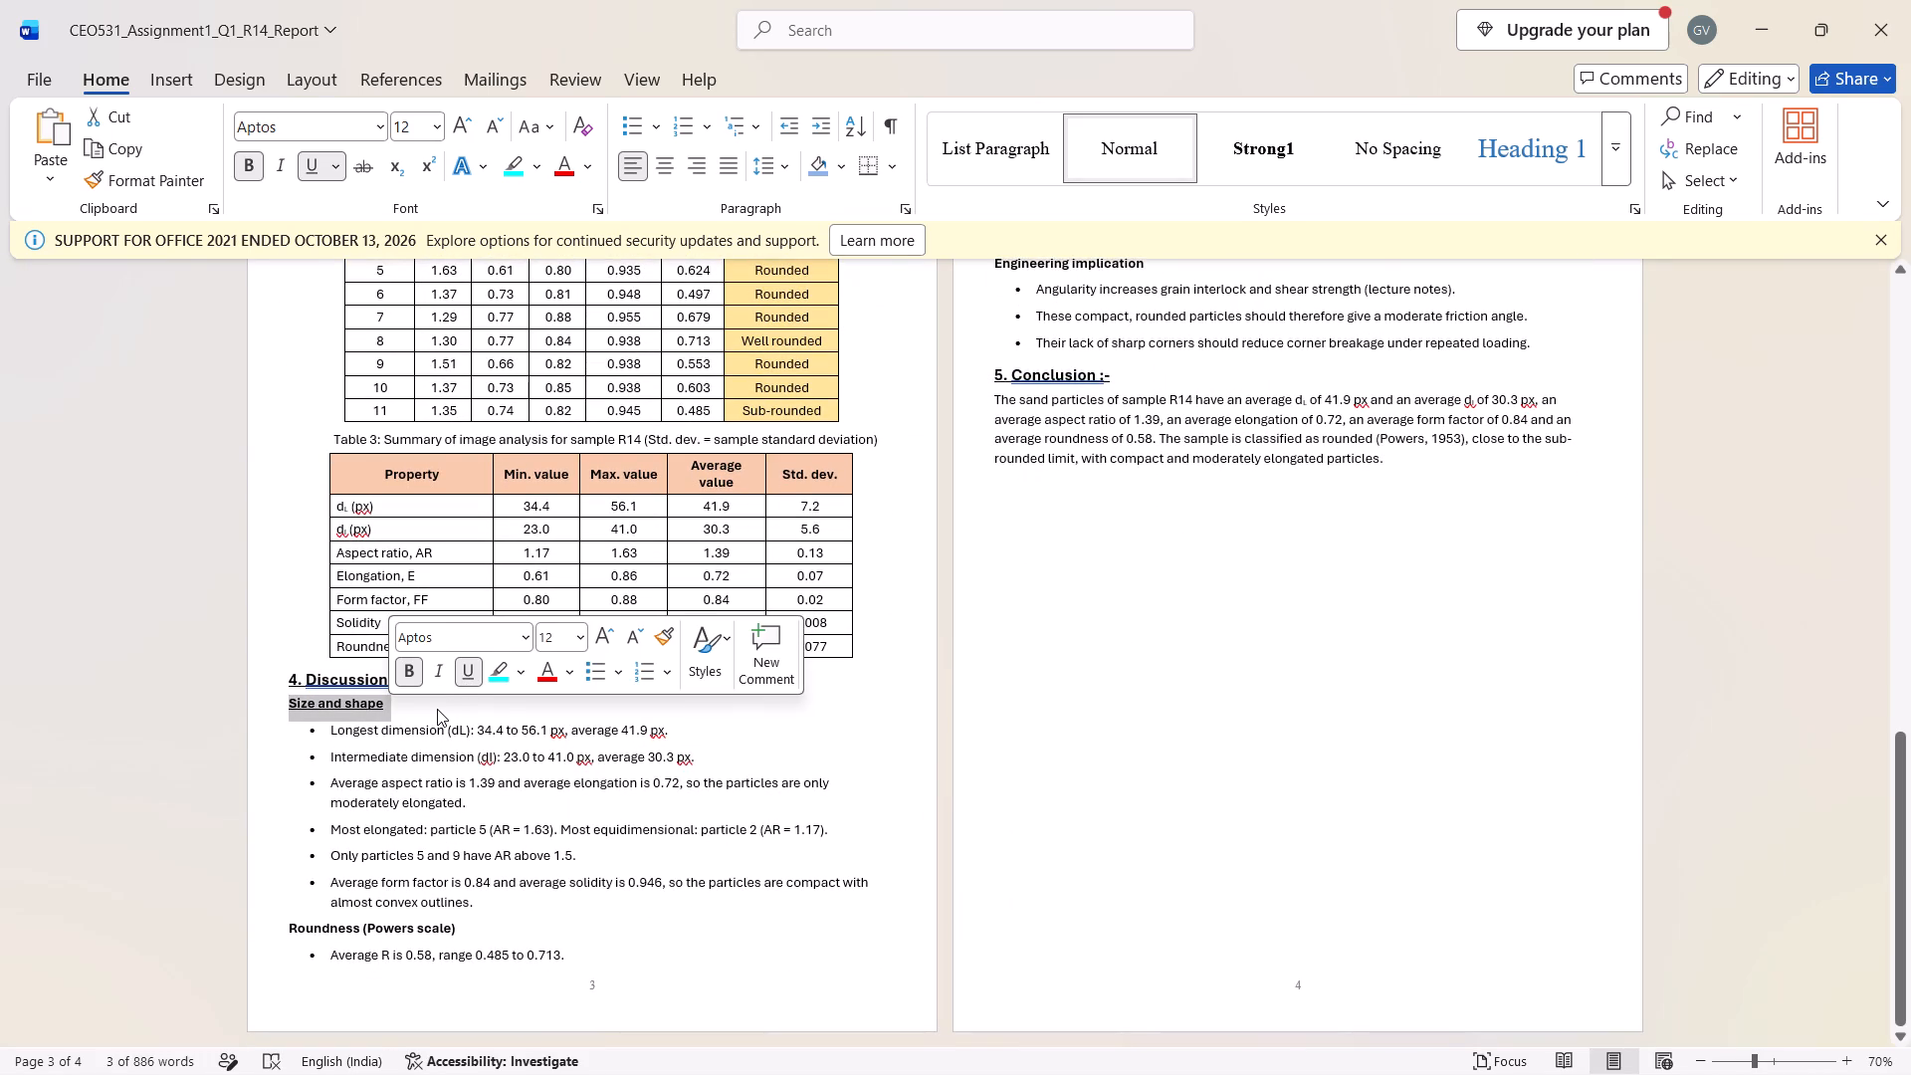
{"action": "left_click", "coordinate": [437, 709]}
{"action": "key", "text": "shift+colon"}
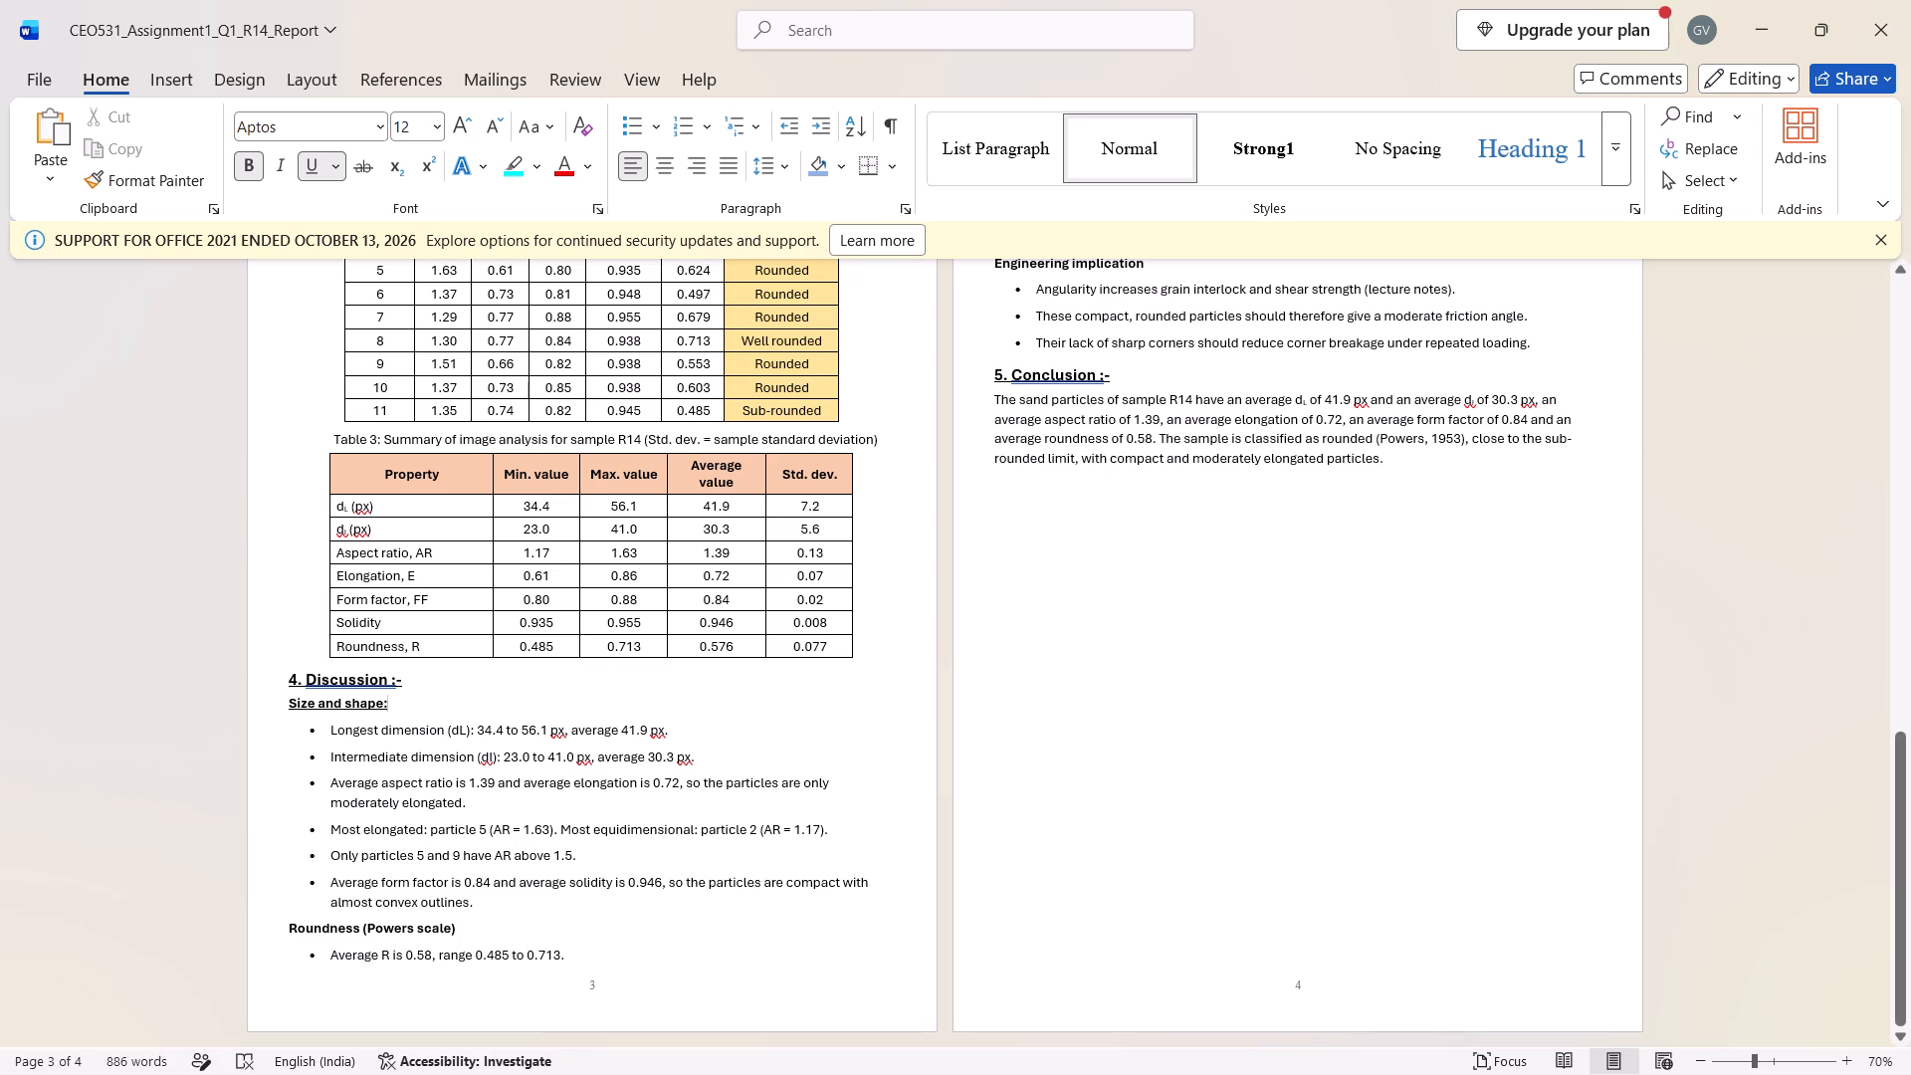
Underline the "Roundness (Powers scale)" subheading and add a colon at its end.
{"action": "left_click_drag", "start_coordinate": [285, 928], "coordinate": [498, 924]}
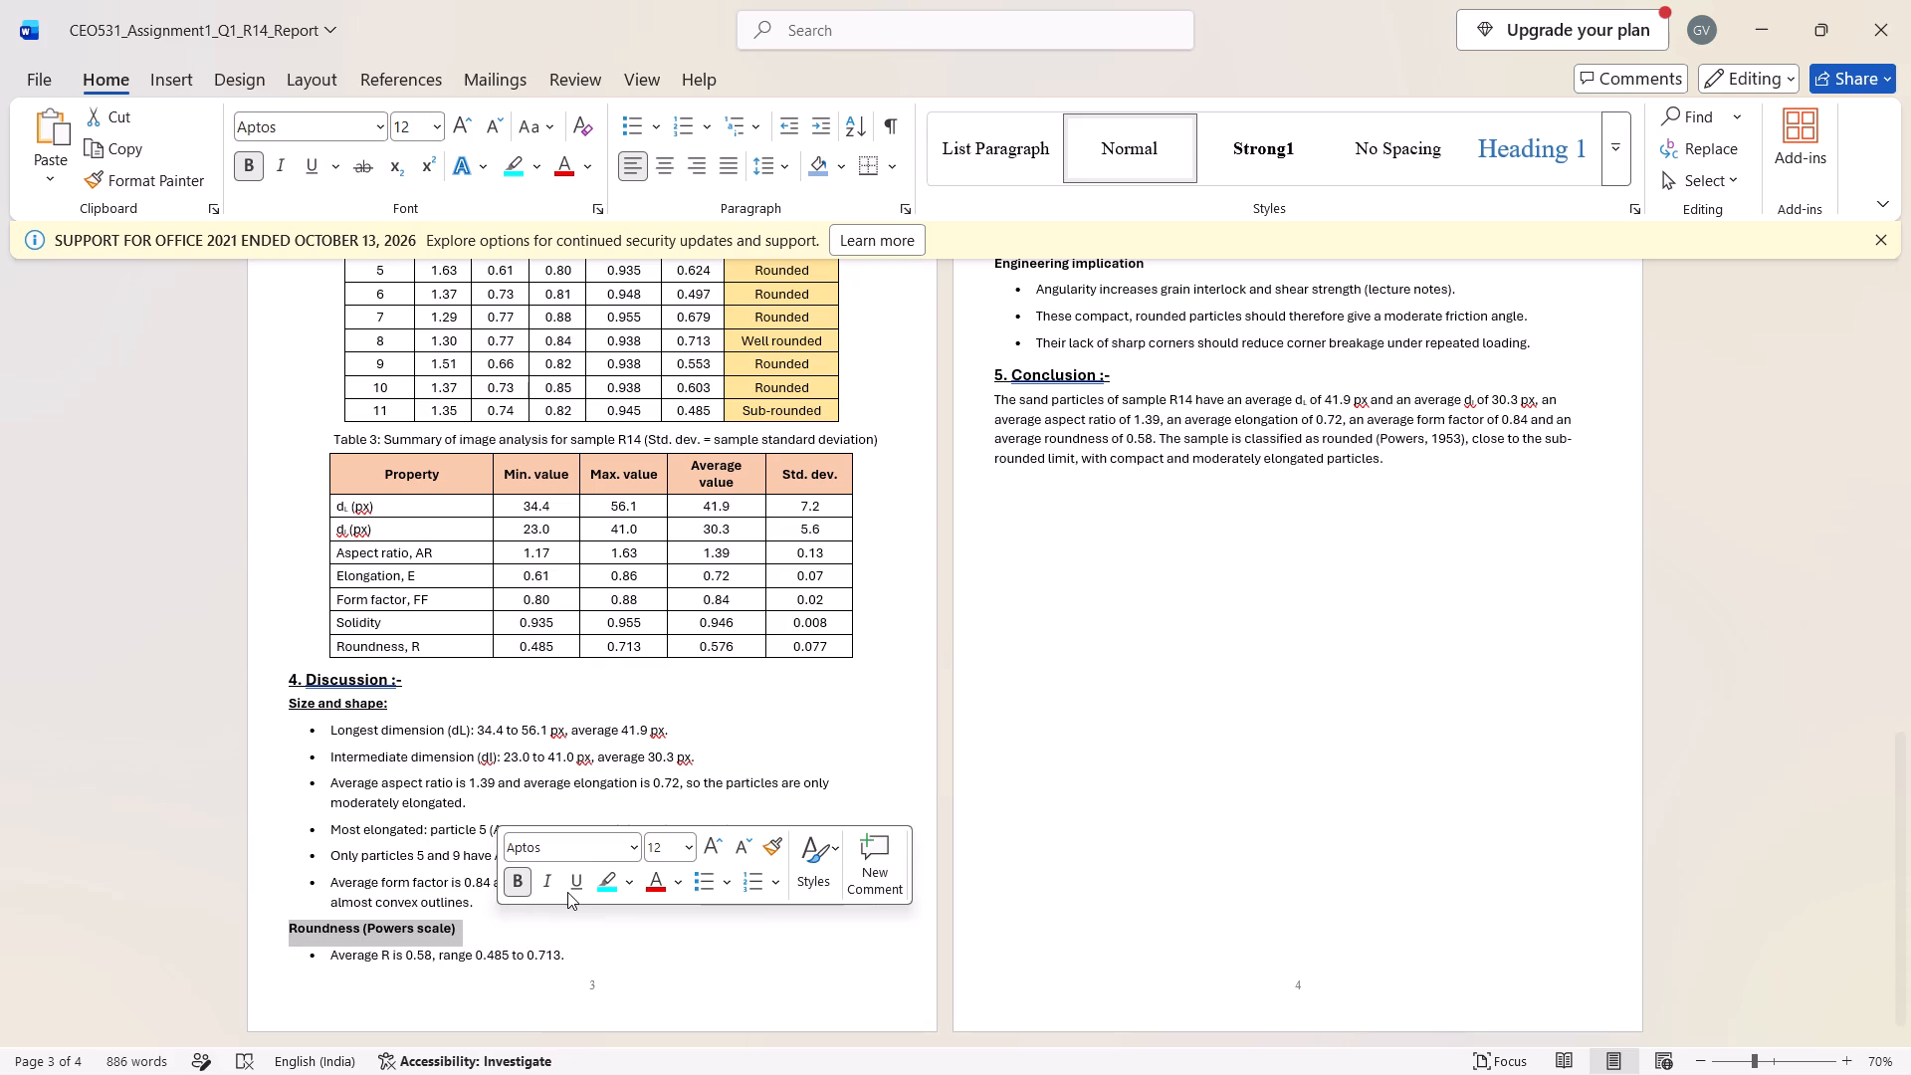
{"action": "left_click", "coordinate": [567, 892]}
{"action": "left_click", "coordinate": [492, 925]}
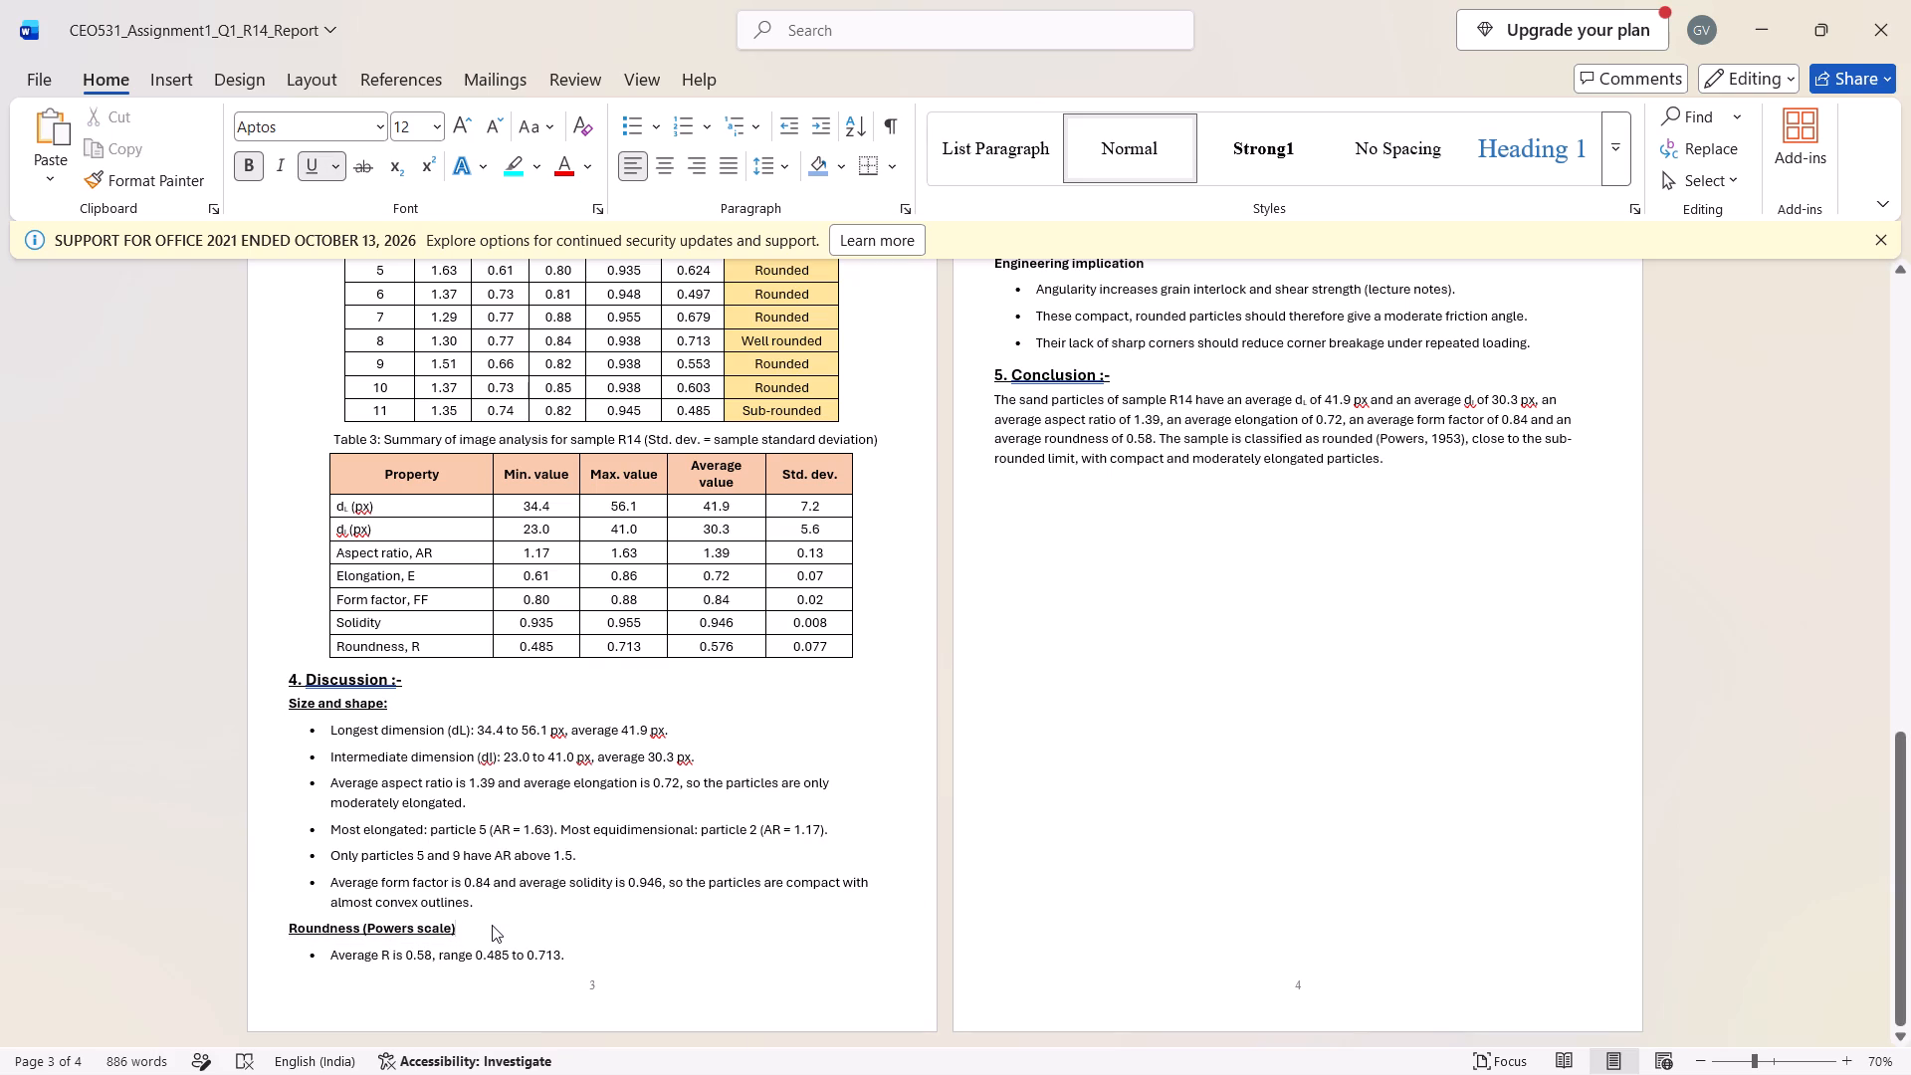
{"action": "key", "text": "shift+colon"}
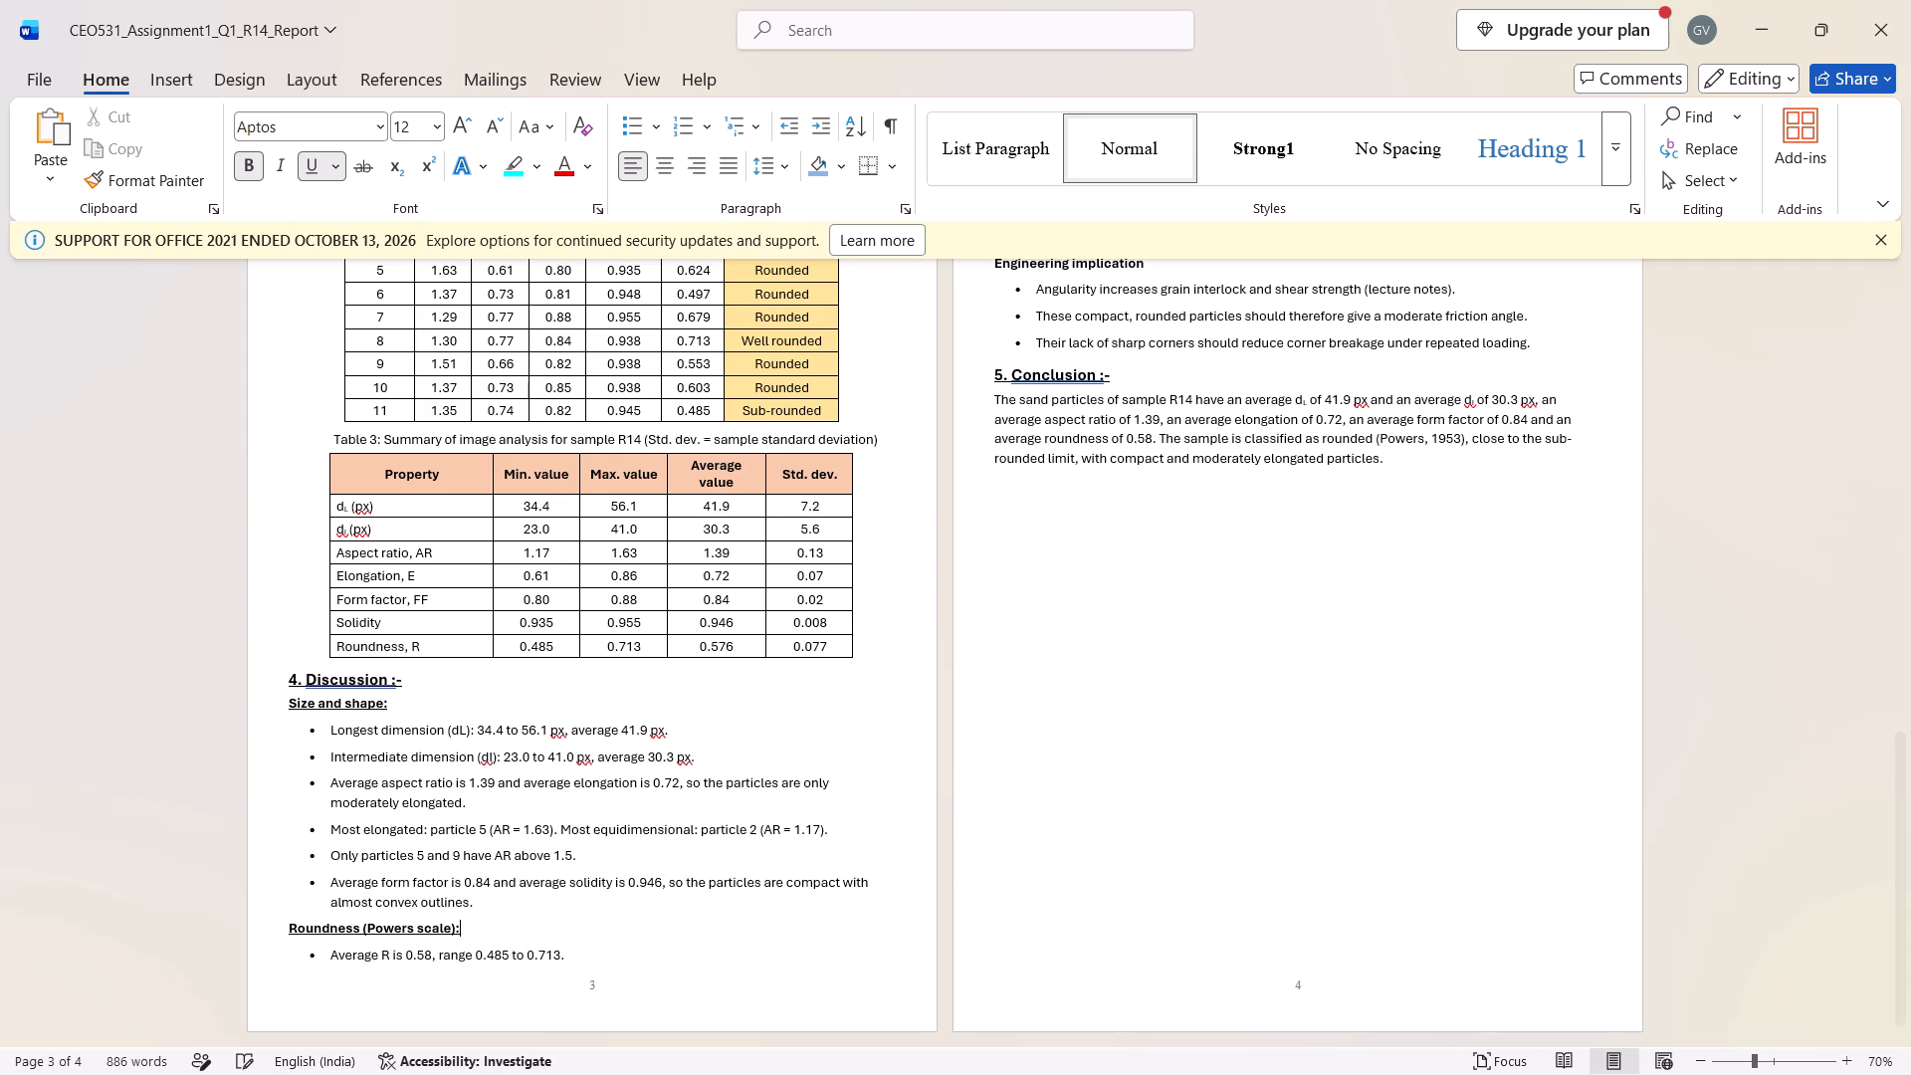
Underline the "Engineering implication" subheading above the Conclusion and add a colon at its end.
{"action": "scroll", "coordinate": [969, 694], "scroll_direction": "up", "scroll_amount": 2}
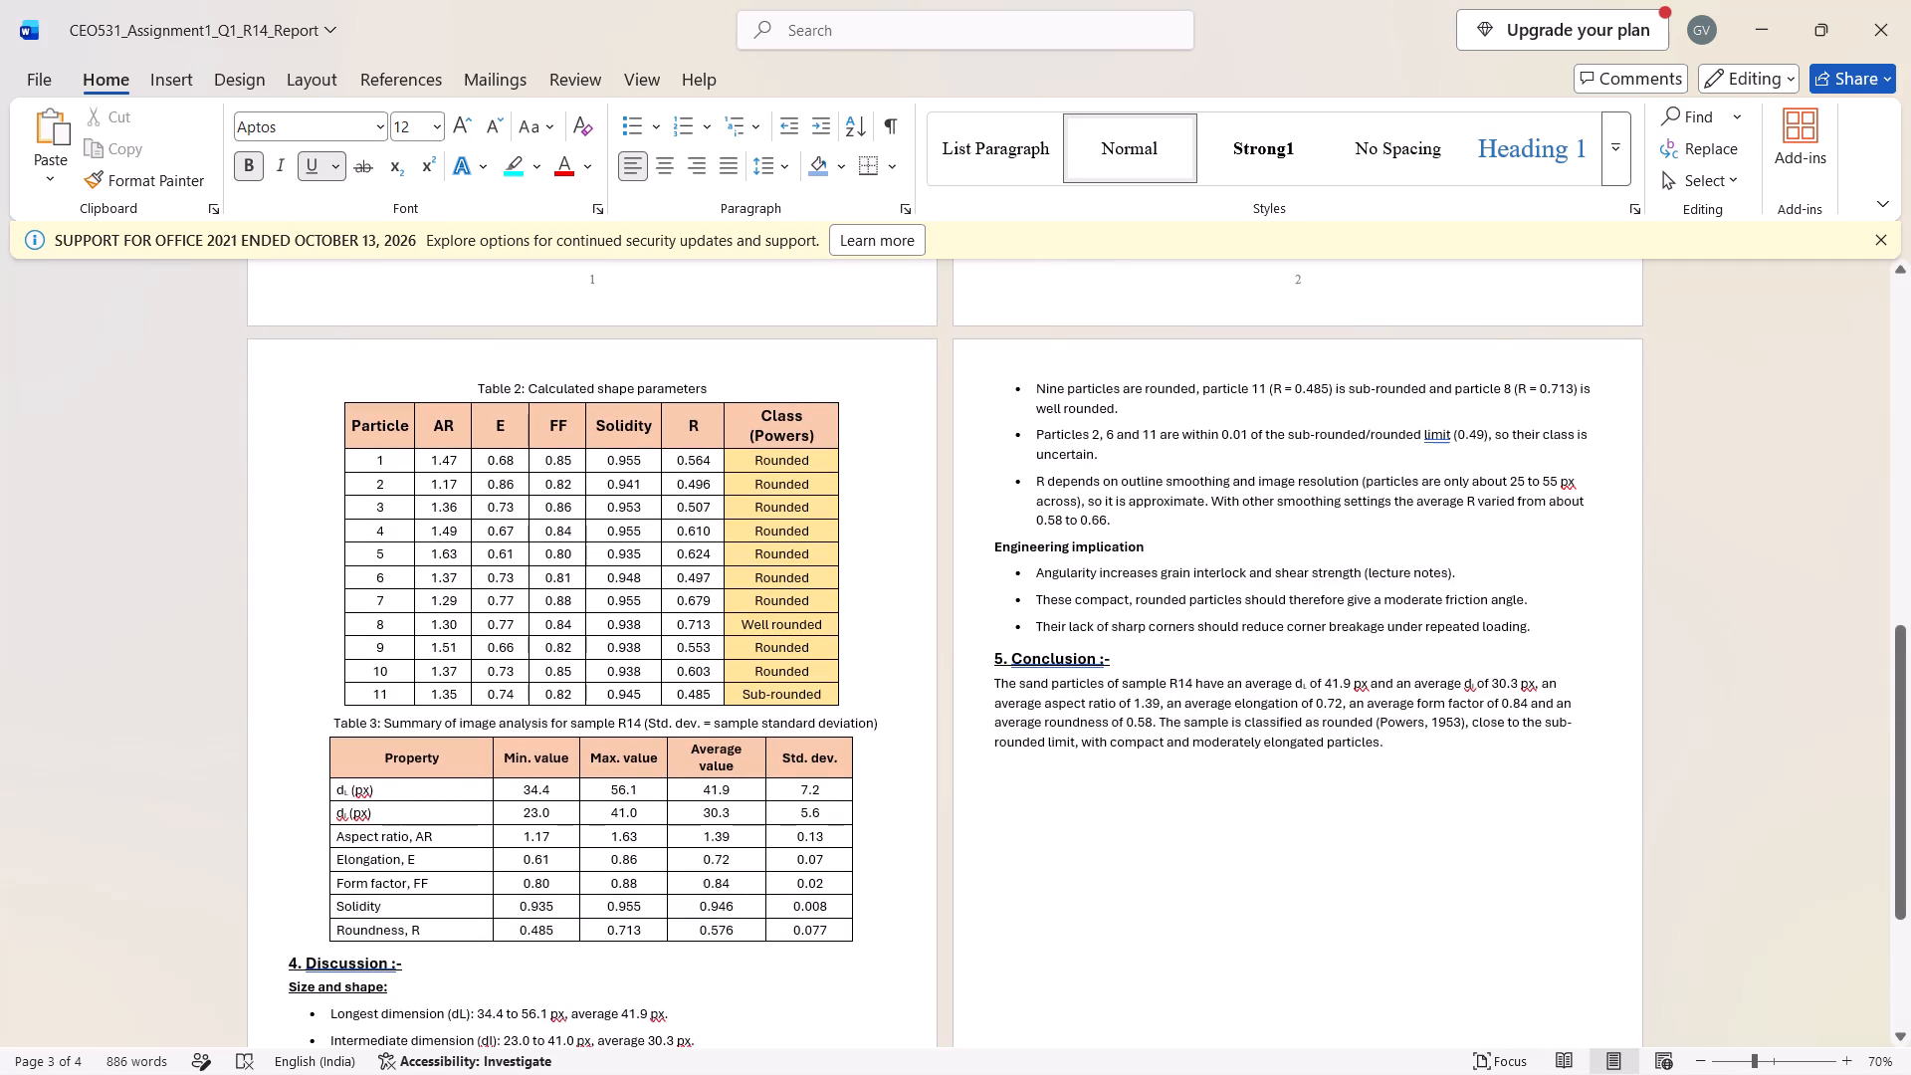
{"action": "left_click_drag", "start_coordinate": [990, 542], "coordinate": [1136, 549]}
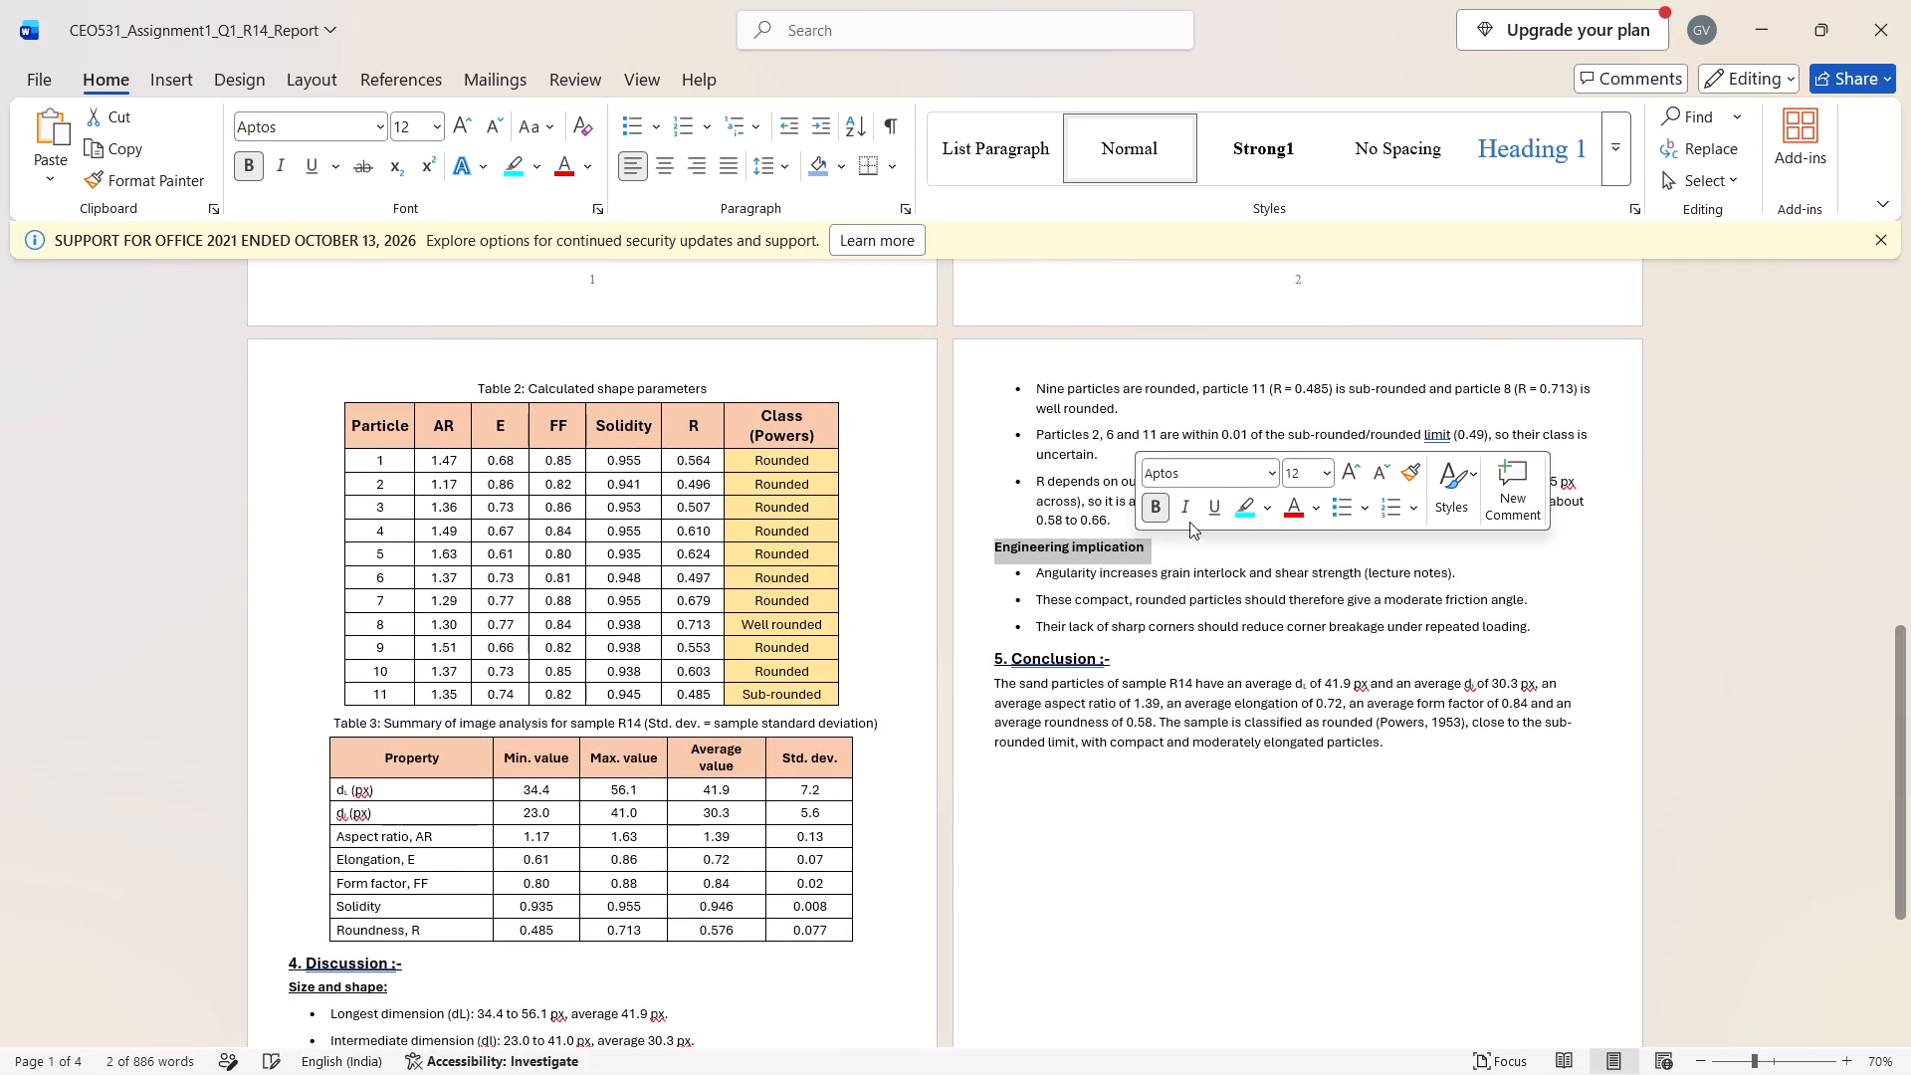
{"action": "left_click", "coordinate": [1206, 515]}
{"action": "left_click", "coordinate": [1158, 547]}
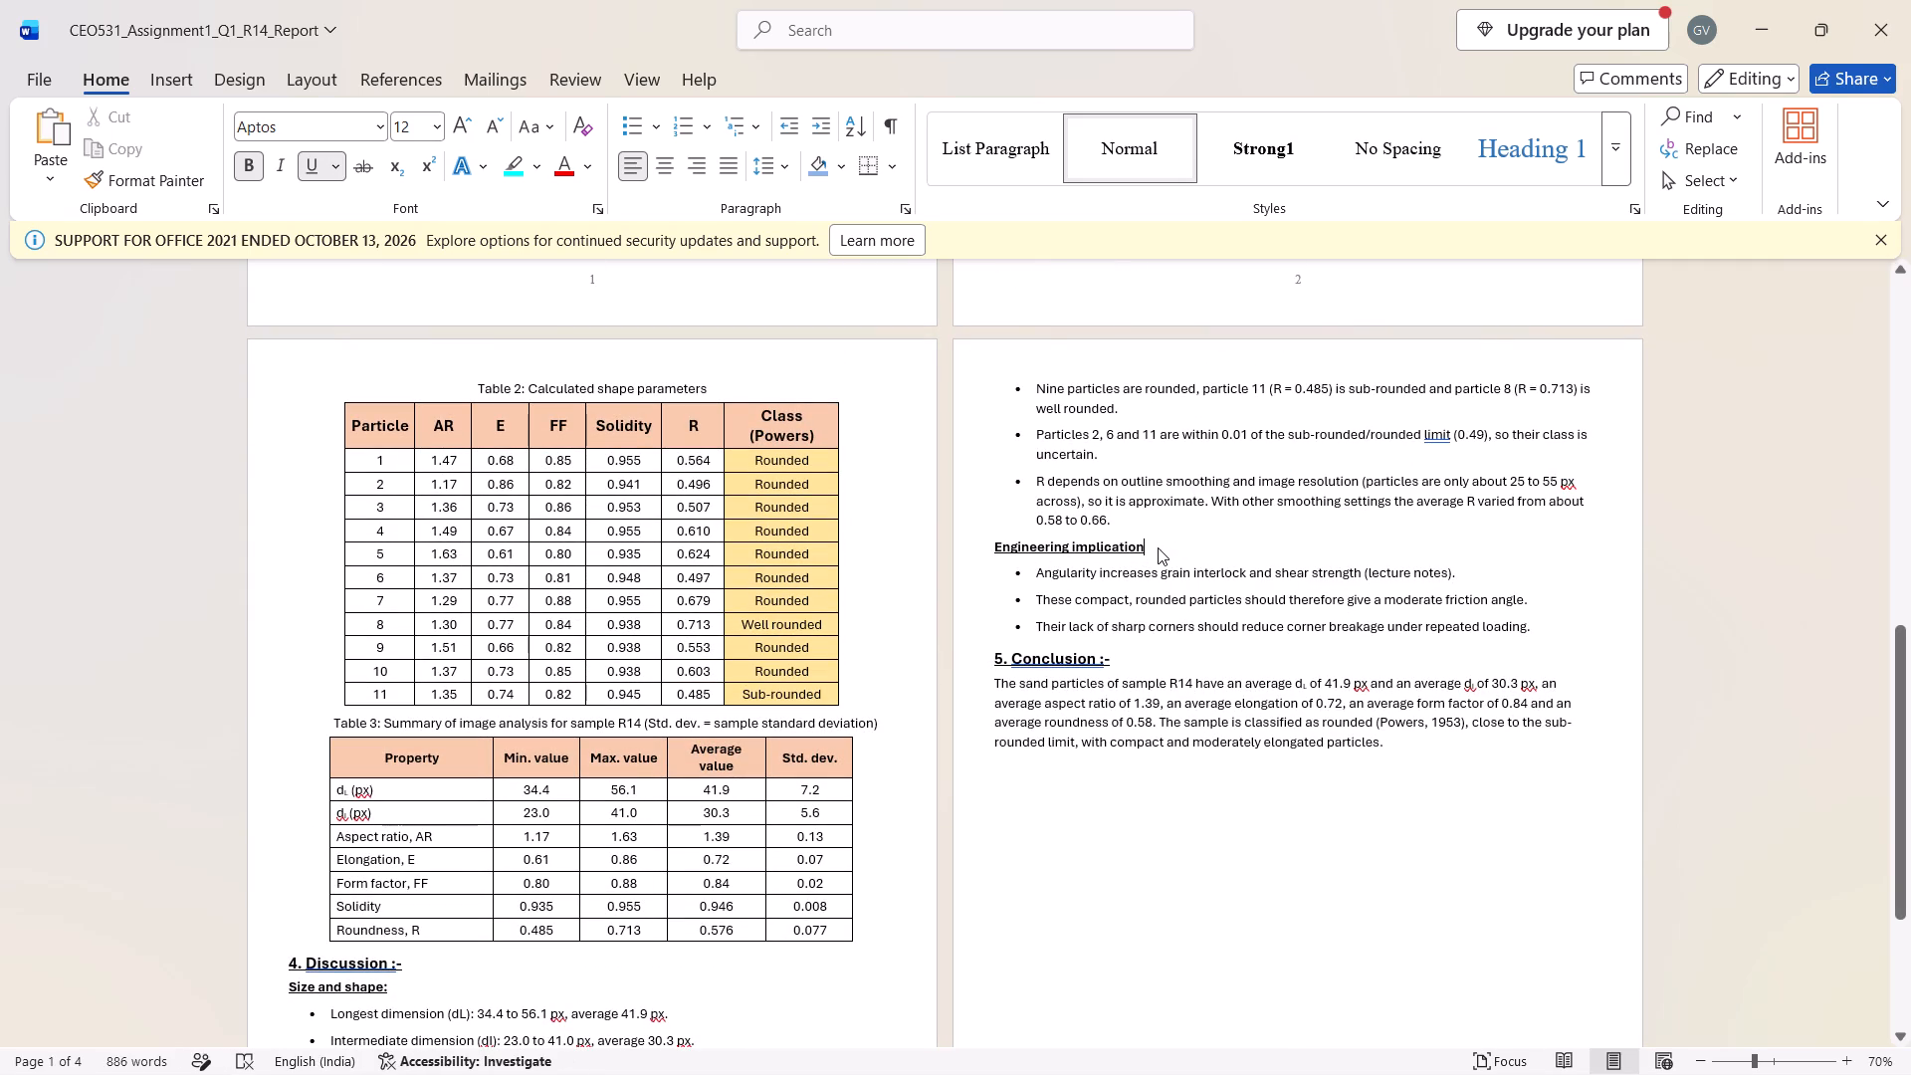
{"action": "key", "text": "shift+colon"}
Switch to the Heavy_Haul_Railway_PLAXIS_Report and set the font of the entire document, including tables and captions, to Aptos.
{"action": "scroll", "coordinate": [1199, 802], "scroll_direction": "down", "scroll_amount": 2, "text": "ctrl"}
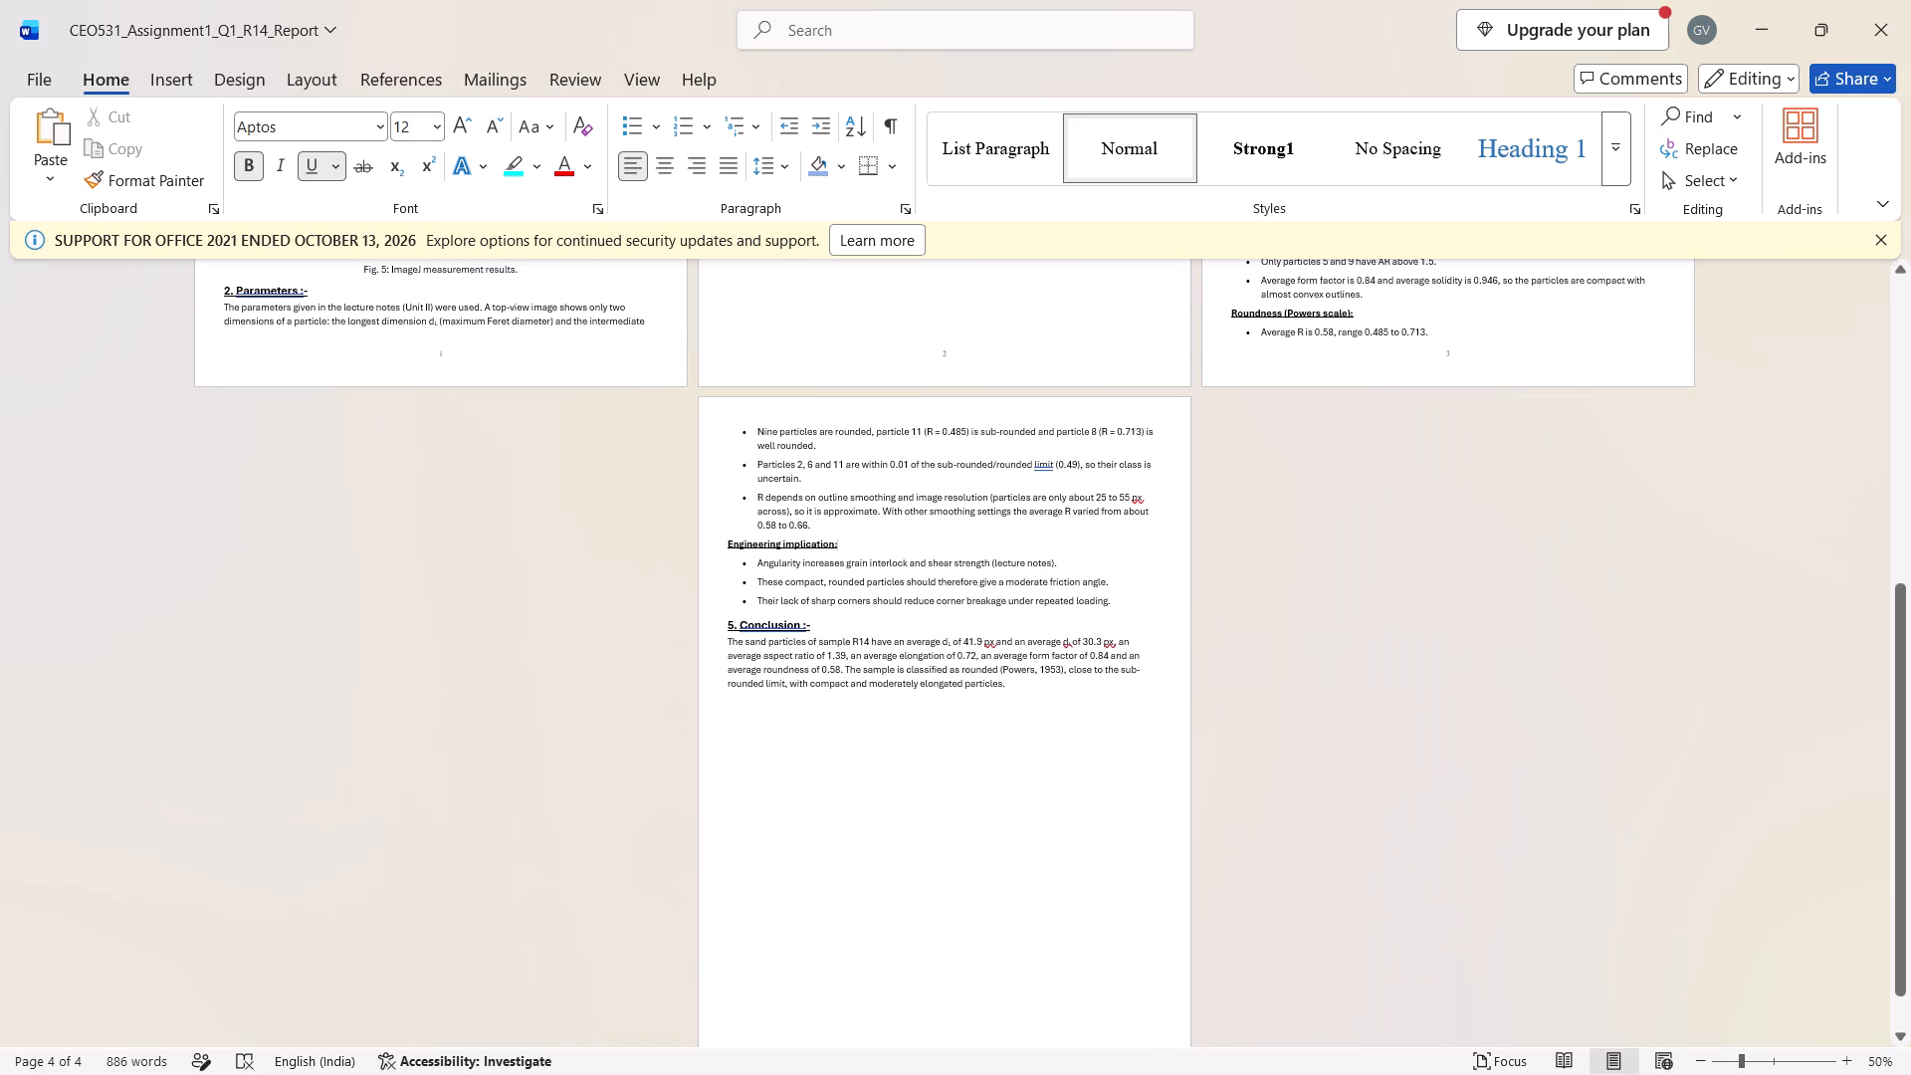
{"action": "scroll", "coordinate": [1199, 802], "scroll_direction": "down", "scroll_amount": 1, "text": "ctrl"}
{"action": "scroll", "coordinate": [1199, 802], "scroll_direction": "down", "scroll_amount": 1}
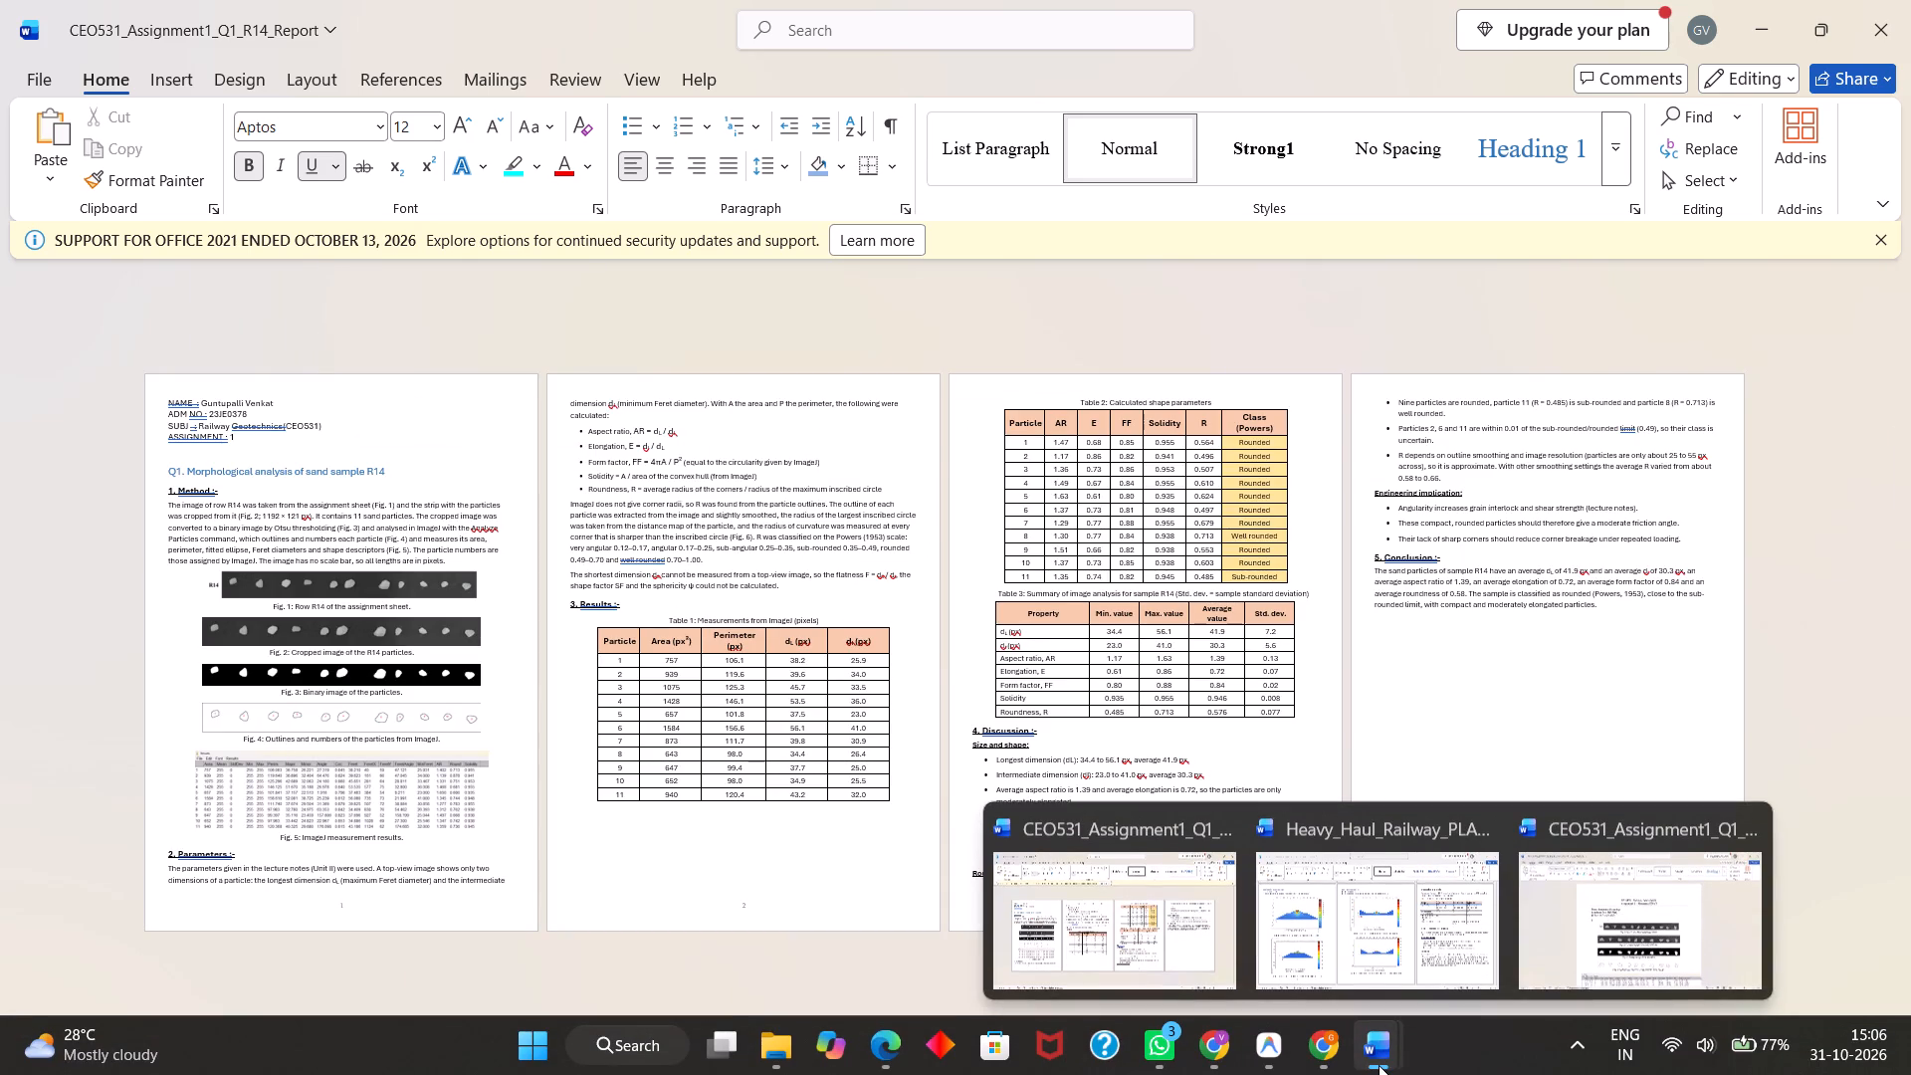
{"action": "left_click", "coordinate": [1428, 959]}
{"action": "scroll", "coordinate": [1196, 797], "scroll_direction": "up", "scroll_amount": 6}
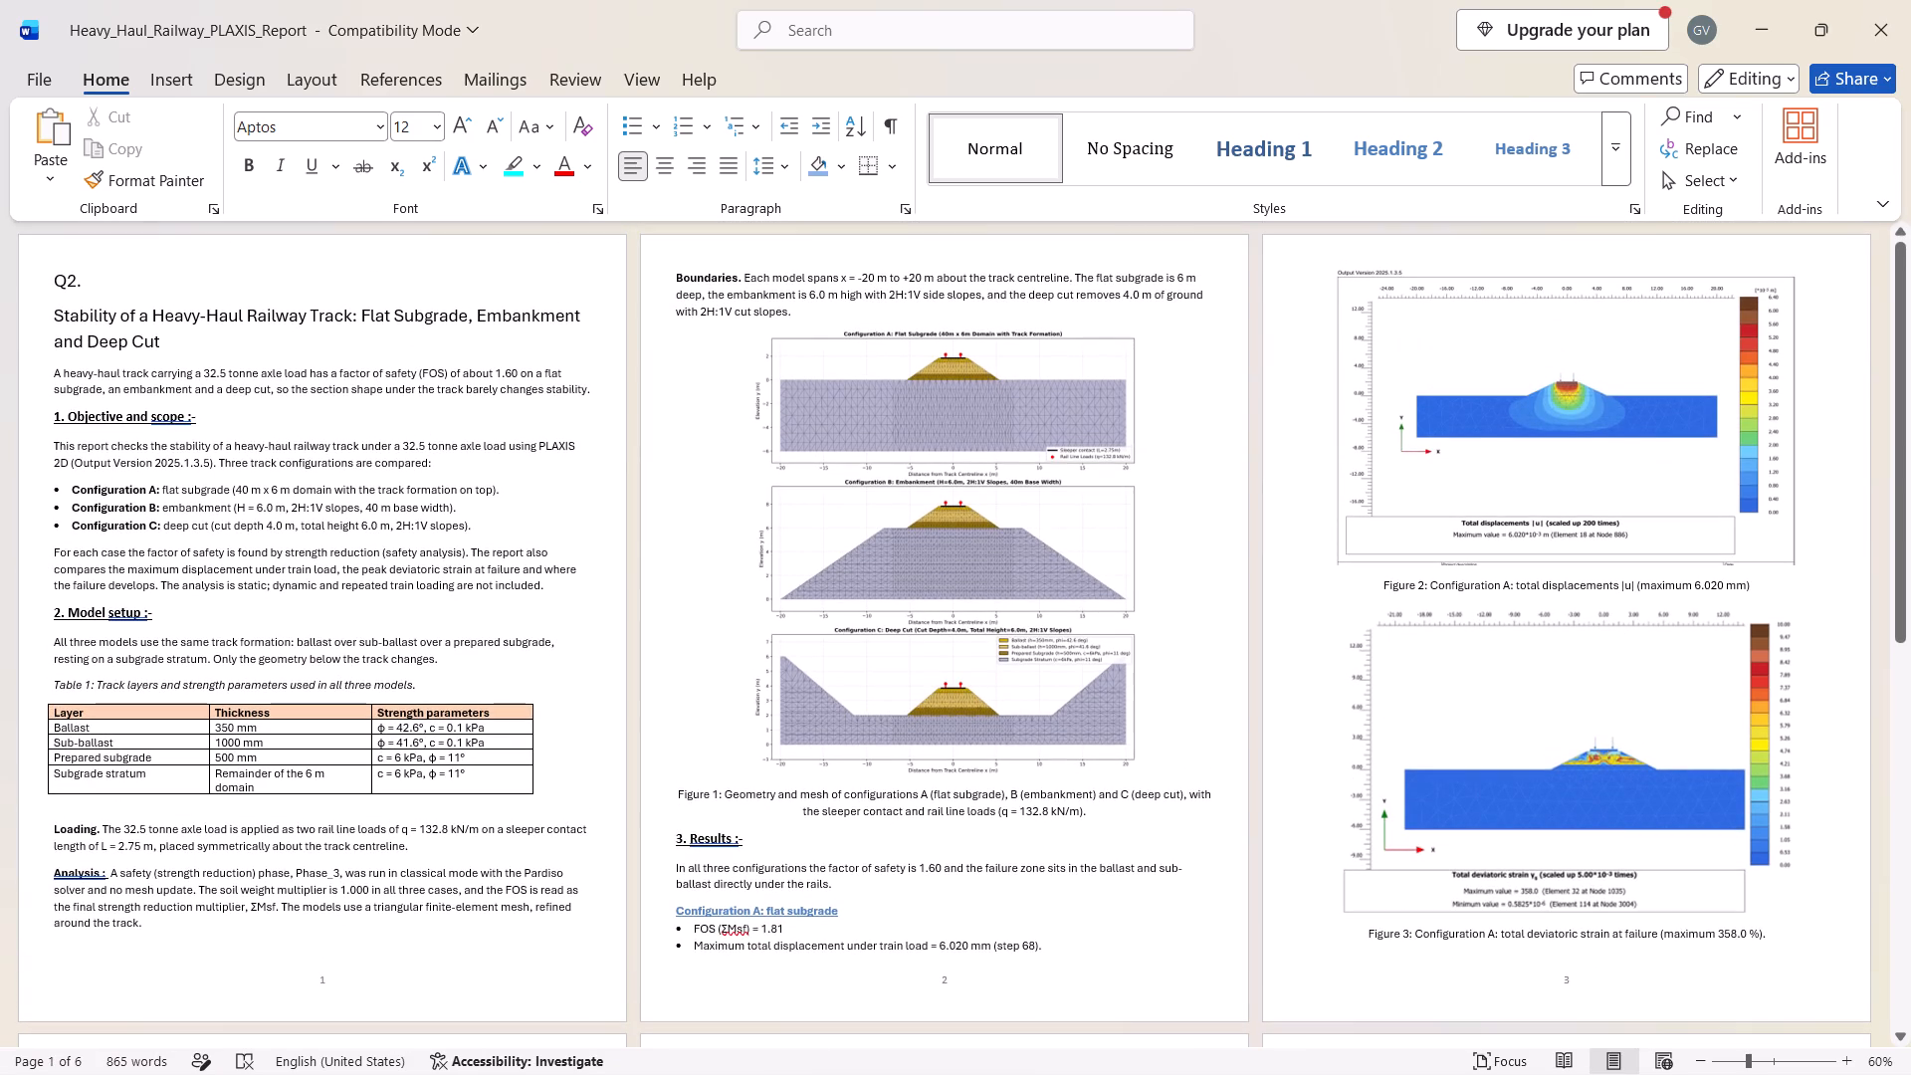
{"action": "left_click_drag", "start_coordinate": [545, 576], "coordinate": [433, 566]}
{"action": "left_click", "coordinate": [457, 565]}
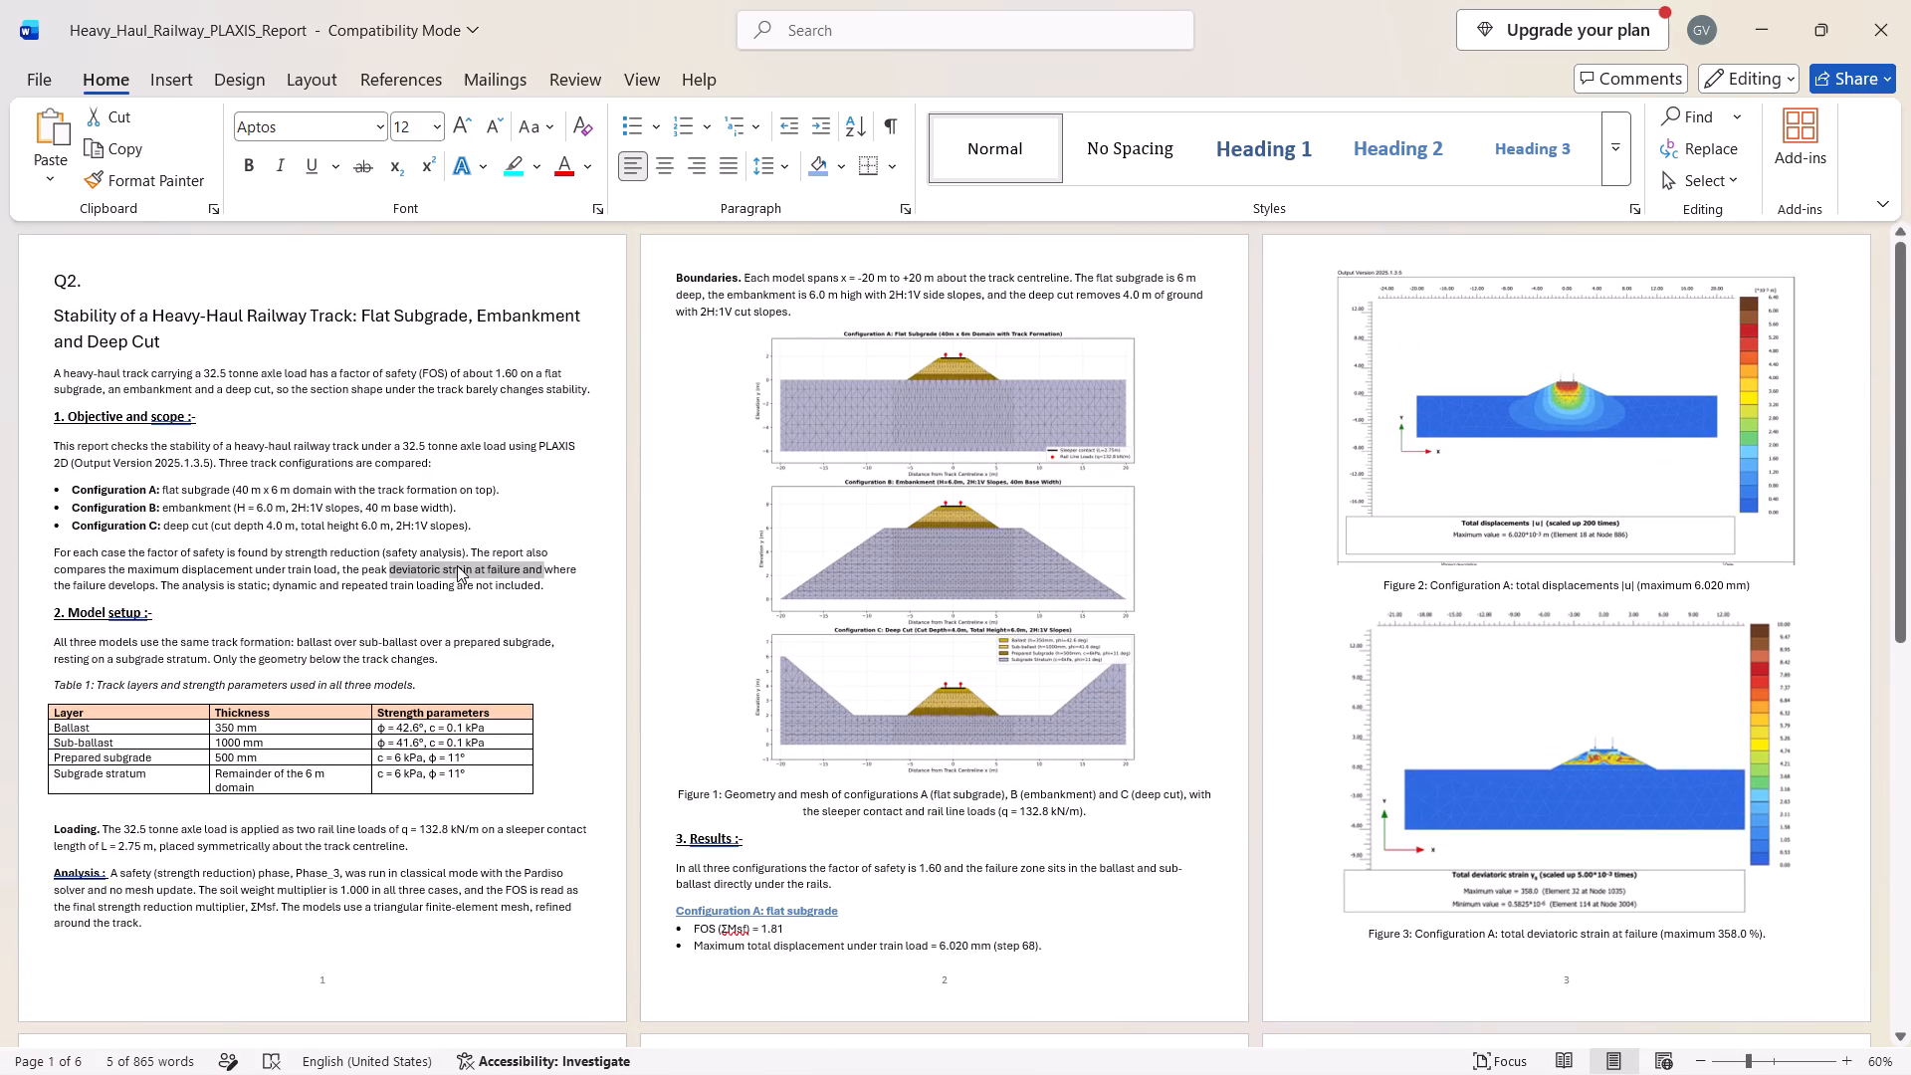
{"action": "left_click_drag", "start_coordinate": [49, 282], "coordinate": [96, 309]}
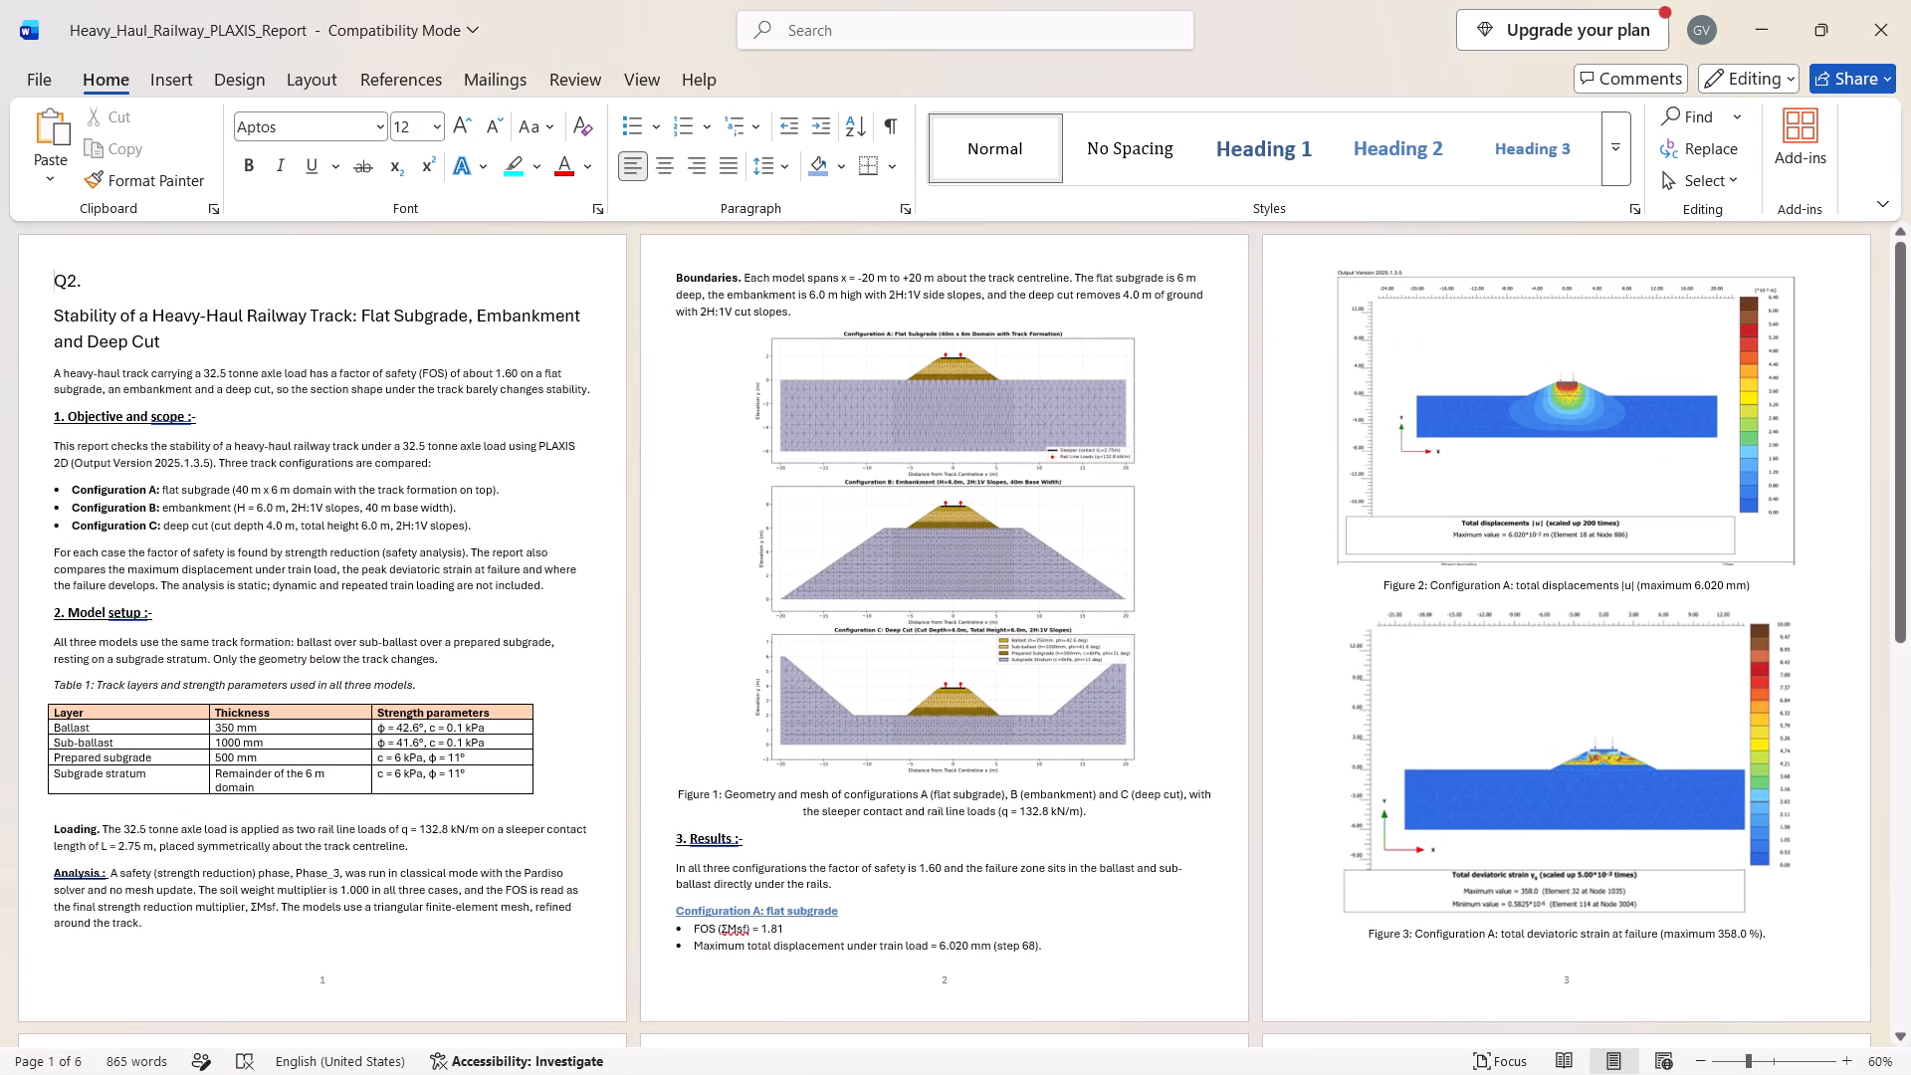
{"action": "left_click_drag", "start_coordinate": [96, 309], "coordinate": [1108, 1074]}
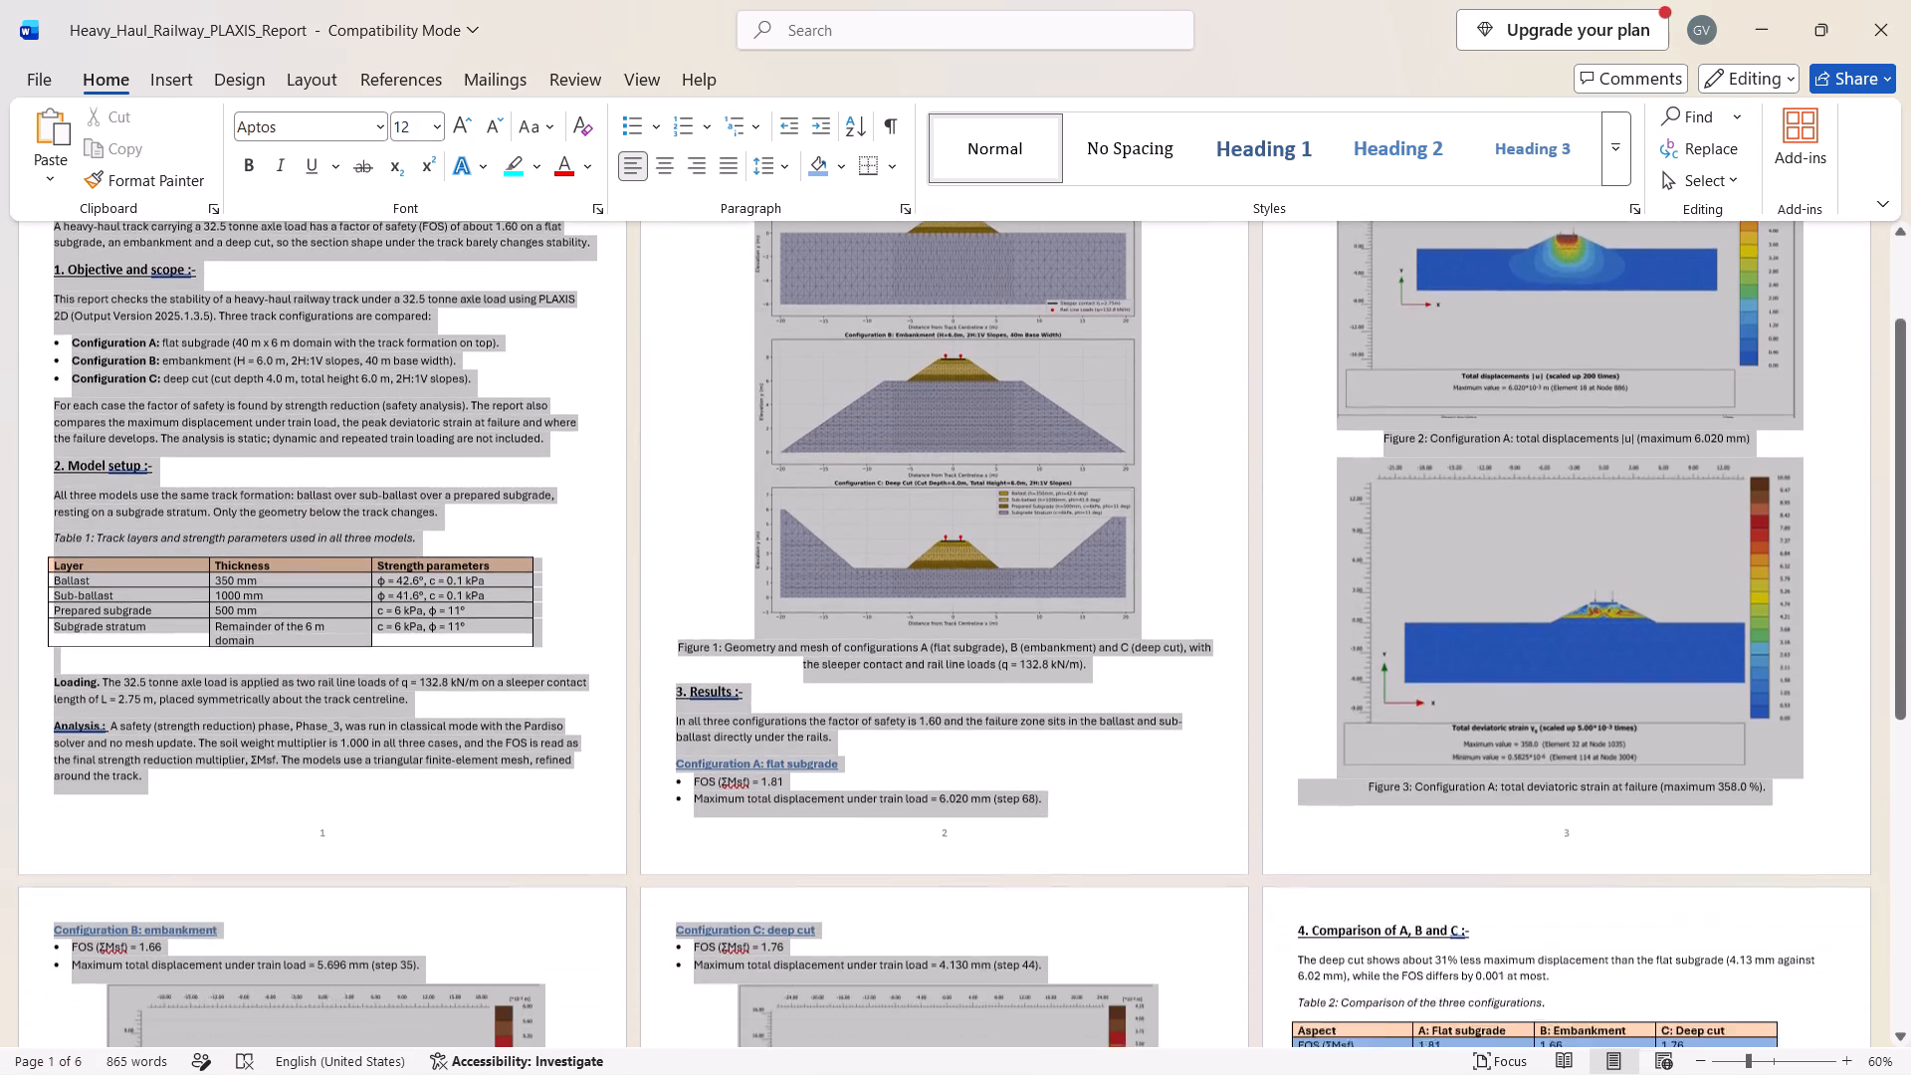
{"action": "left_click_drag", "start_coordinate": [1108, 1074], "coordinate": [1373, 928]}
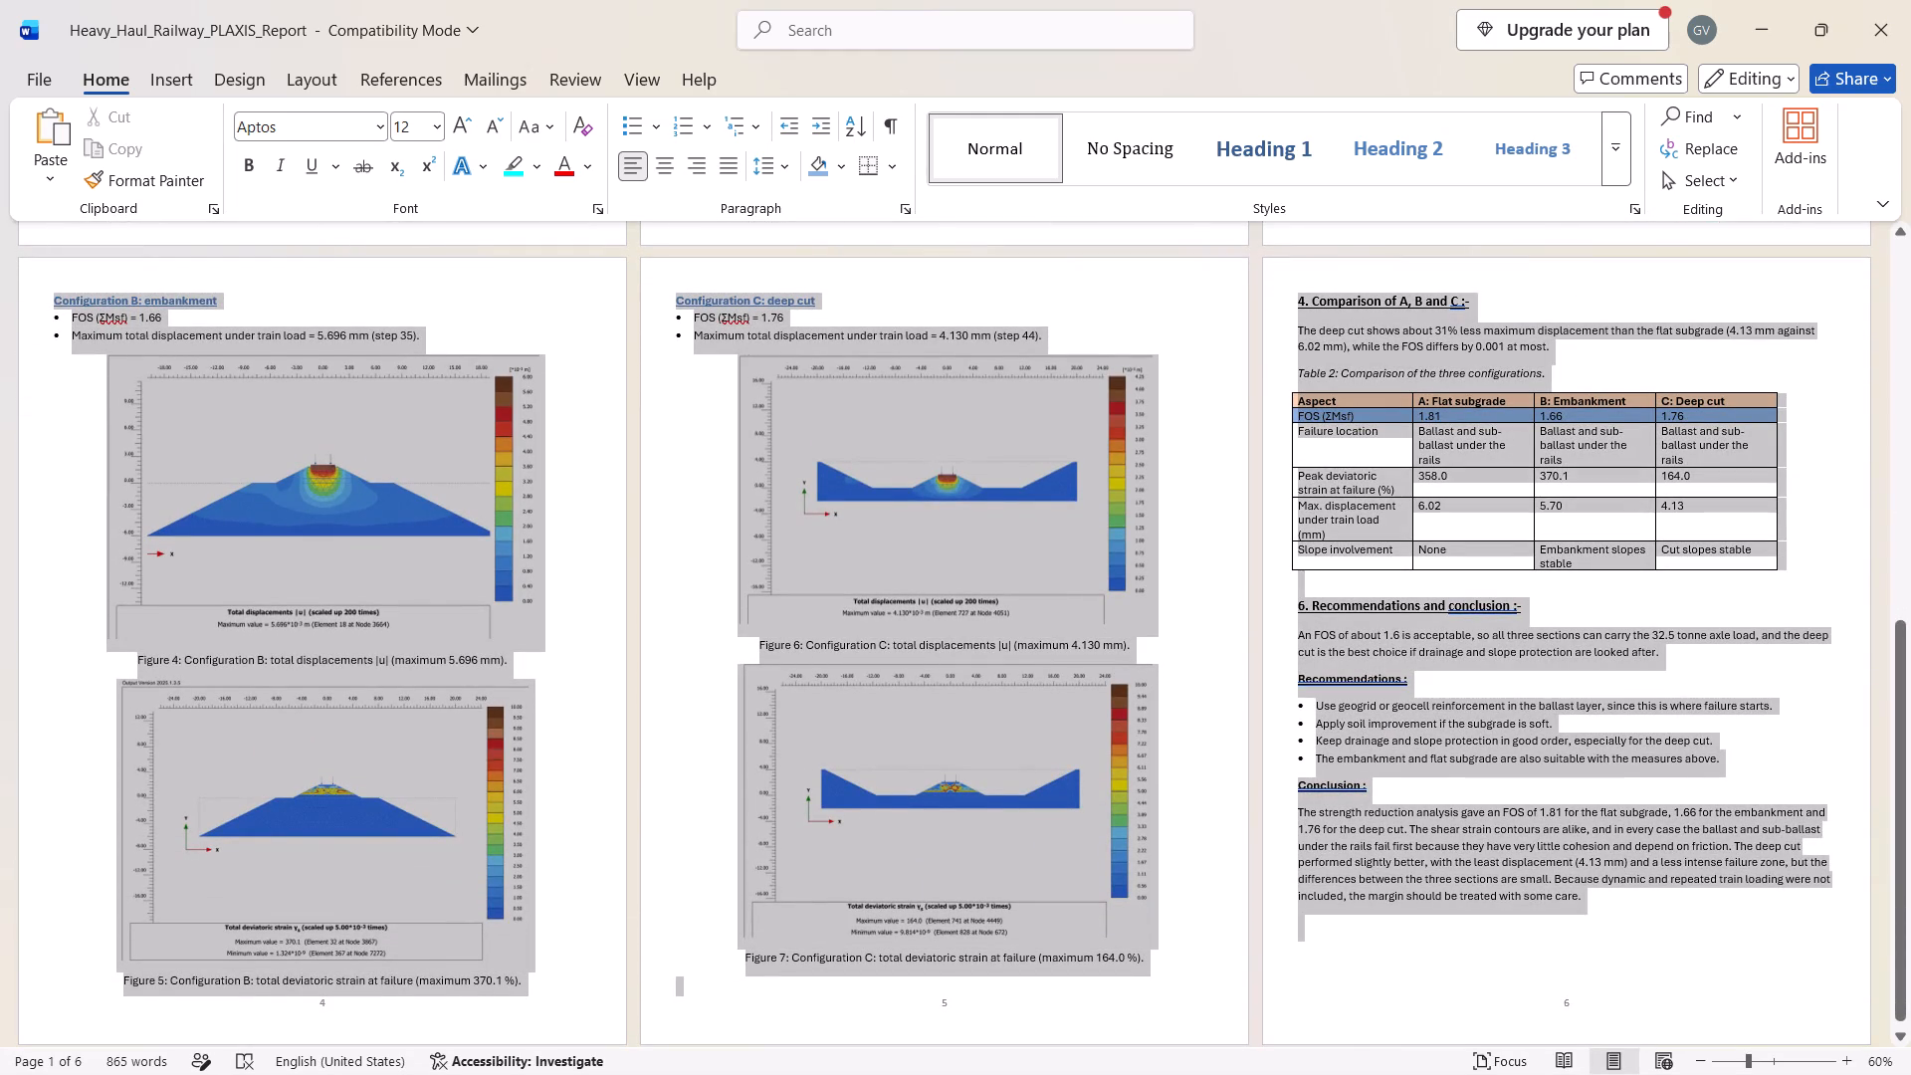
{"action": "left_click_drag", "start_coordinate": [1373, 928], "coordinate": [1422, 926]}
{"action": "left_click", "coordinate": [1555, 856]}
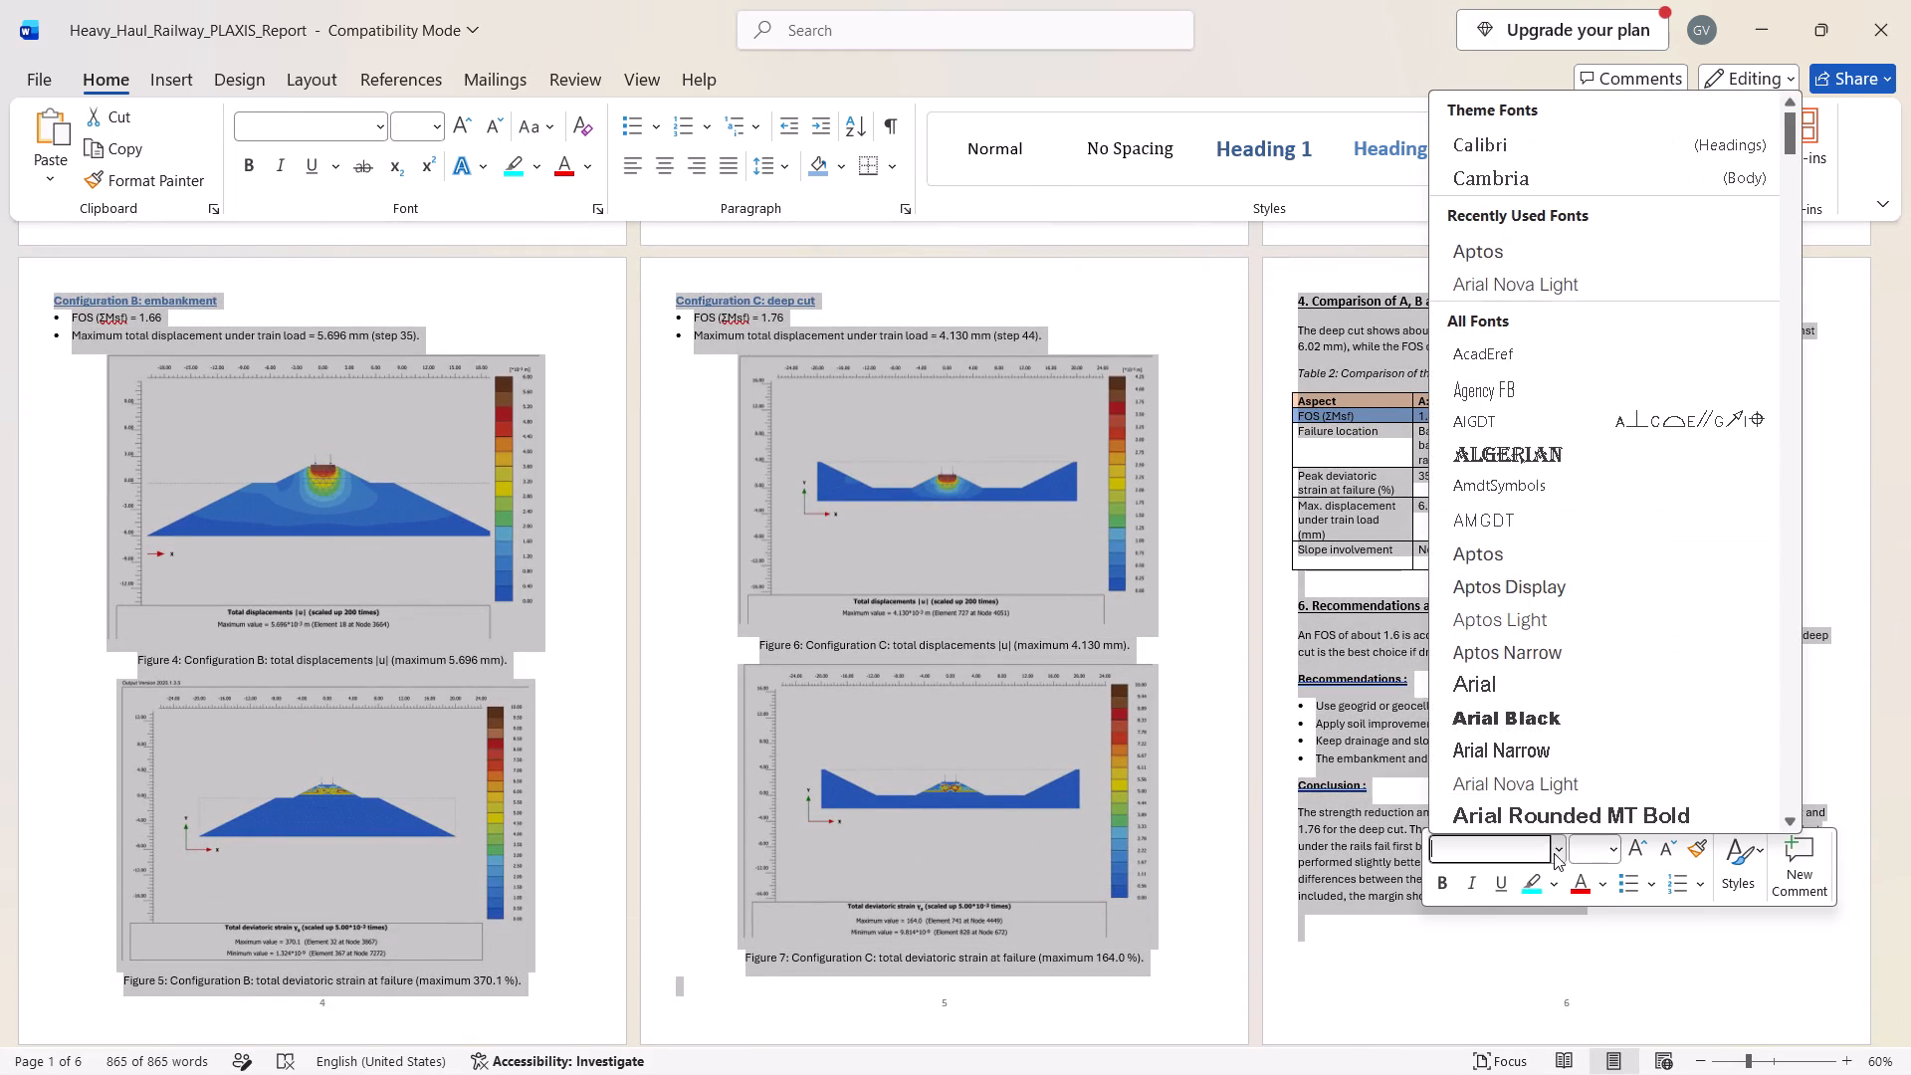
{"action": "left_click", "coordinate": [1466, 254]}
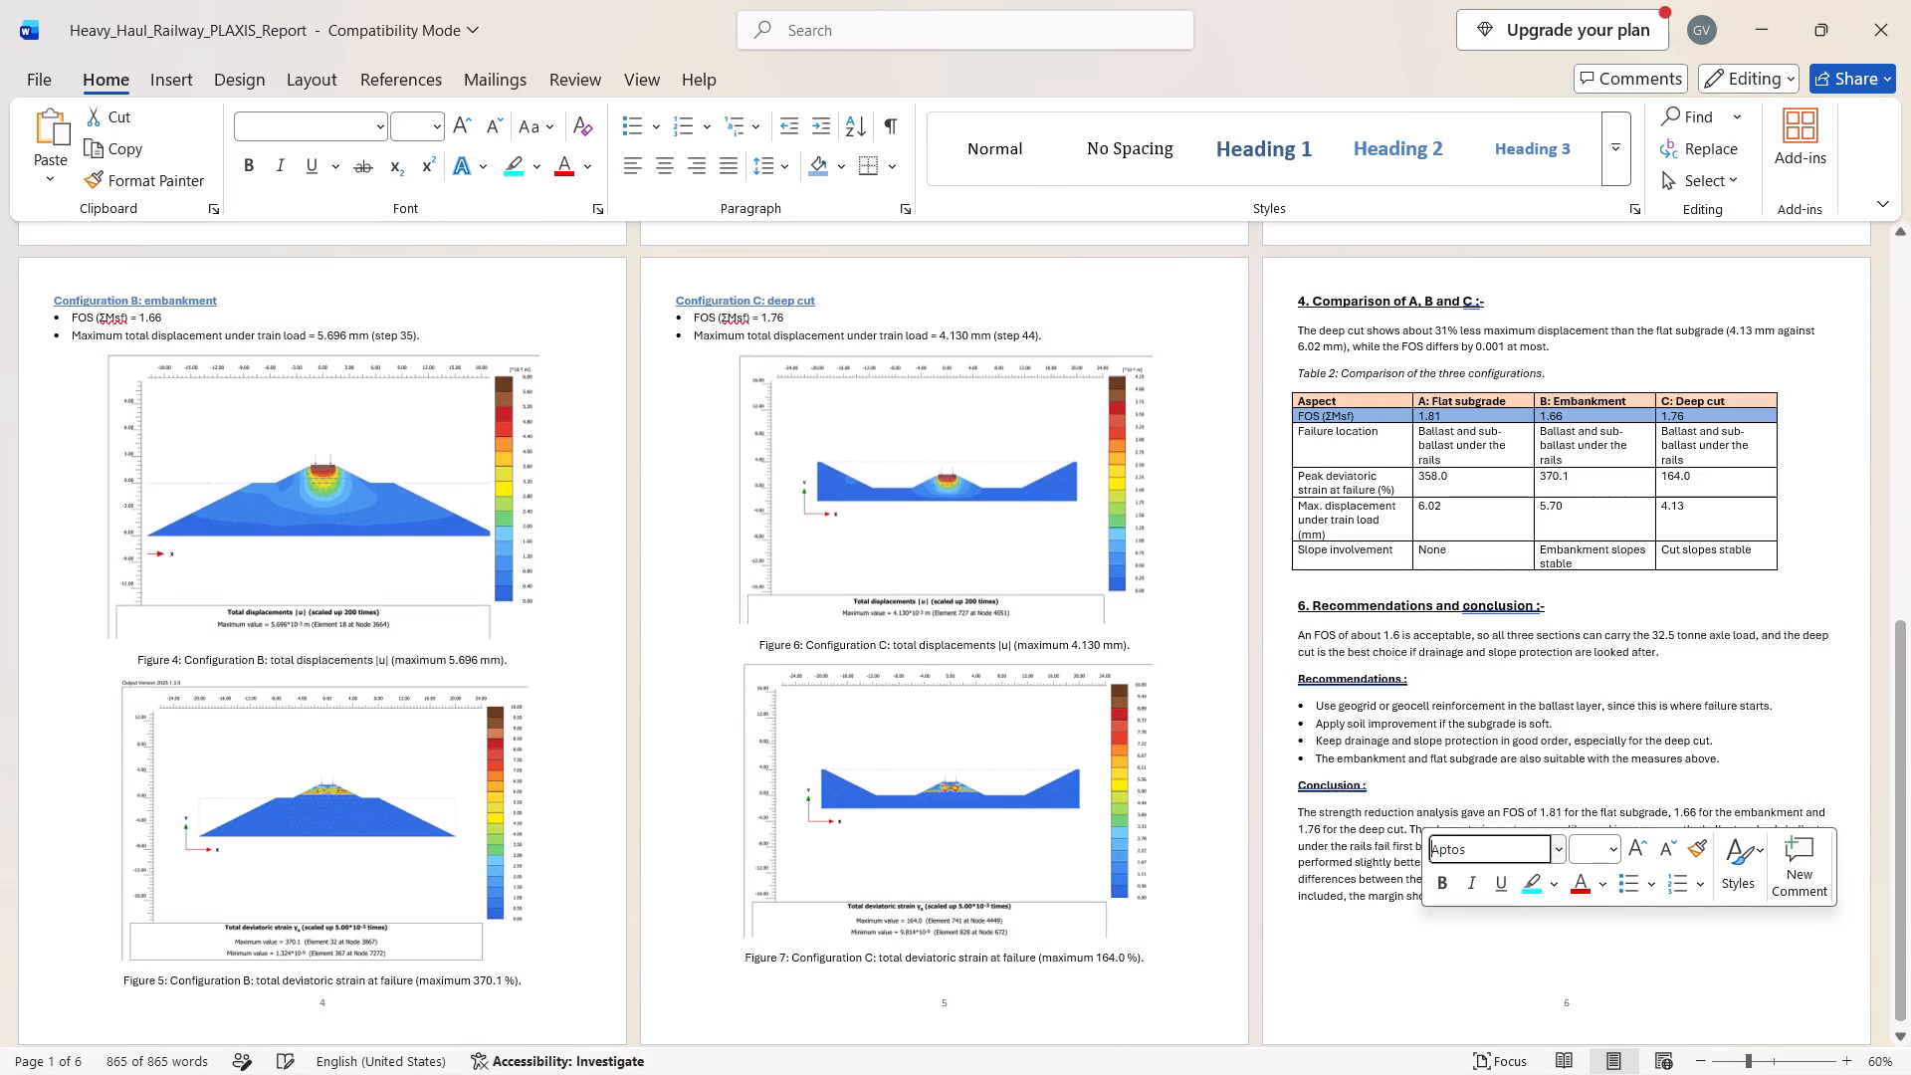
{"action": "left_click", "coordinate": [1262, 734]}
{"action": "left_click", "coordinate": [1270, 926]}
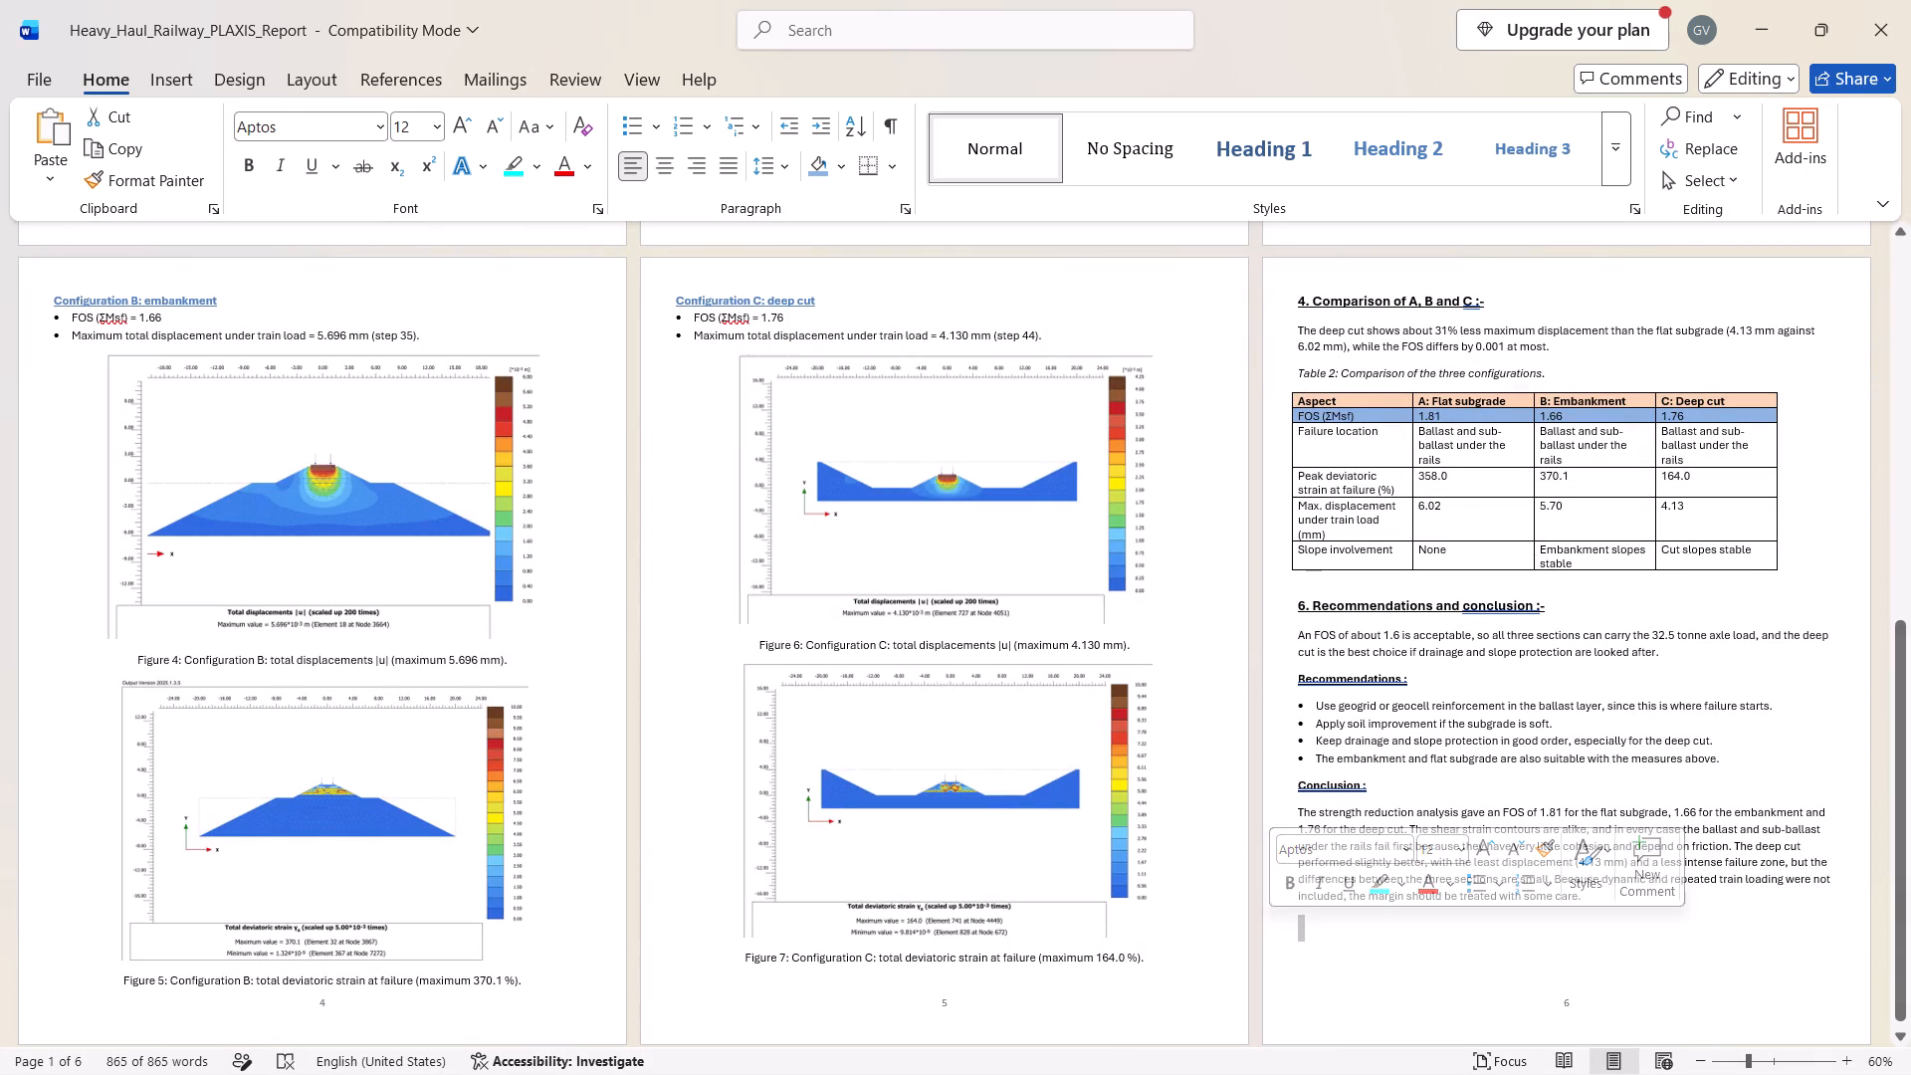
{"action": "left_click", "coordinate": [1292, 979]}
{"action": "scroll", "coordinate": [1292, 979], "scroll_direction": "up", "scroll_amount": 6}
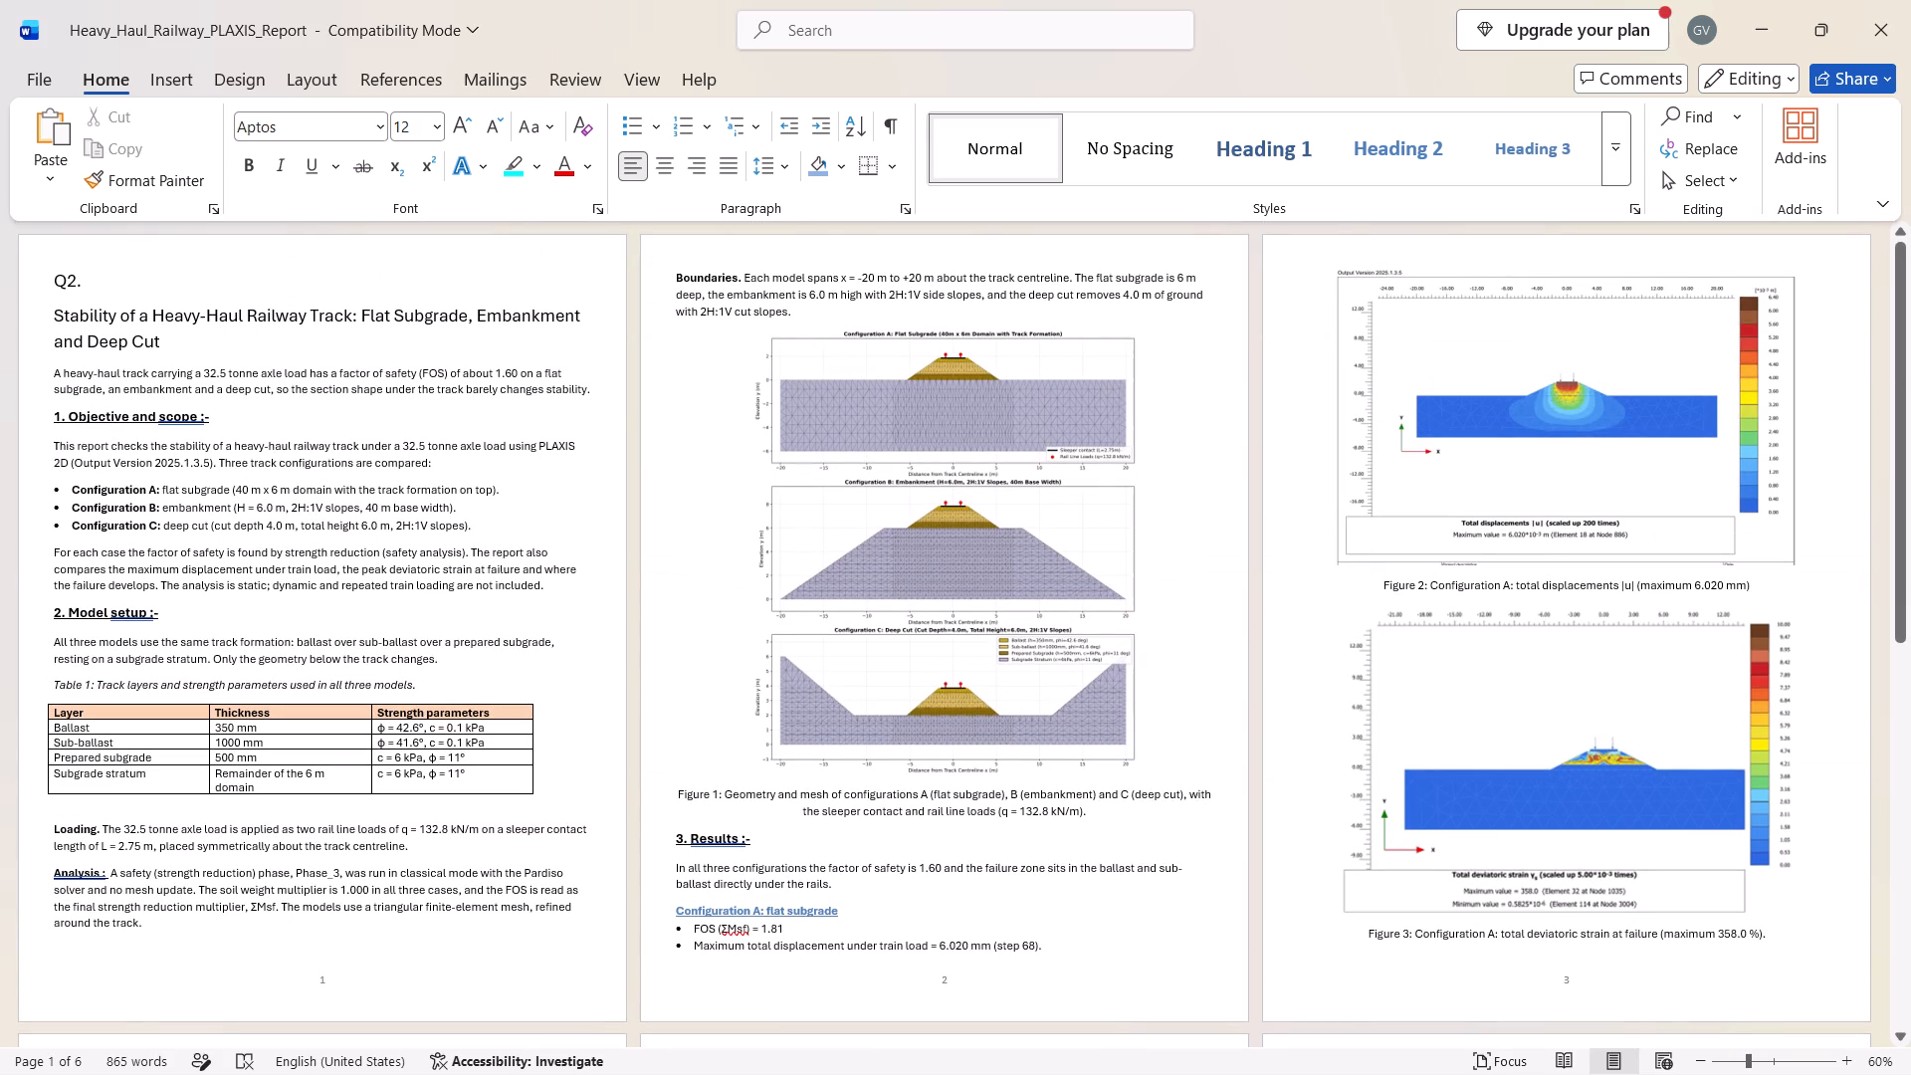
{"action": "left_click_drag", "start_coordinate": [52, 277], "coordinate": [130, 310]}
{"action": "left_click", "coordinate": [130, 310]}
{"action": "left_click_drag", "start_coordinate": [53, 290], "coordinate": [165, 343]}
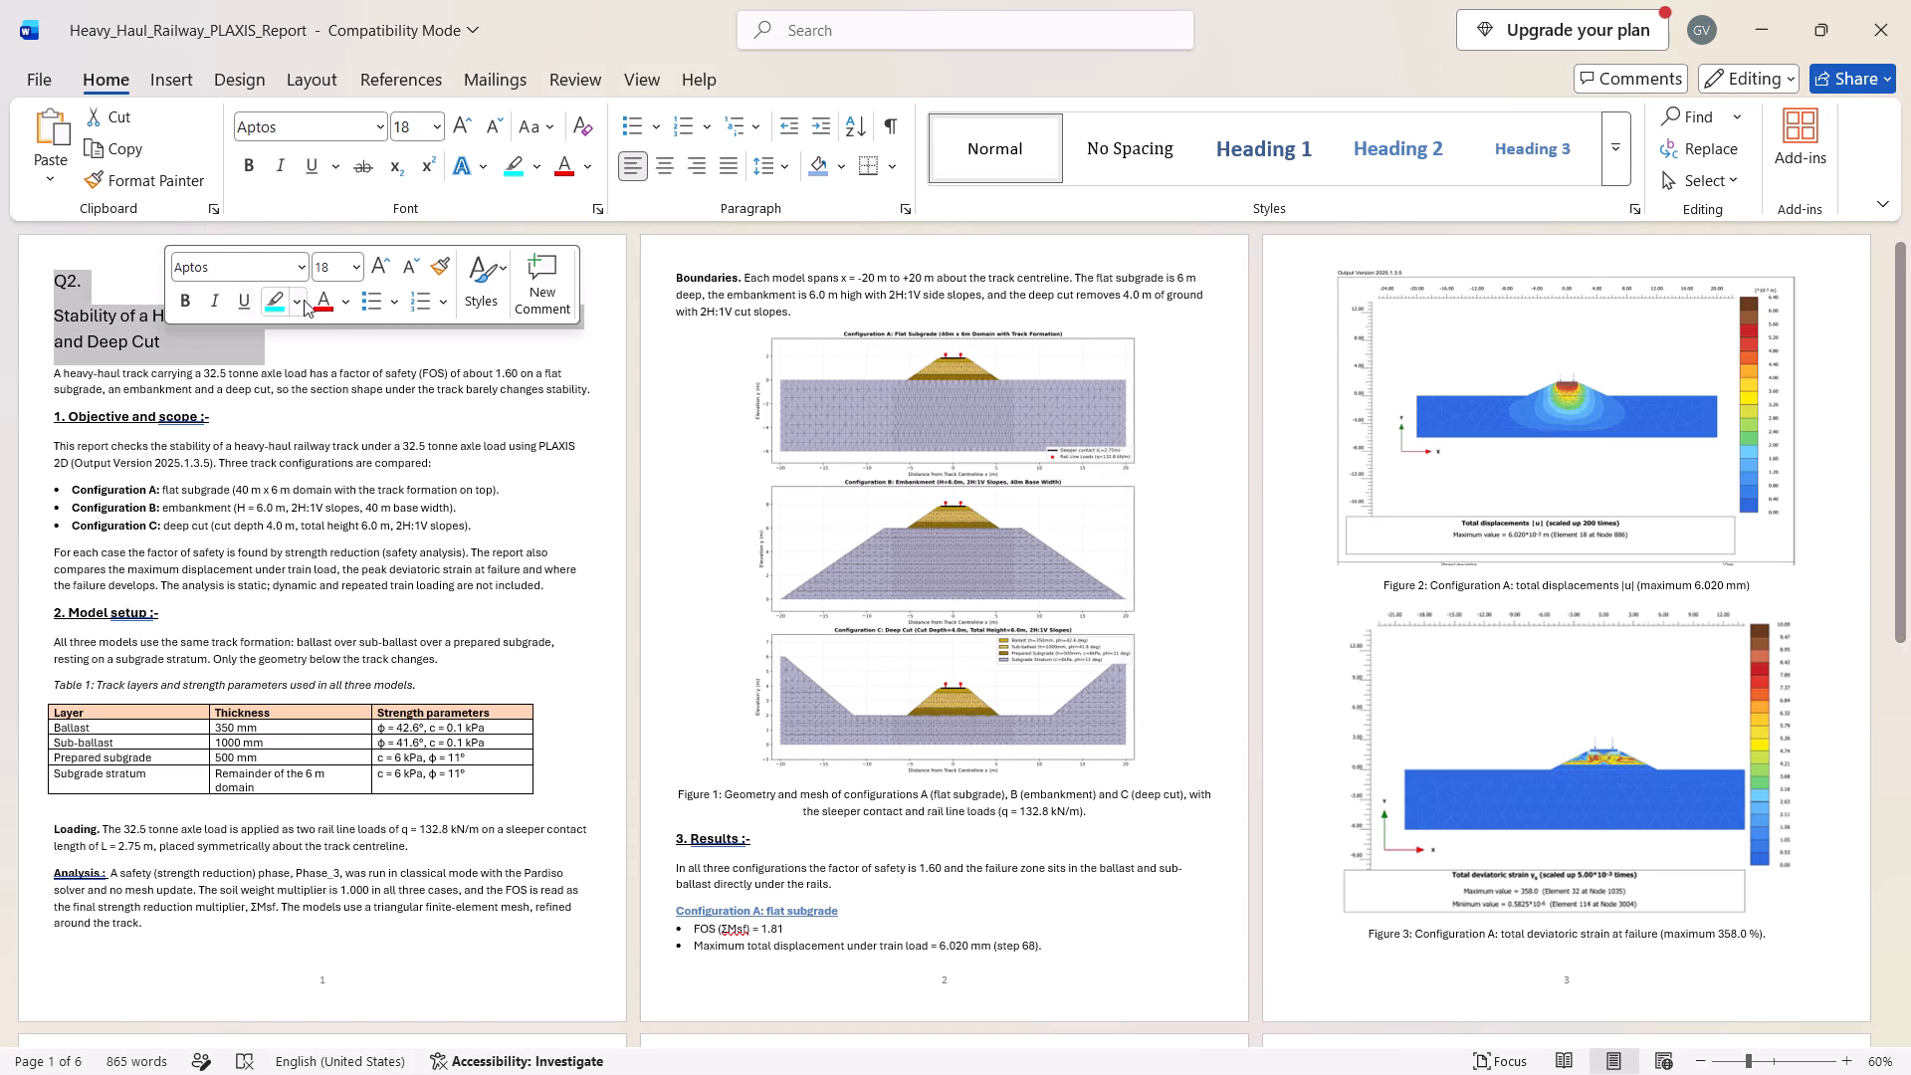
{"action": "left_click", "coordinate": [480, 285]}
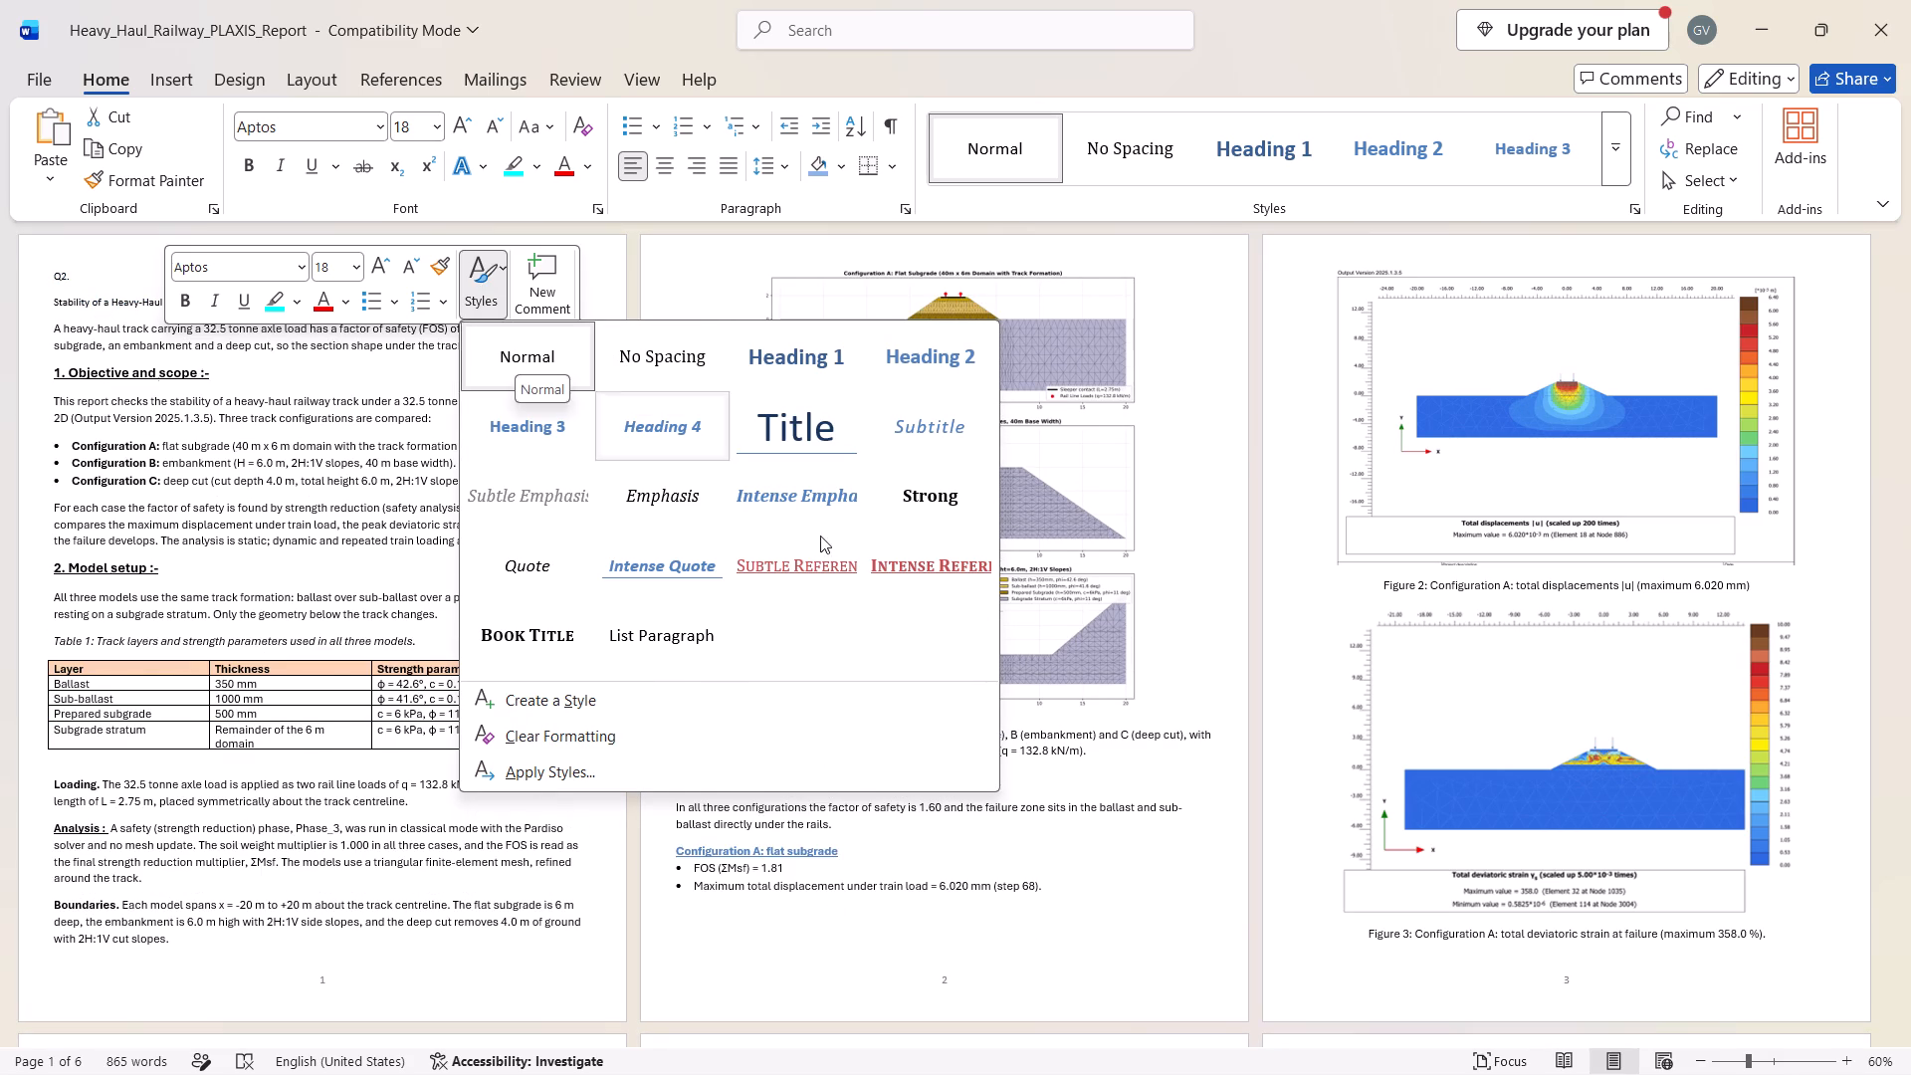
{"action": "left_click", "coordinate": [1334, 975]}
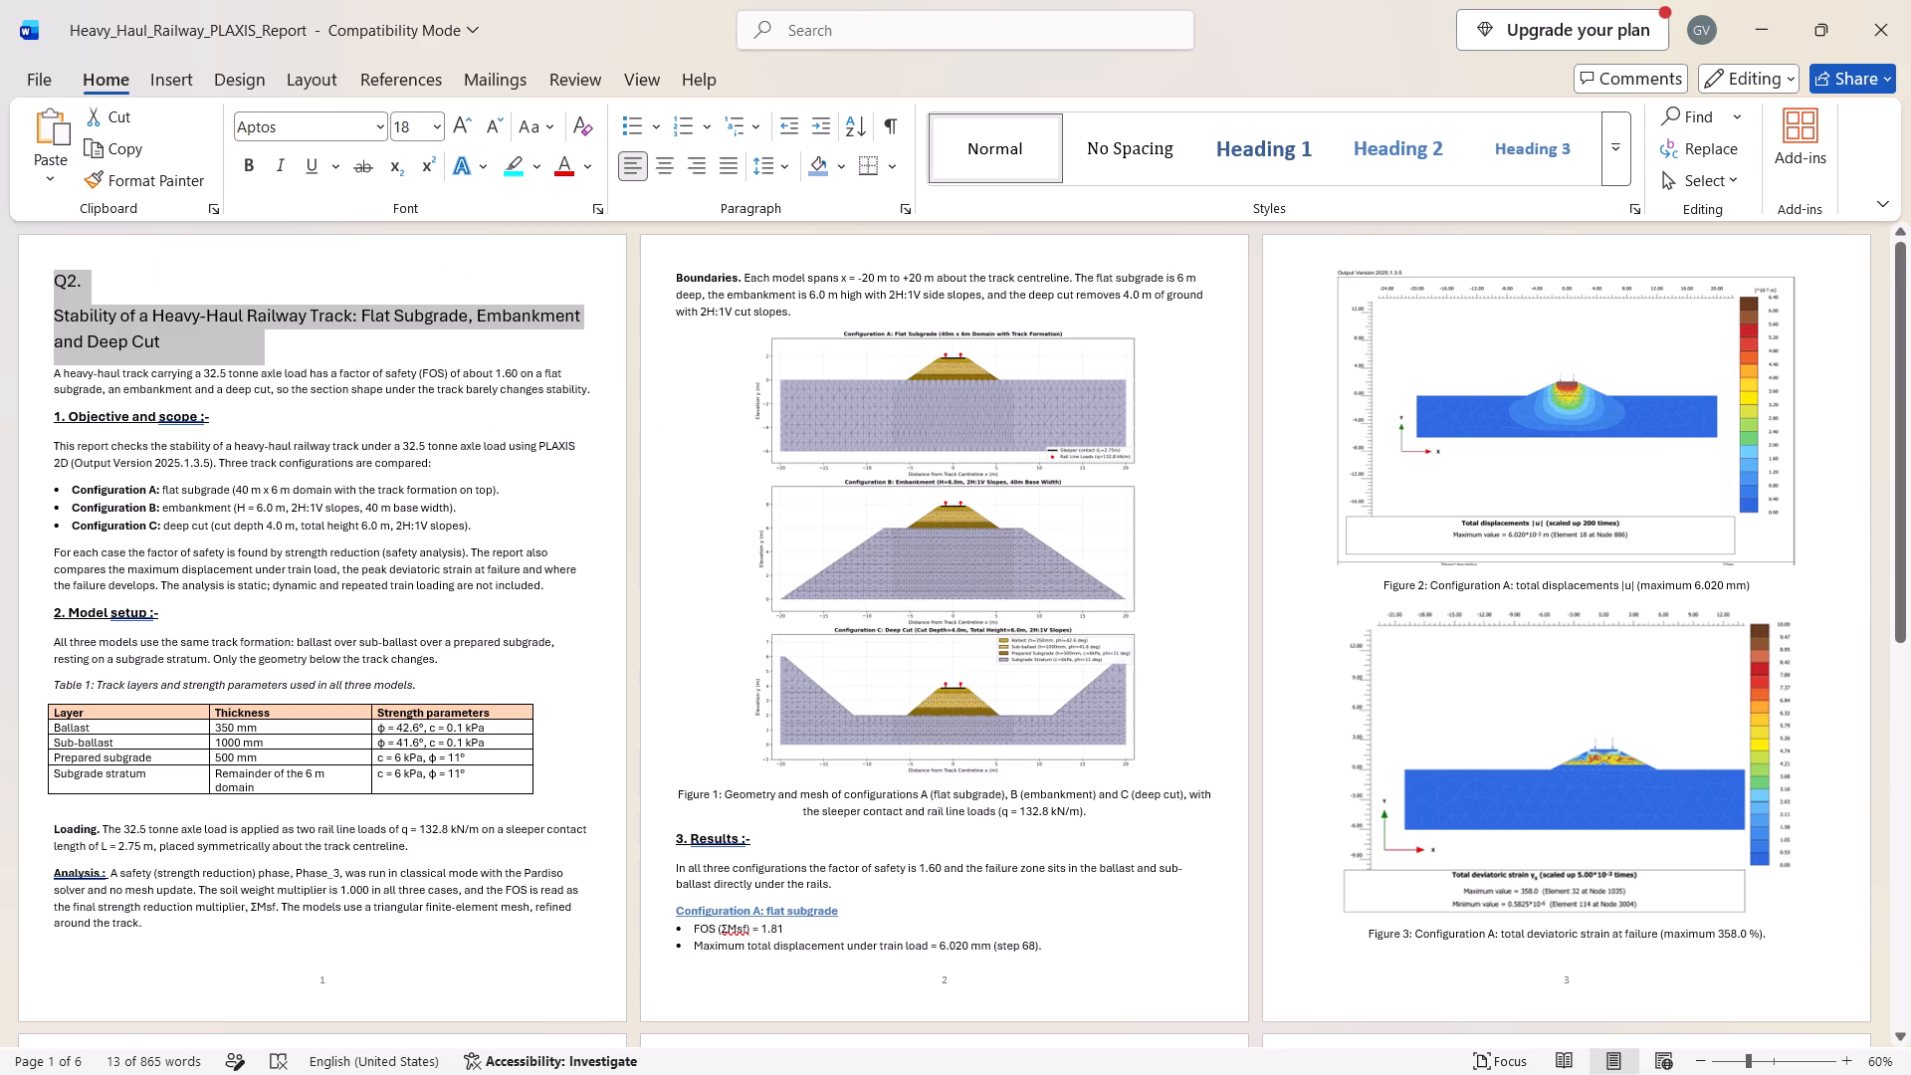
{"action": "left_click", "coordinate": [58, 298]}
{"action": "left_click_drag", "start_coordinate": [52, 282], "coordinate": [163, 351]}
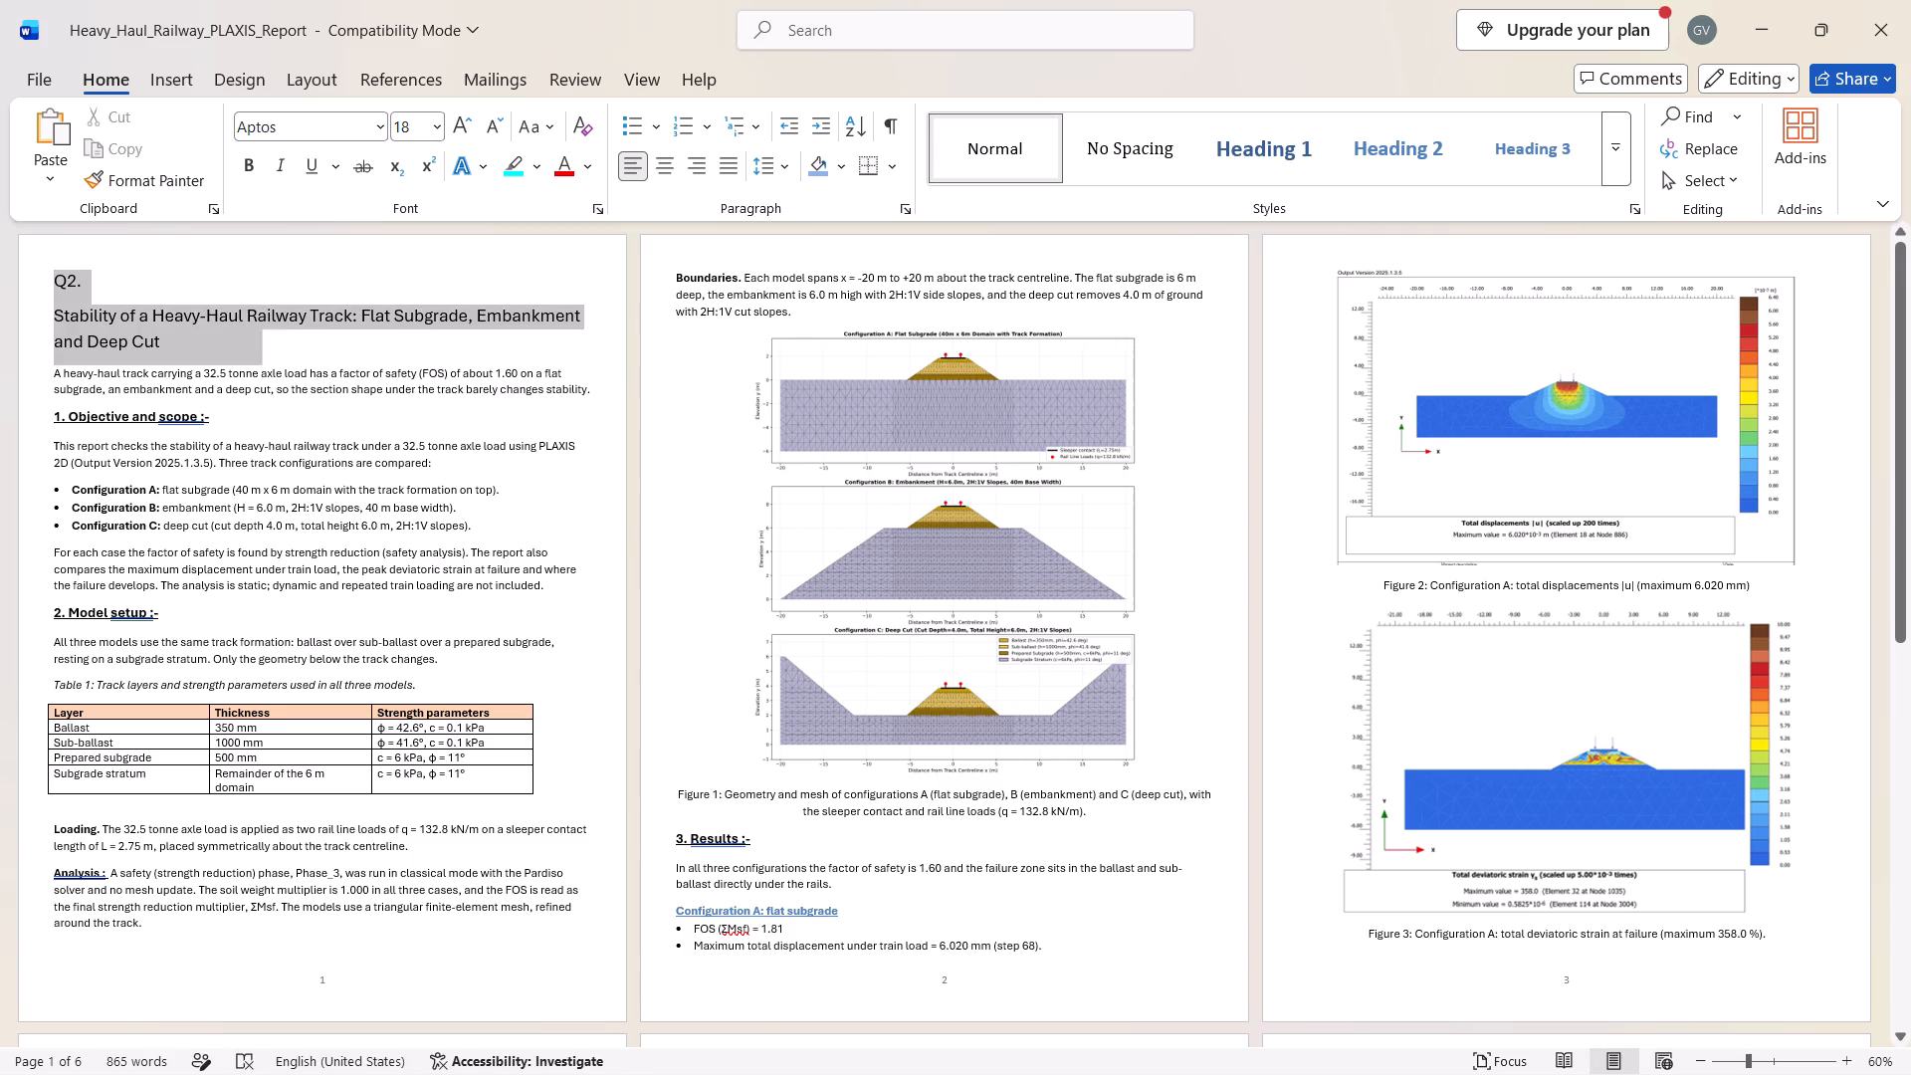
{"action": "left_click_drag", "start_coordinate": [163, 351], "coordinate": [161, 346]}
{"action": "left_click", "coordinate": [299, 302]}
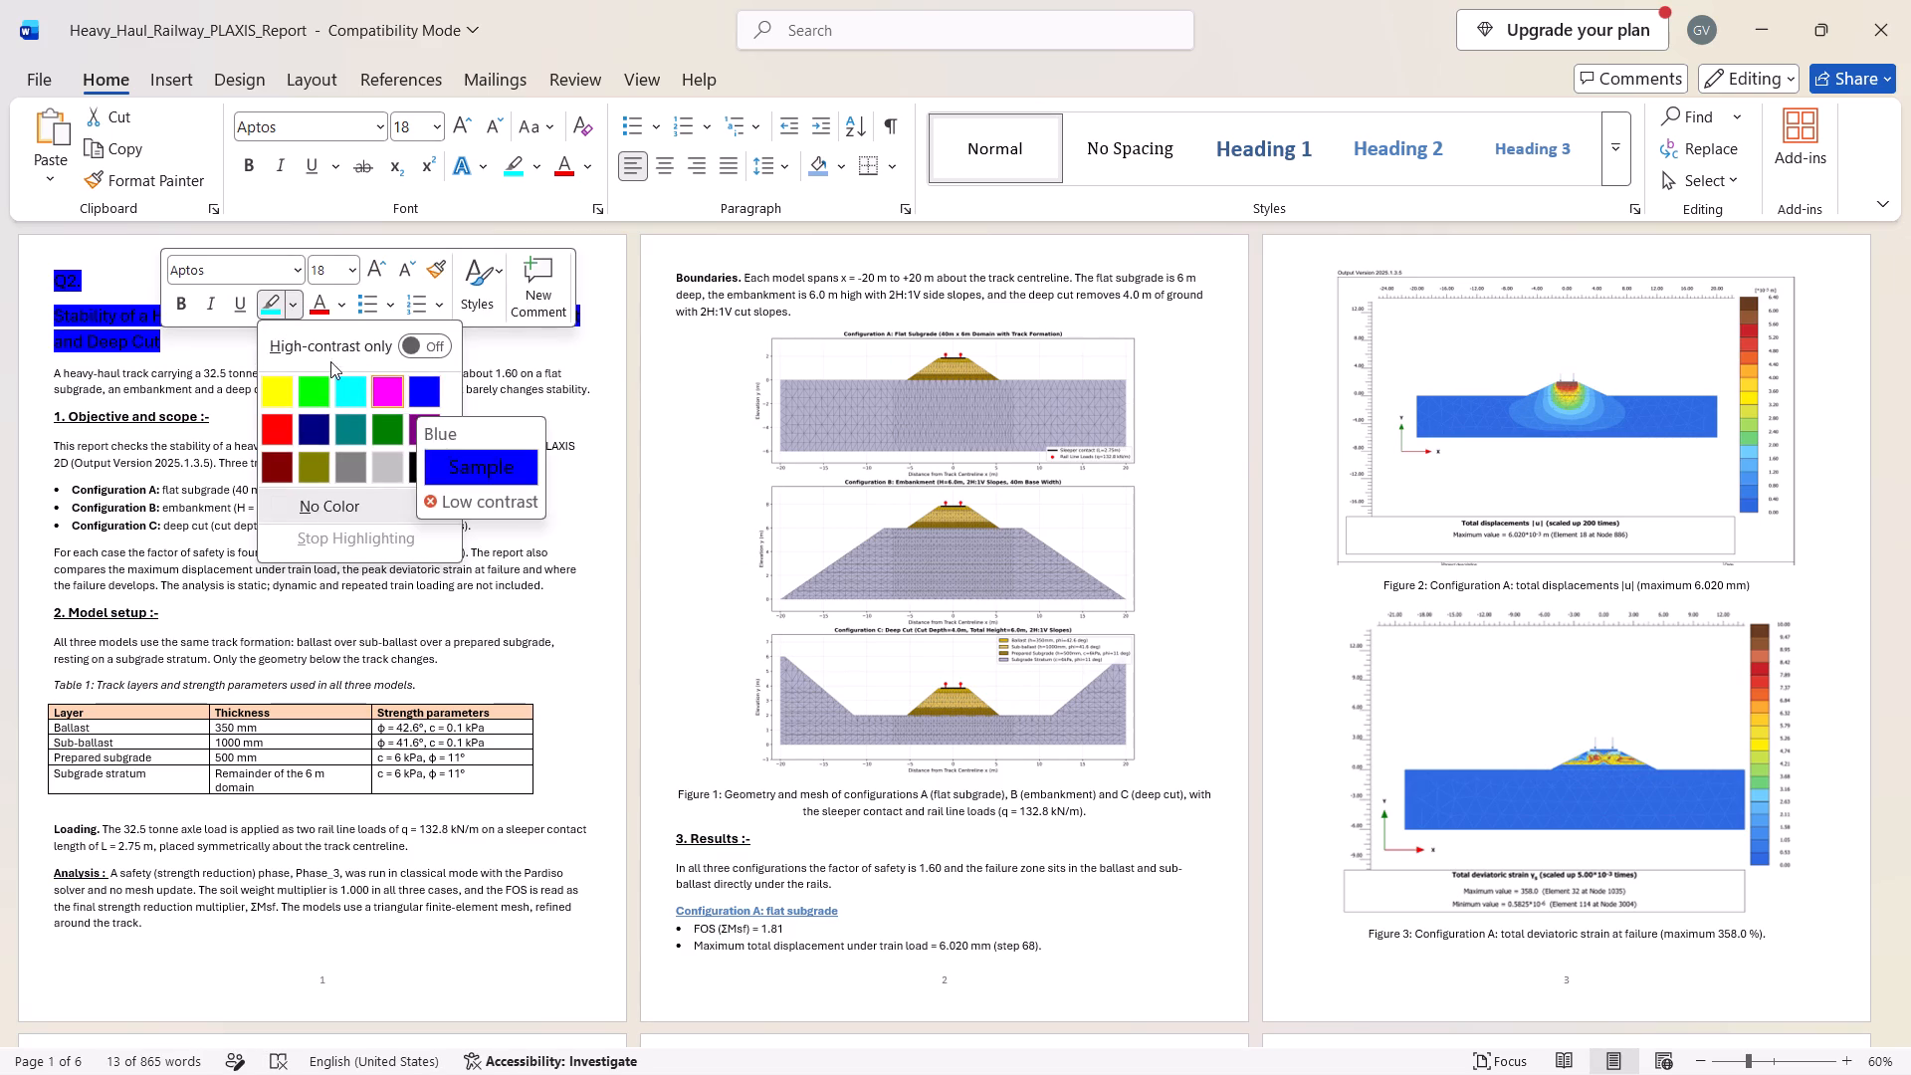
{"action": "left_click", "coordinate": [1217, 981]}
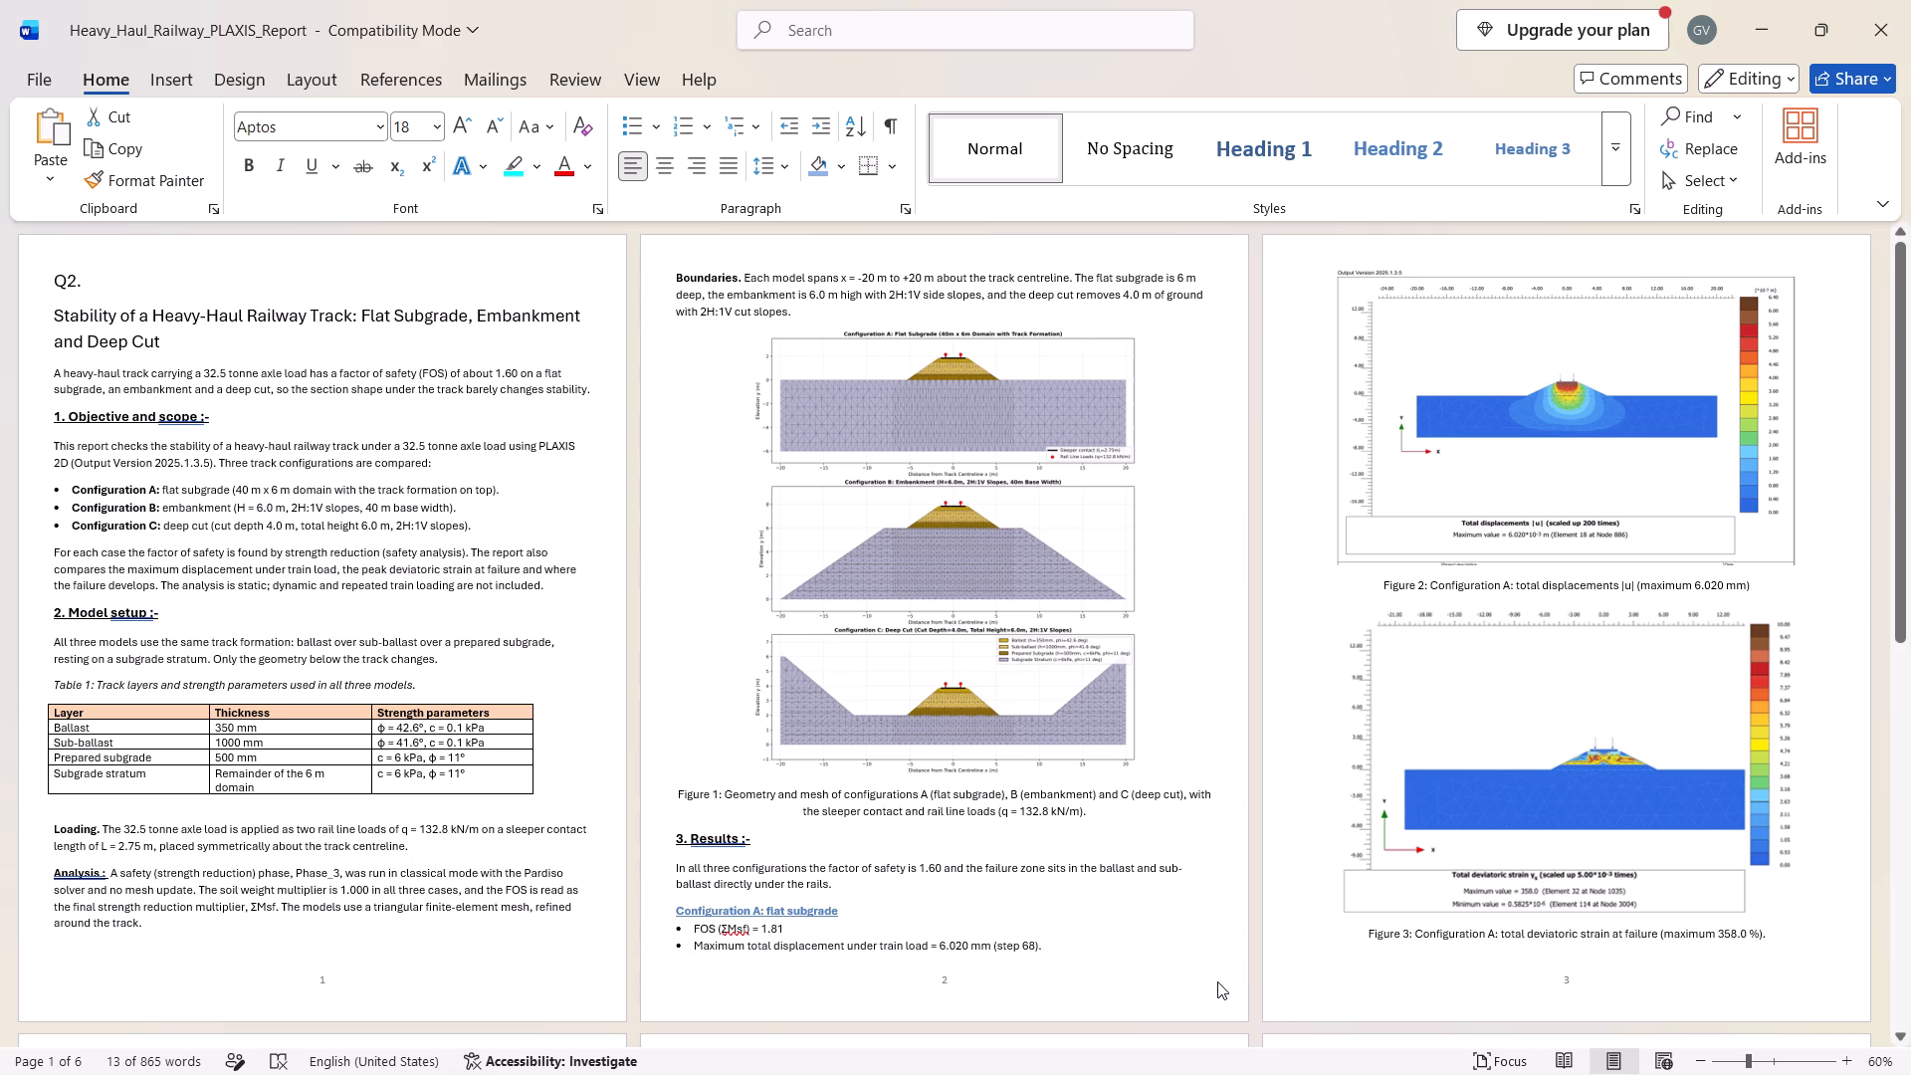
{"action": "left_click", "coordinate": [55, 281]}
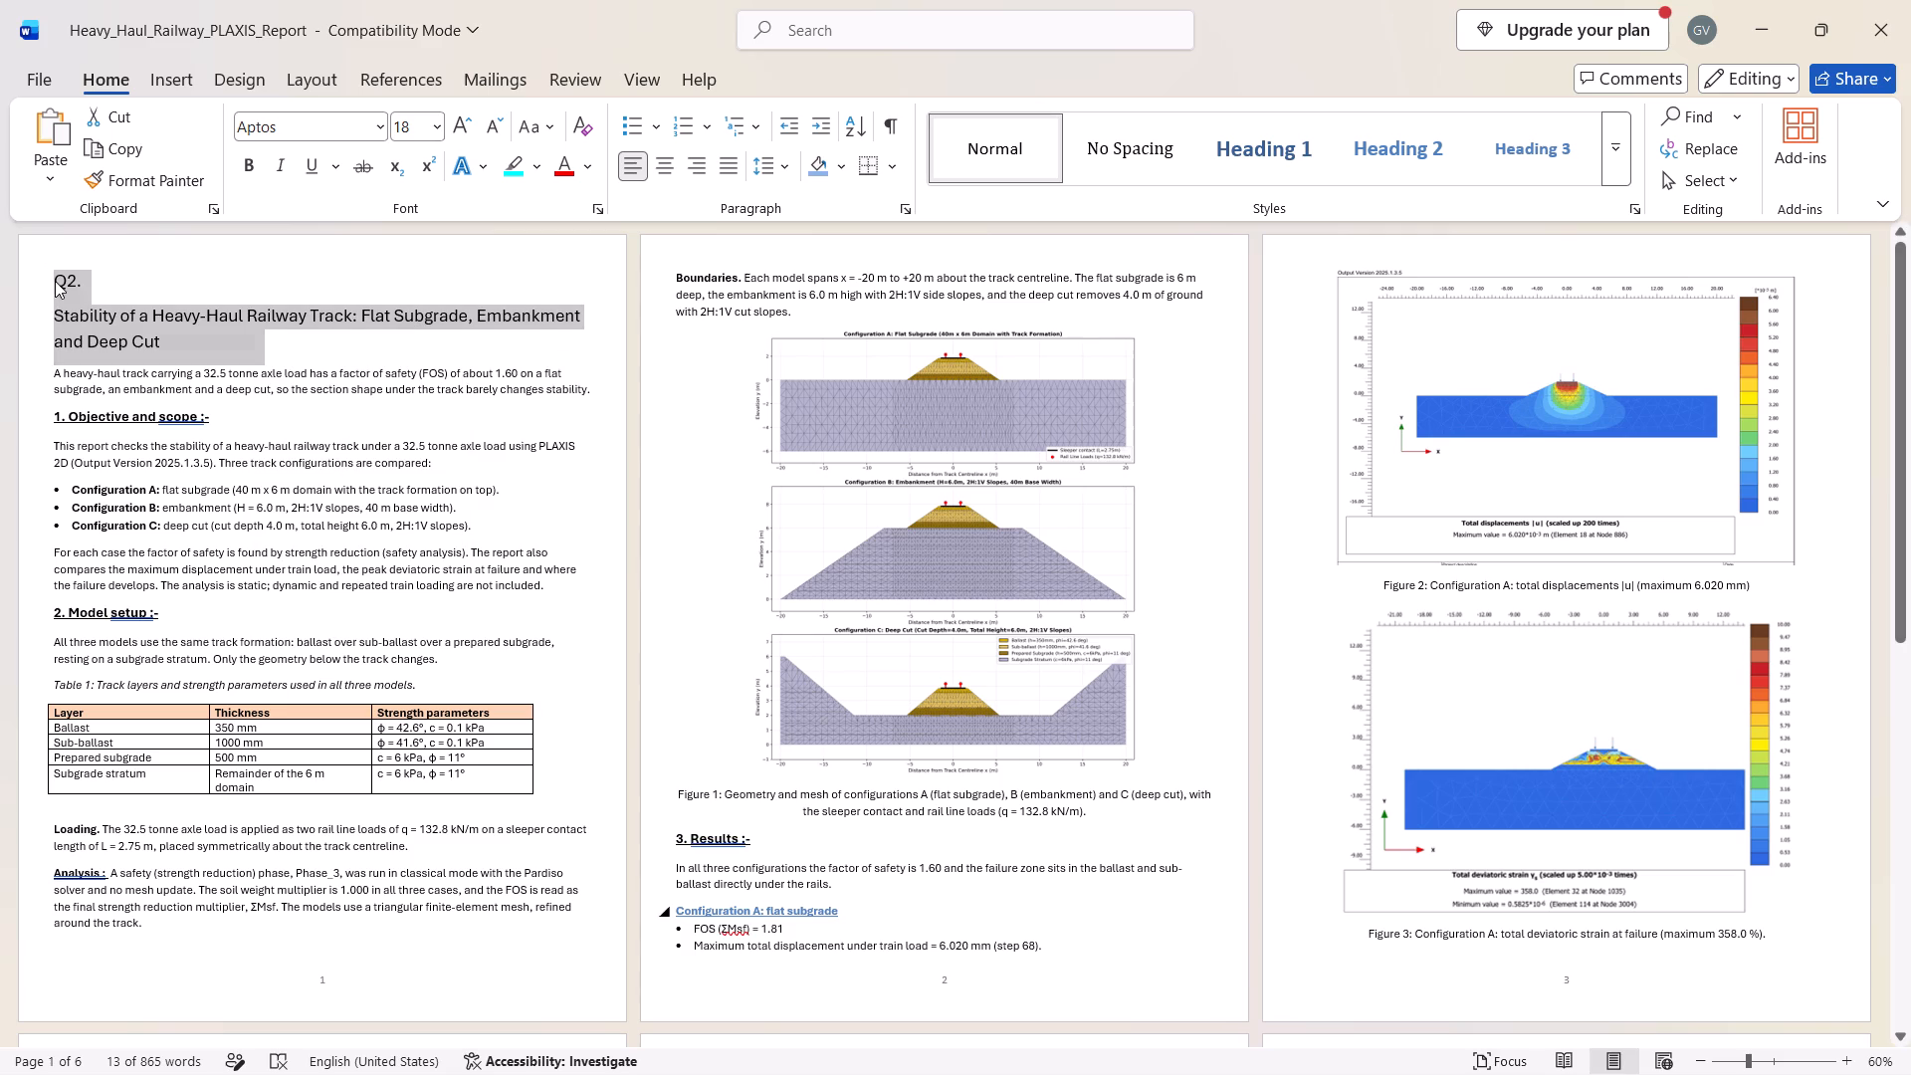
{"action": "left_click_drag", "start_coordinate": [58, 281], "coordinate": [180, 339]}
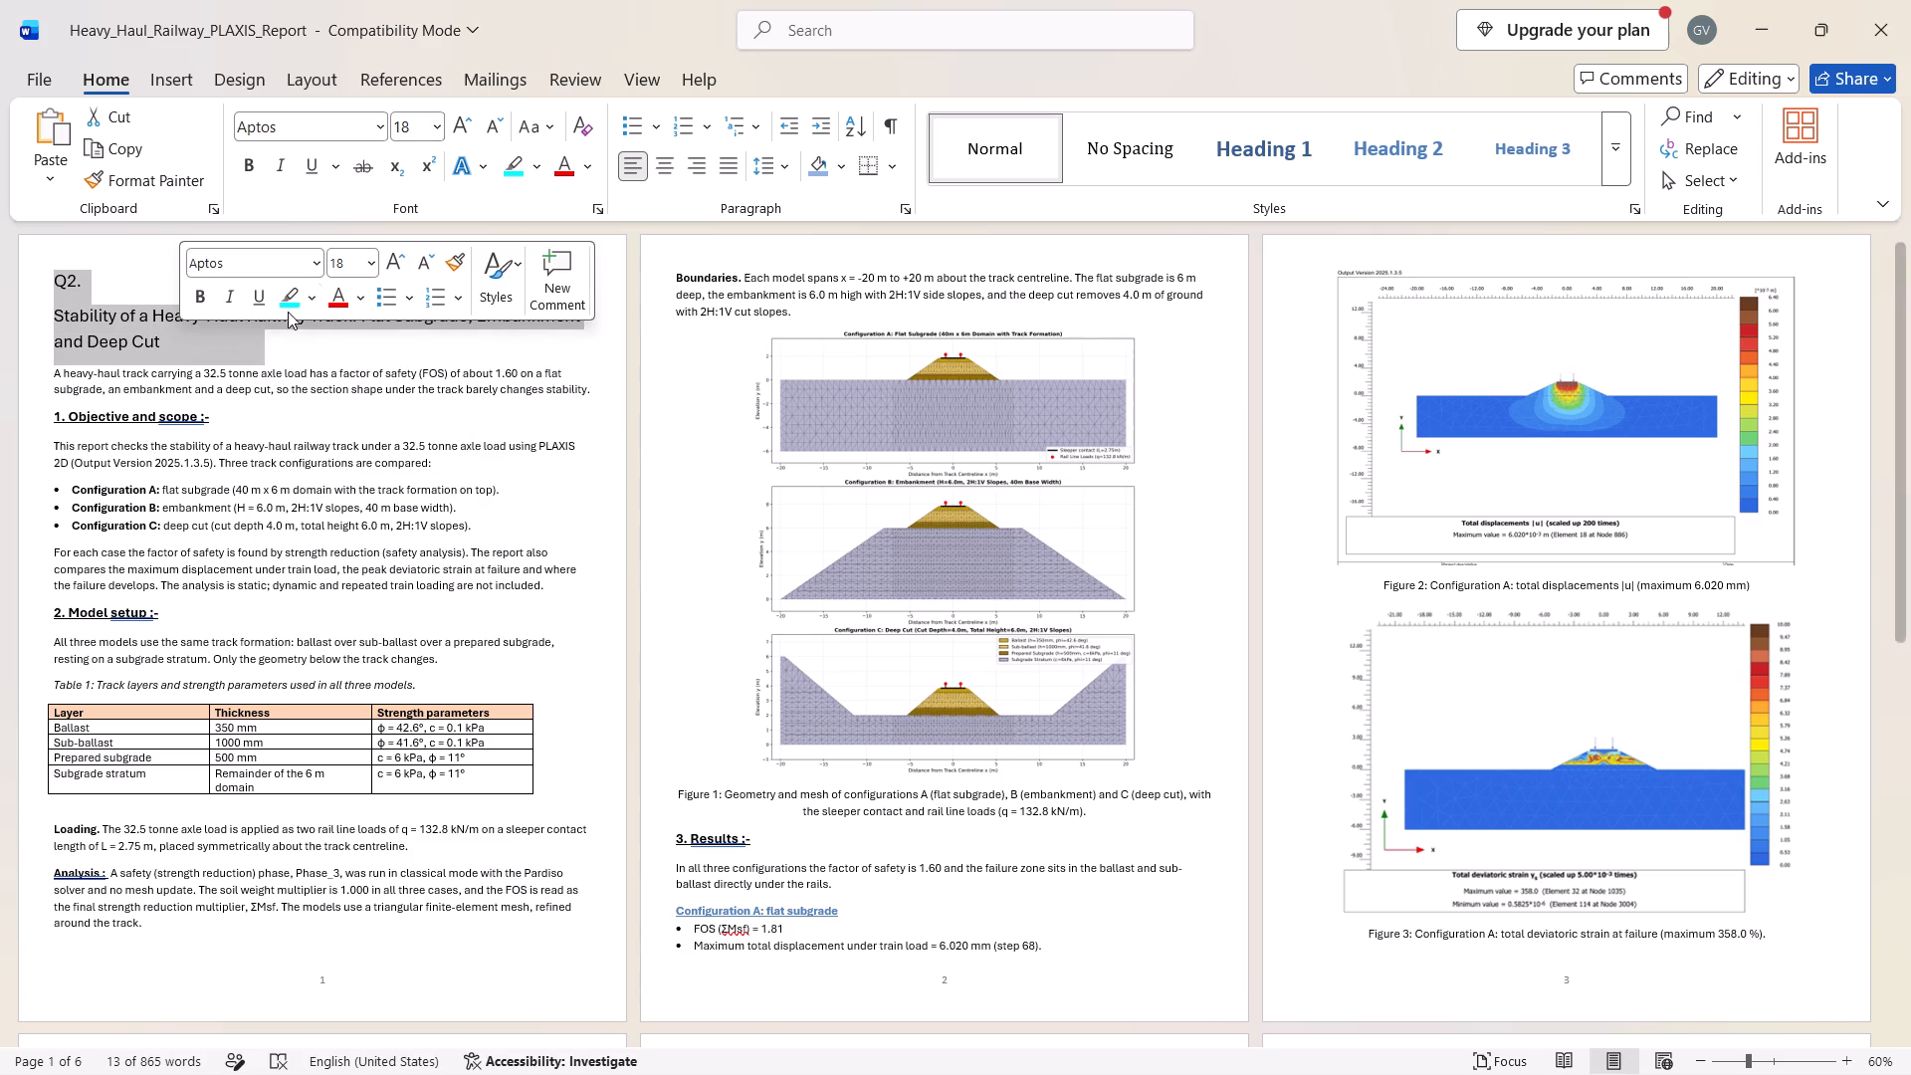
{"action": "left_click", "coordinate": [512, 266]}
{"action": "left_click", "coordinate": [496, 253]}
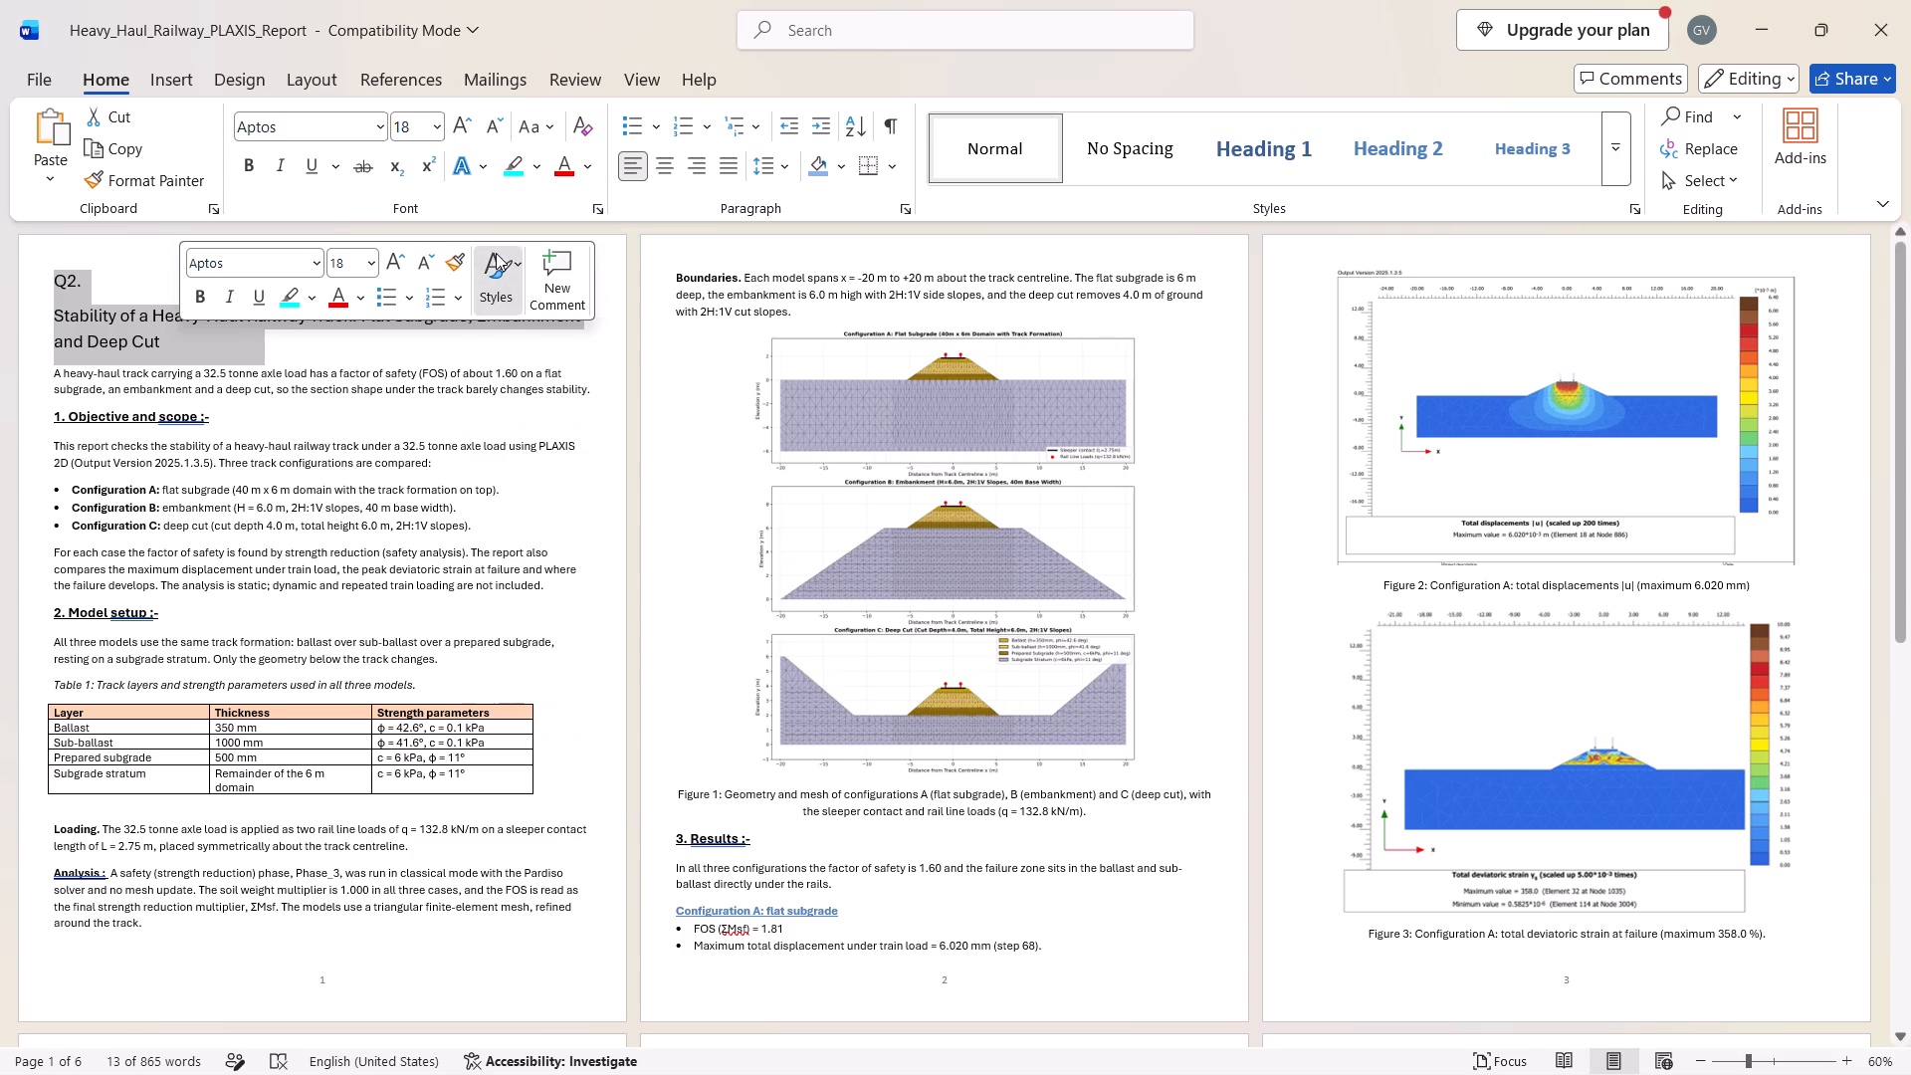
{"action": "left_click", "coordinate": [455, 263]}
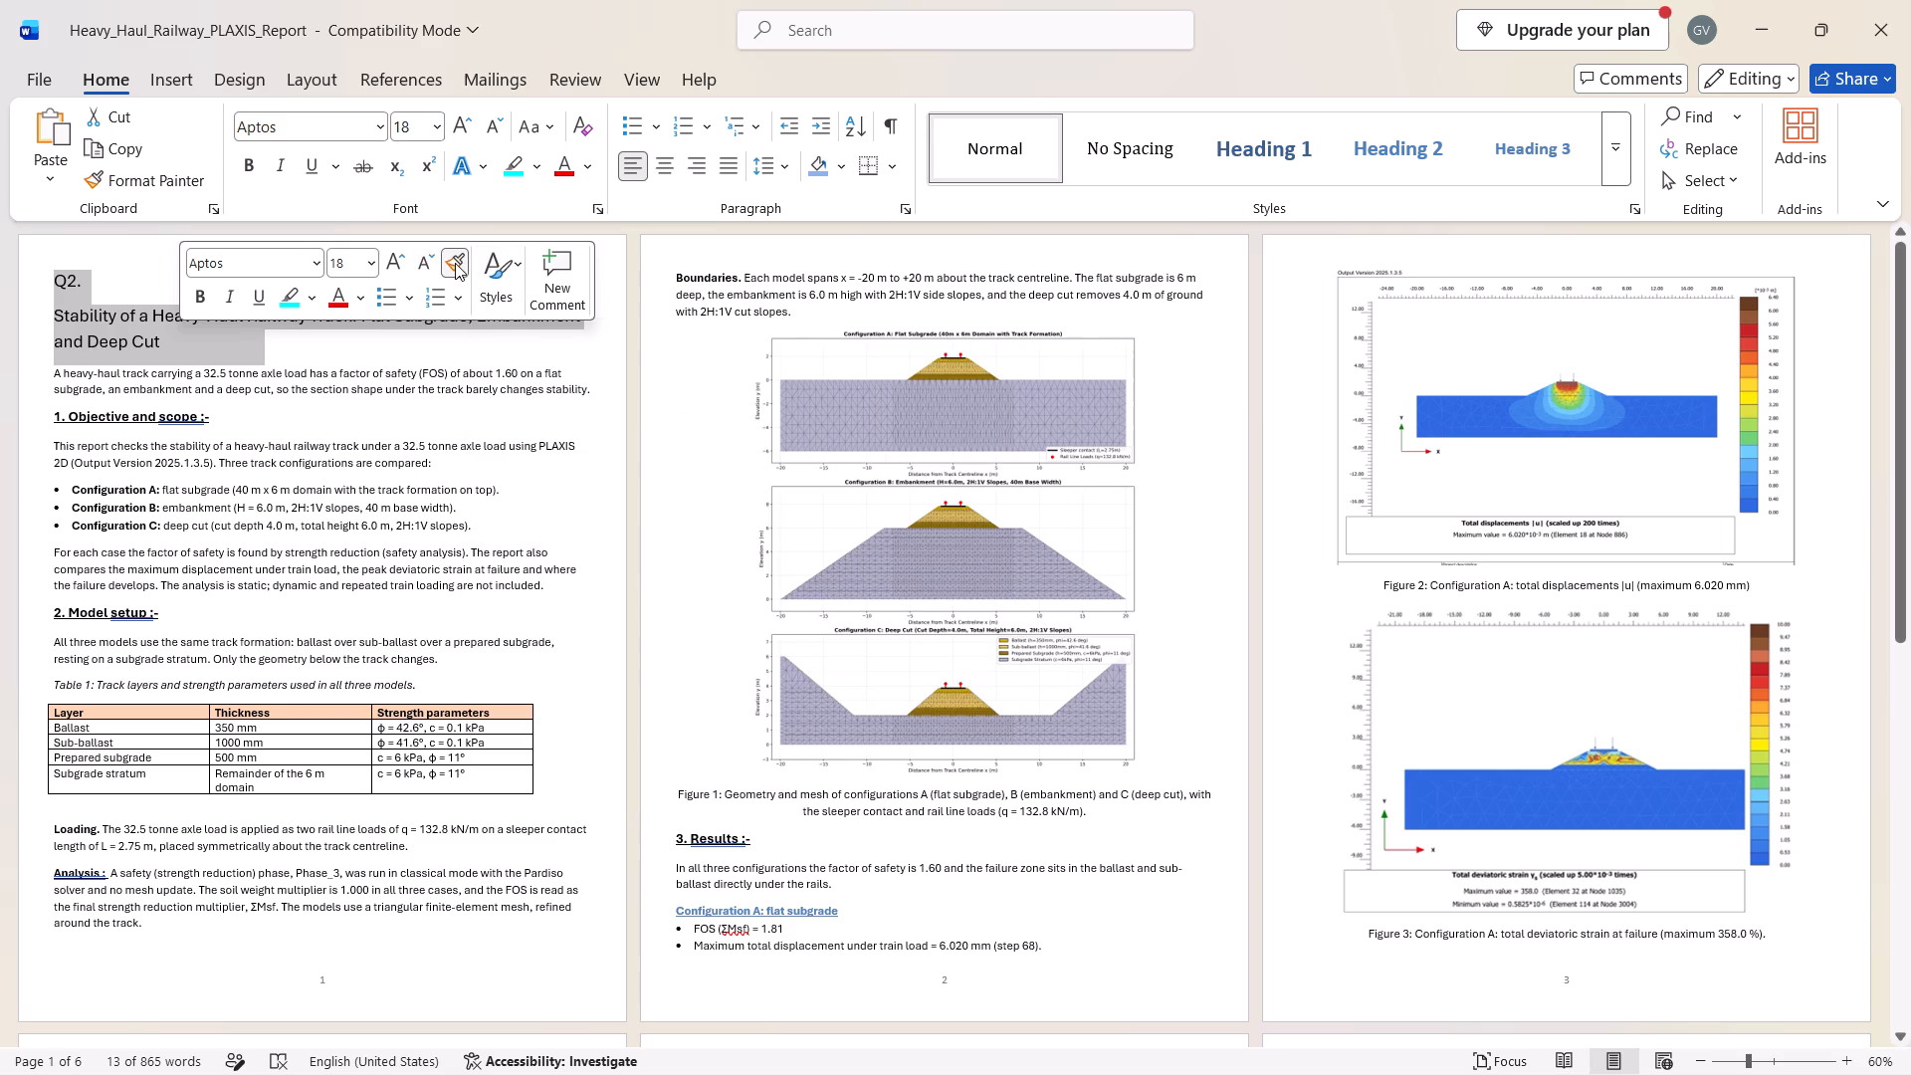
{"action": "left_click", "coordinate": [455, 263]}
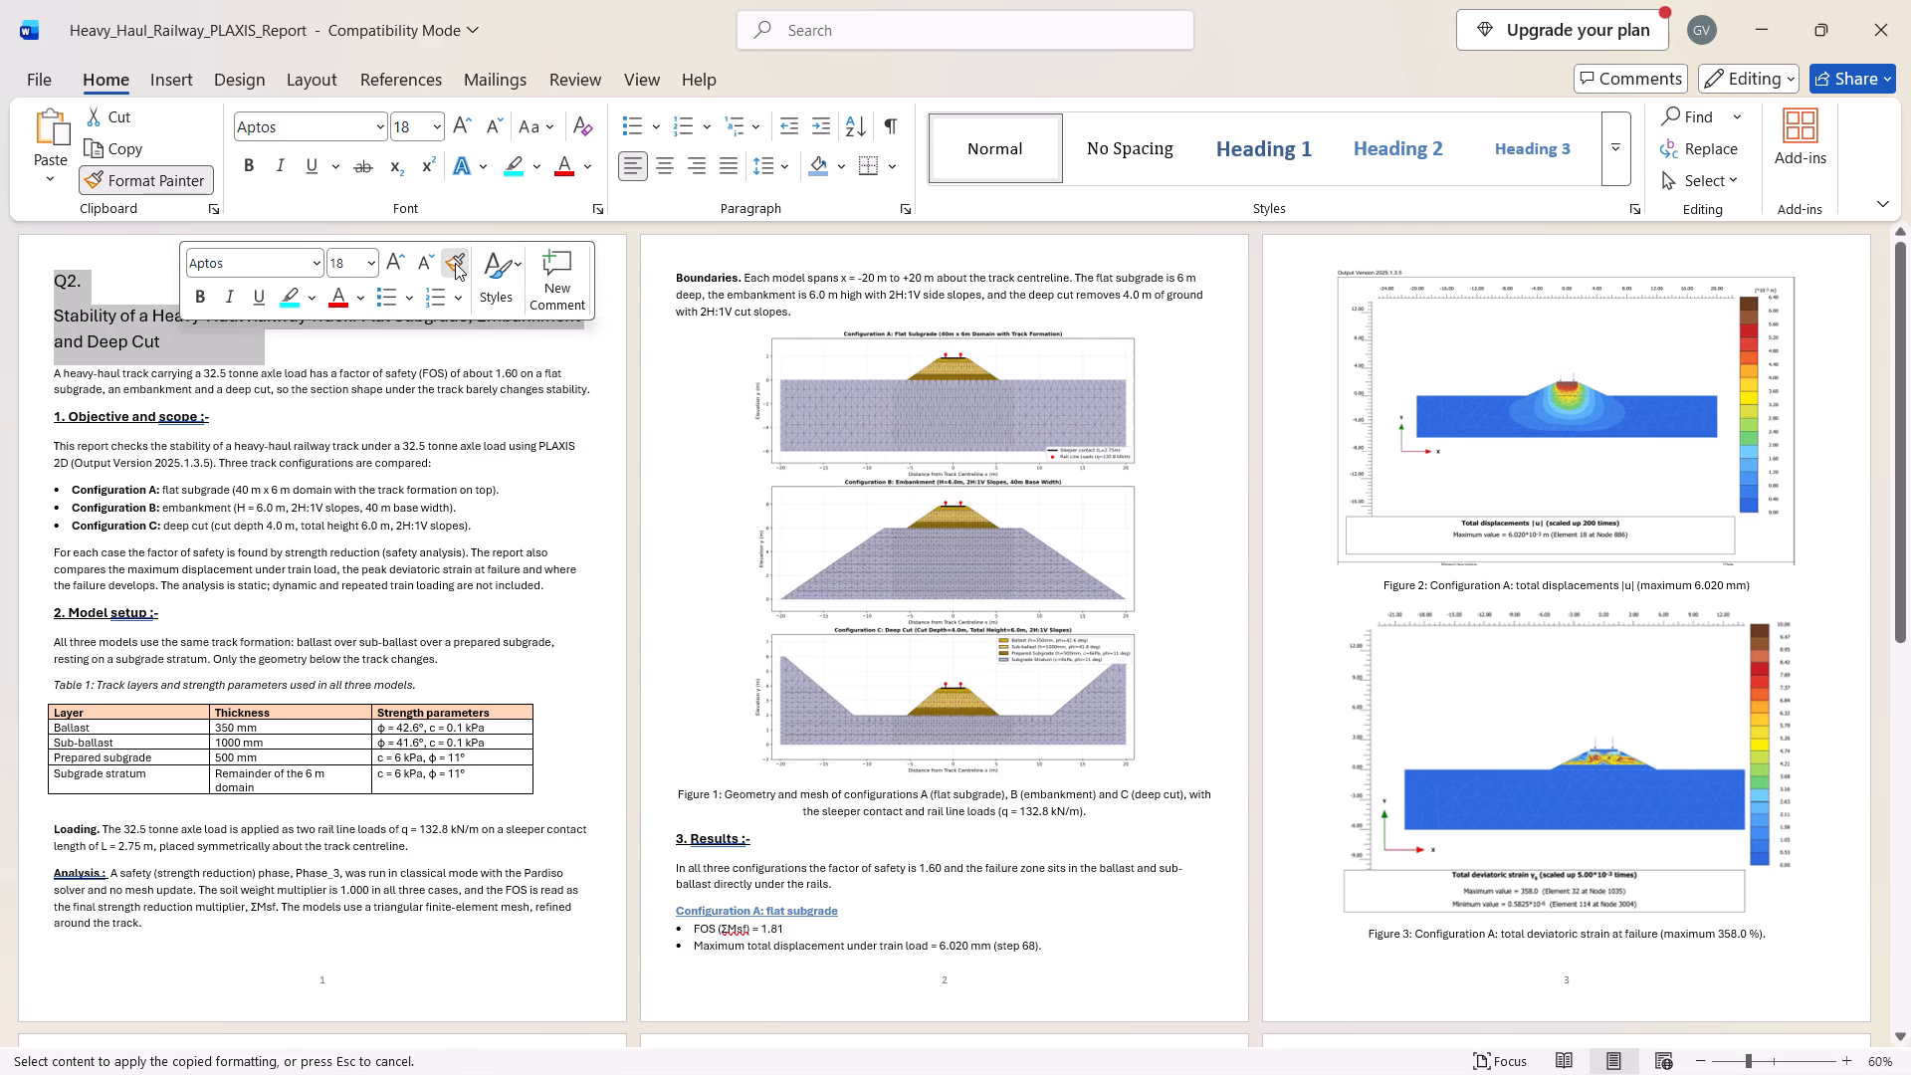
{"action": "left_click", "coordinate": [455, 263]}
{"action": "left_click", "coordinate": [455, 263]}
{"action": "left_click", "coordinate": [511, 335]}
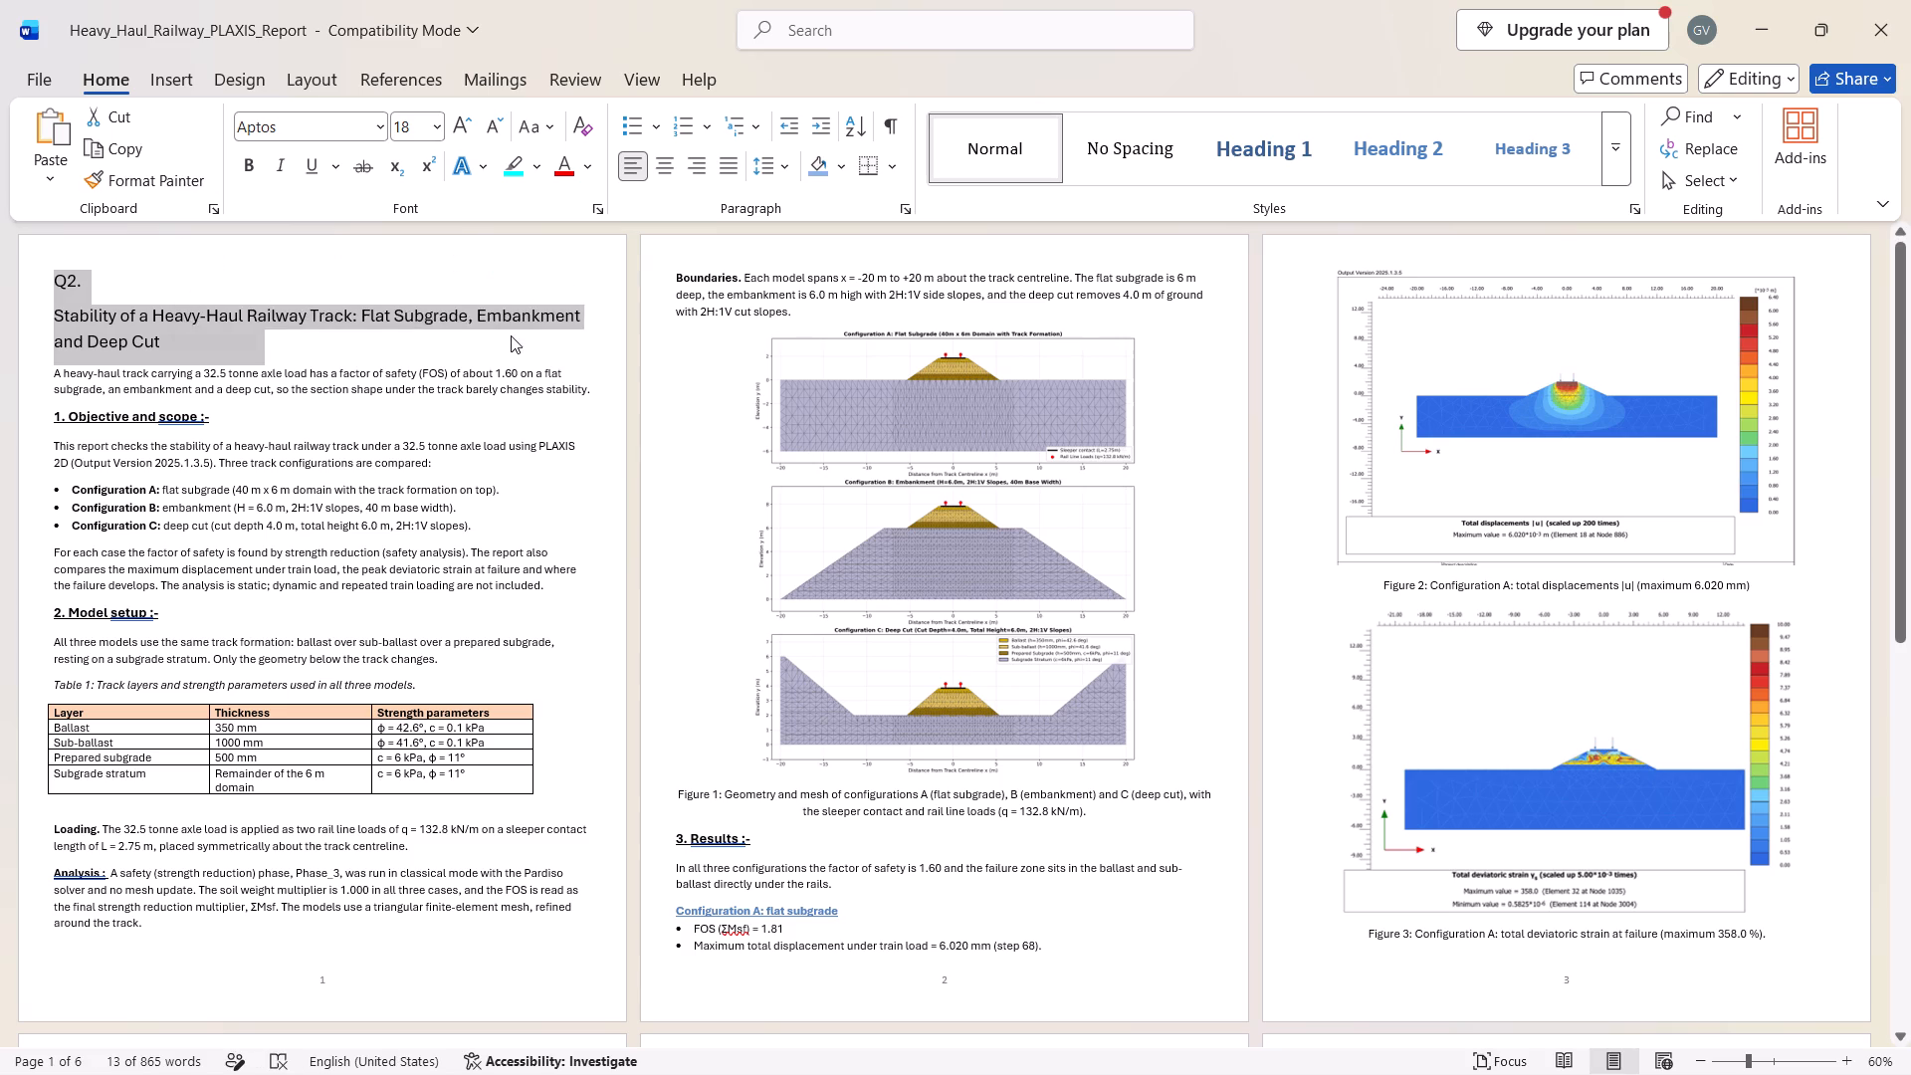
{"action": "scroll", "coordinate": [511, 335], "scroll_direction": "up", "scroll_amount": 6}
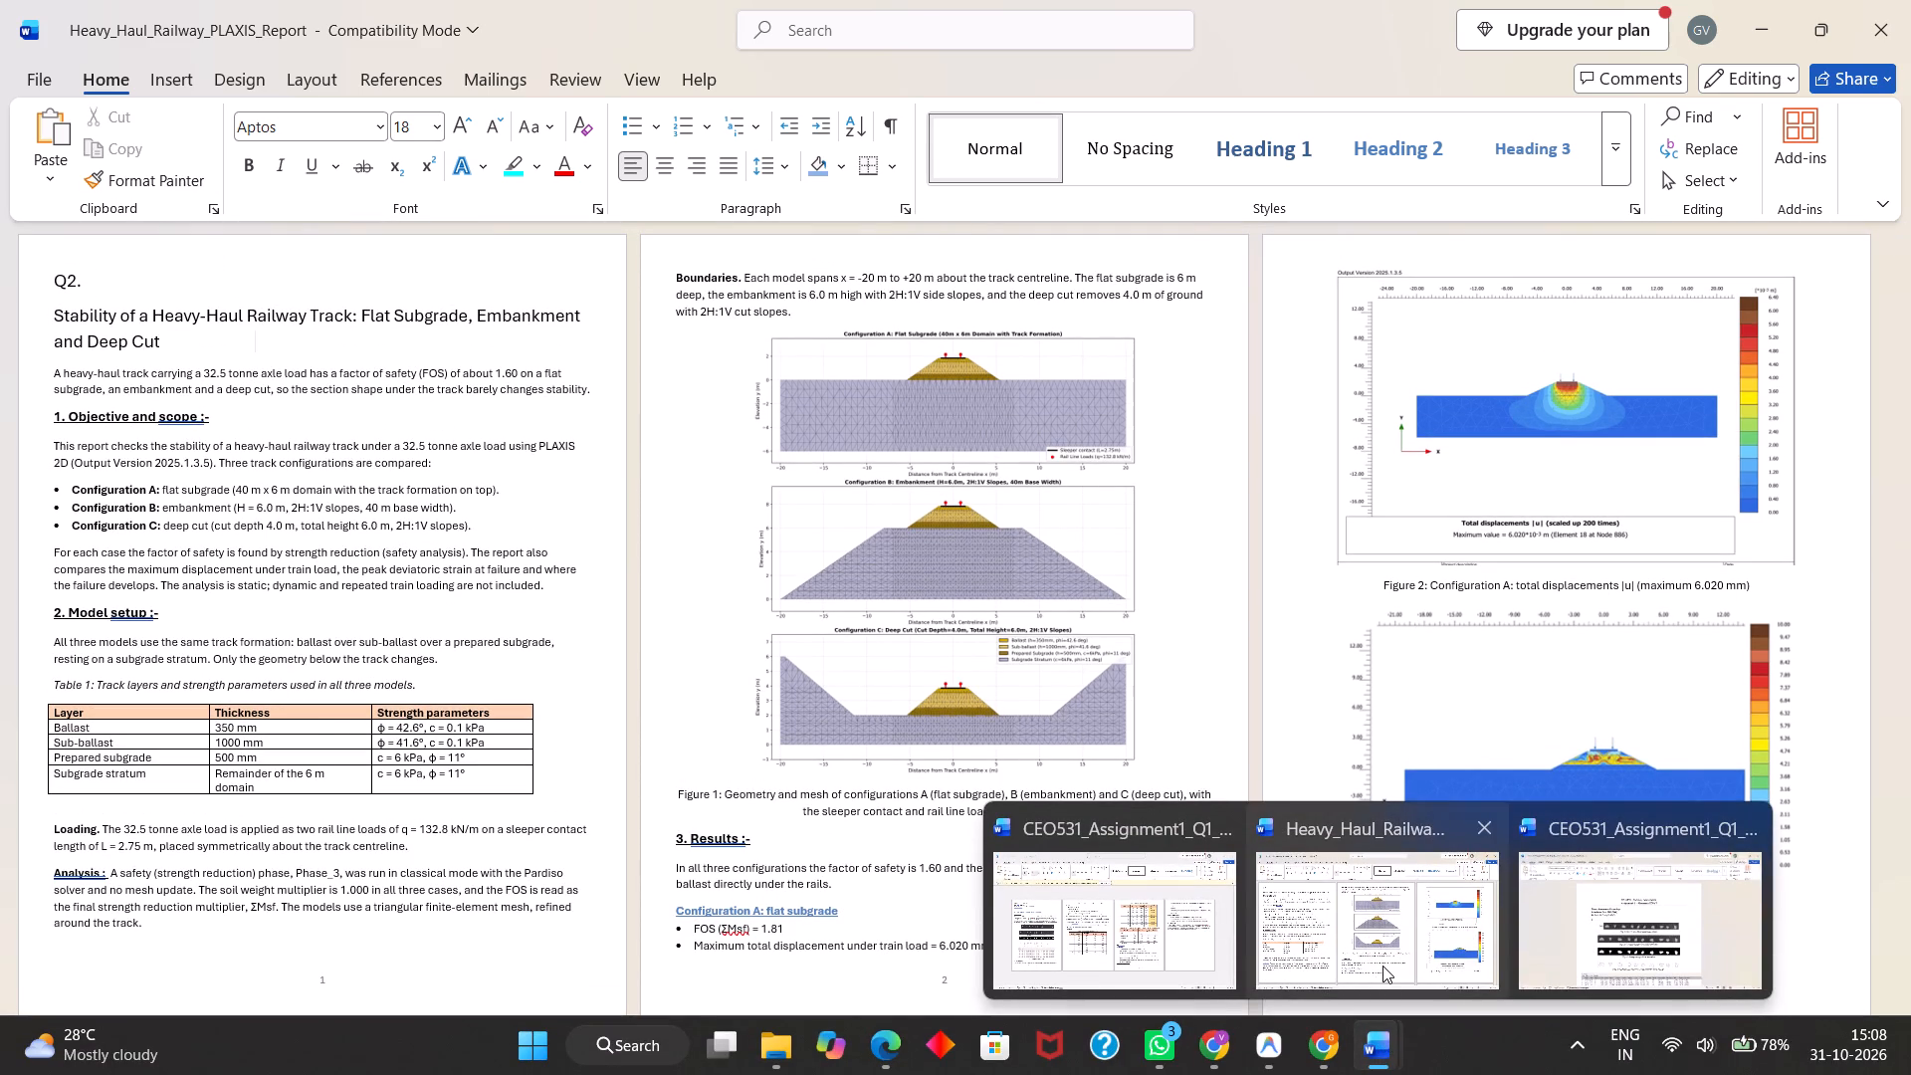
Copy the formatting of the R14 report's "Q1. Morphological analysis" heading onto the "Stability of a Heavy-Haul Railway Track" title in the PLAXIS report.
{"action": "left_click", "coordinate": [1185, 920]}
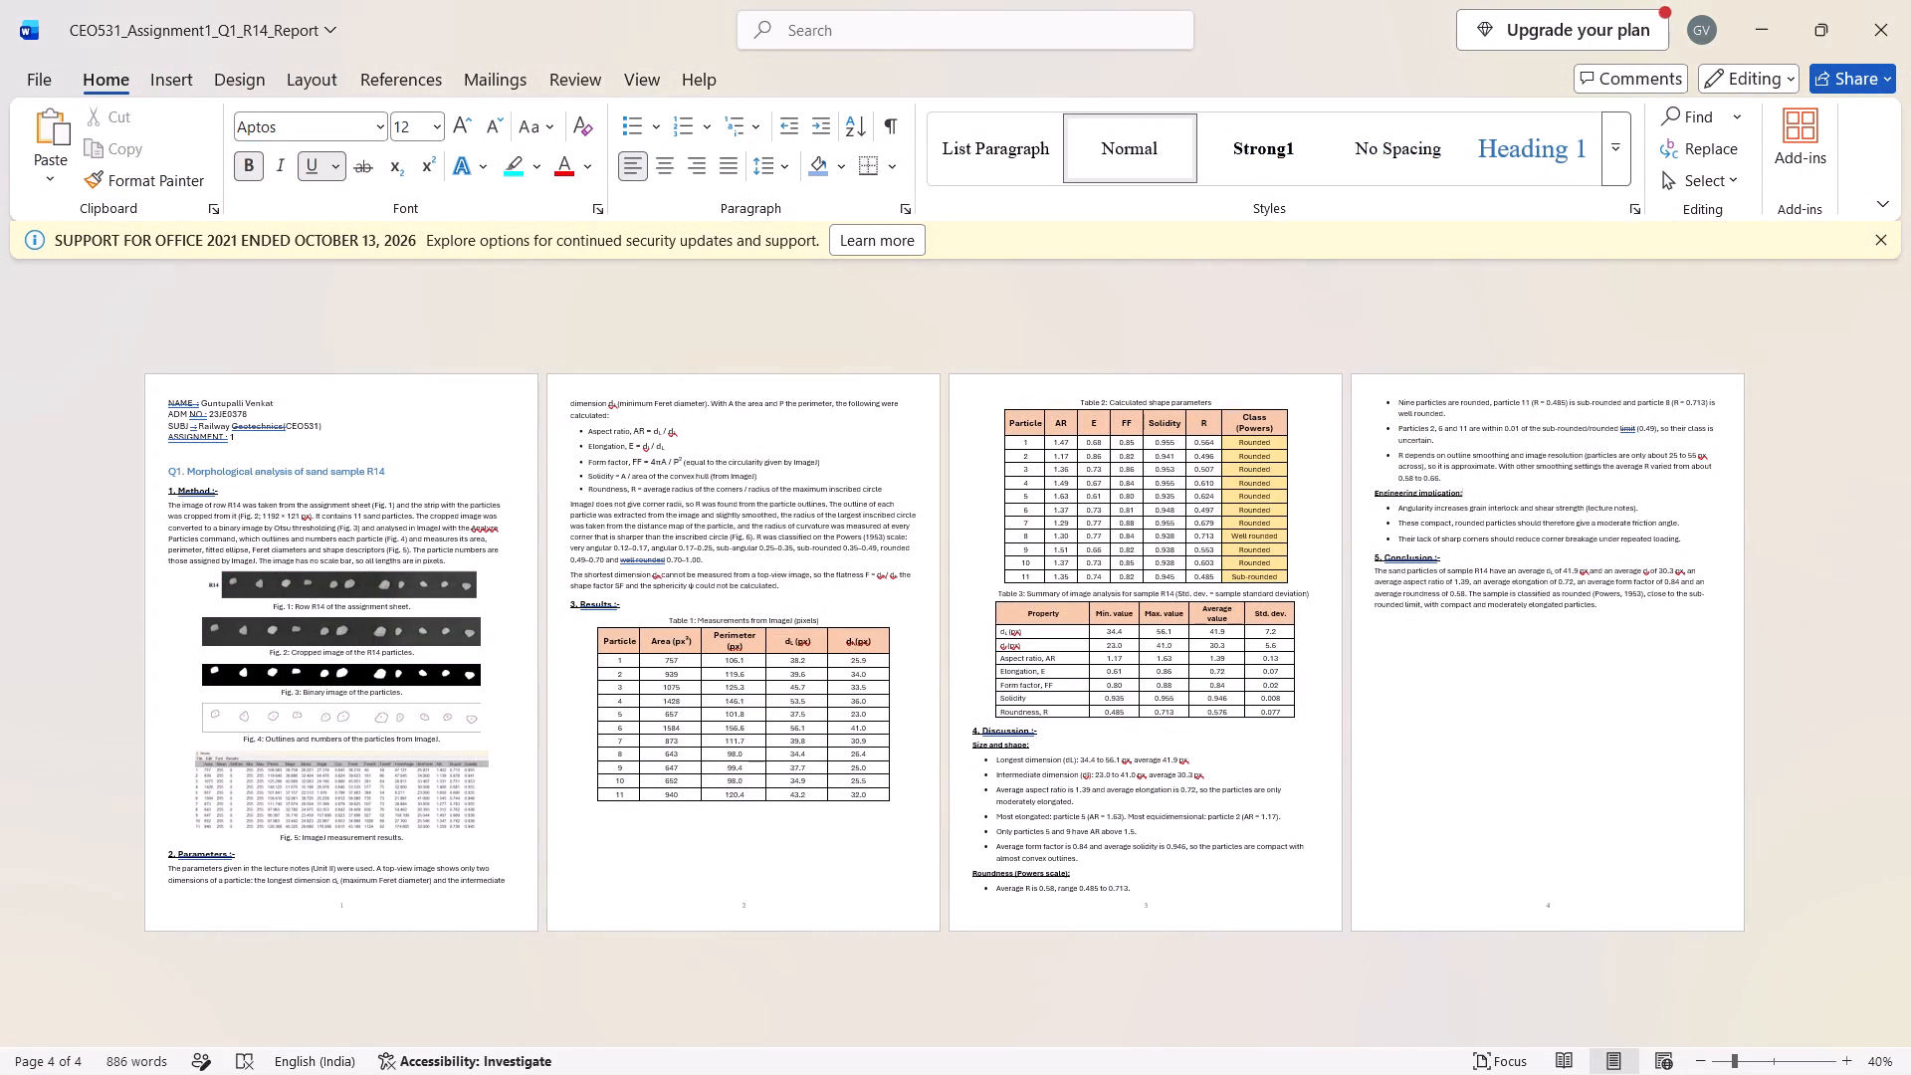
{"action": "left_click_drag", "start_coordinate": [165, 470], "coordinate": [386, 472]}
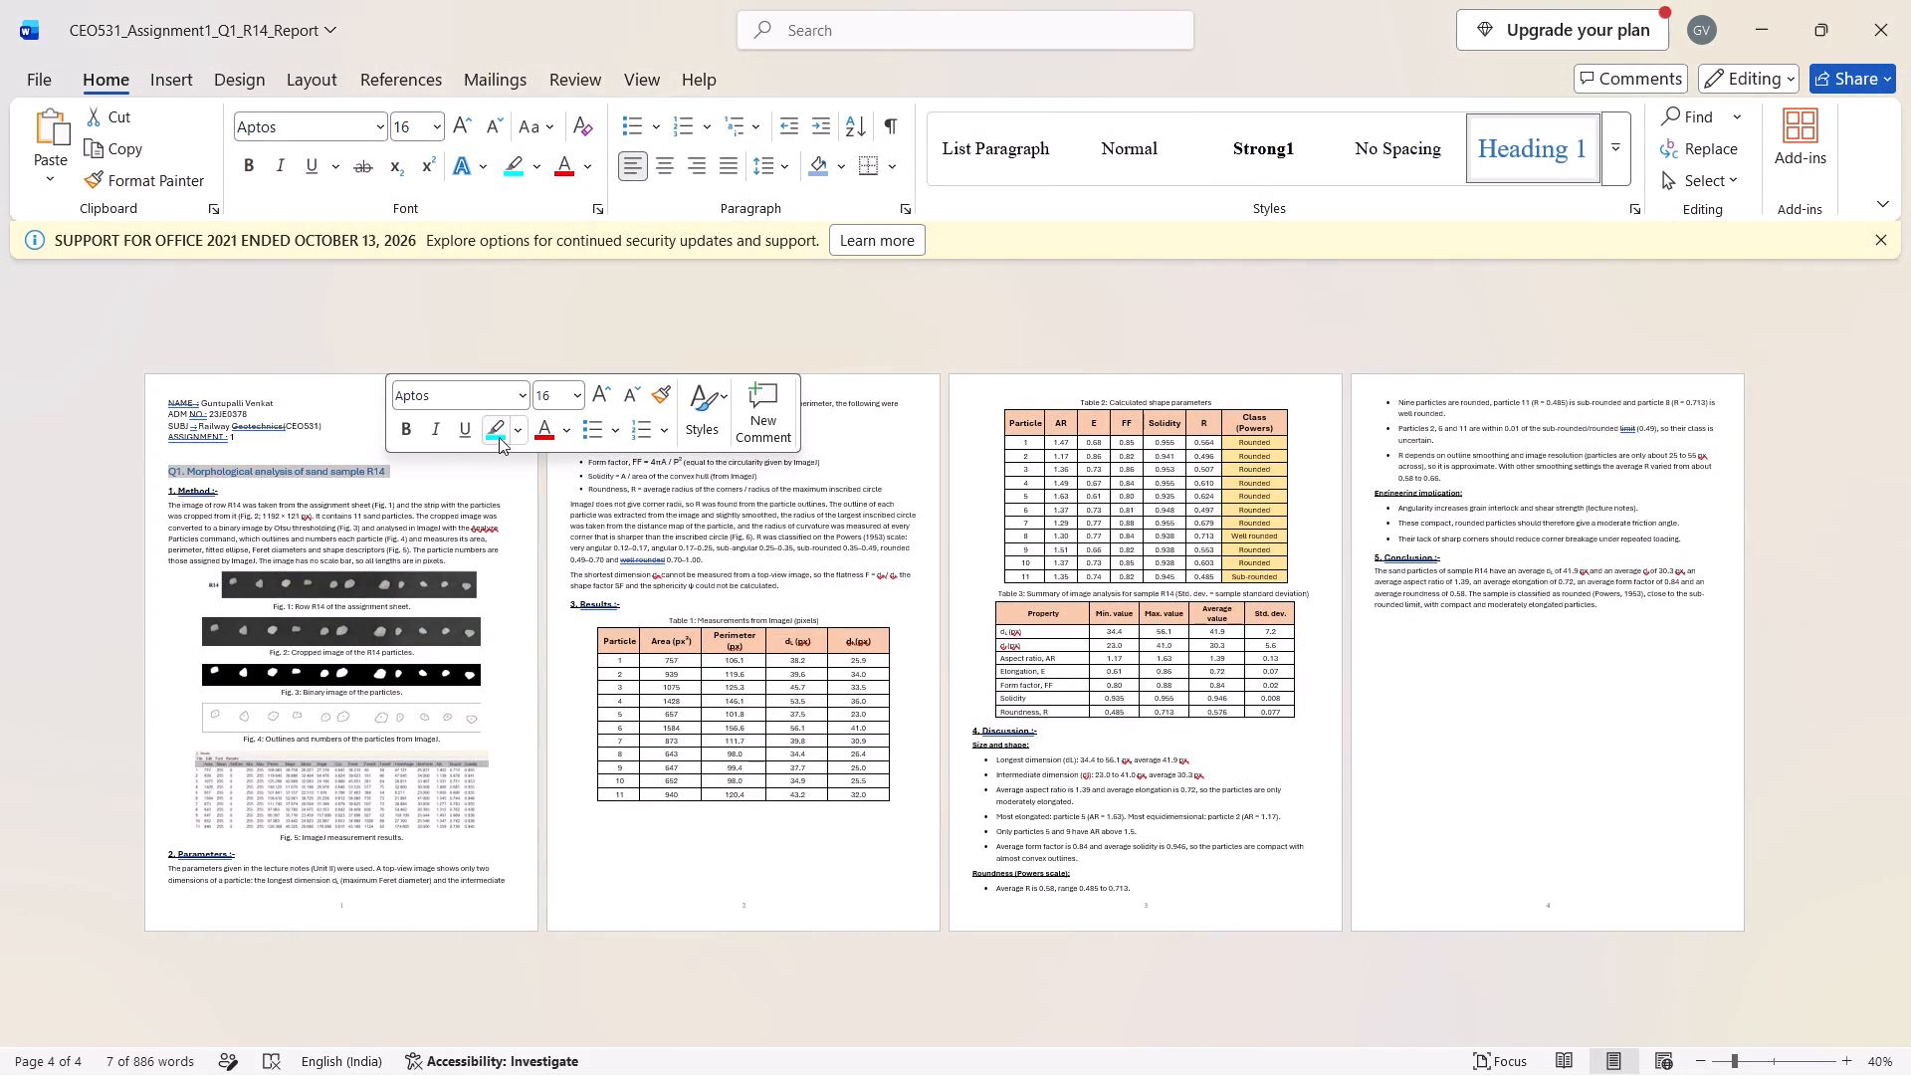
{"action": "left_click", "coordinate": [660, 393]}
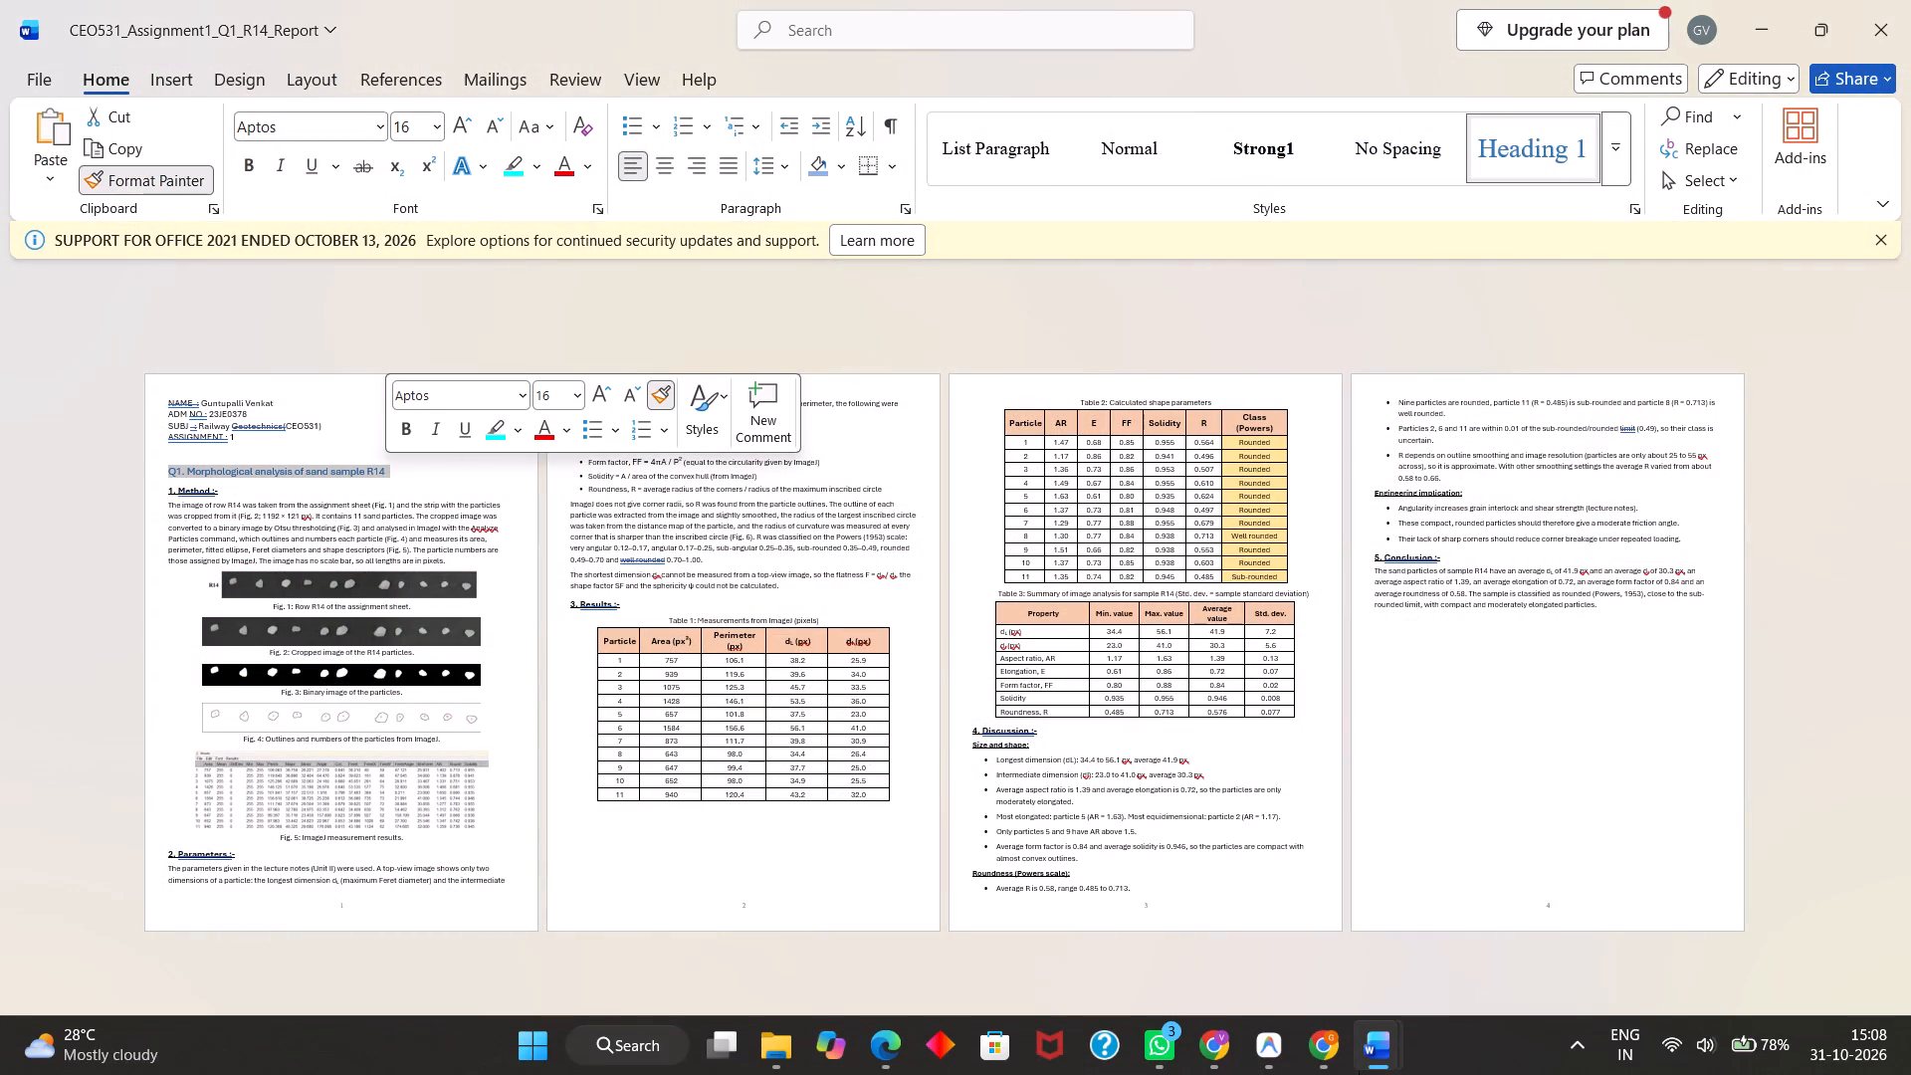
{"action": "left_click", "coordinate": [1453, 942]}
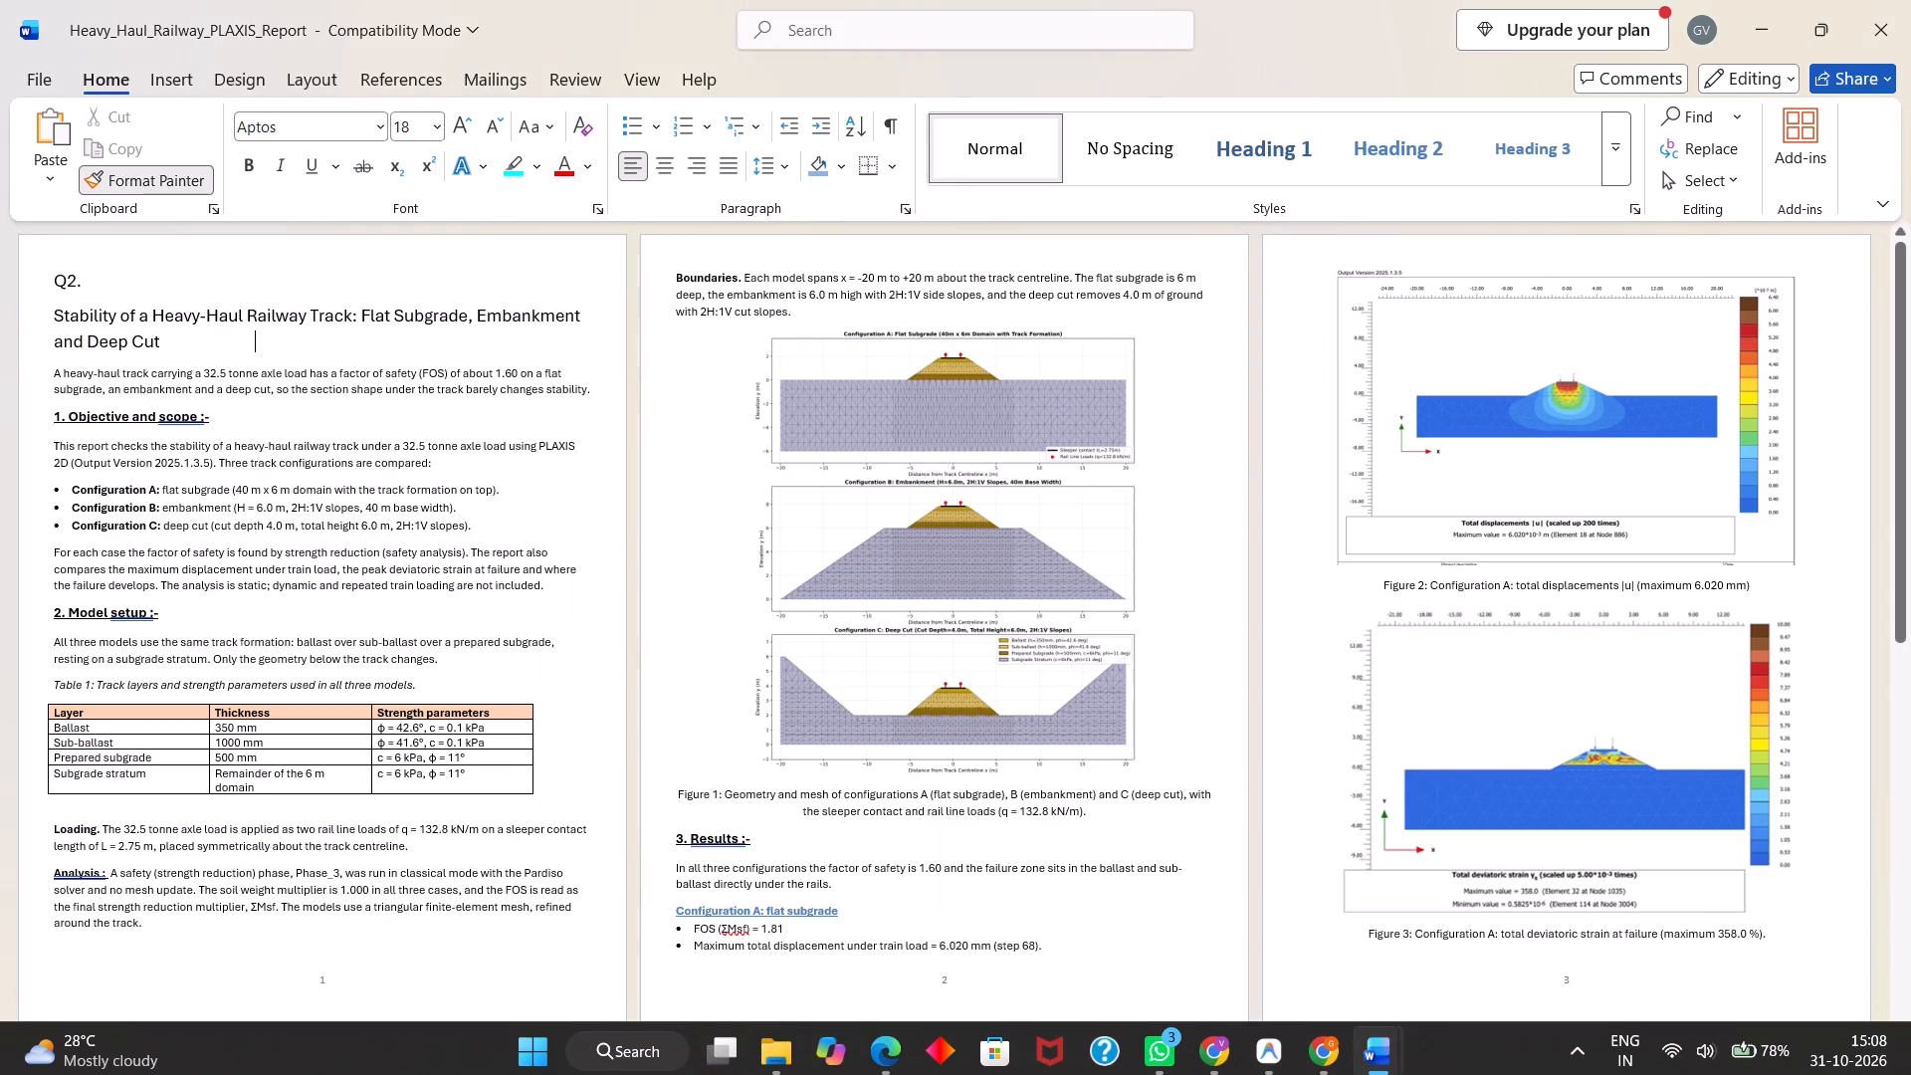
{"action": "left_click_drag", "start_coordinate": [63, 309], "coordinate": [82, 314]}
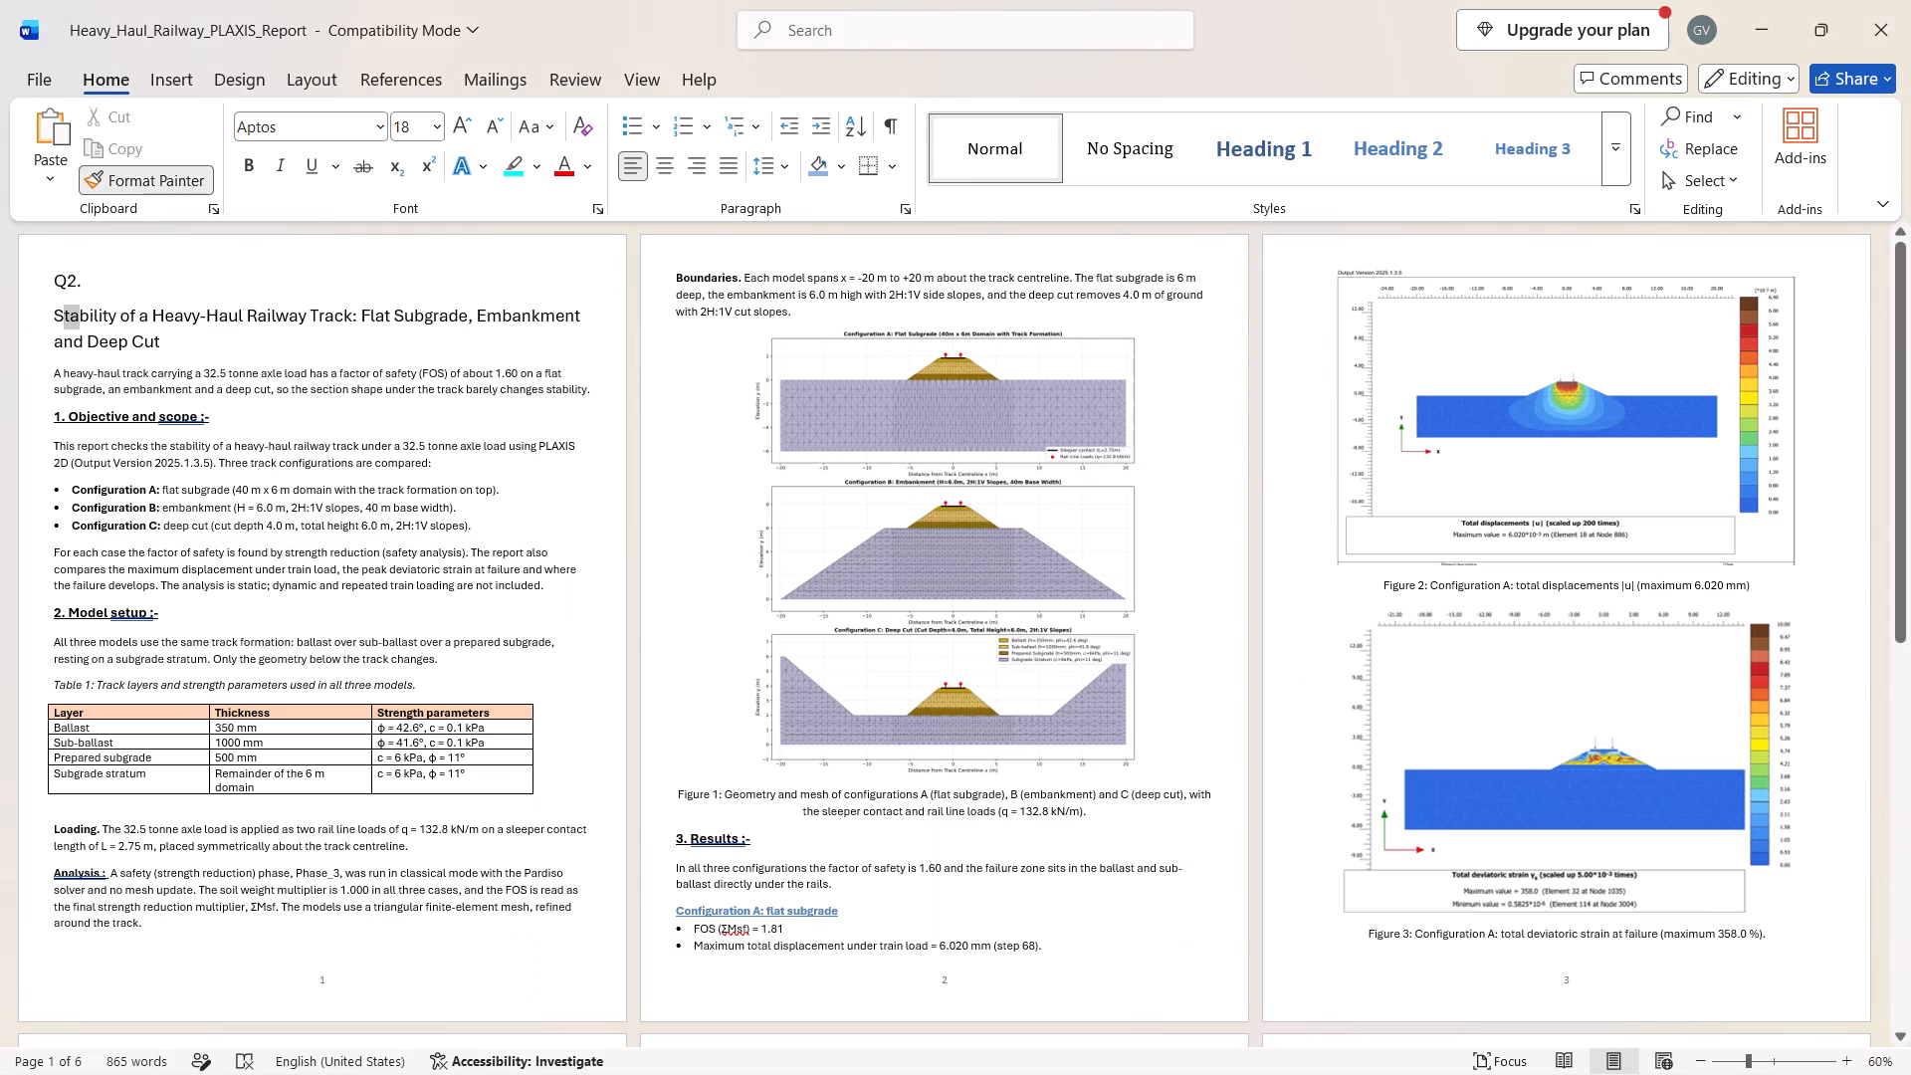
{"action": "left_click_drag", "start_coordinate": [82, 314], "coordinate": [59, 287]}
{"action": "left_click_drag", "start_coordinate": [59, 287], "coordinate": [154, 345]}
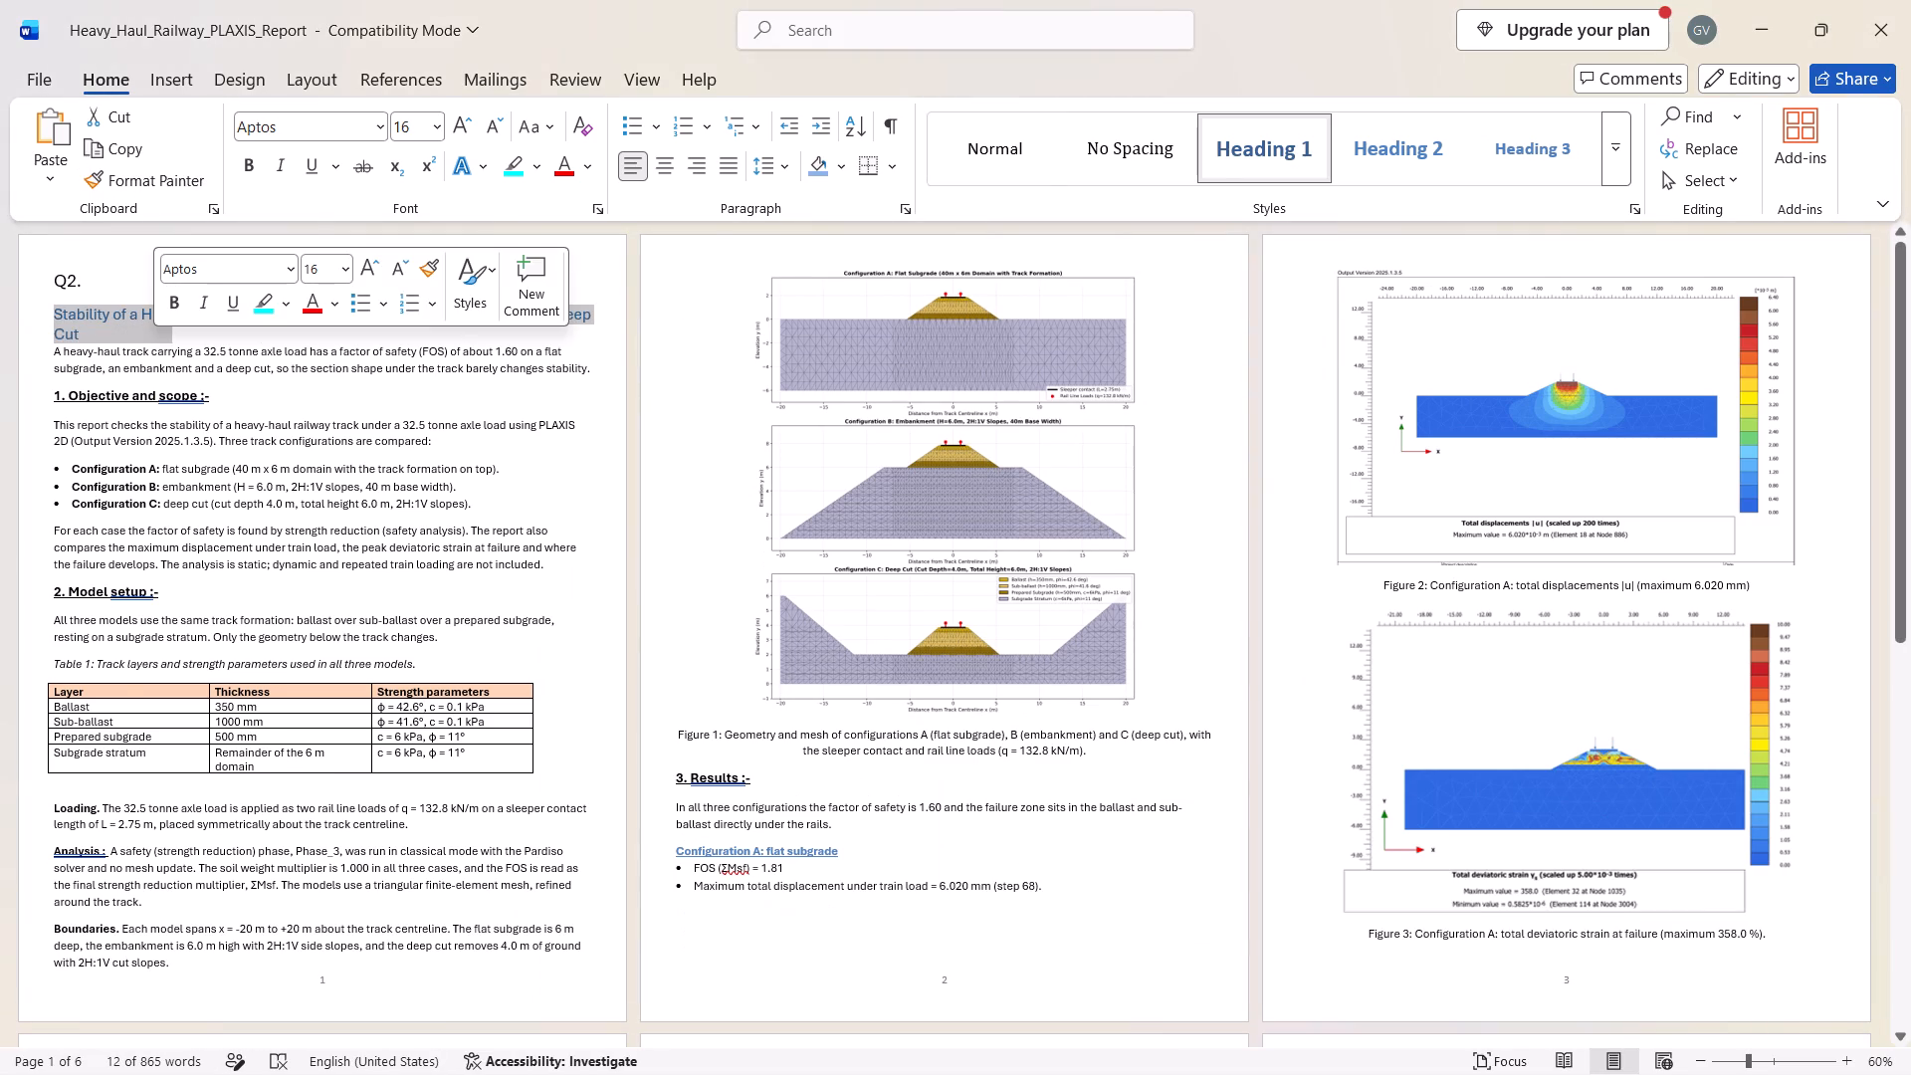
{"action": "left_click", "coordinate": [368, 493]}
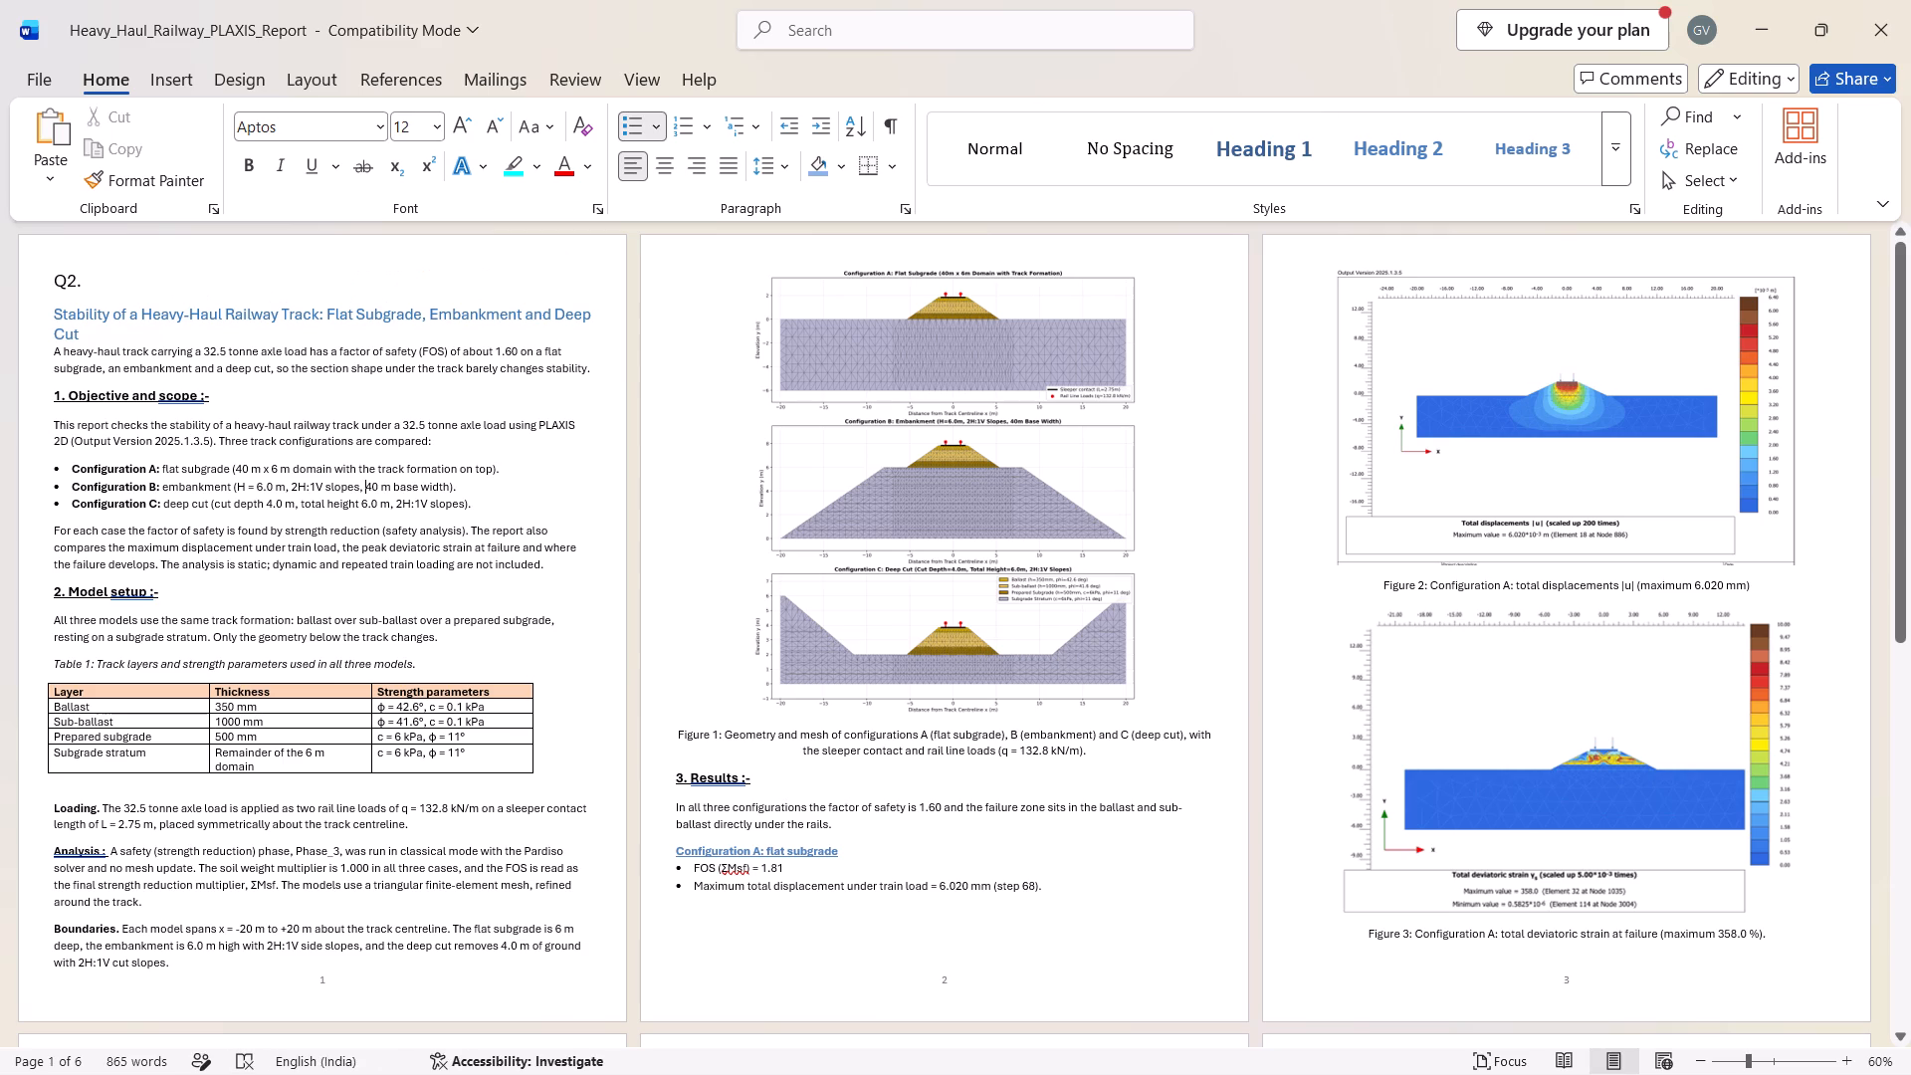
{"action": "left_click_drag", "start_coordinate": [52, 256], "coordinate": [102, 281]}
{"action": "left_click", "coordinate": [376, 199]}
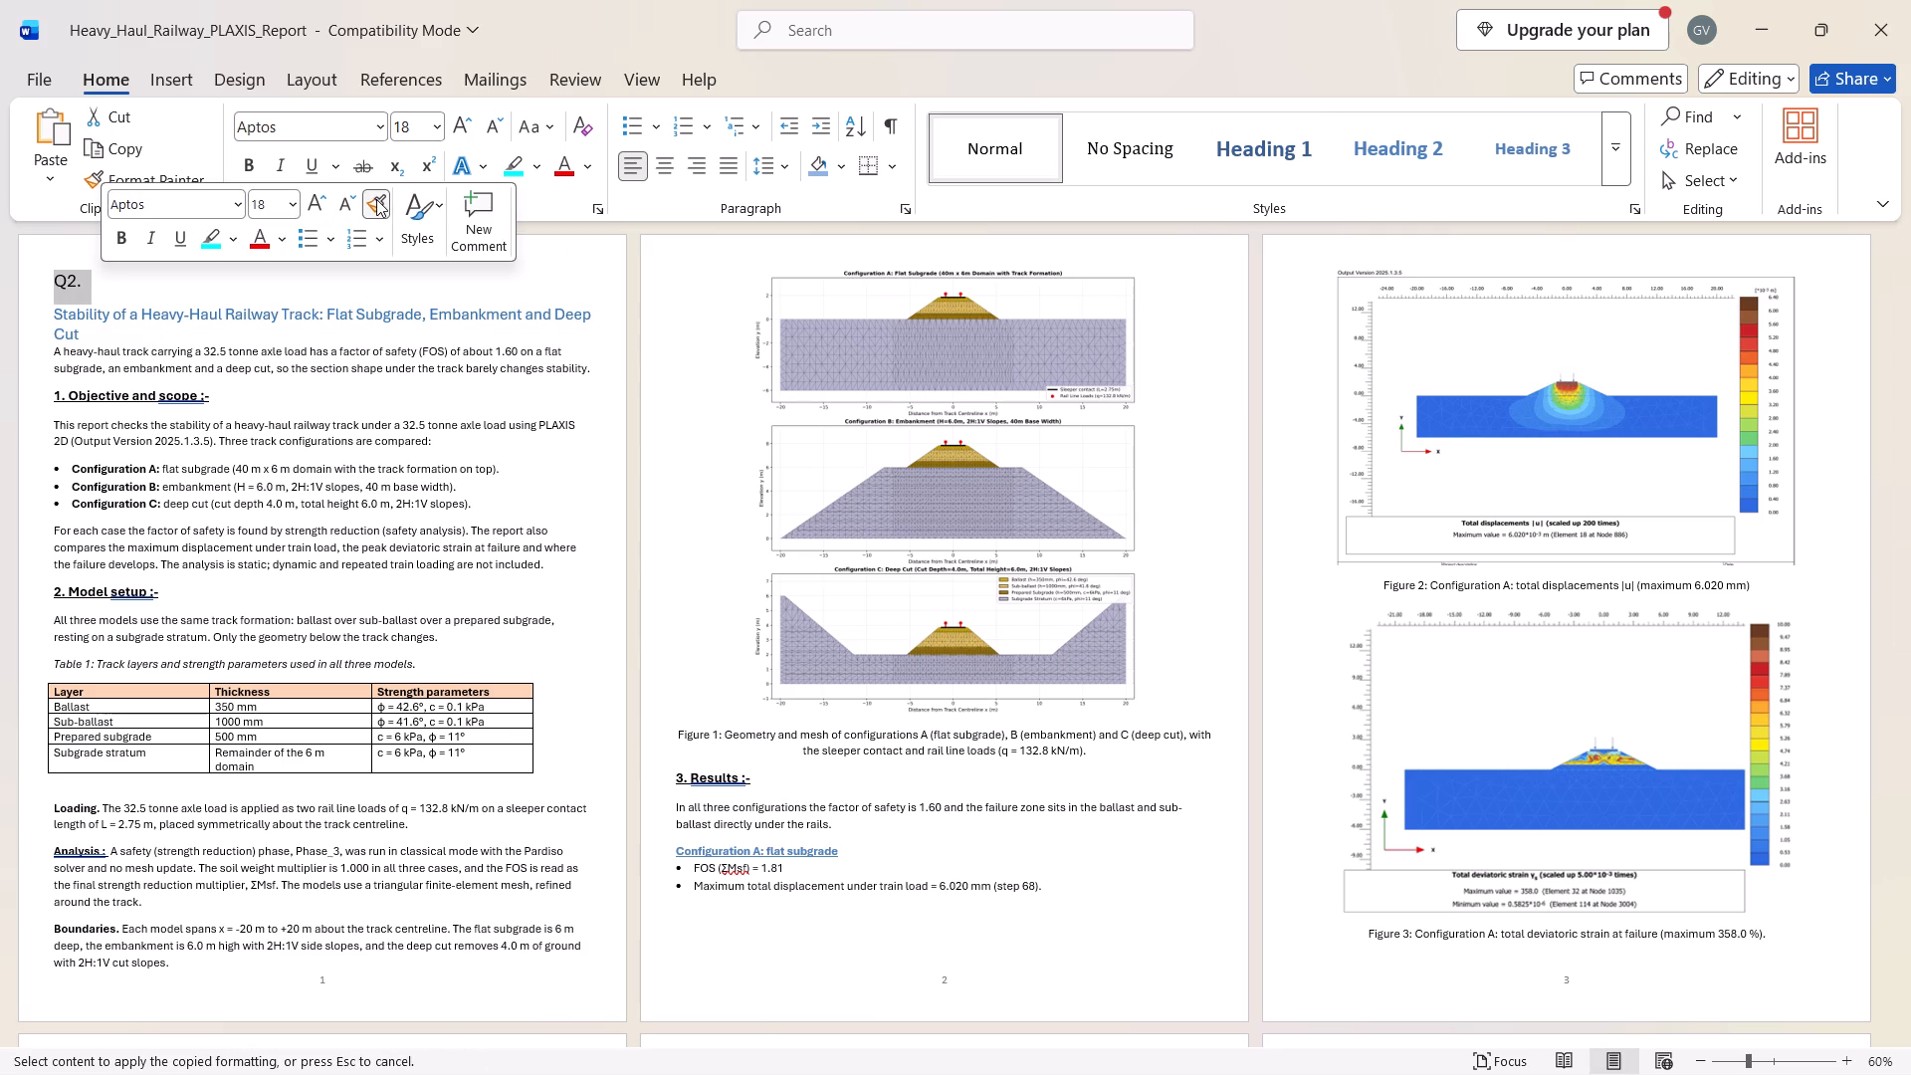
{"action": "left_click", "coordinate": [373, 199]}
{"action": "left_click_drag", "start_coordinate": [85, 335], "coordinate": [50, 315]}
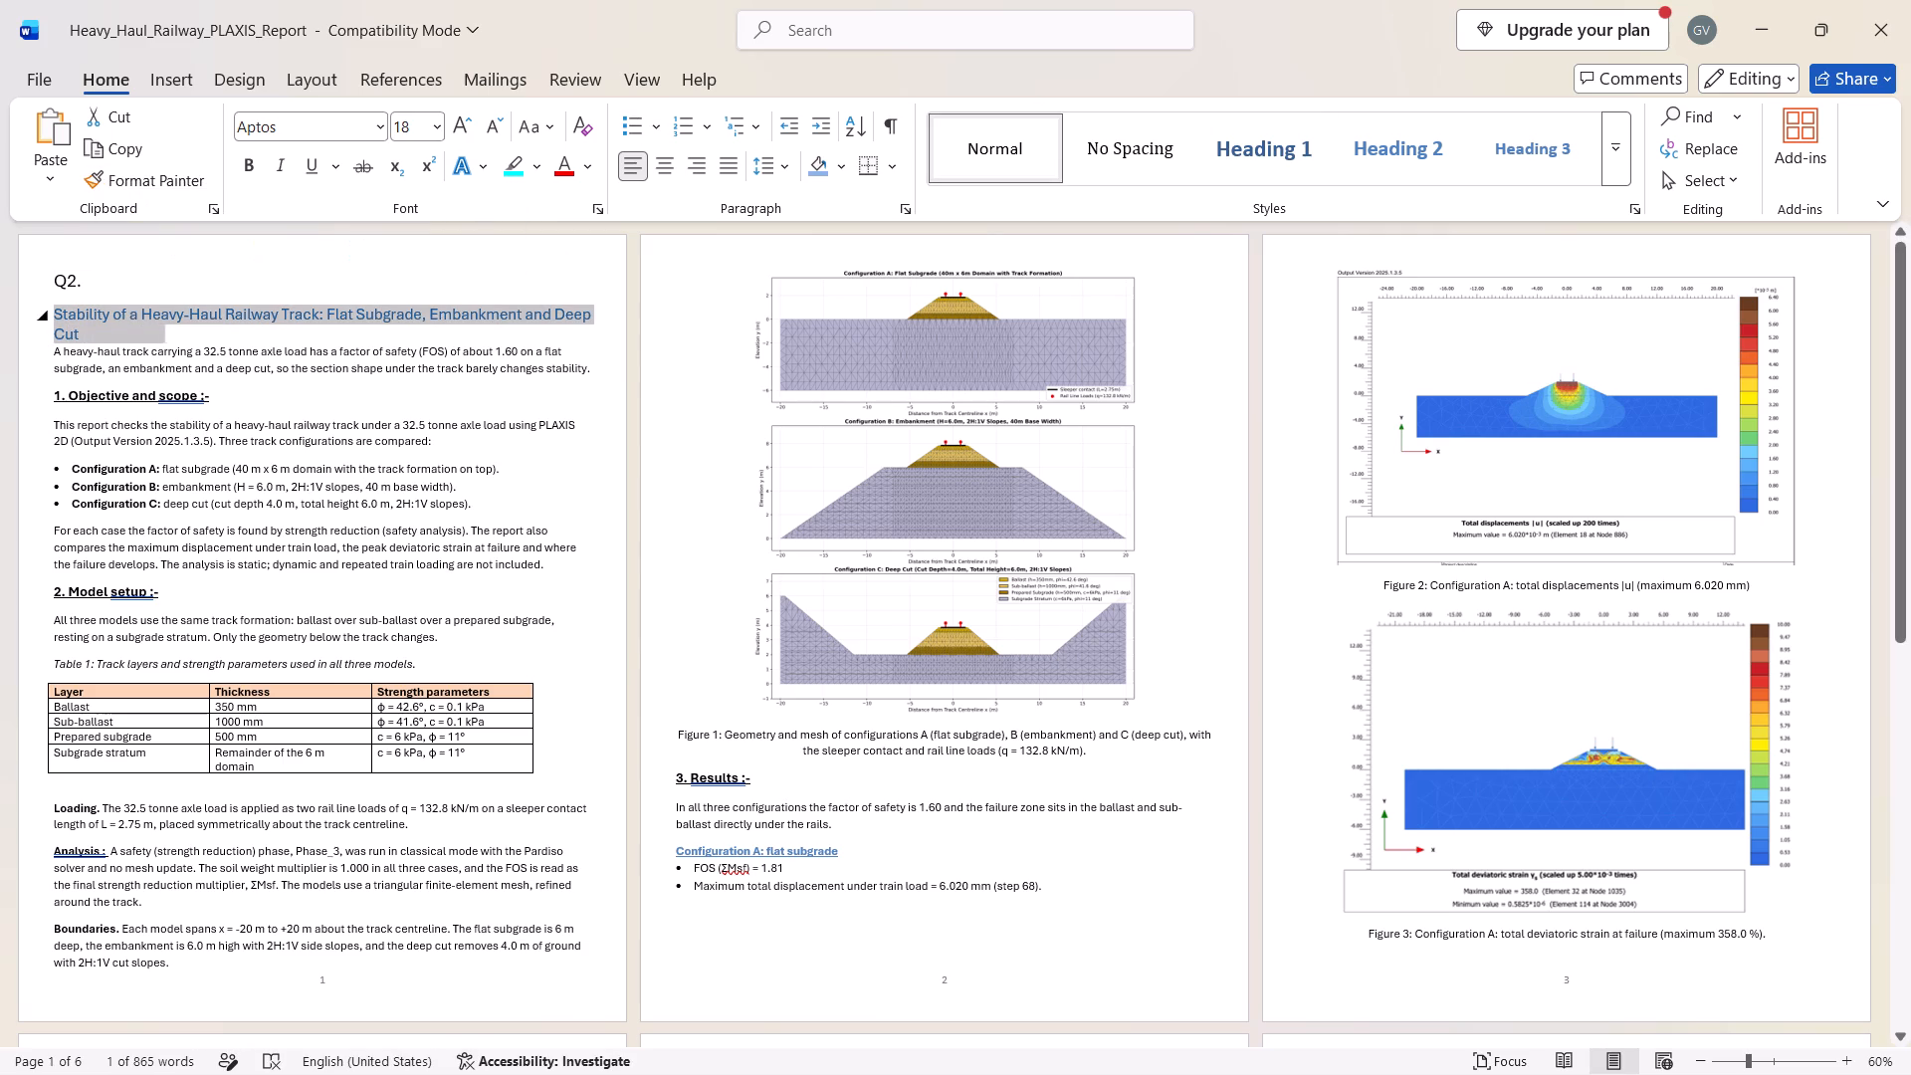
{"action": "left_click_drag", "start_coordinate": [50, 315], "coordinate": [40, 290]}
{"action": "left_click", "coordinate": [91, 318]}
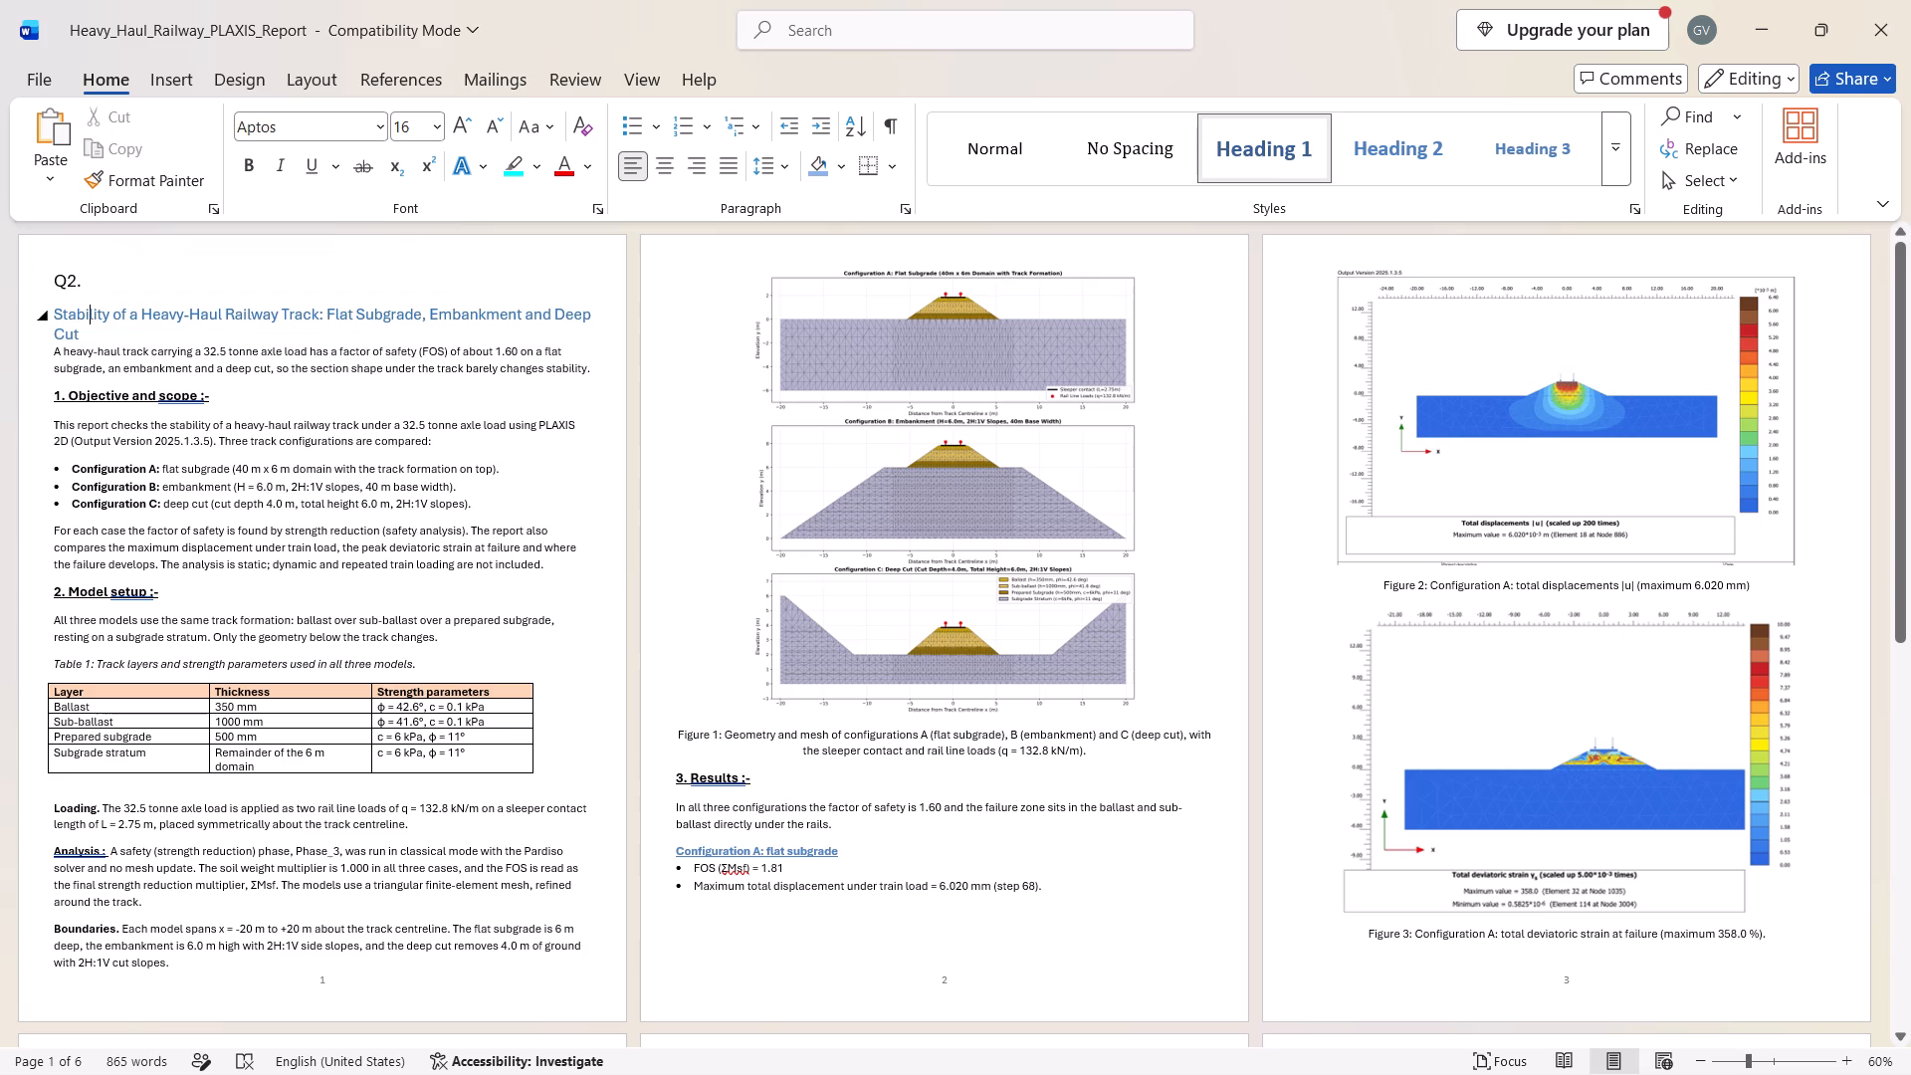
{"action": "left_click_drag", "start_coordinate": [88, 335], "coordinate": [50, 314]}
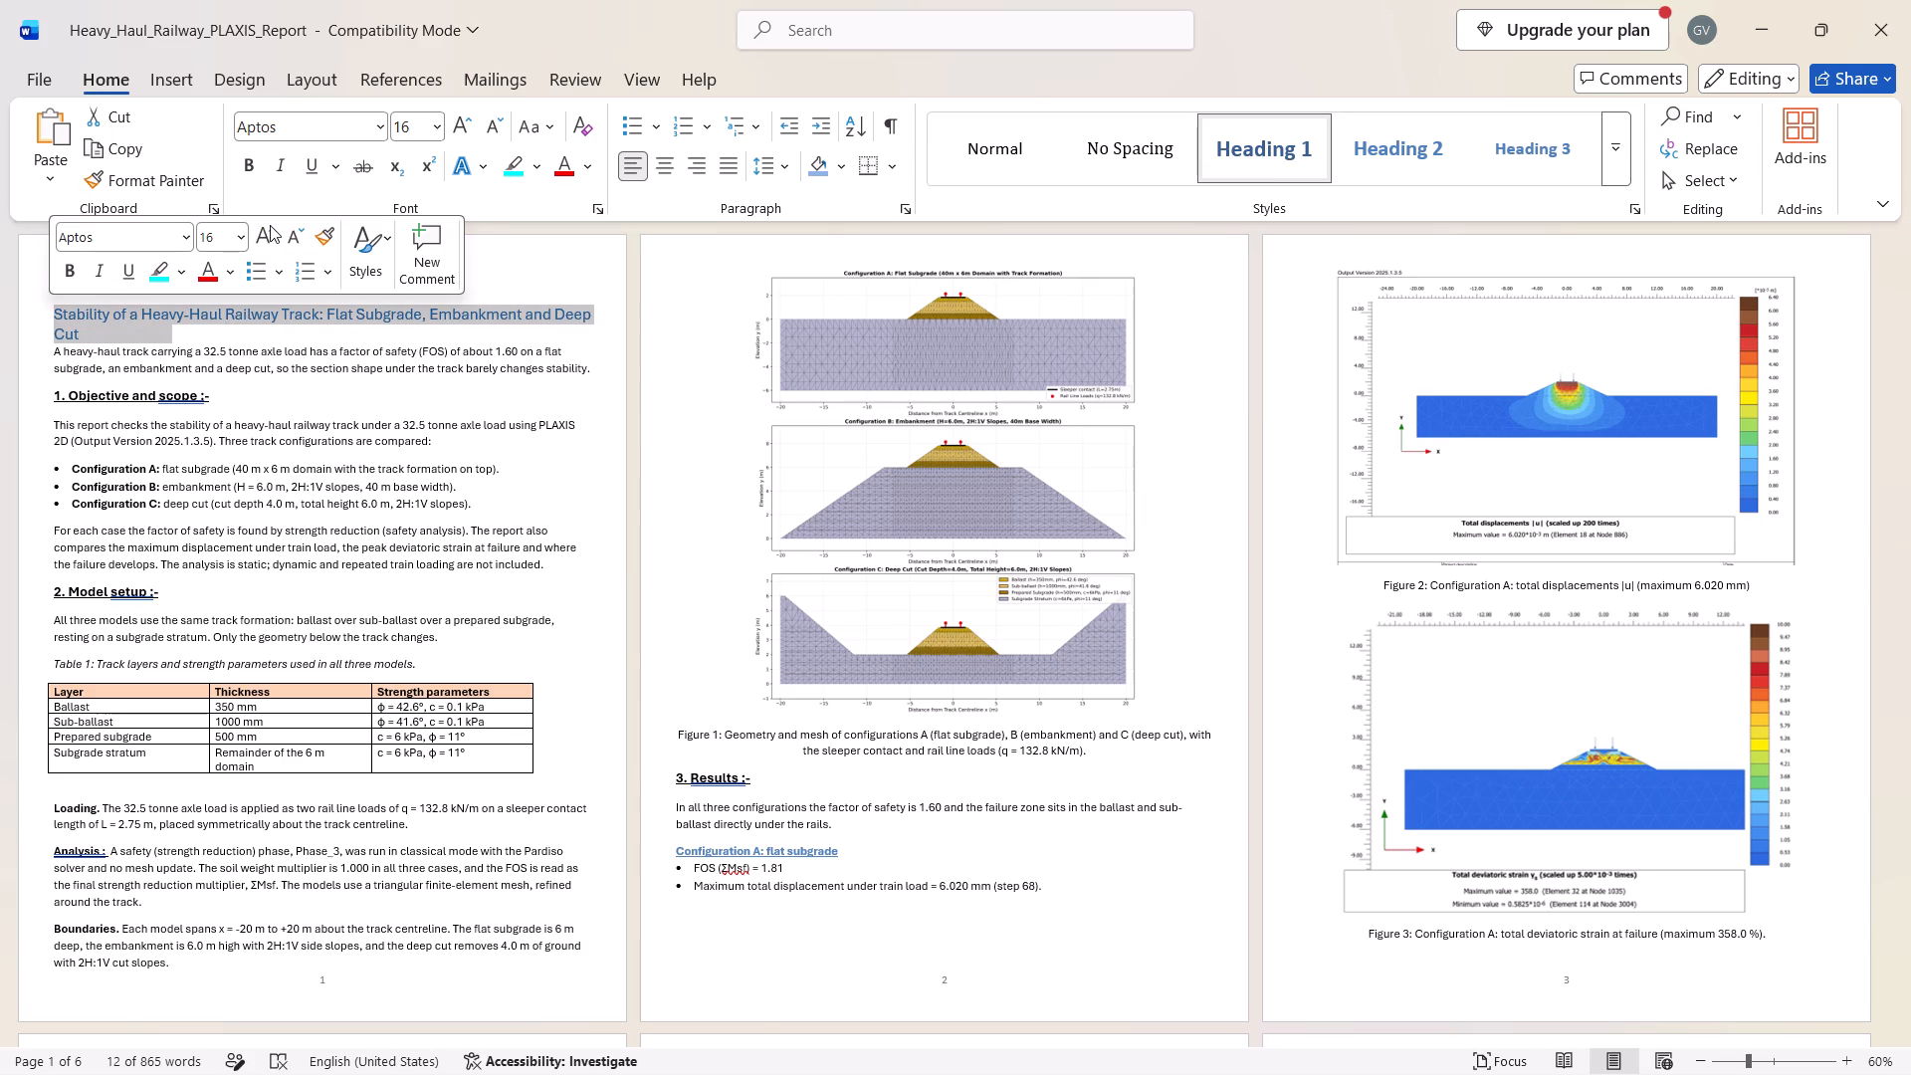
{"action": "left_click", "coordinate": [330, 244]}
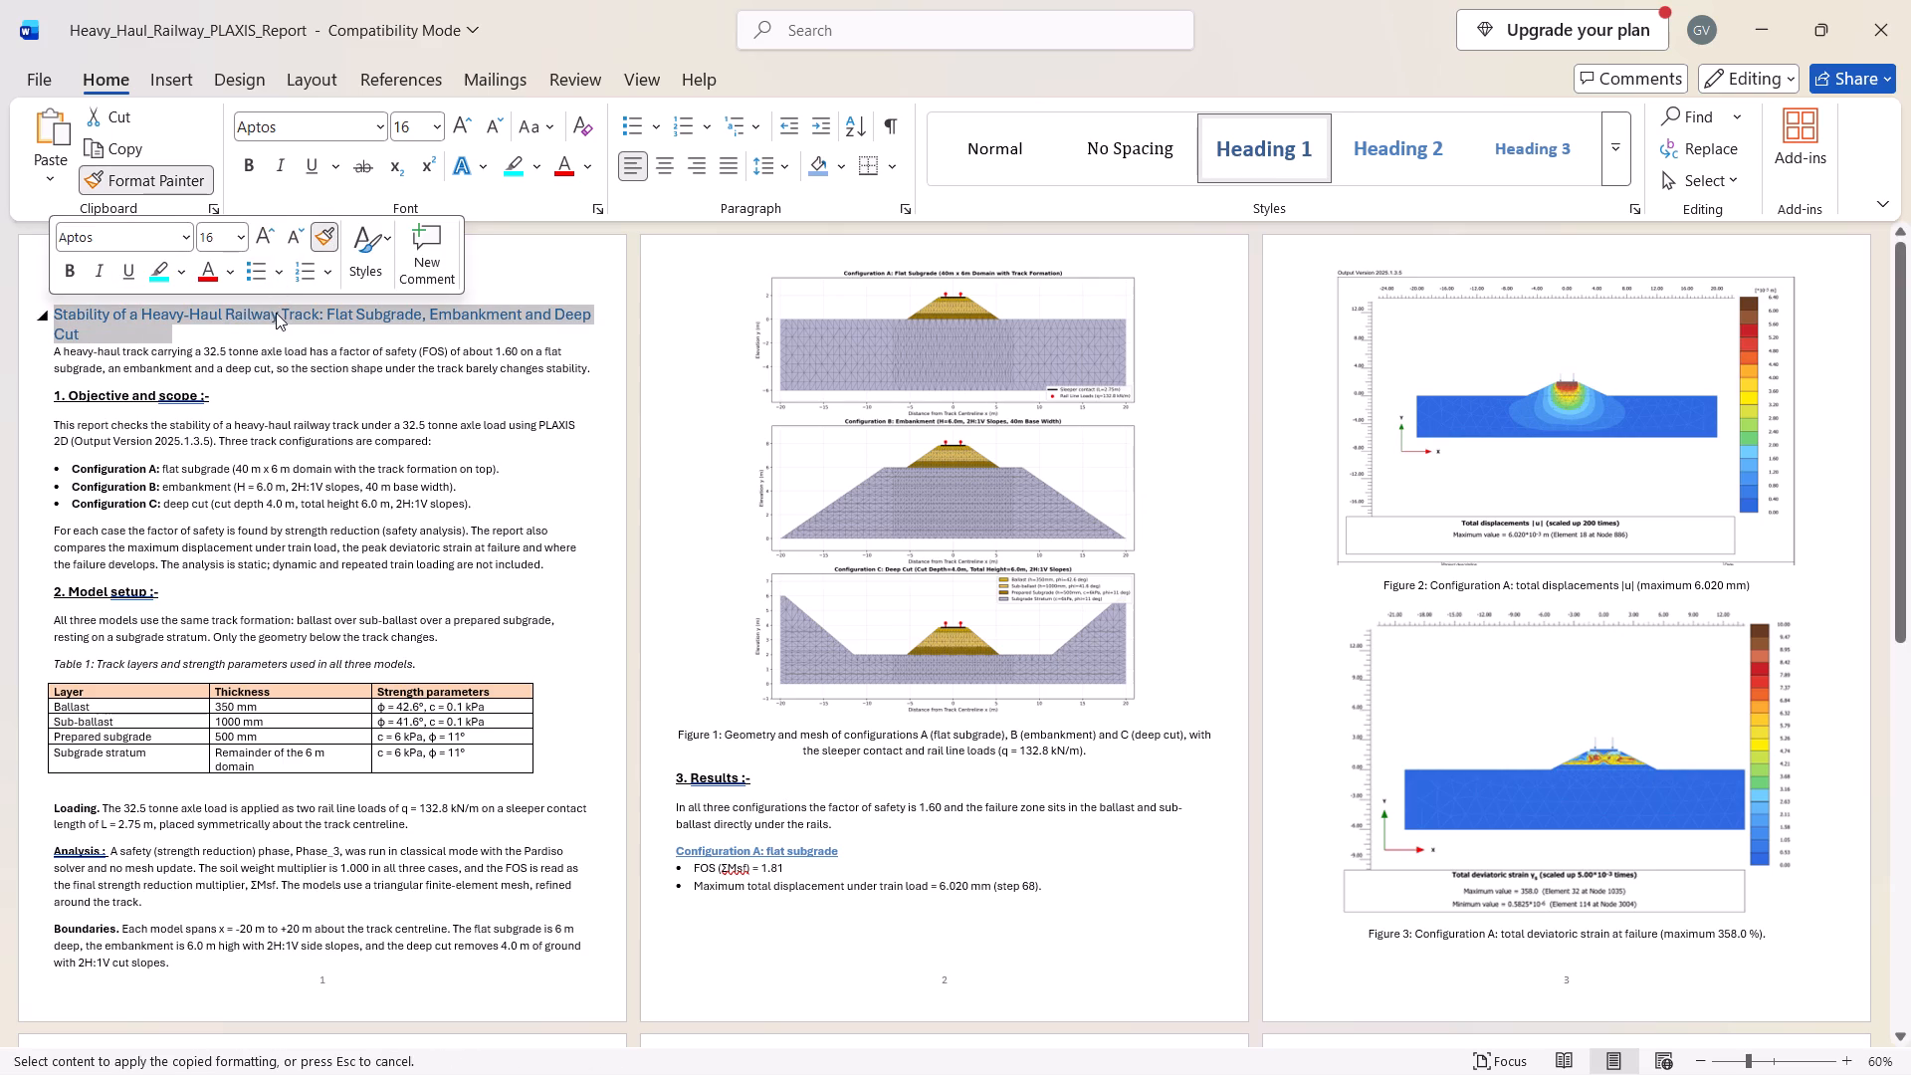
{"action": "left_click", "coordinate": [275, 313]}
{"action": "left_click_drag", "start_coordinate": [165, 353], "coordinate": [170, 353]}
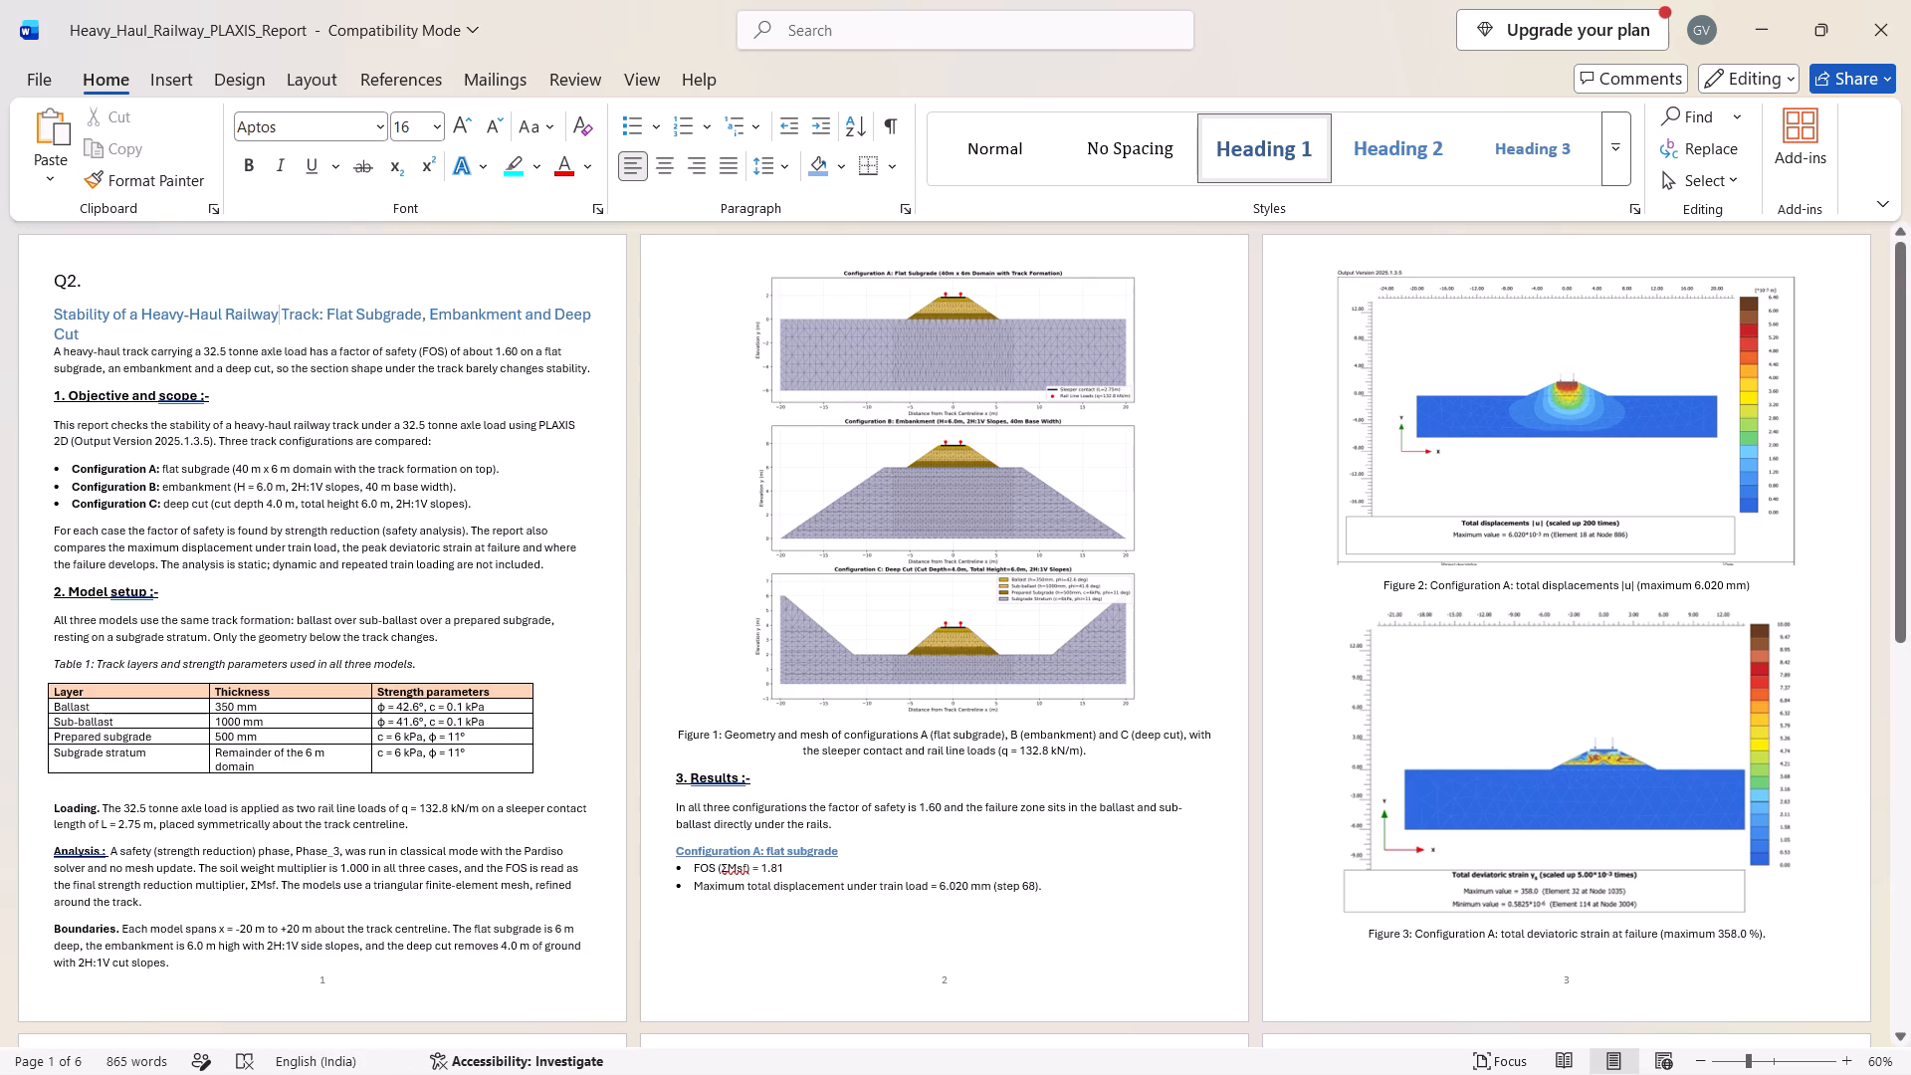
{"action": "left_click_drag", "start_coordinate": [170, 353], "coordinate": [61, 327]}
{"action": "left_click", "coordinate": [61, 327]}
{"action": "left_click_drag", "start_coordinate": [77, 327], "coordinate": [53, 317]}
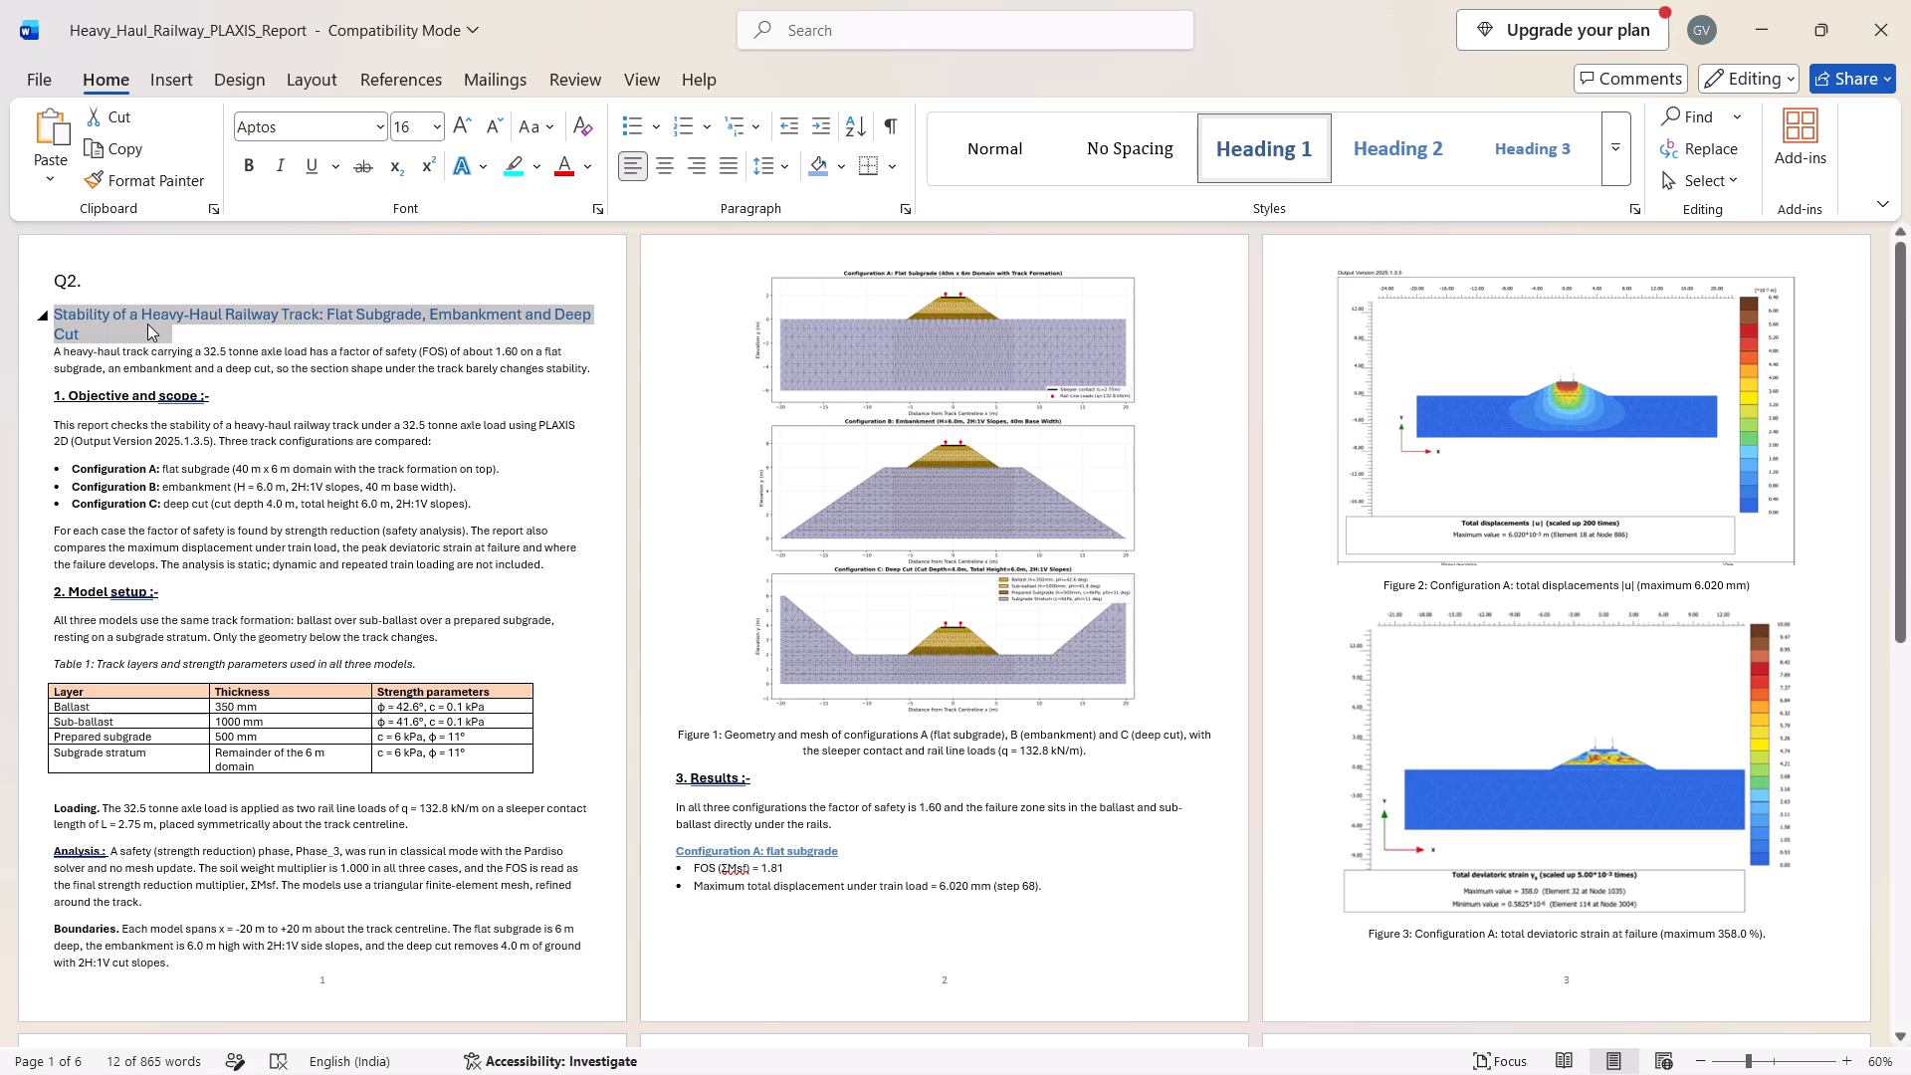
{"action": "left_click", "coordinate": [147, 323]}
Copy the heading formatting of the "Stability of a Heavy-Haul Railway Track" title onto the "Q2." line above it.
{"action": "left_click_drag", "start_coordinate": [84, 332], "coordinate": [37, 309]}
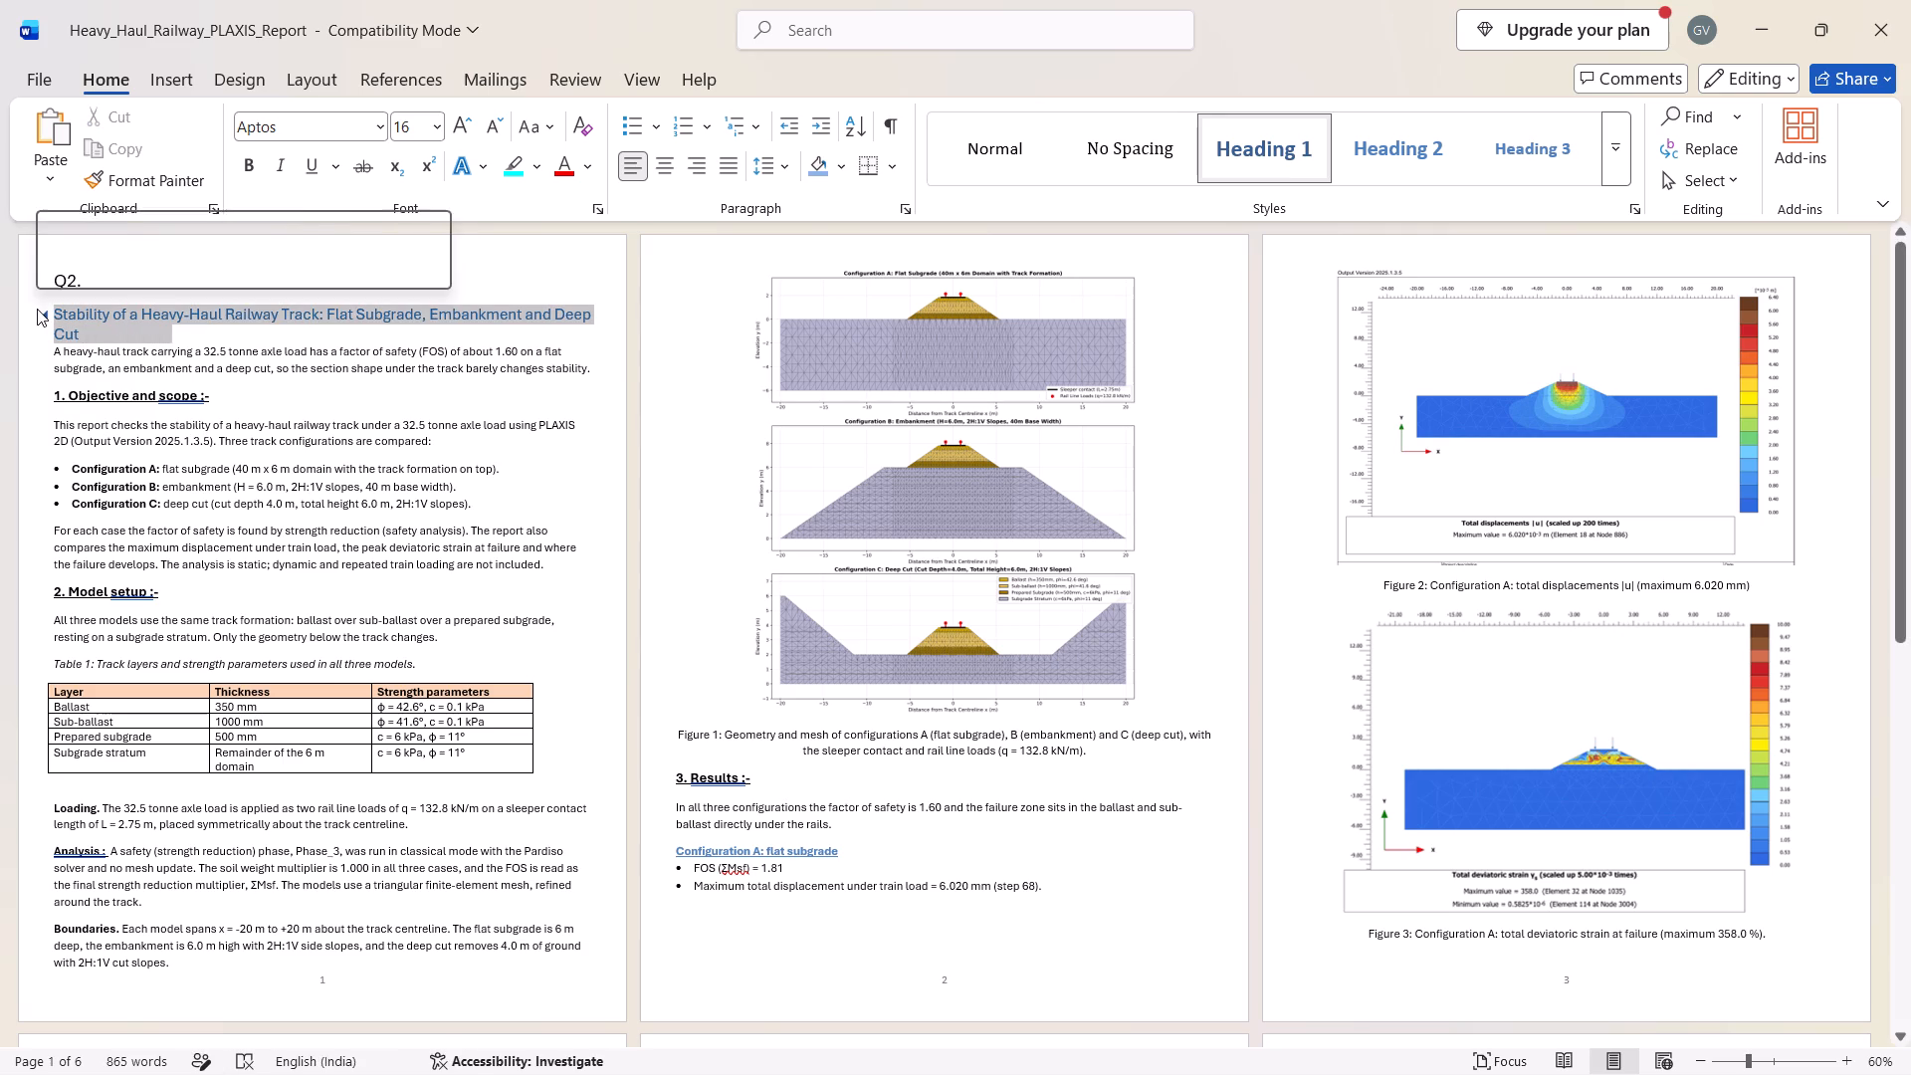
{"action": "left_click", "coordinate": [310, 231]}
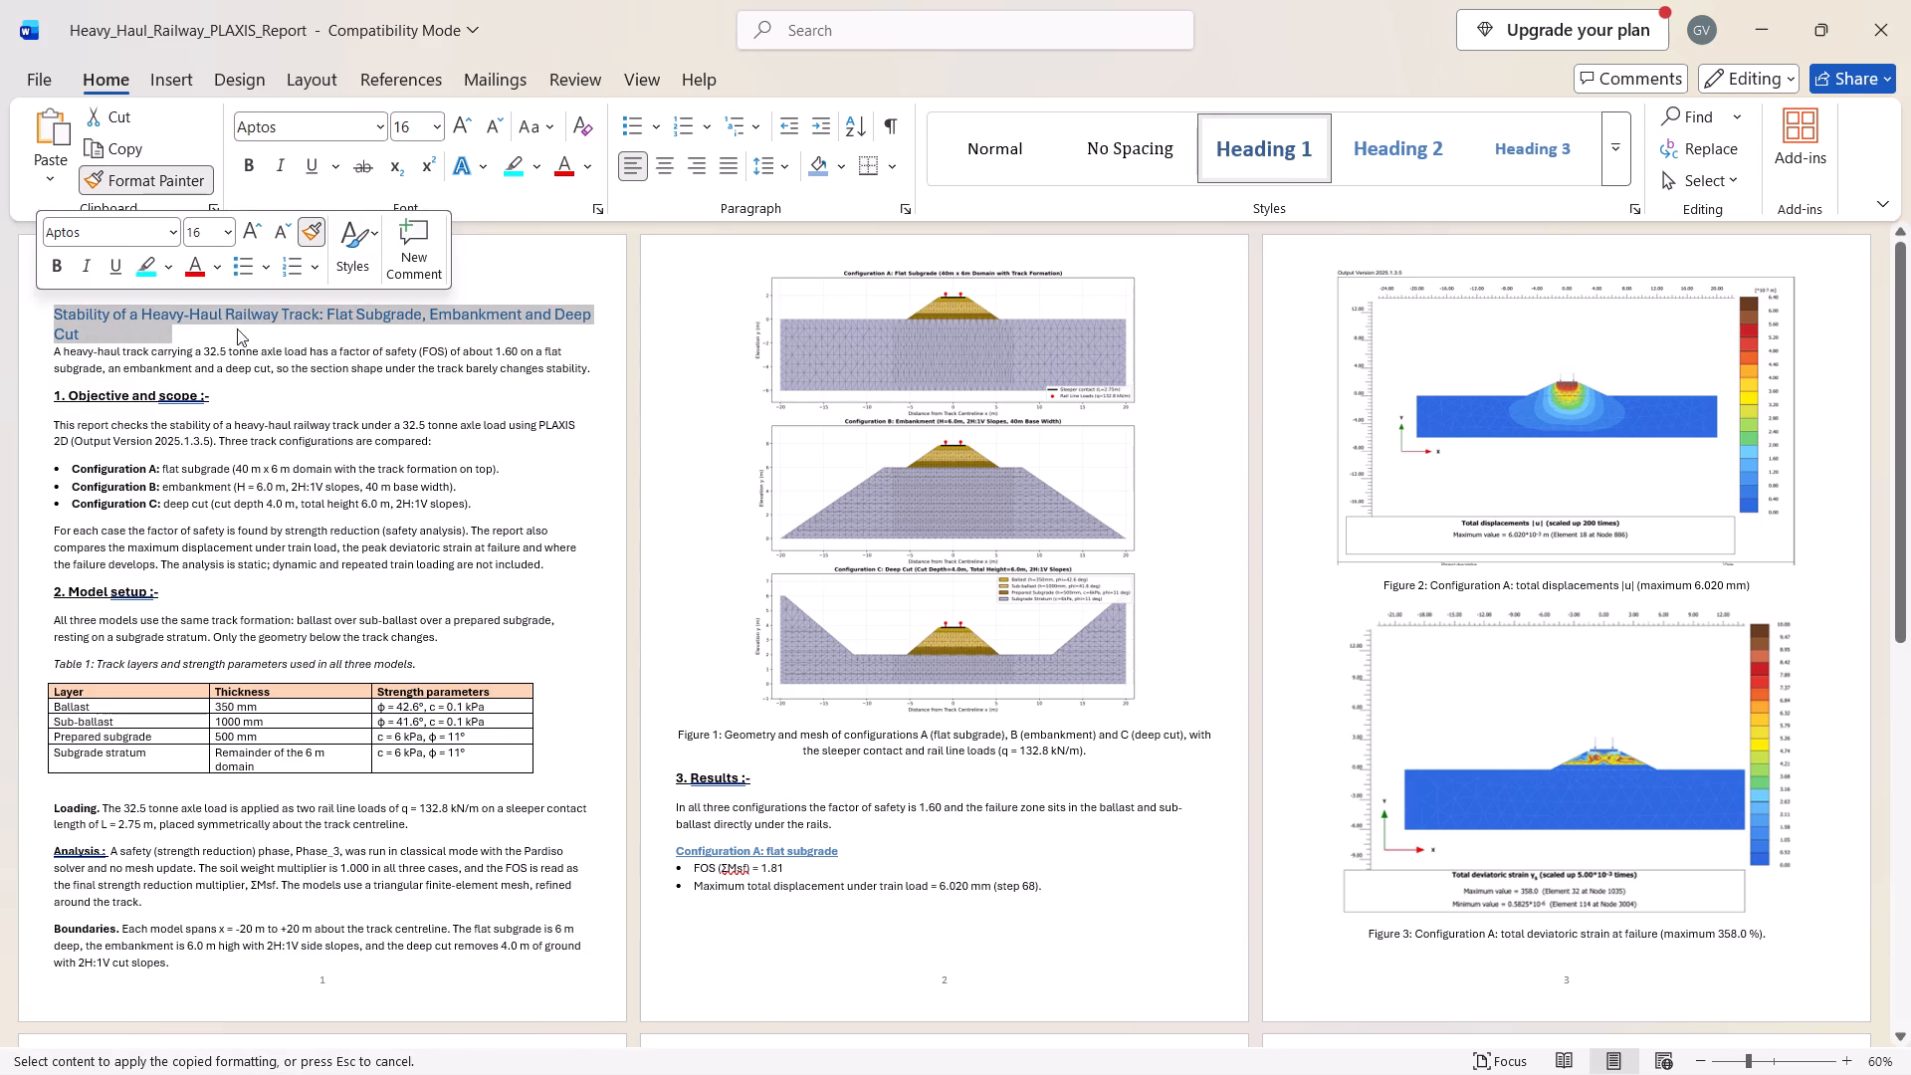
{"action": "scroll", "coordinate": [831, 660], "scroll_direction": "up", "scroll_amount": 6}
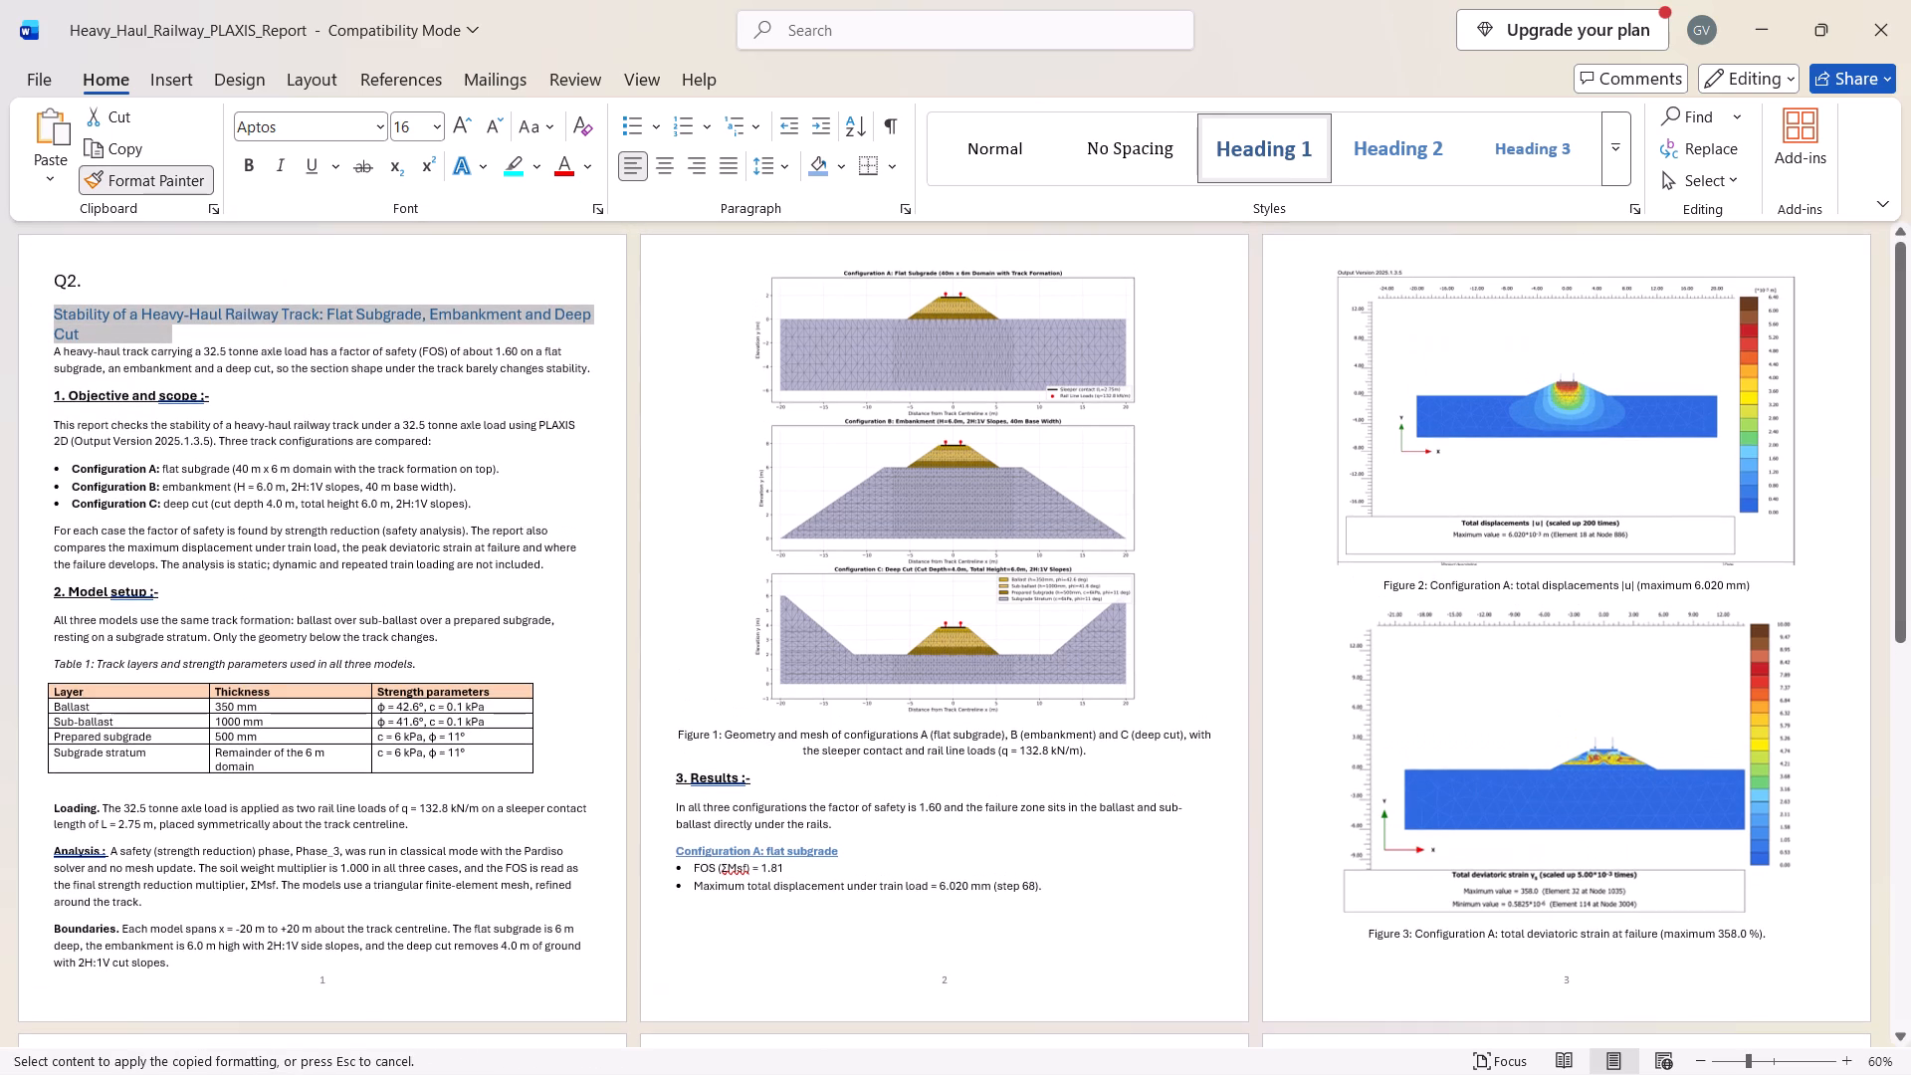
{"action": "scroll", "coordinate": [101, 292], "scroll_direction": "left", "scroll_amount": 1}
{"action": "left_click", "coordinate": [69, 278]}
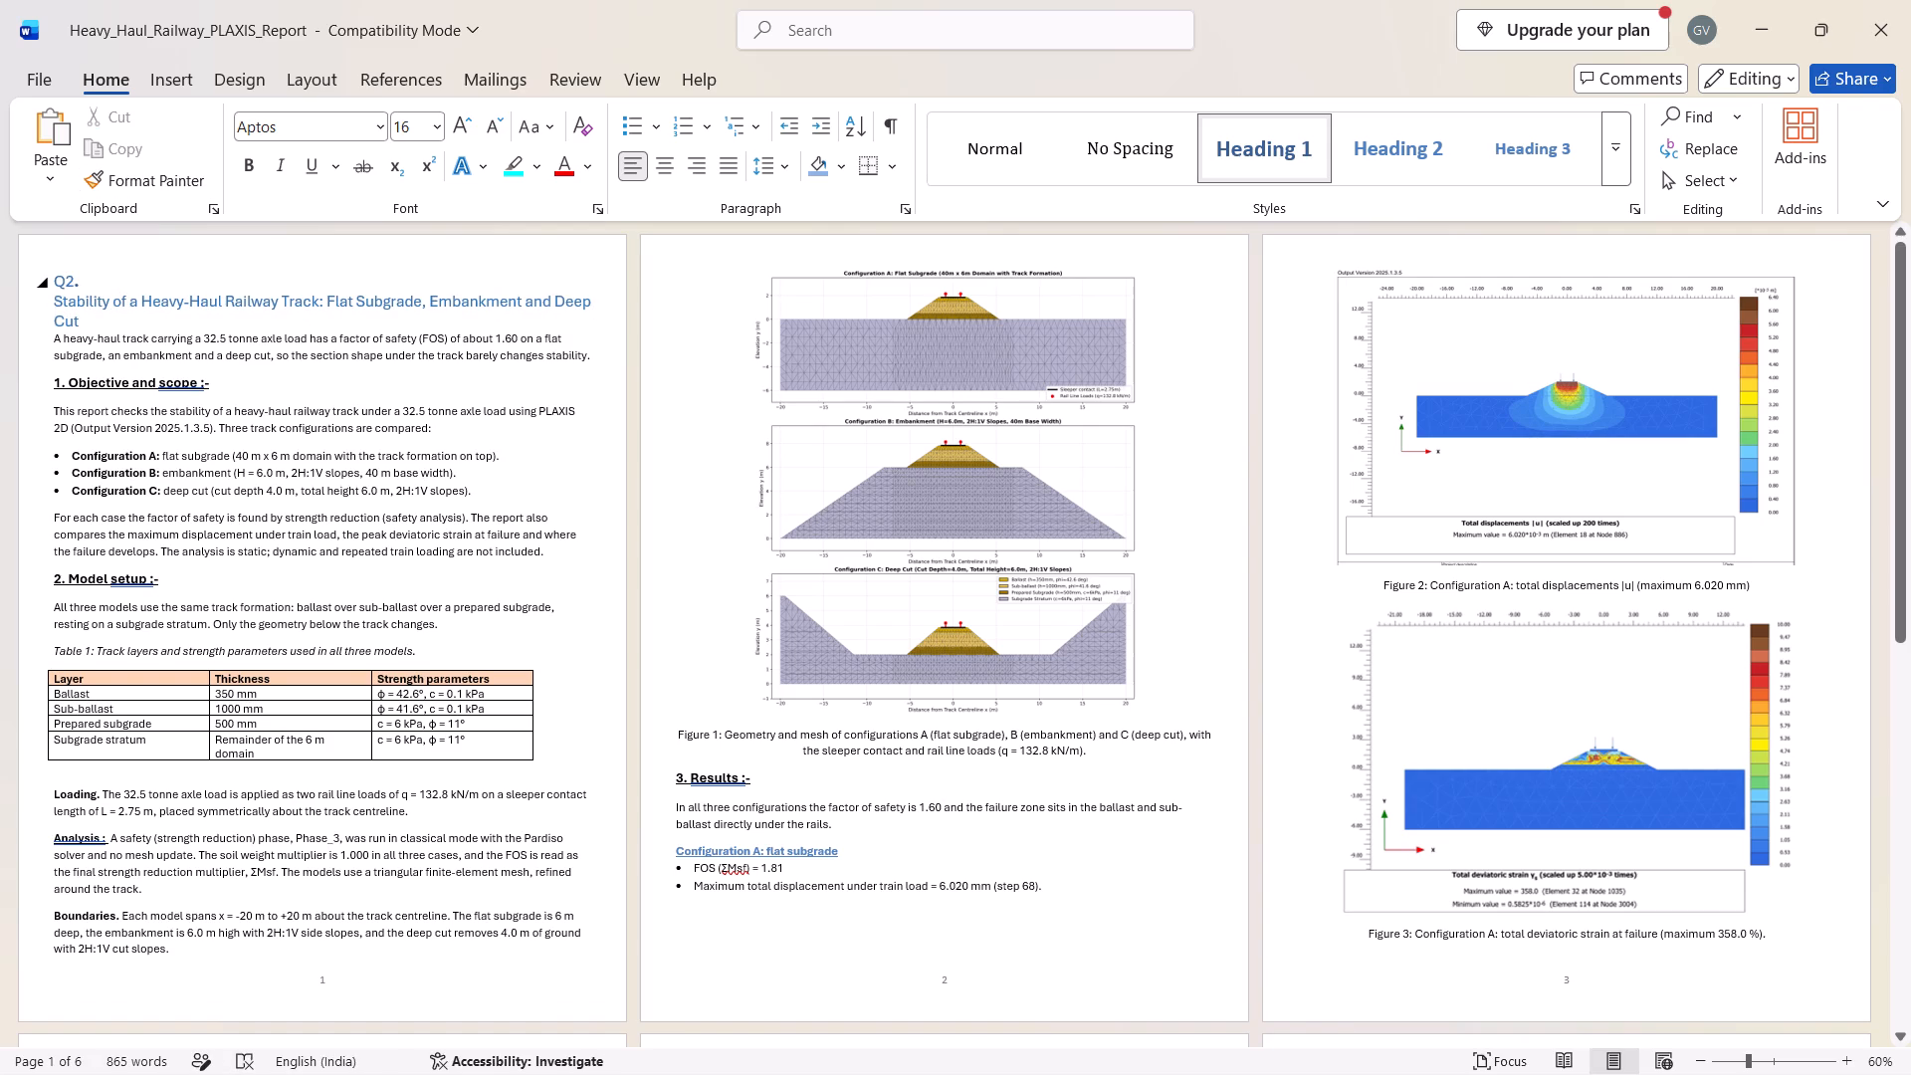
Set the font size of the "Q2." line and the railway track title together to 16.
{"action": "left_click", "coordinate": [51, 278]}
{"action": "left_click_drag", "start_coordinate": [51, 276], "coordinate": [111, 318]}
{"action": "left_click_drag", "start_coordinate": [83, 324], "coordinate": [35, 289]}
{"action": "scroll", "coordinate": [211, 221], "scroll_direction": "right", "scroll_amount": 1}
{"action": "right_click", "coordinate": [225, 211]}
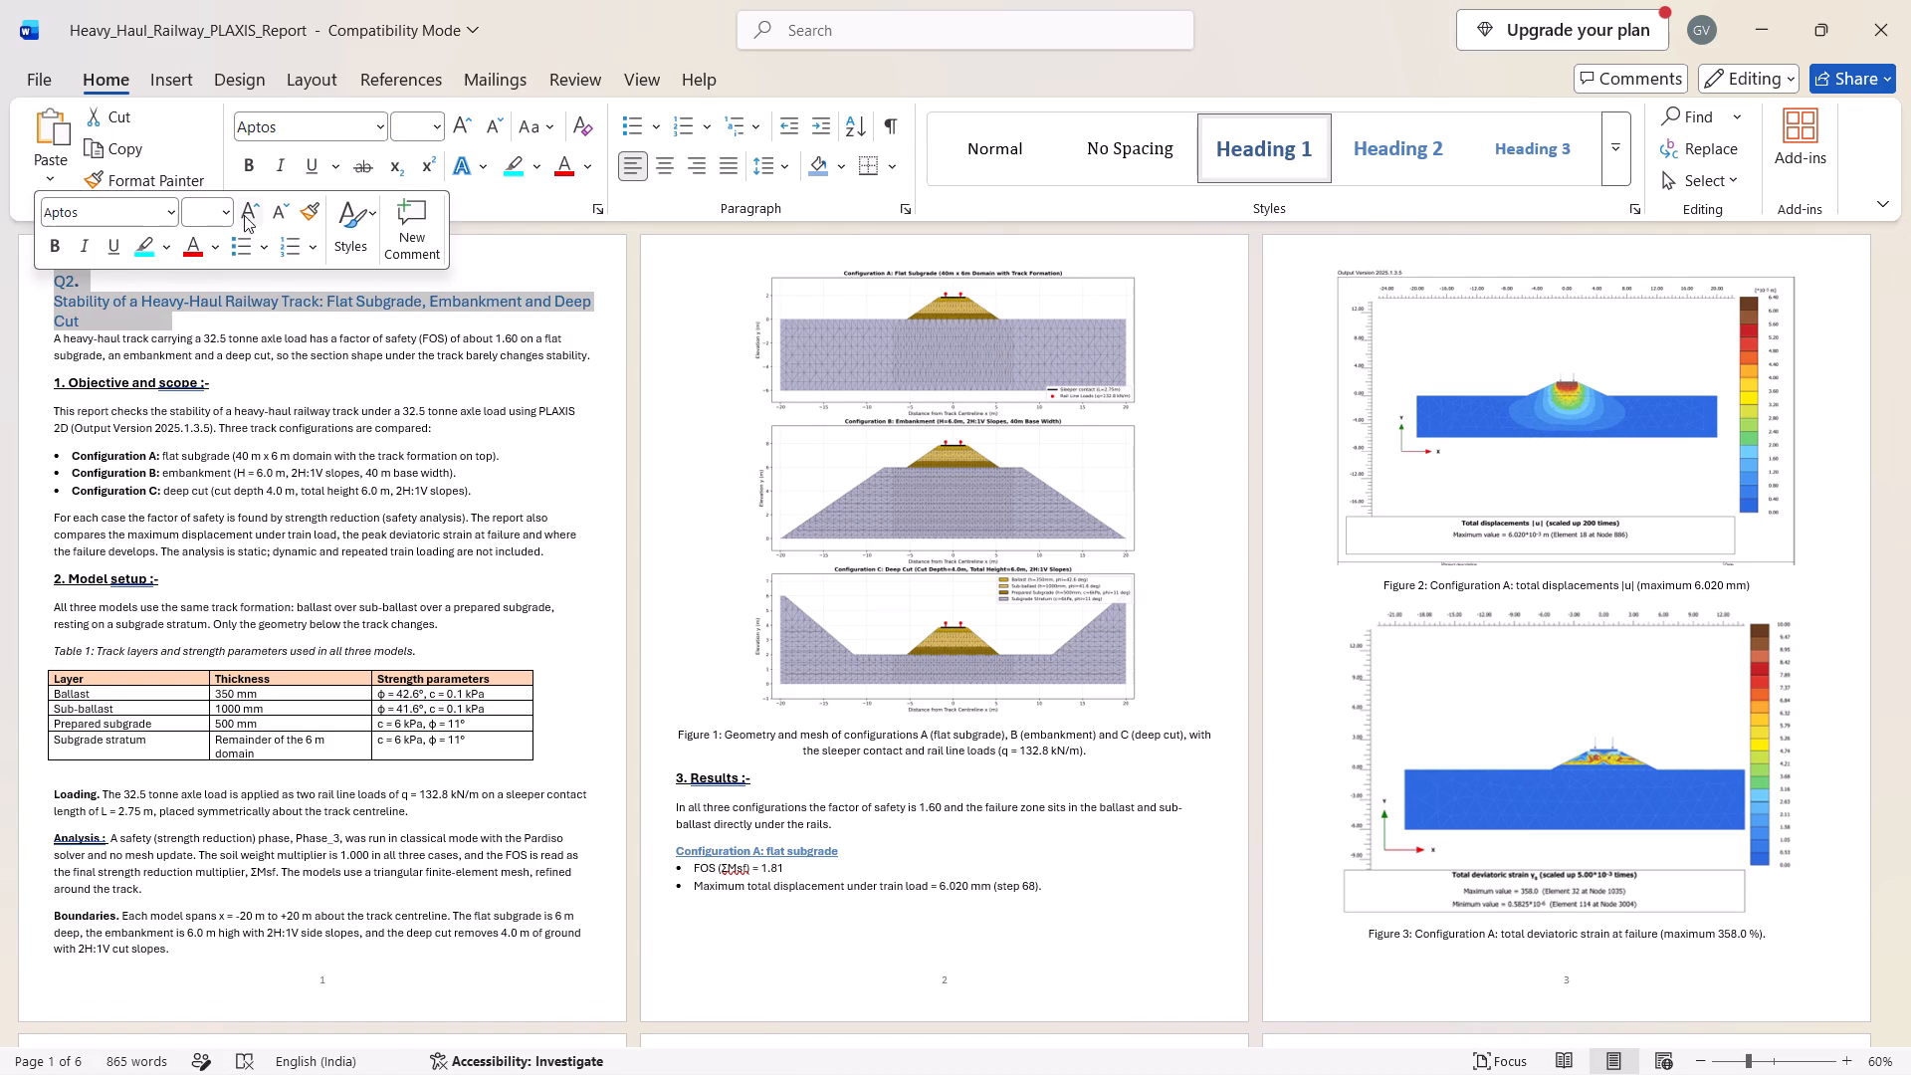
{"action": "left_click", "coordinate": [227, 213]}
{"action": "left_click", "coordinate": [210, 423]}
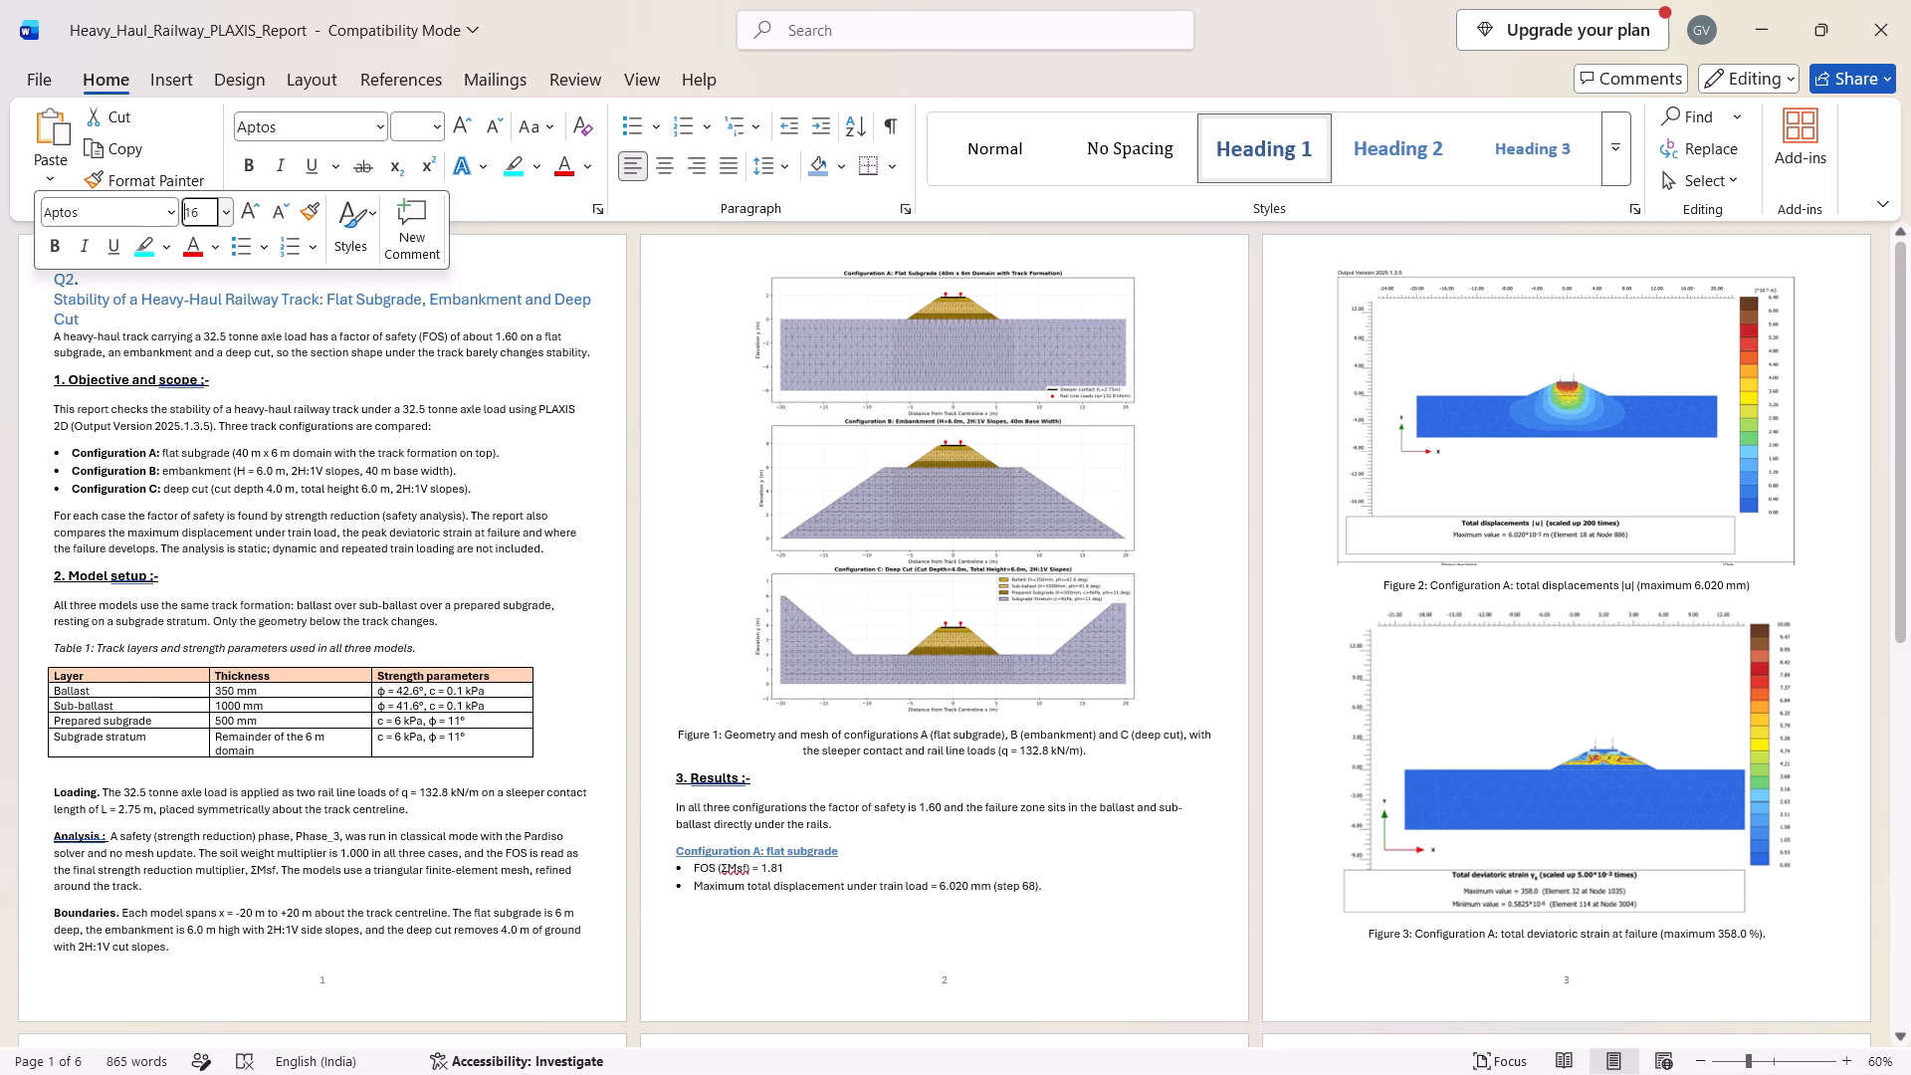
Set the font size of the "Q2." line and the railway track title together to 18.
{"action": "left_click", "coordinate": [72, 318]}
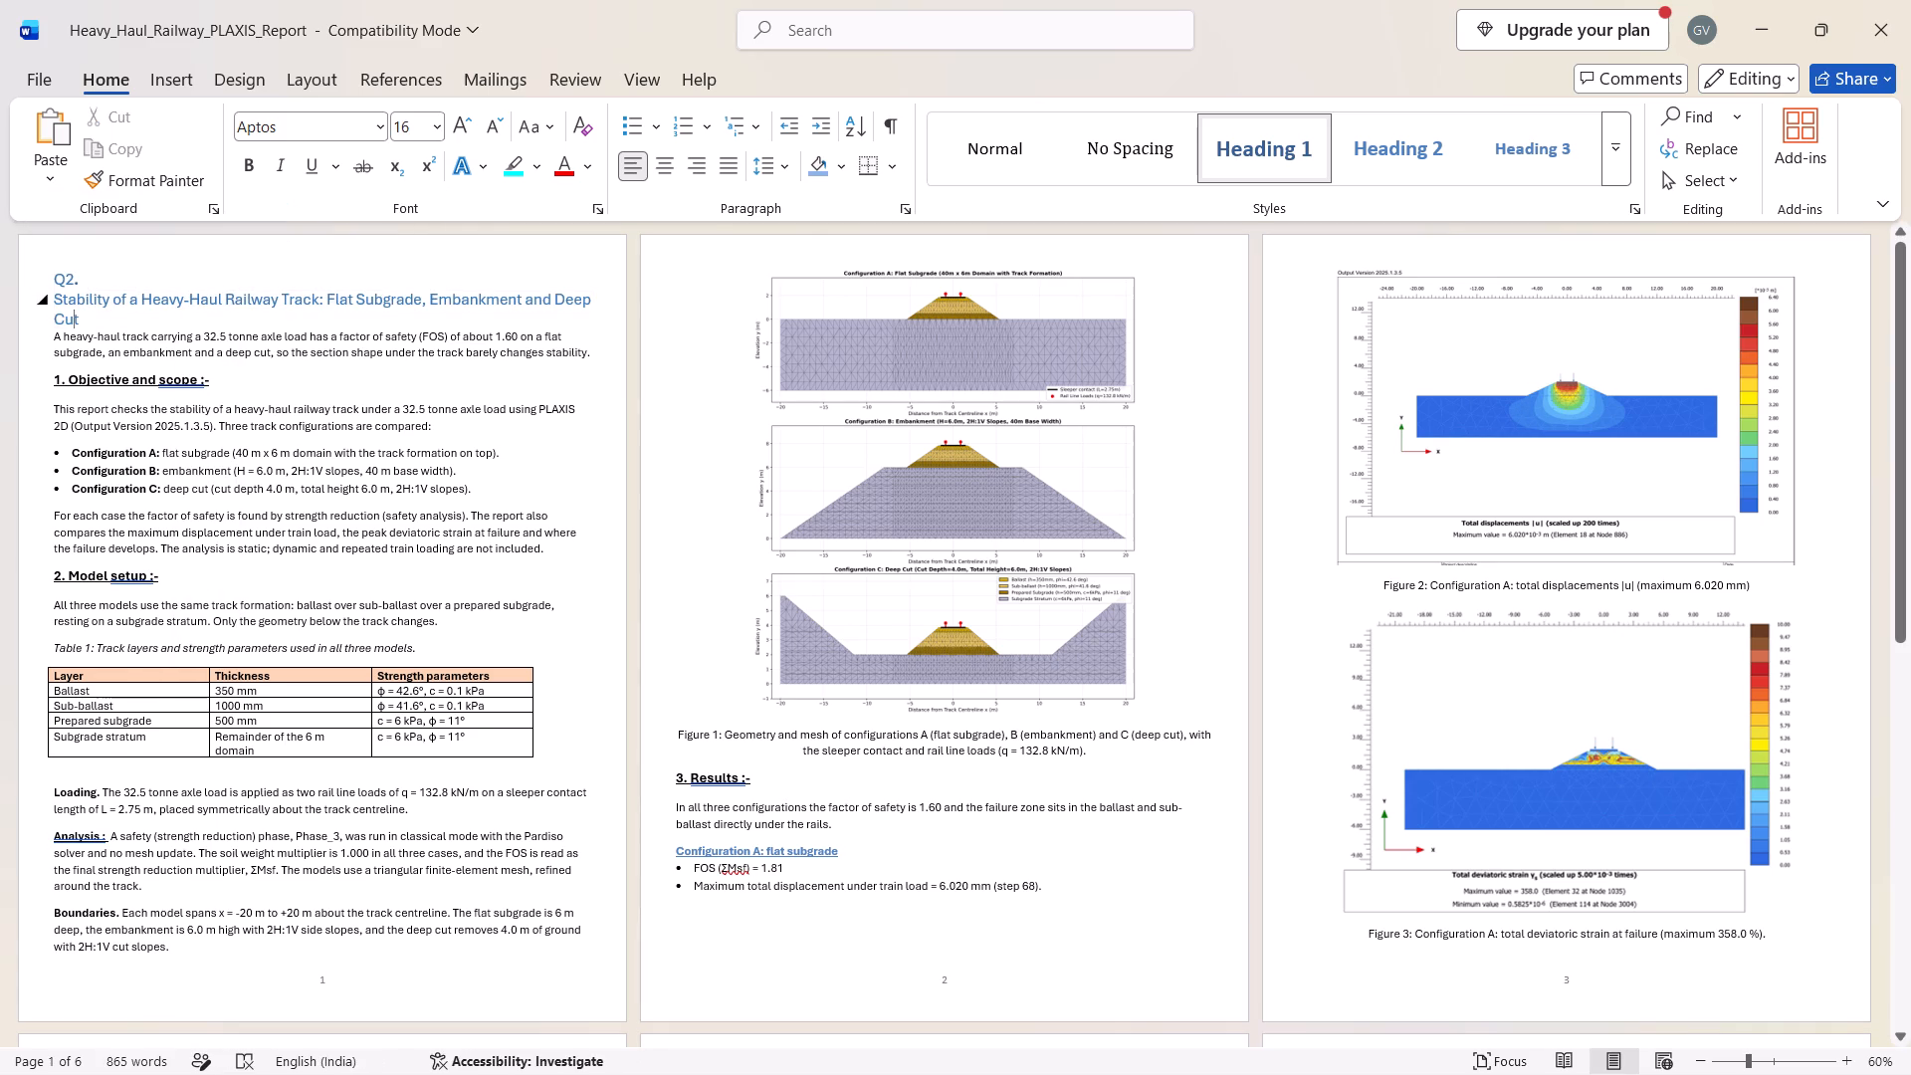
{"action": "left_click_drag", "start_coordinate": [84, 318], "coordinate": [42, 273]}
{"action": "left_click", "coordinate": [235, 195]}
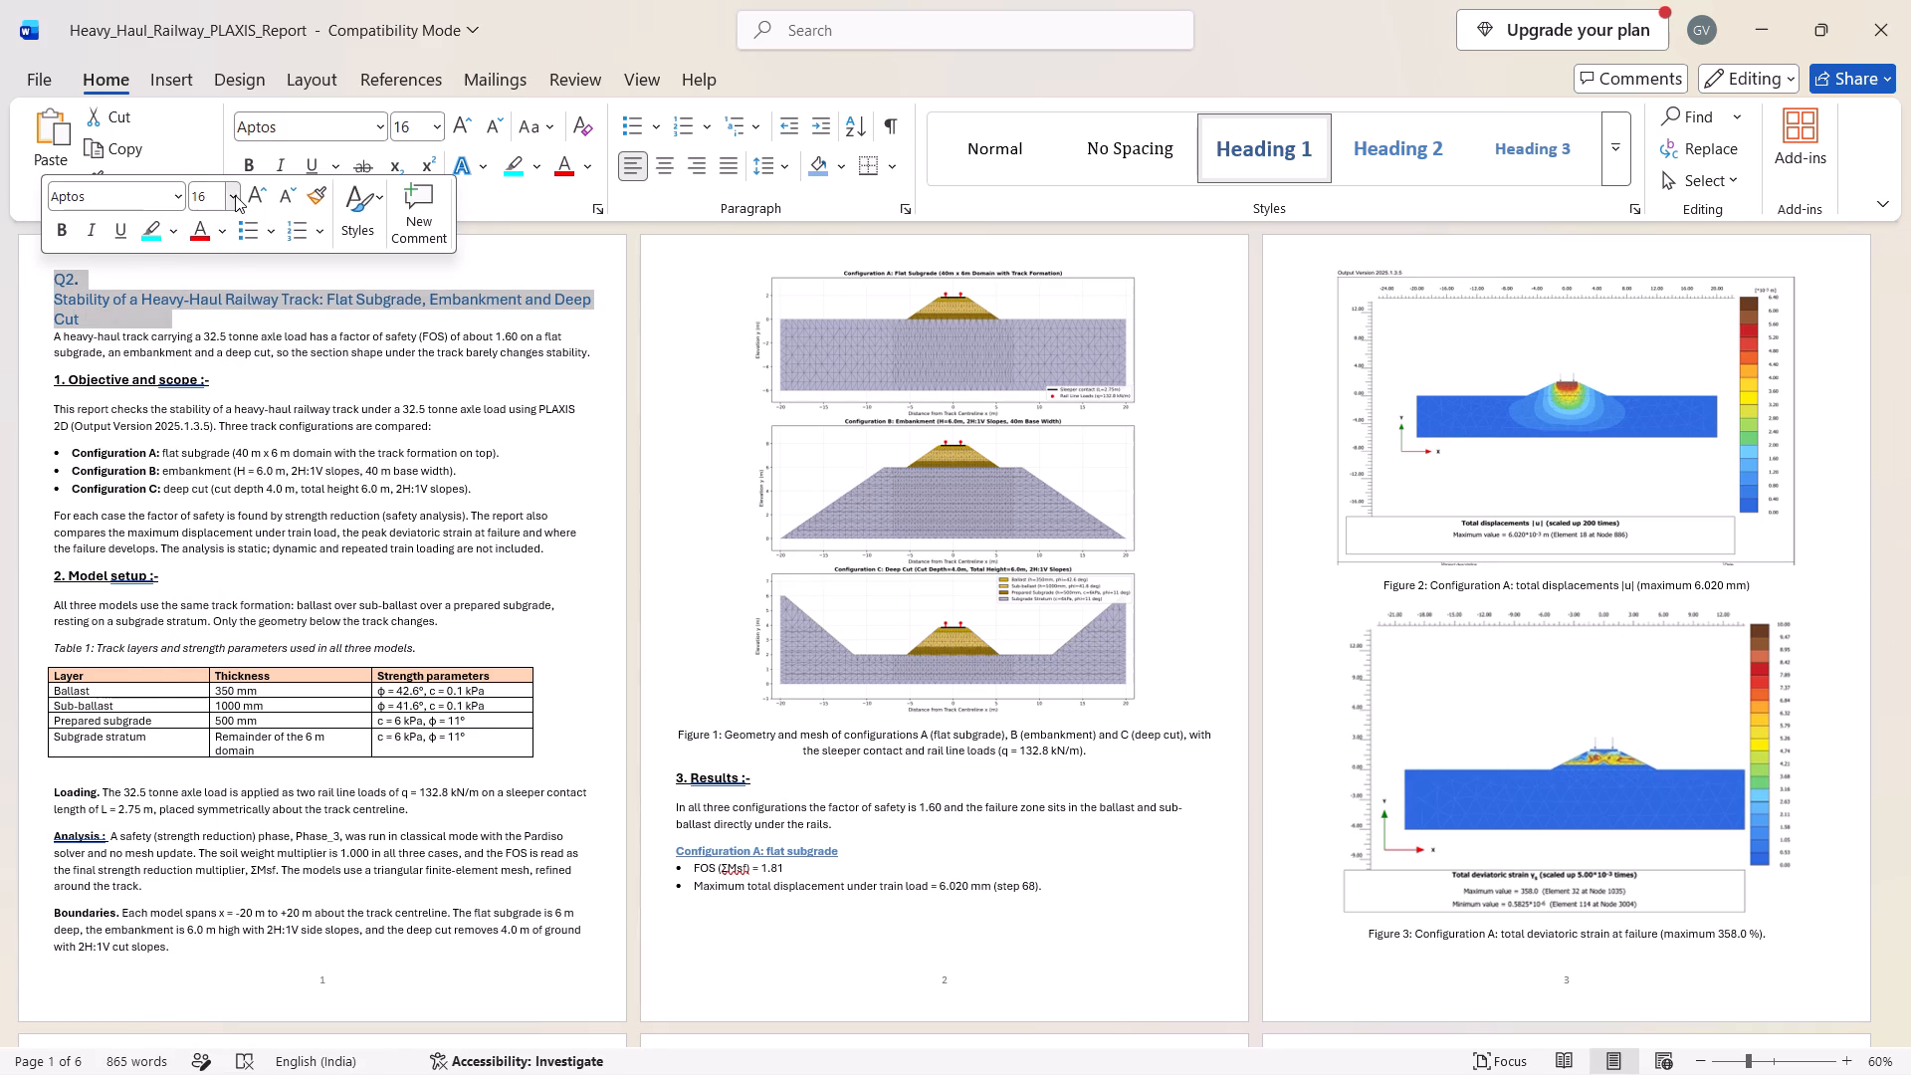
{"action": "left_click", "coordinate": [219, 434]}
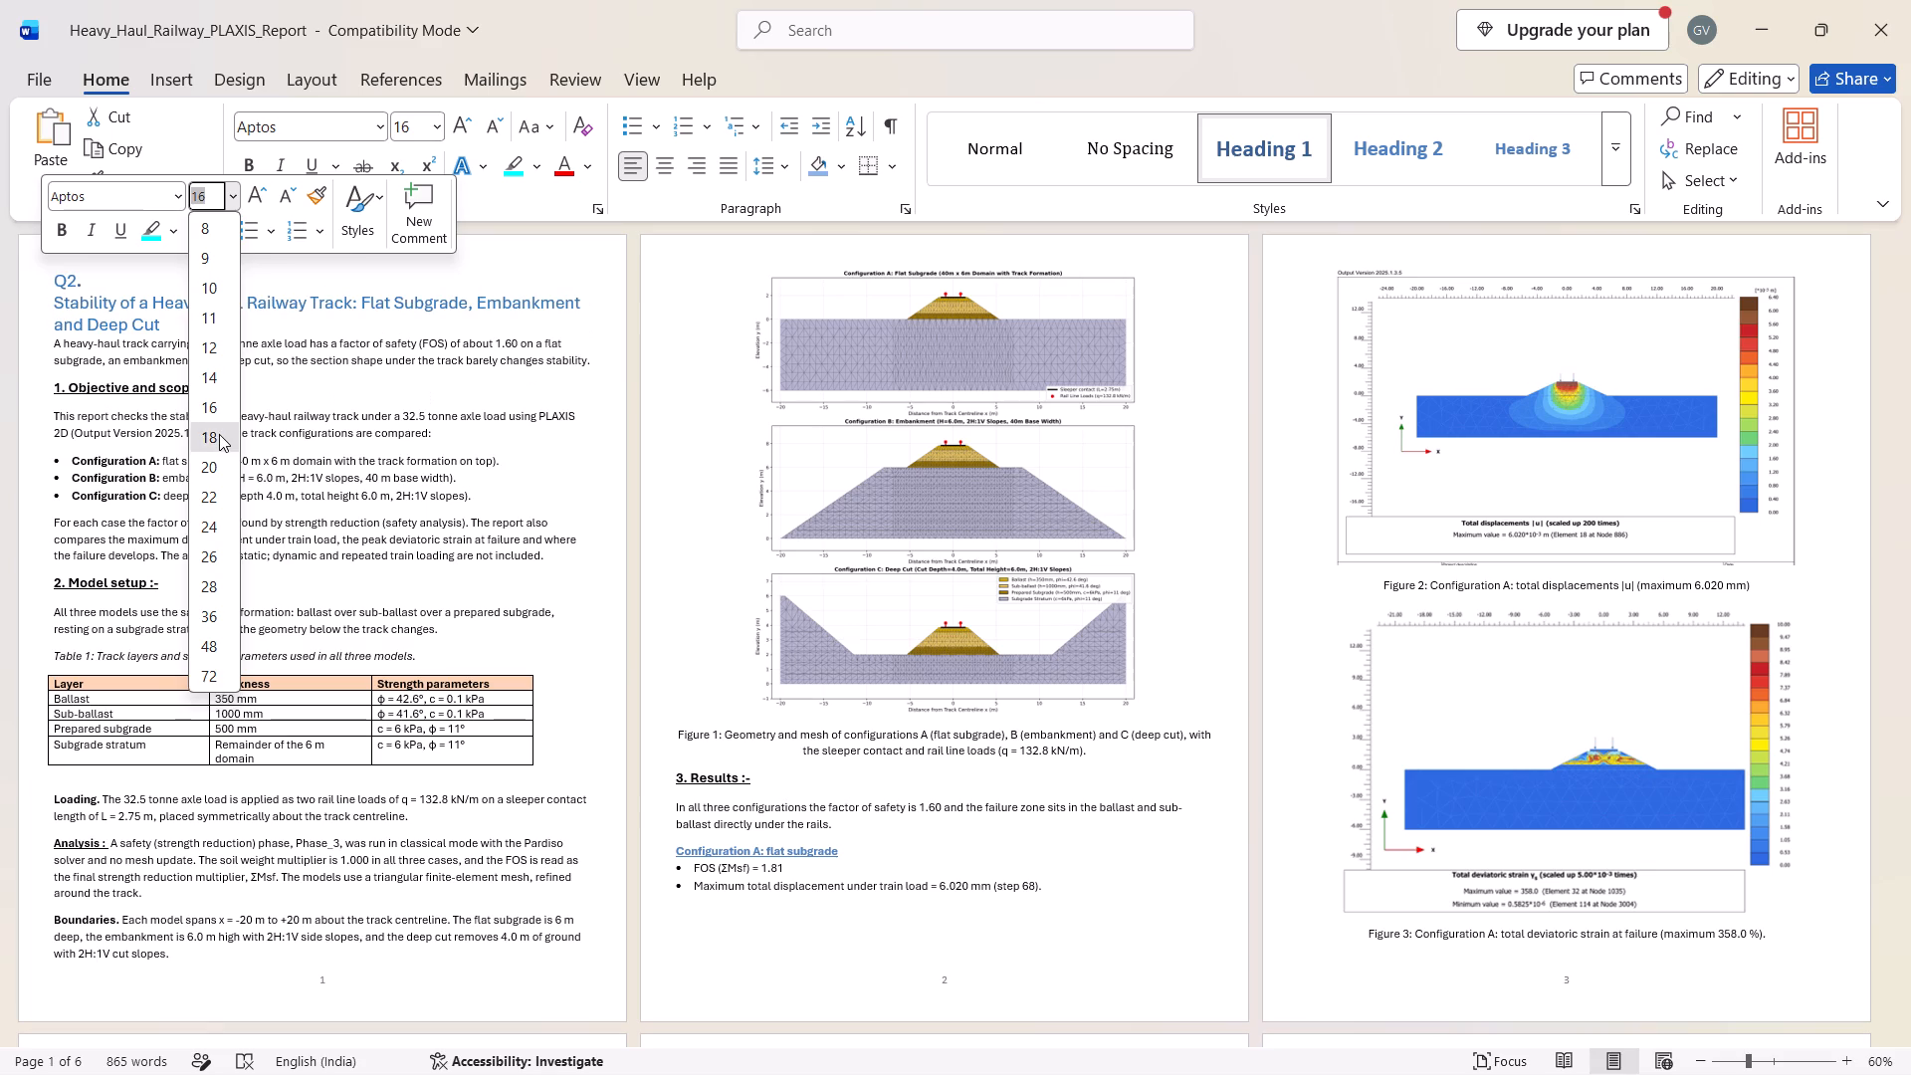
{"action": "left_click", "coordinate": [224, 430]}
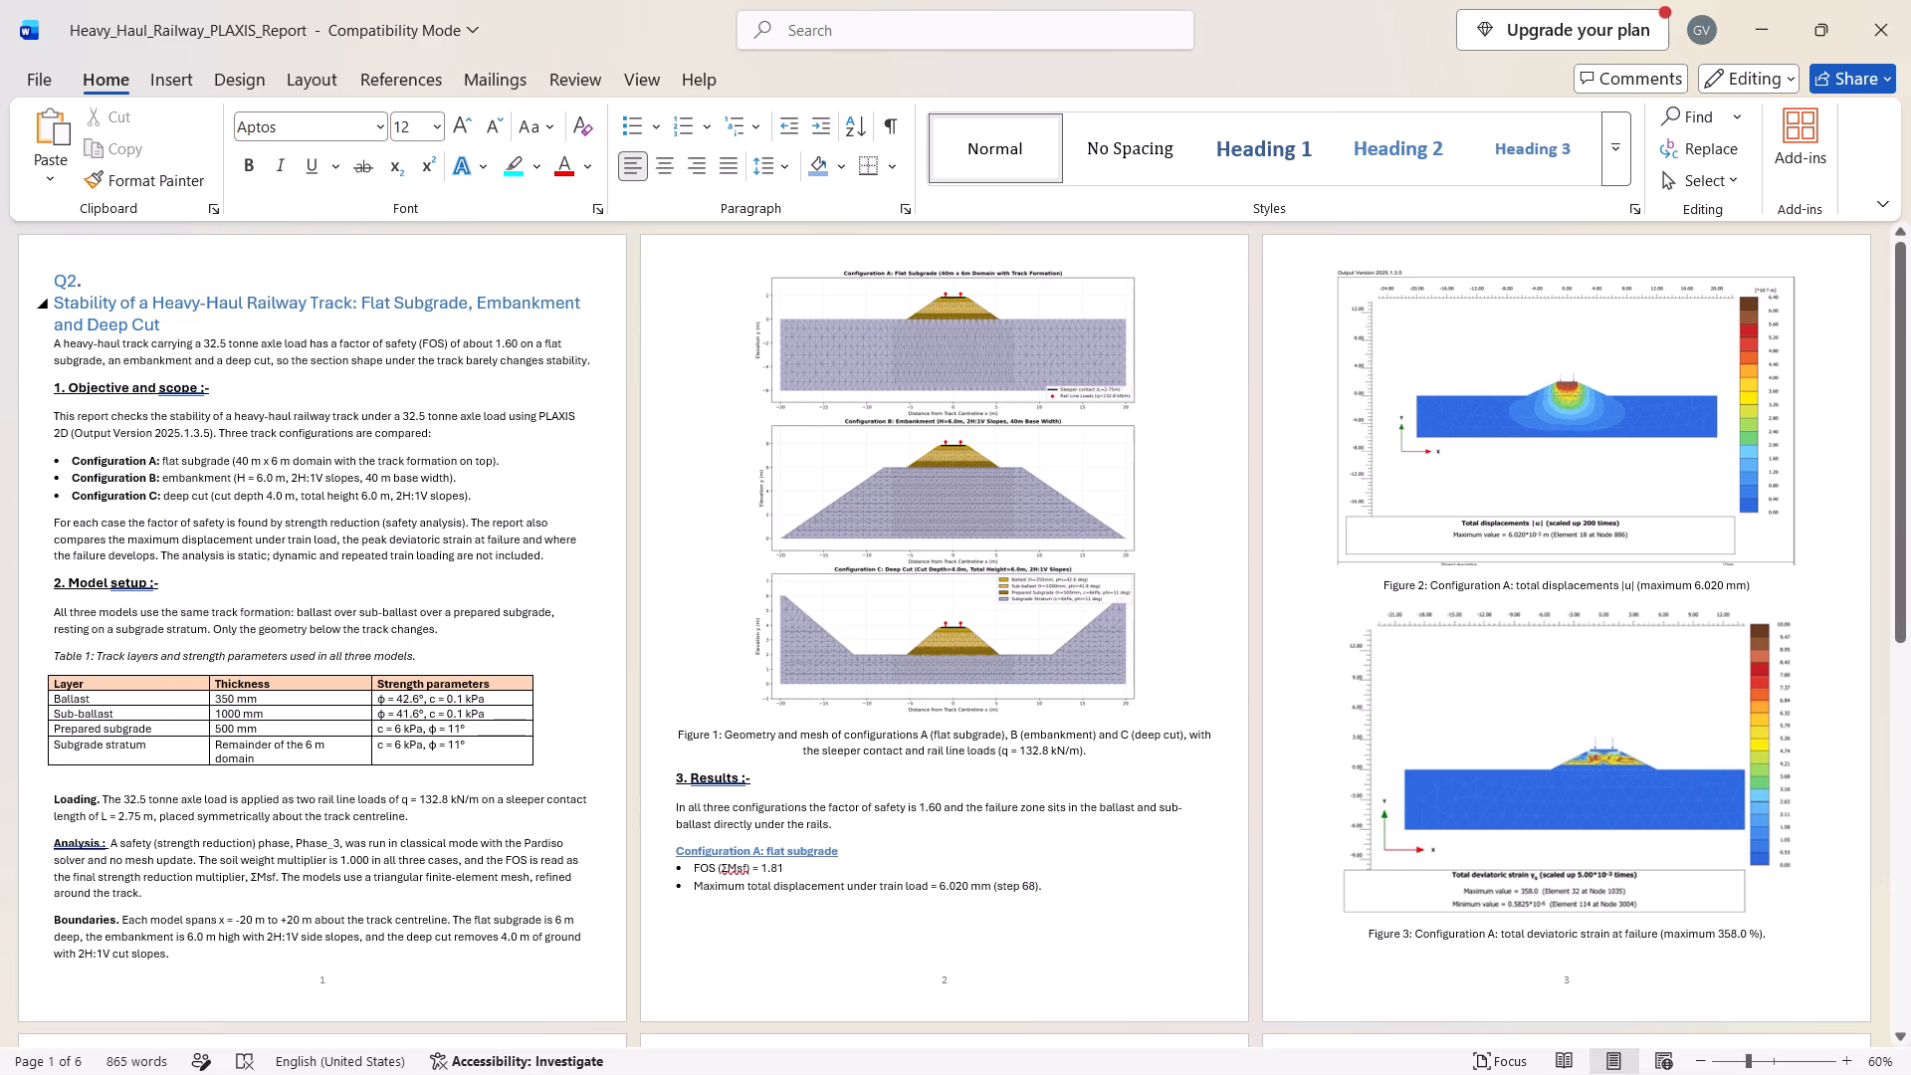
Insert a blank line between the railway track title and the introductory paragraph.
{"action": "left_click", "coordinate": [168, 321]}
{"action": "key", "text": "Return"}
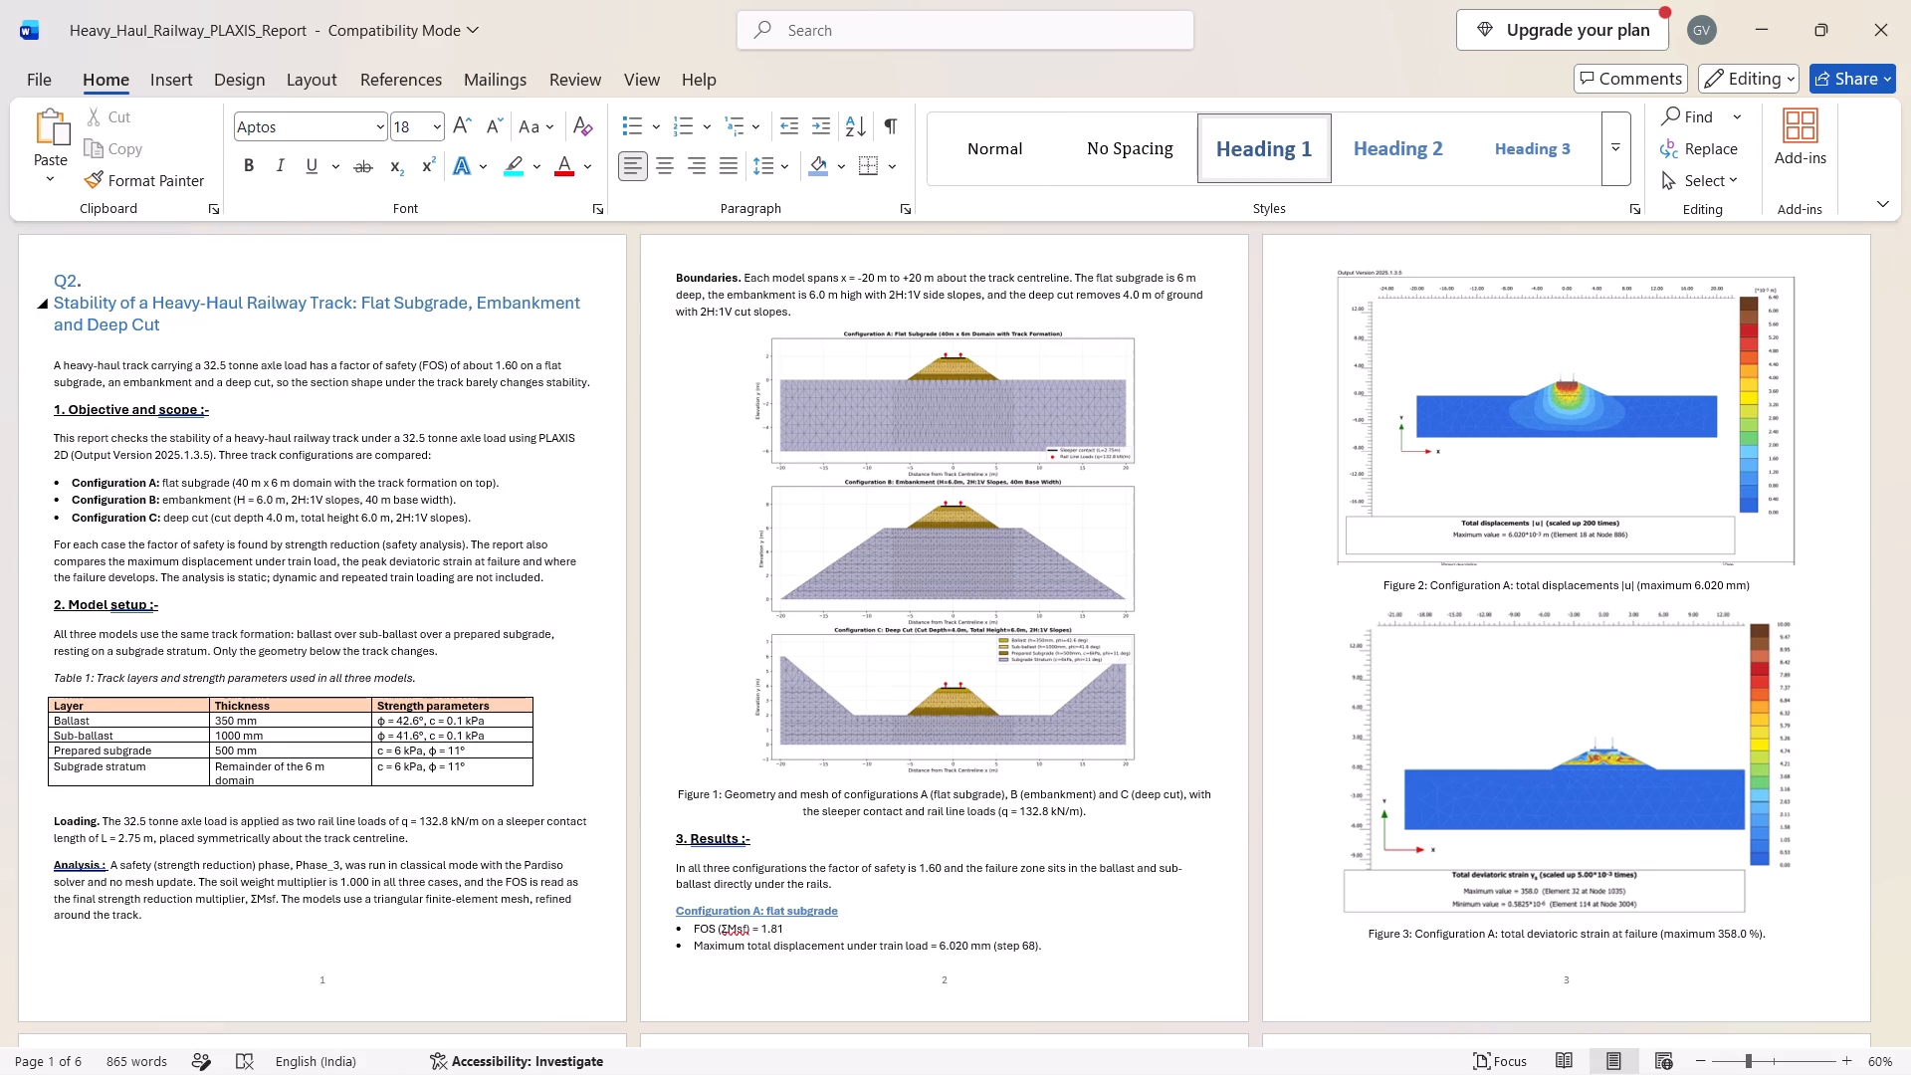
{"action": "left_click", "coordinate": [298, 343]}
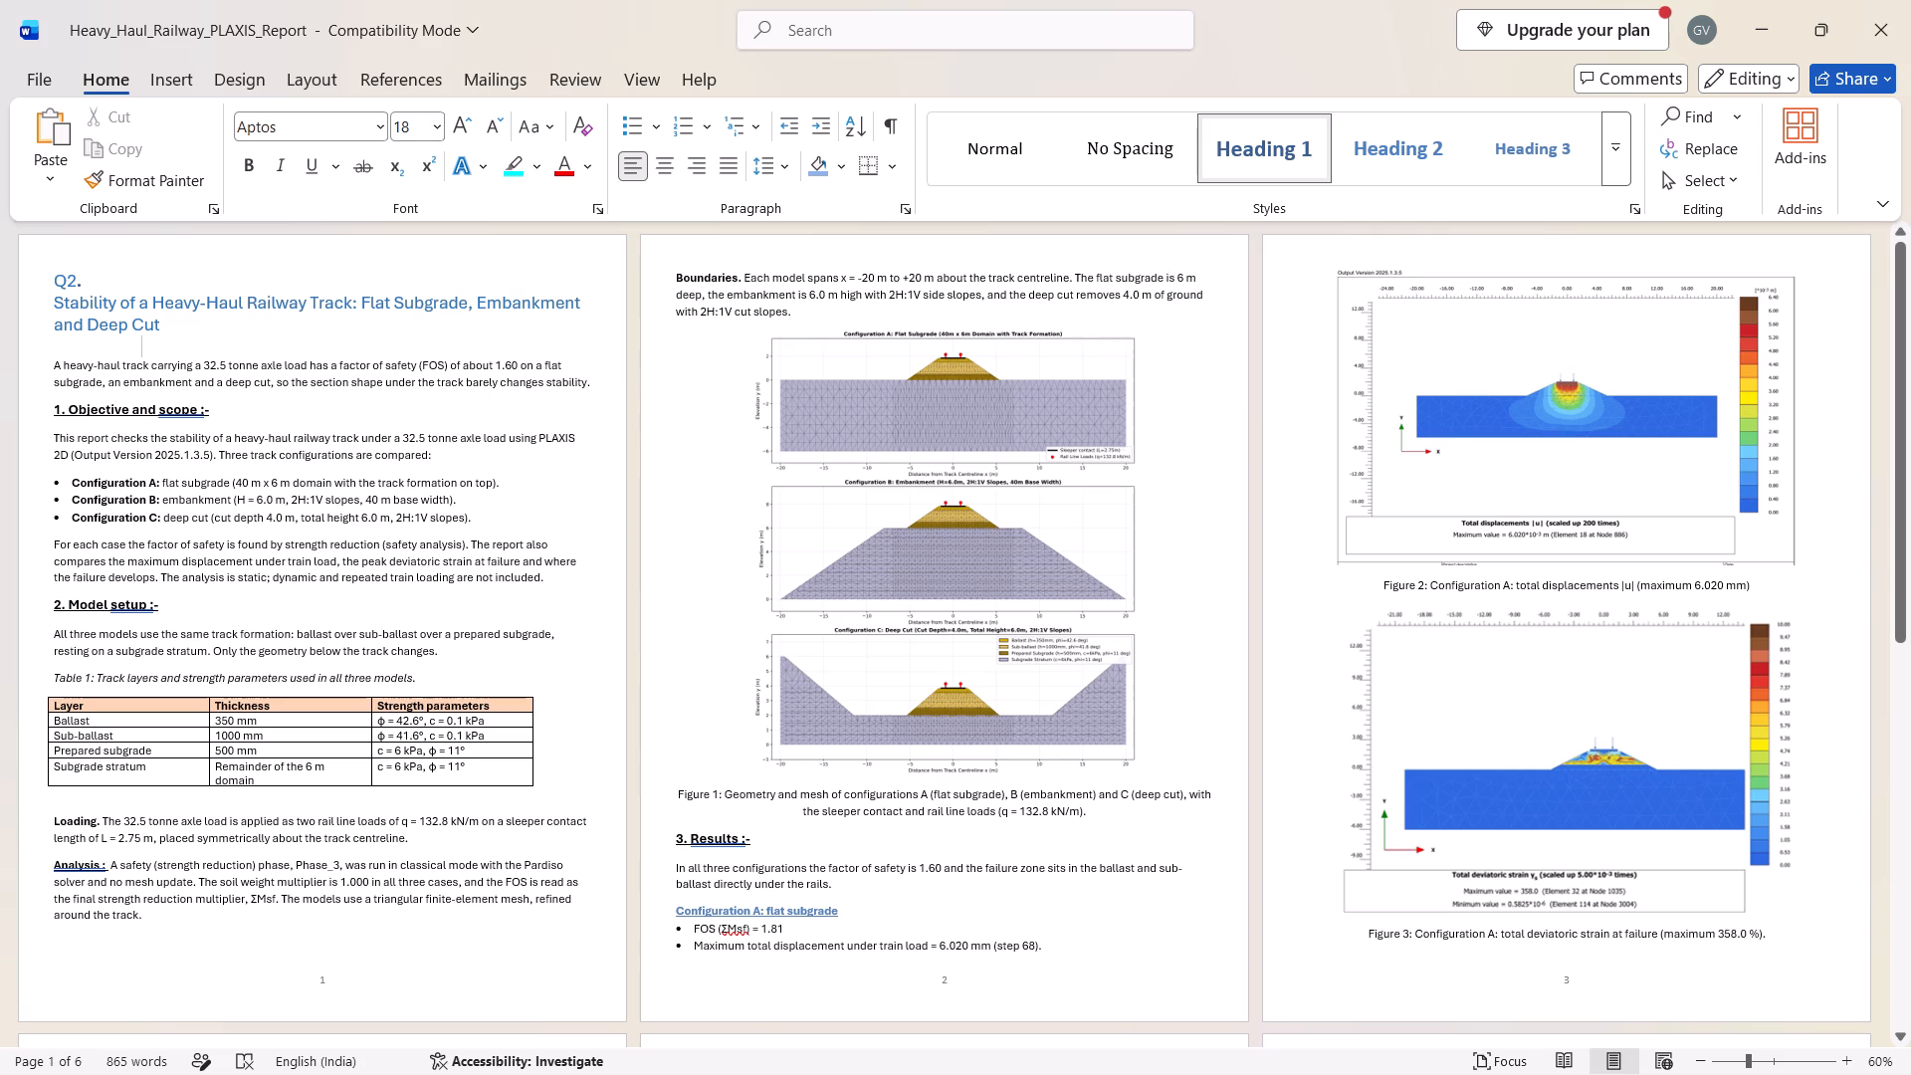
Switch to the CEO531_Assignment1_Q1_R14_Report and save it in Downloads as a PDF named with the admission number followed by "_ASSIGNMENT 1".
{"action": "scroll", "coordinate": [683, 542], "scroll_direction": "down", "scroll_amount": 11}
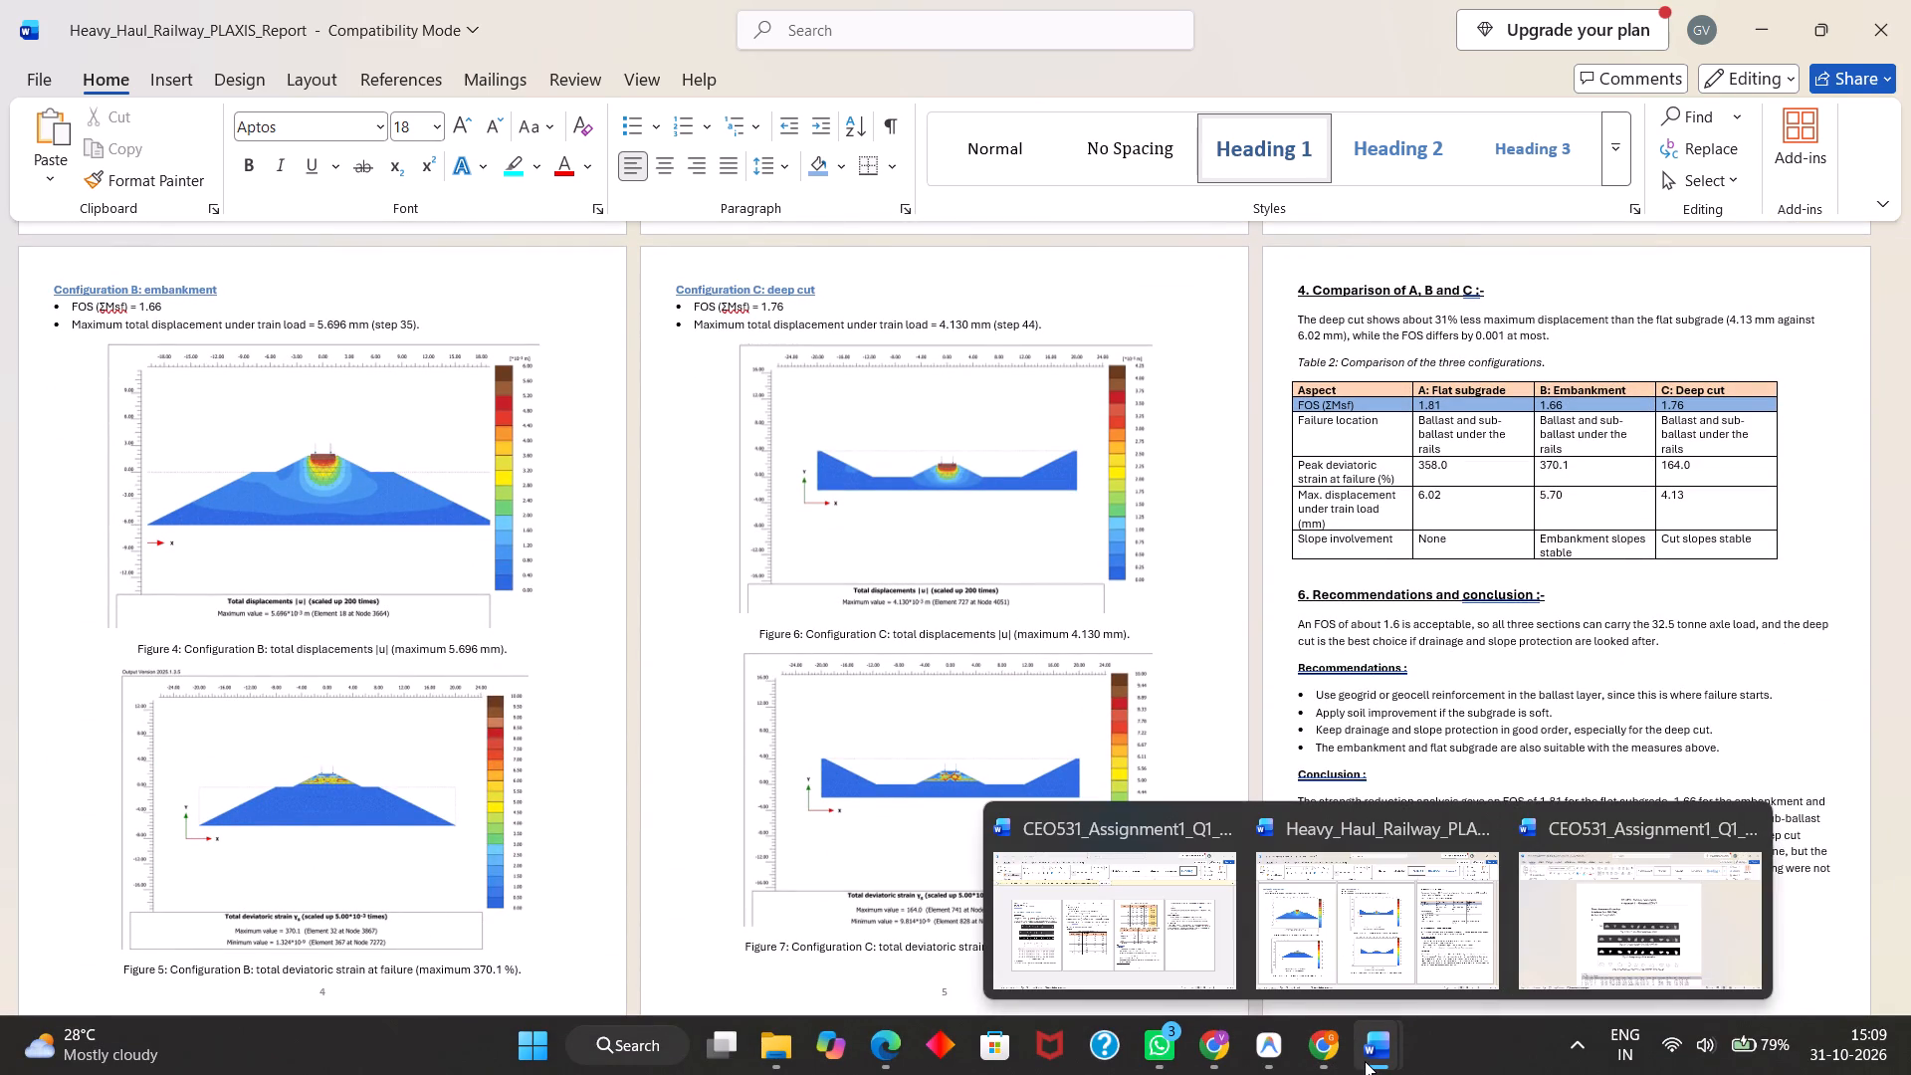
{"action": "left_click", "coordinate": [1178, 929]}
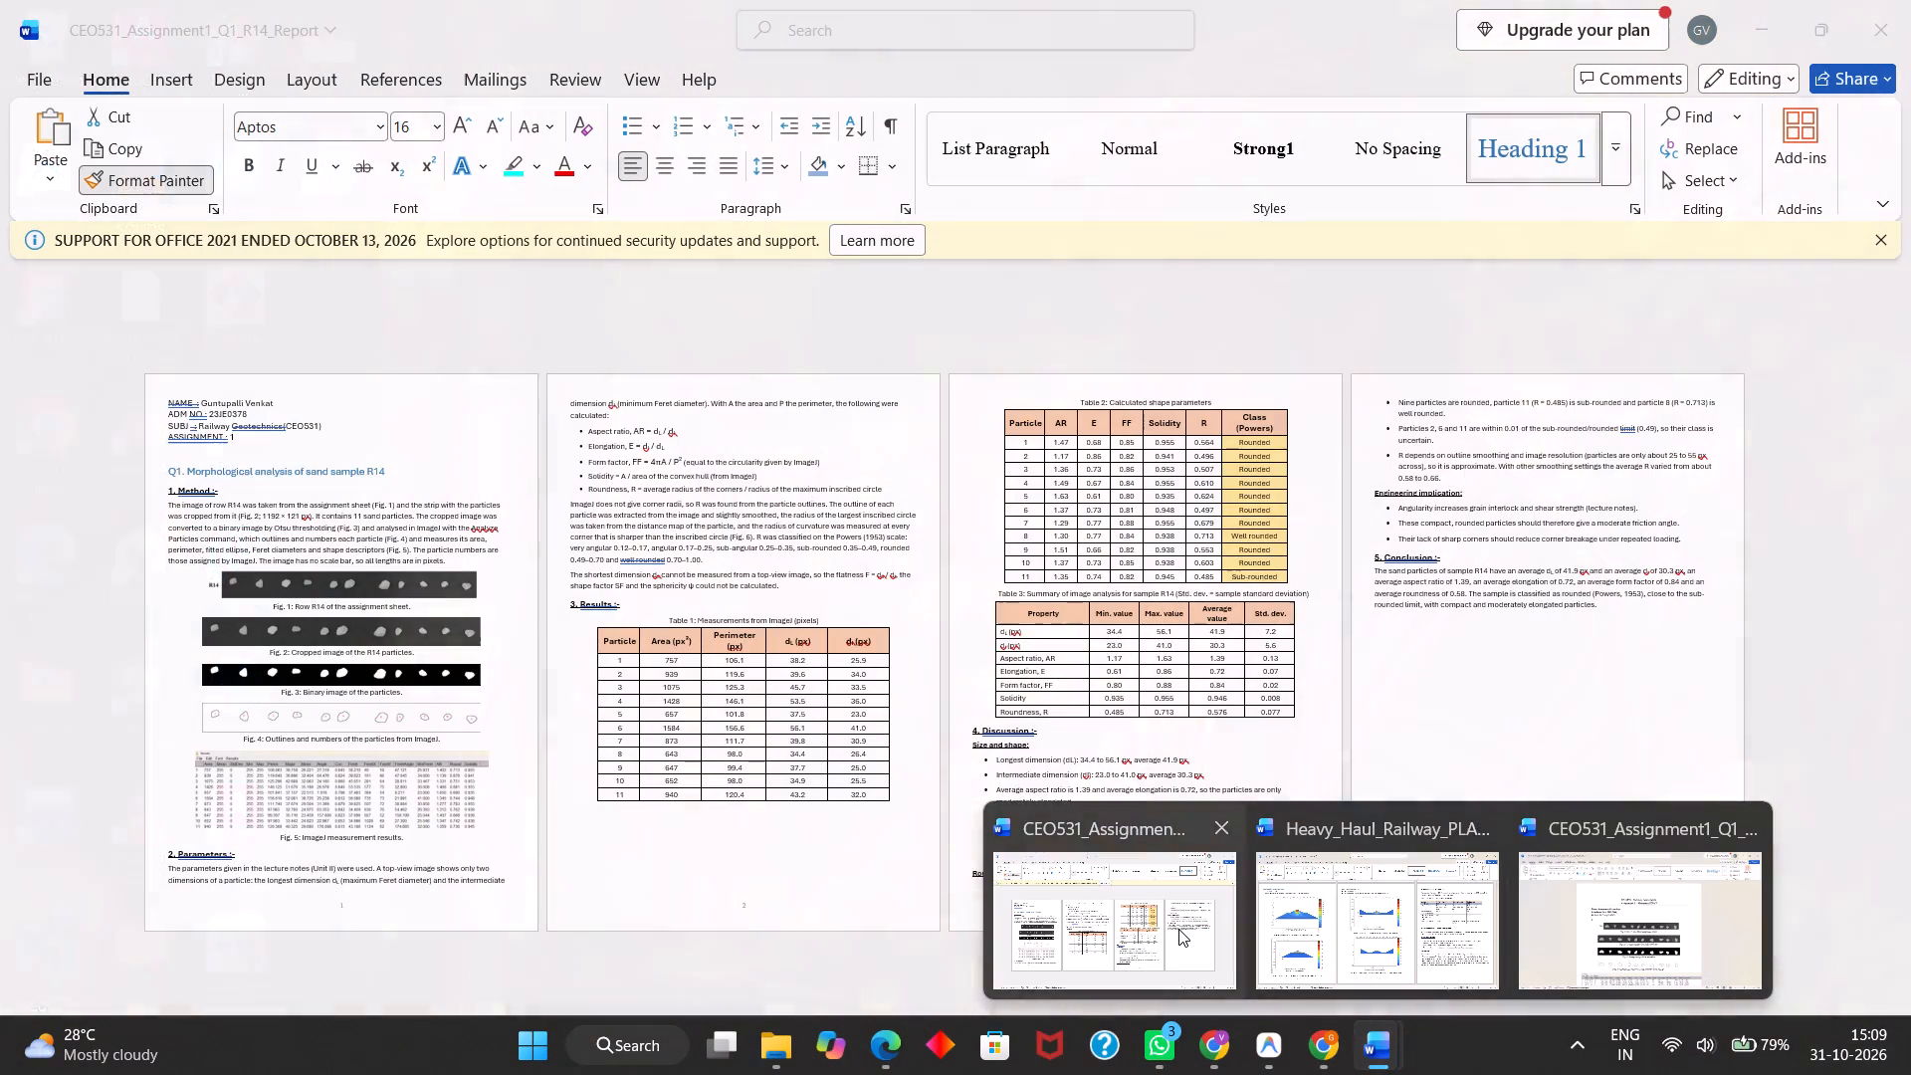
{"action": "left_click", "coordinate": [40, 81]}
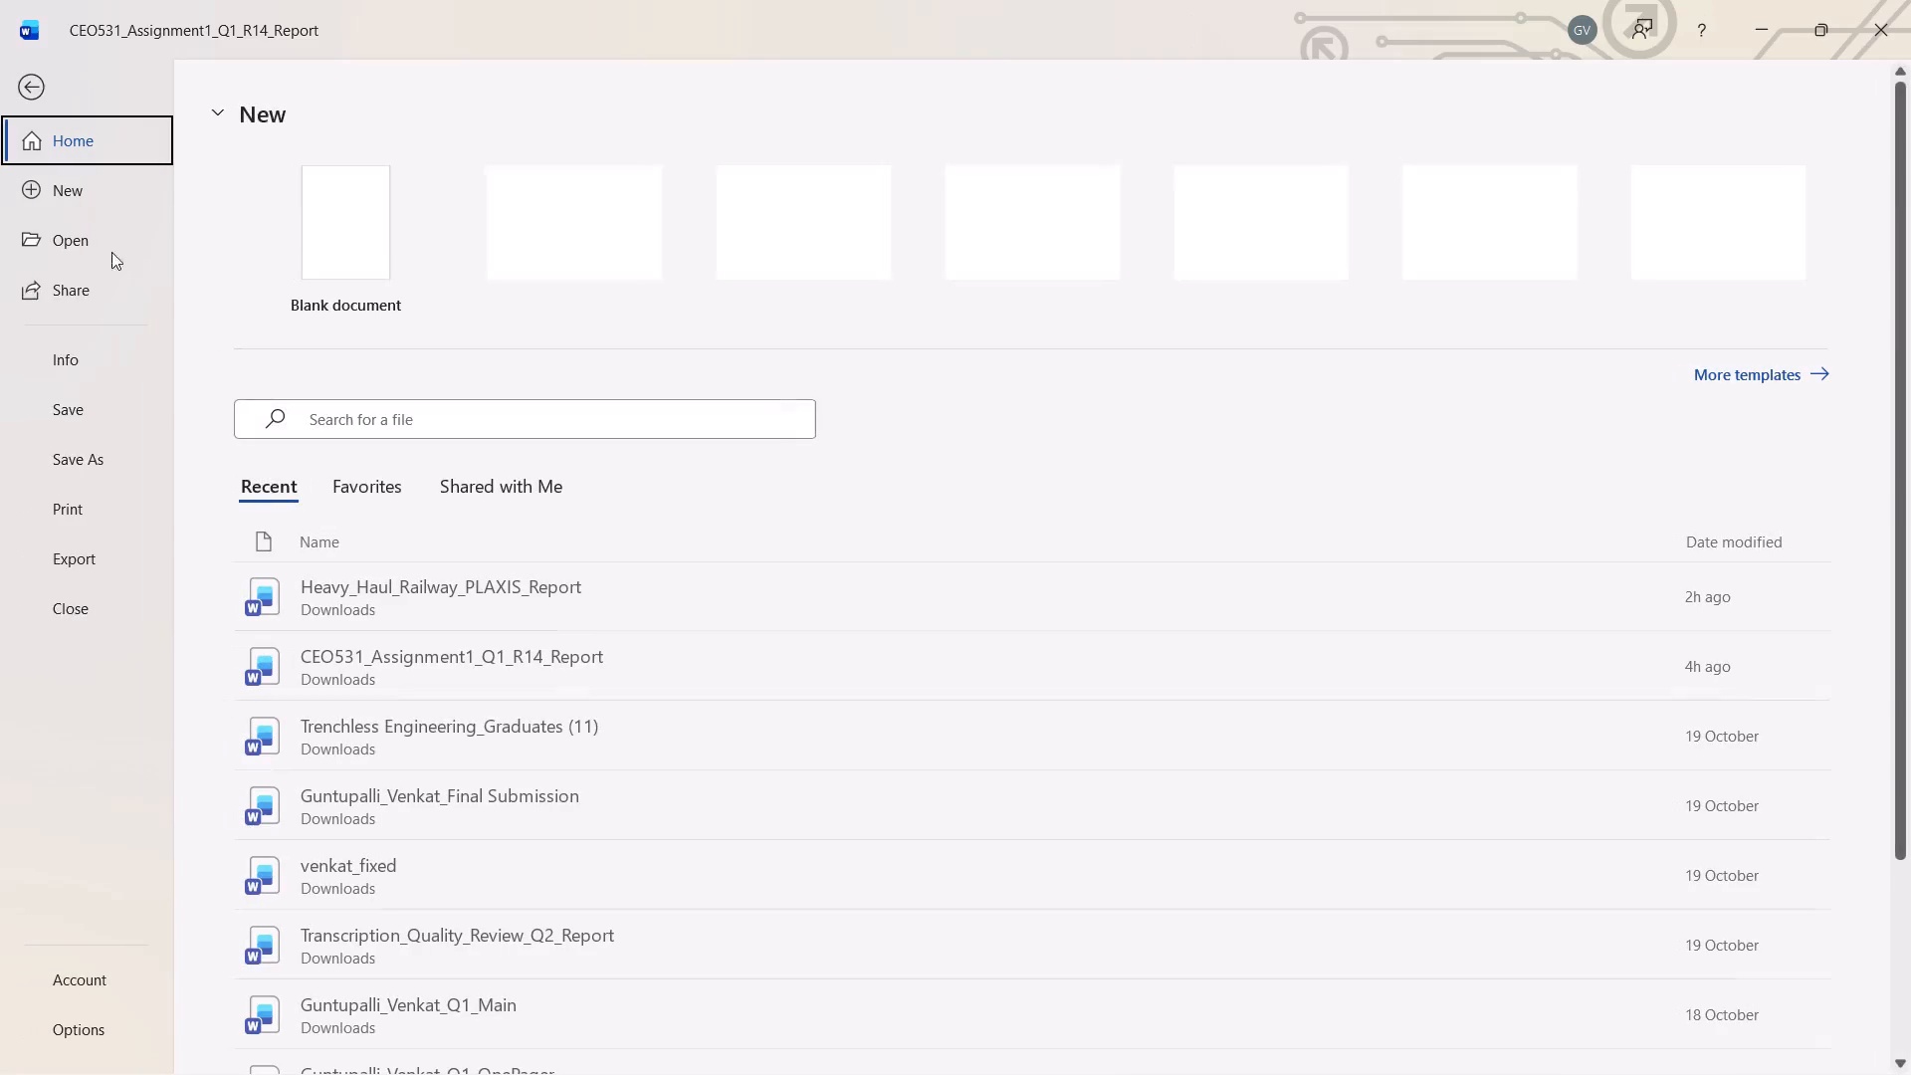
{"action": "left_click", "coordinate": [83, 460]}
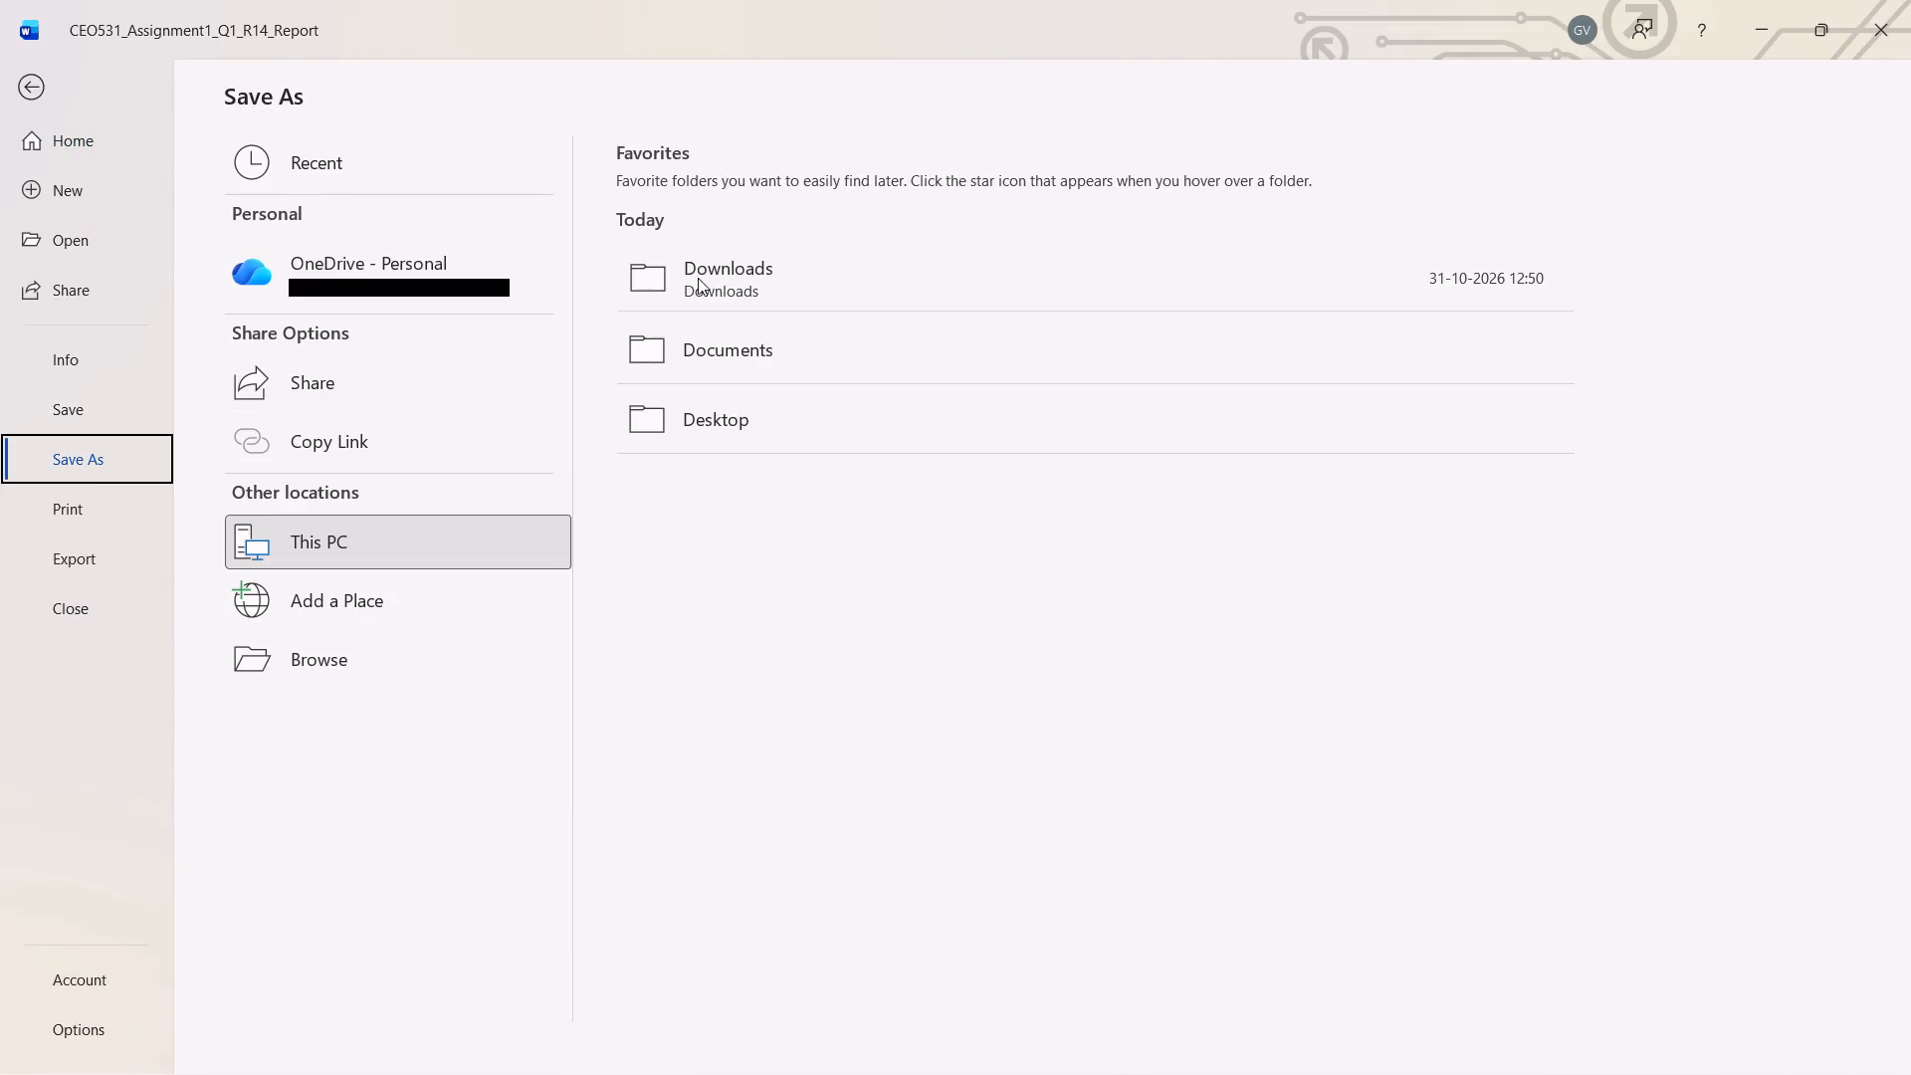
{"action": "left_click", "coordinate": [698, 280]}
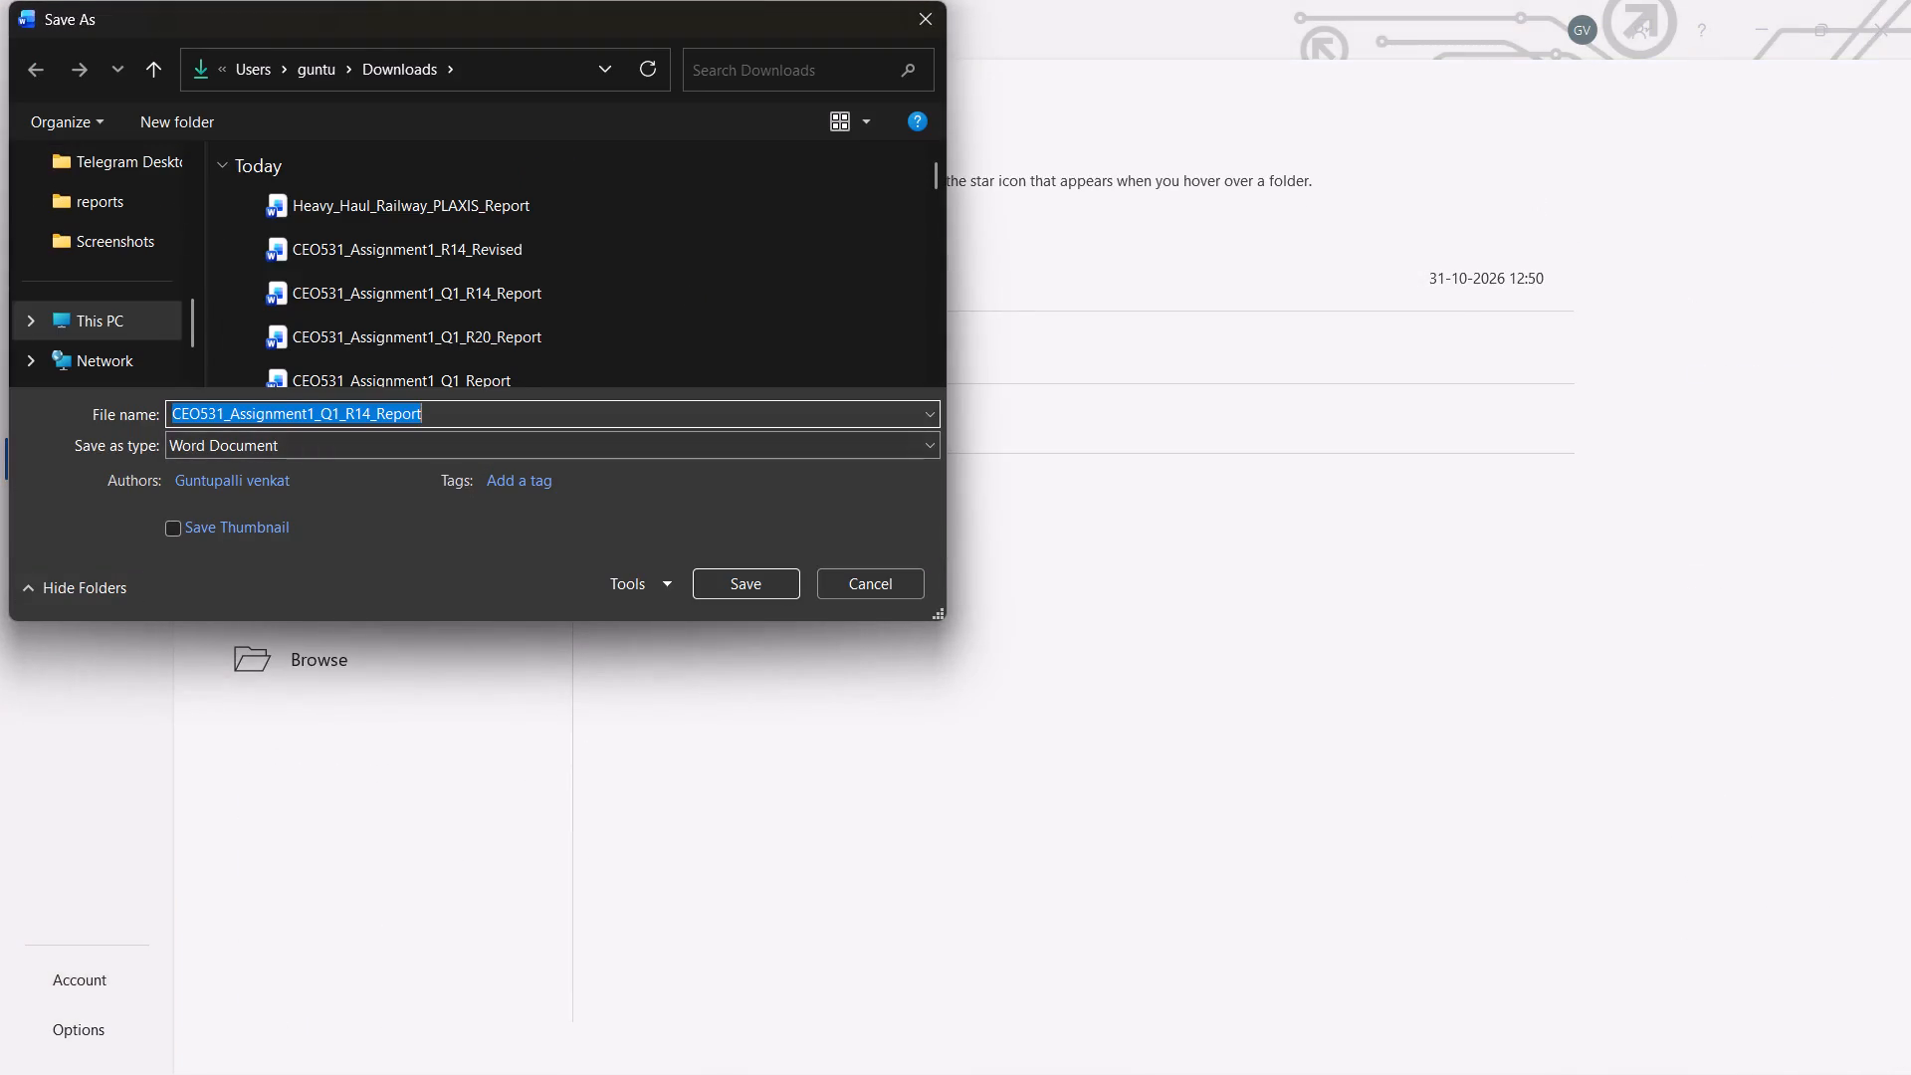
{"action": "key", "text": "BackSpace"}
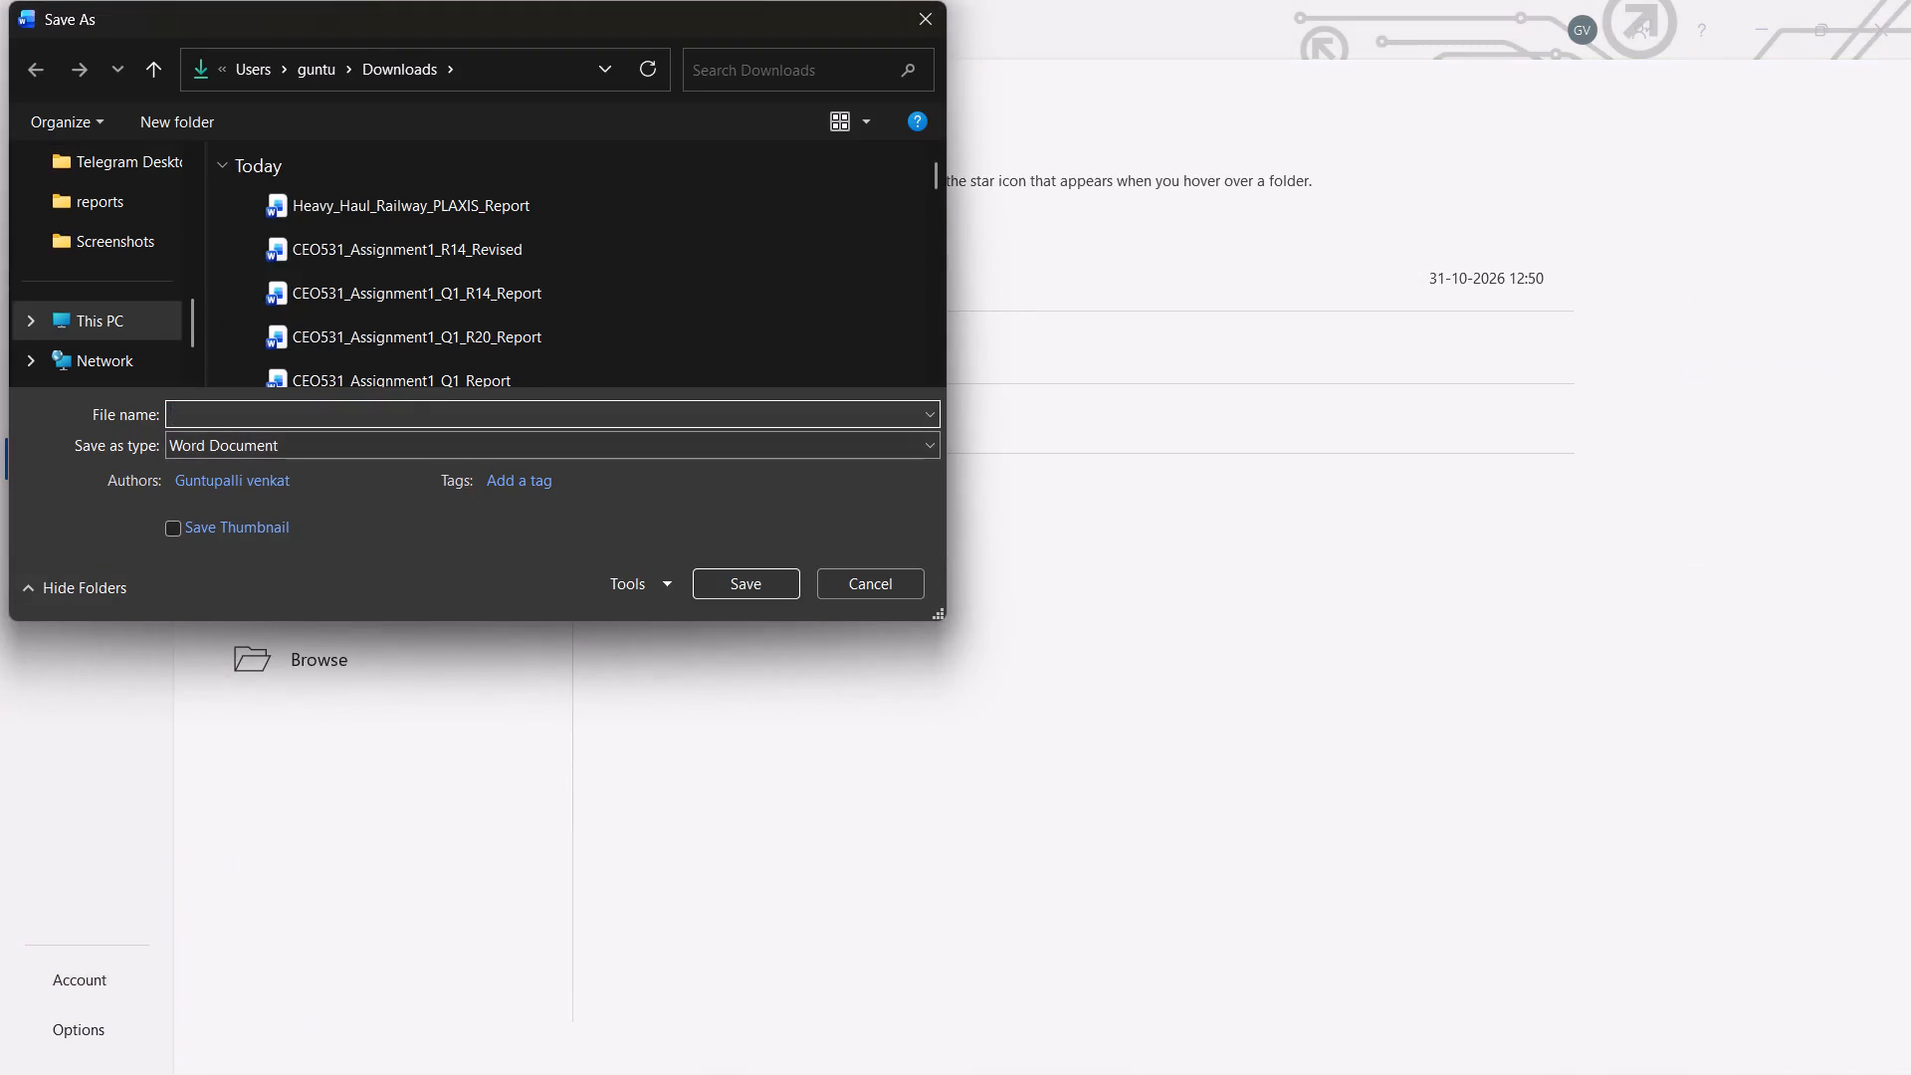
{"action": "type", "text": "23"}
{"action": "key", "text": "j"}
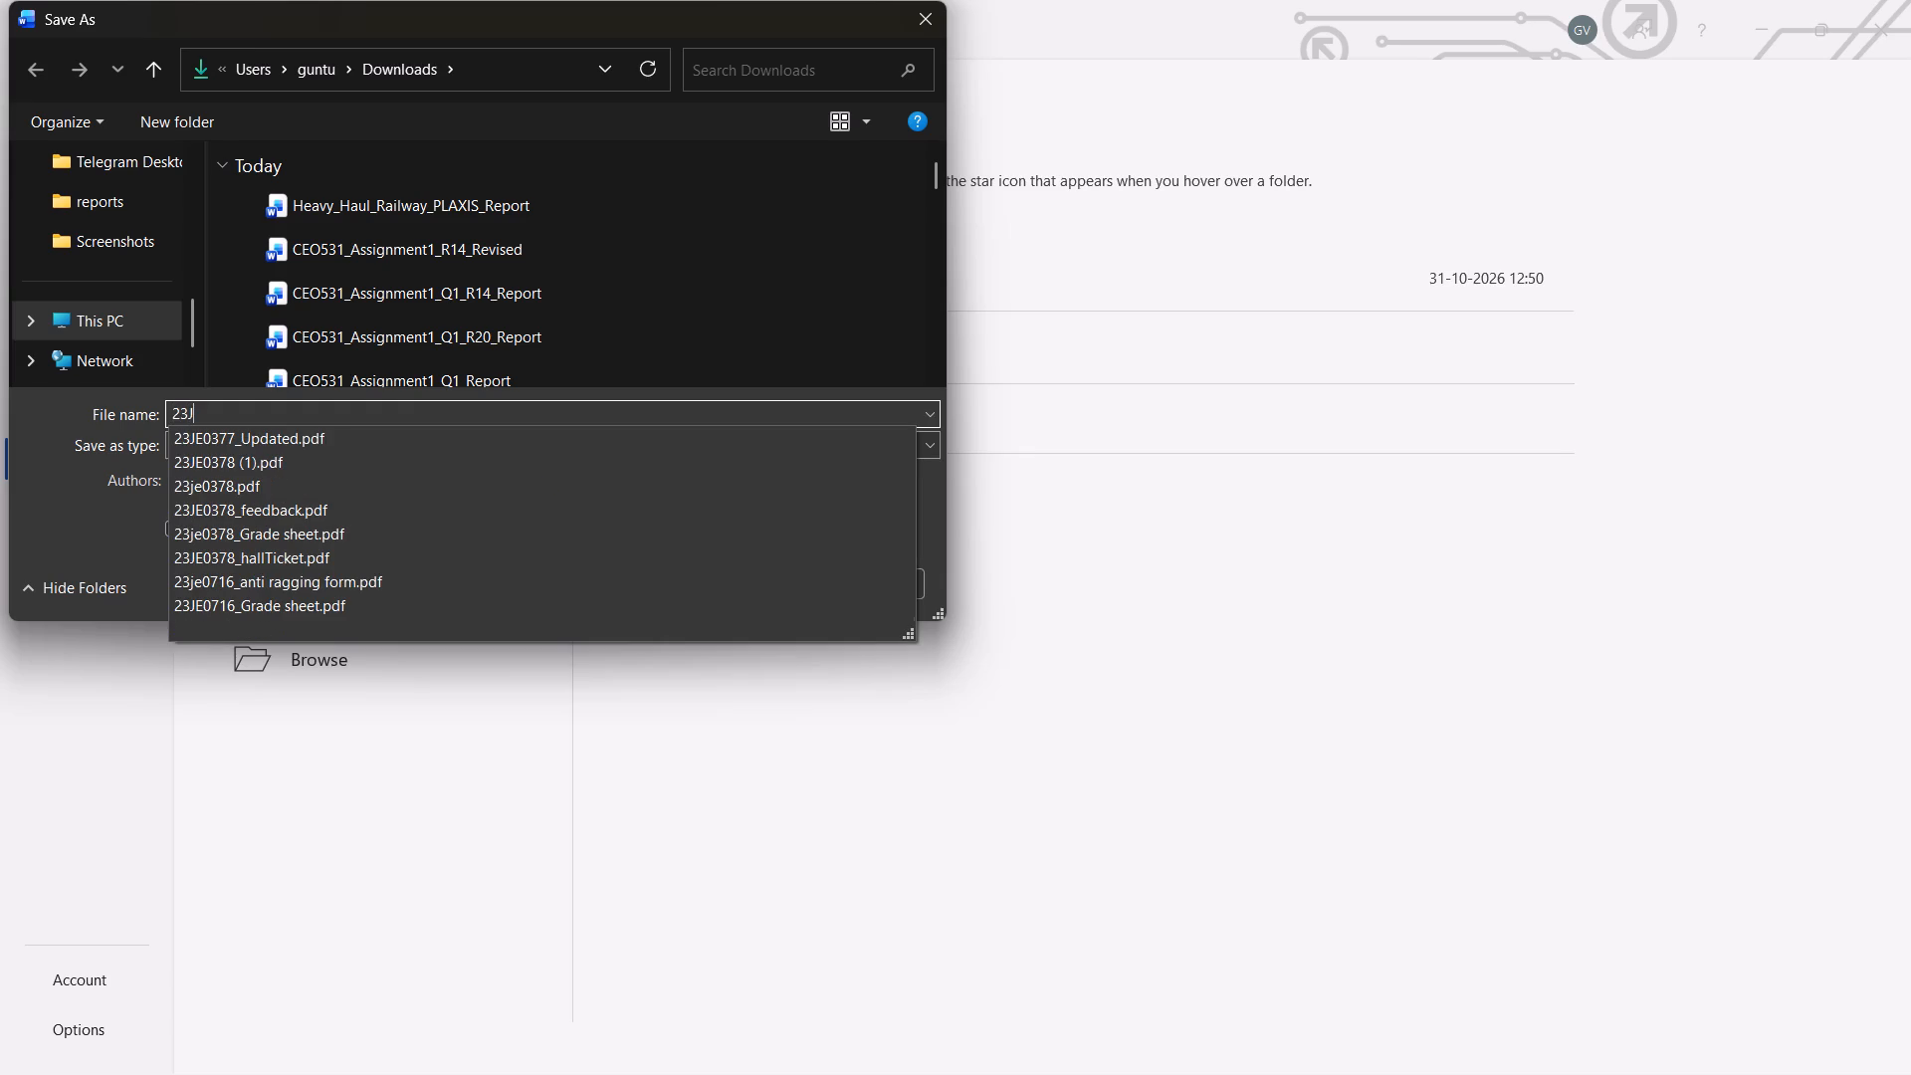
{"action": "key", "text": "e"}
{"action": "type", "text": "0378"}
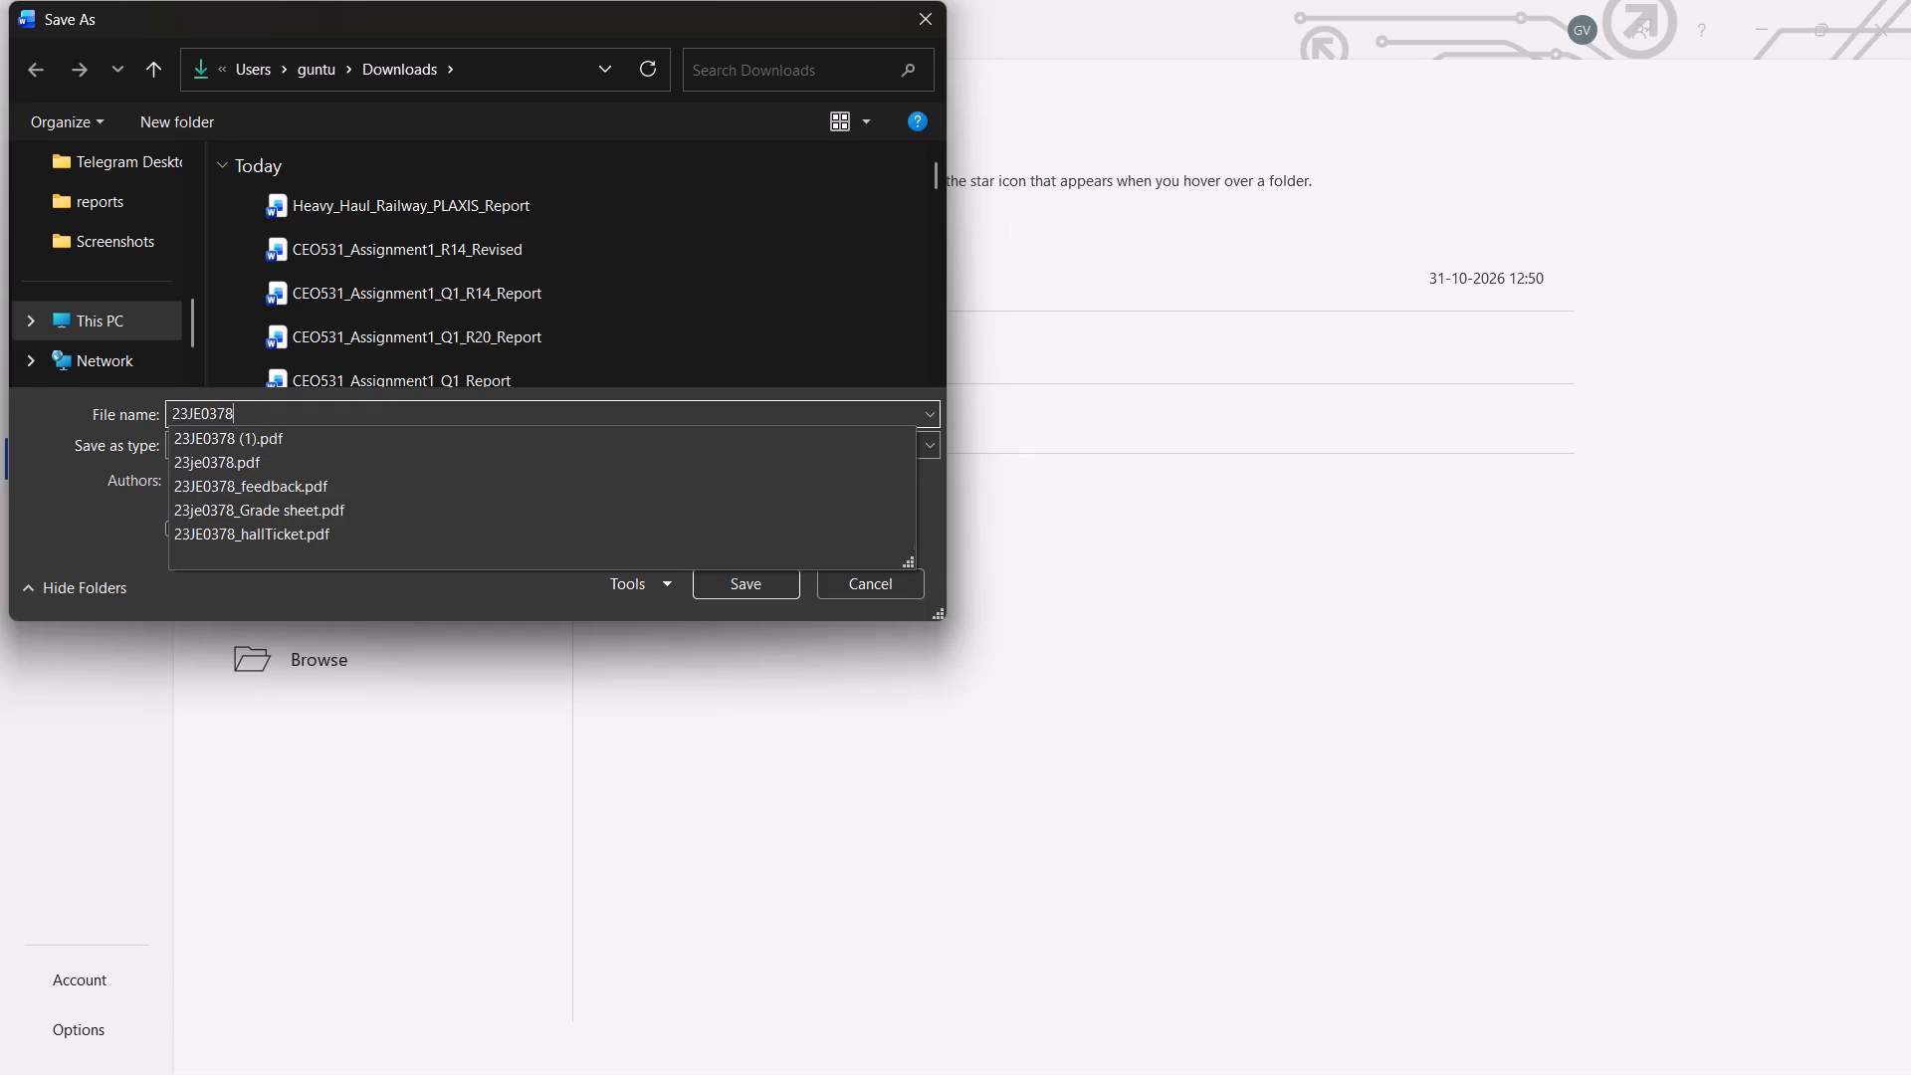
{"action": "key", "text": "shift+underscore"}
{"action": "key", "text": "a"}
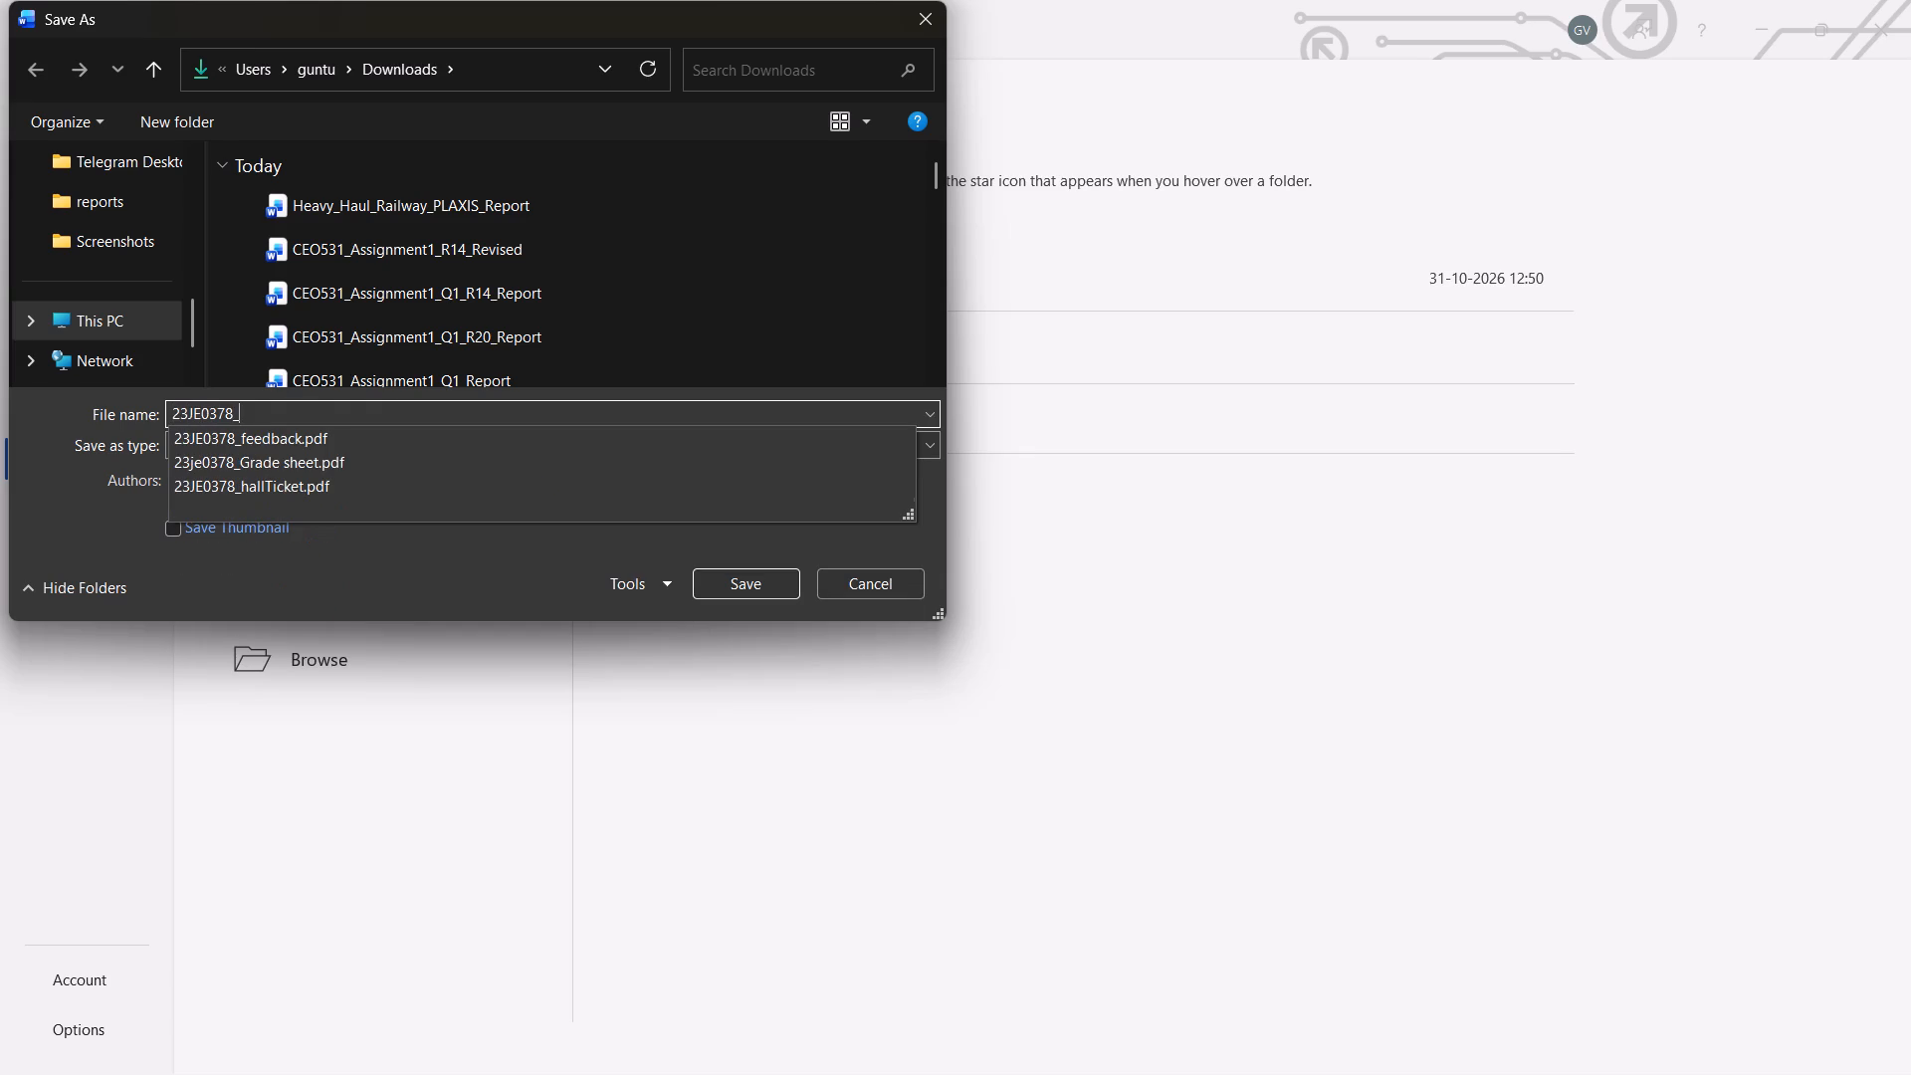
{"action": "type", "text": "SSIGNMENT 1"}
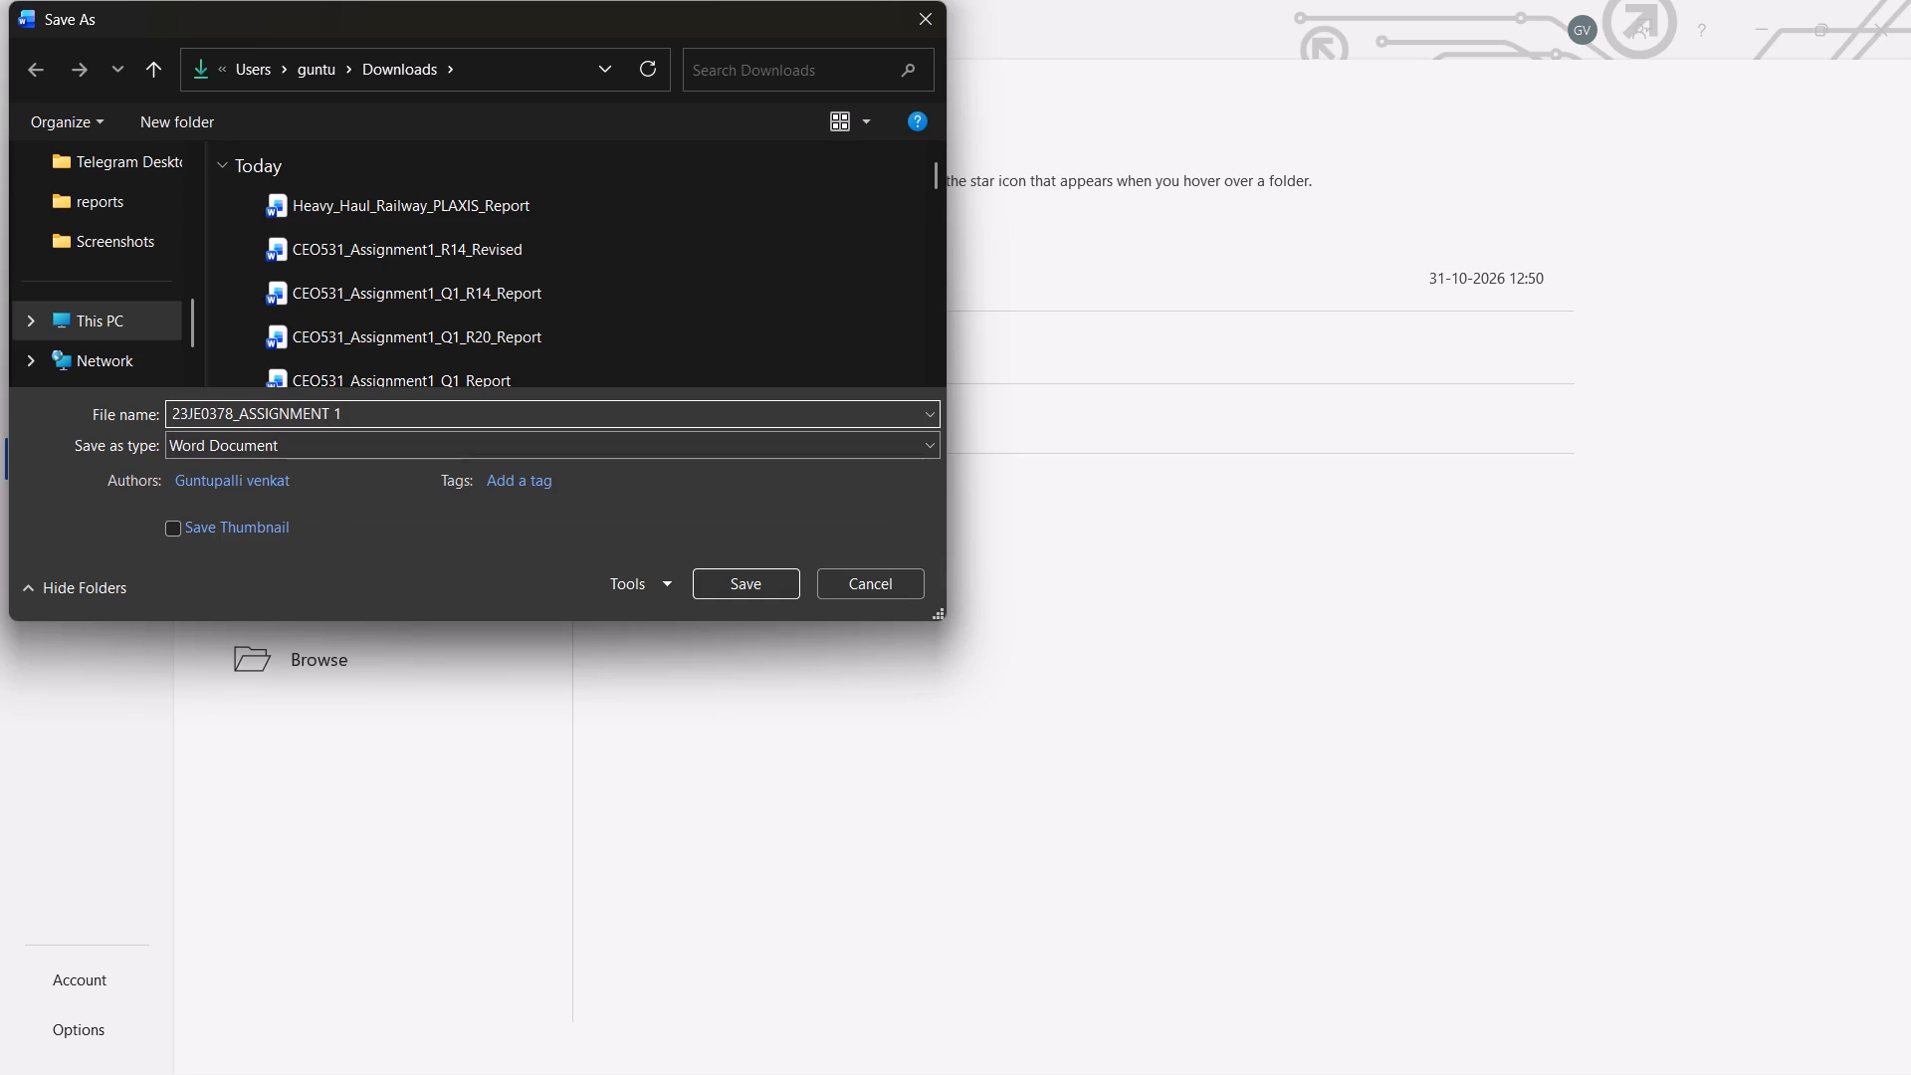
{"action": "left_click", "coordinate": [472, 447]}
{"action": "left_click", "coordinate": [229, 594]}
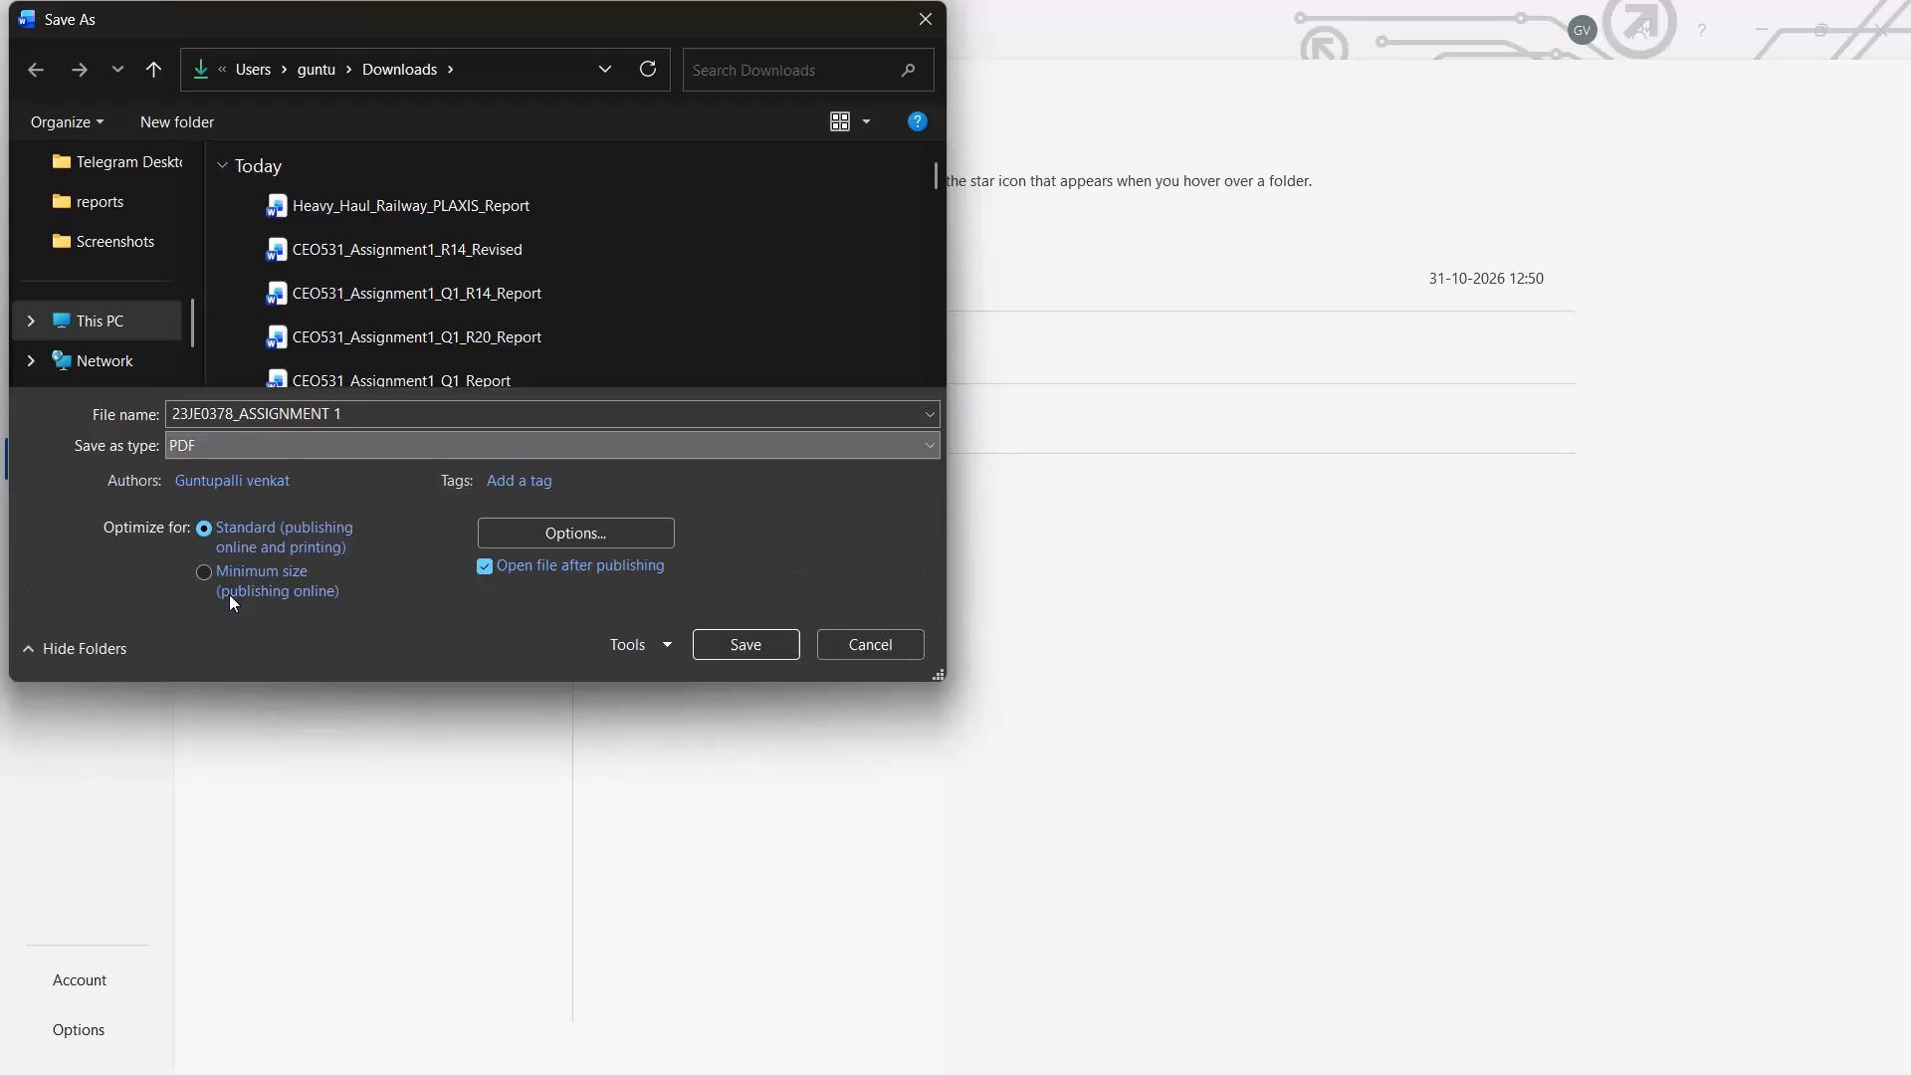
{"action": "left_click", "coordinate": [728, 643]}
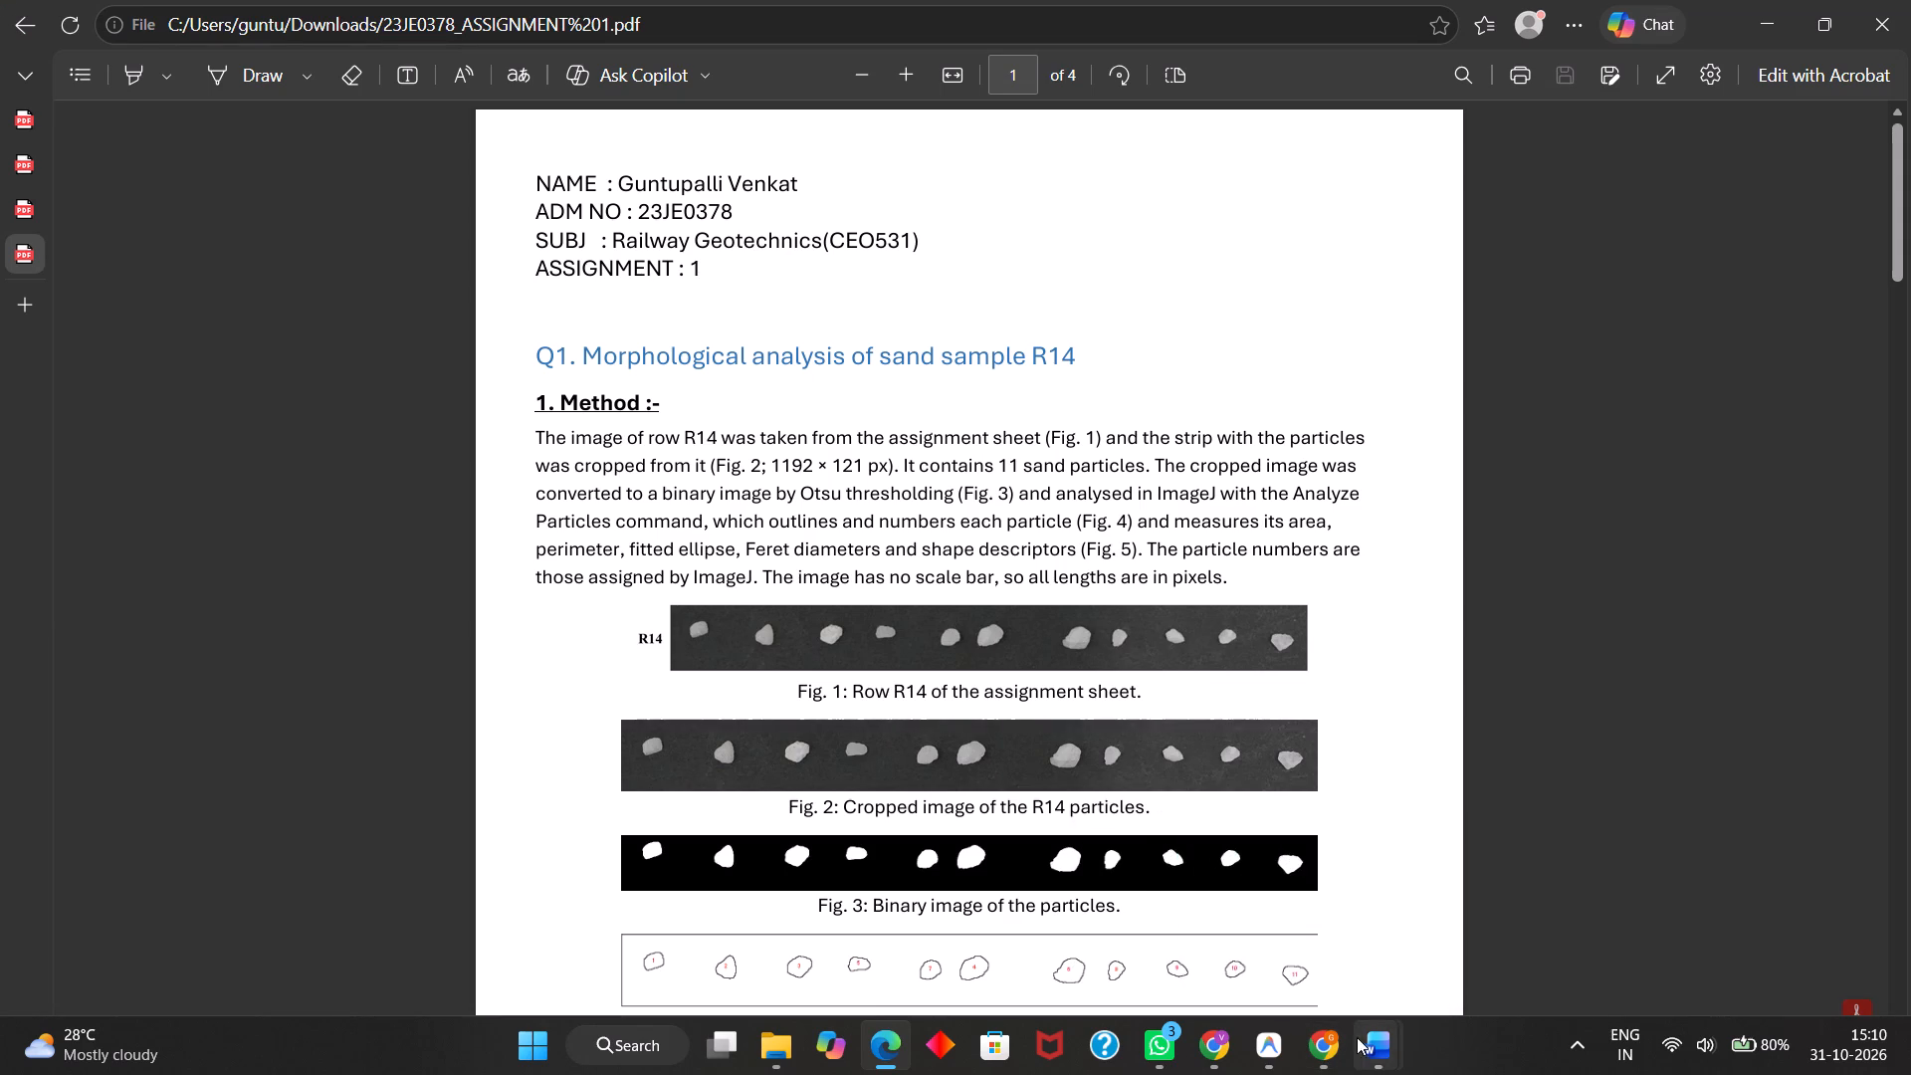
{"action": "left_click", "coordinate": [1297, 668]}
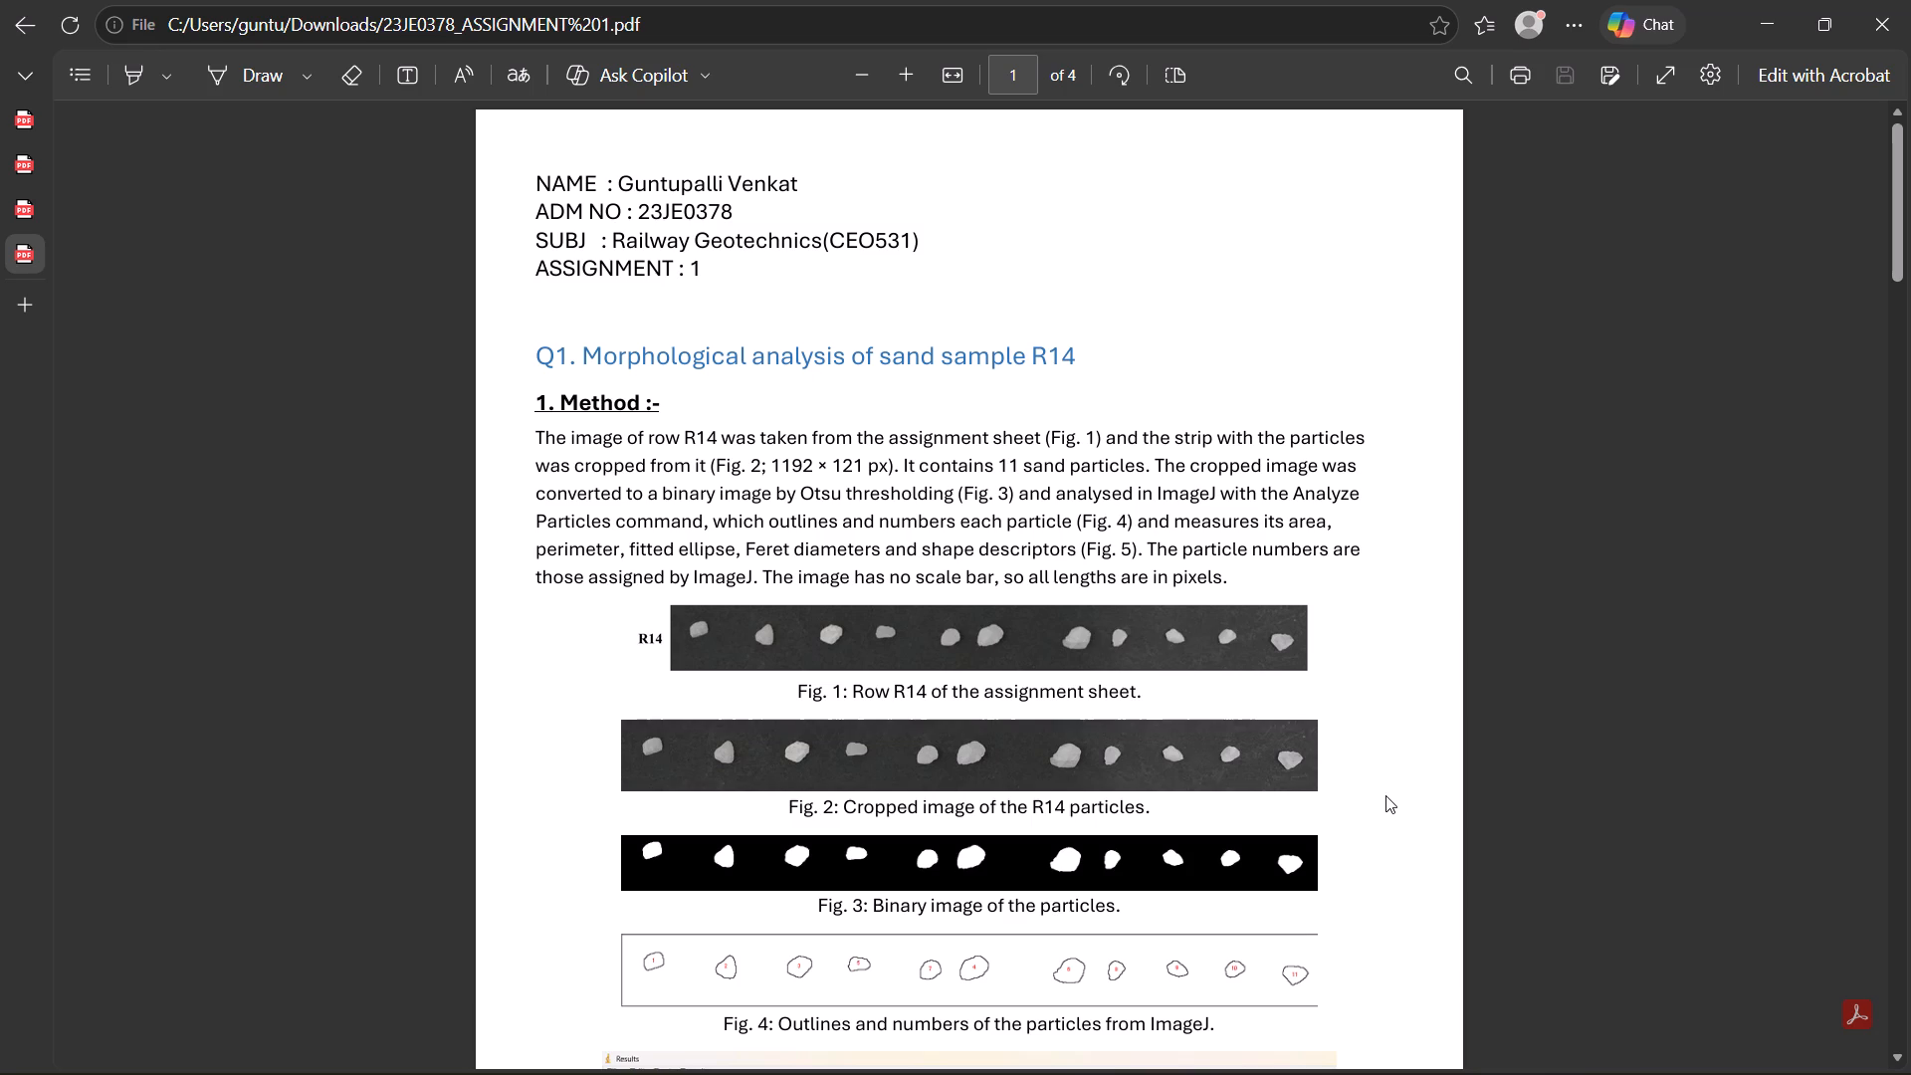
Switch to the CEO531_Assignment1_Q1_R20_Report_revised document in Word and copy its two-line centred title block "CEO531 – Railway Geotechnics / Assignment 1 – Monsoon 2026-27".
{"action": "left_click", "coordinate": [1385, 1054]}
{"action": "left_click", "coordinate": [1515, 902]}
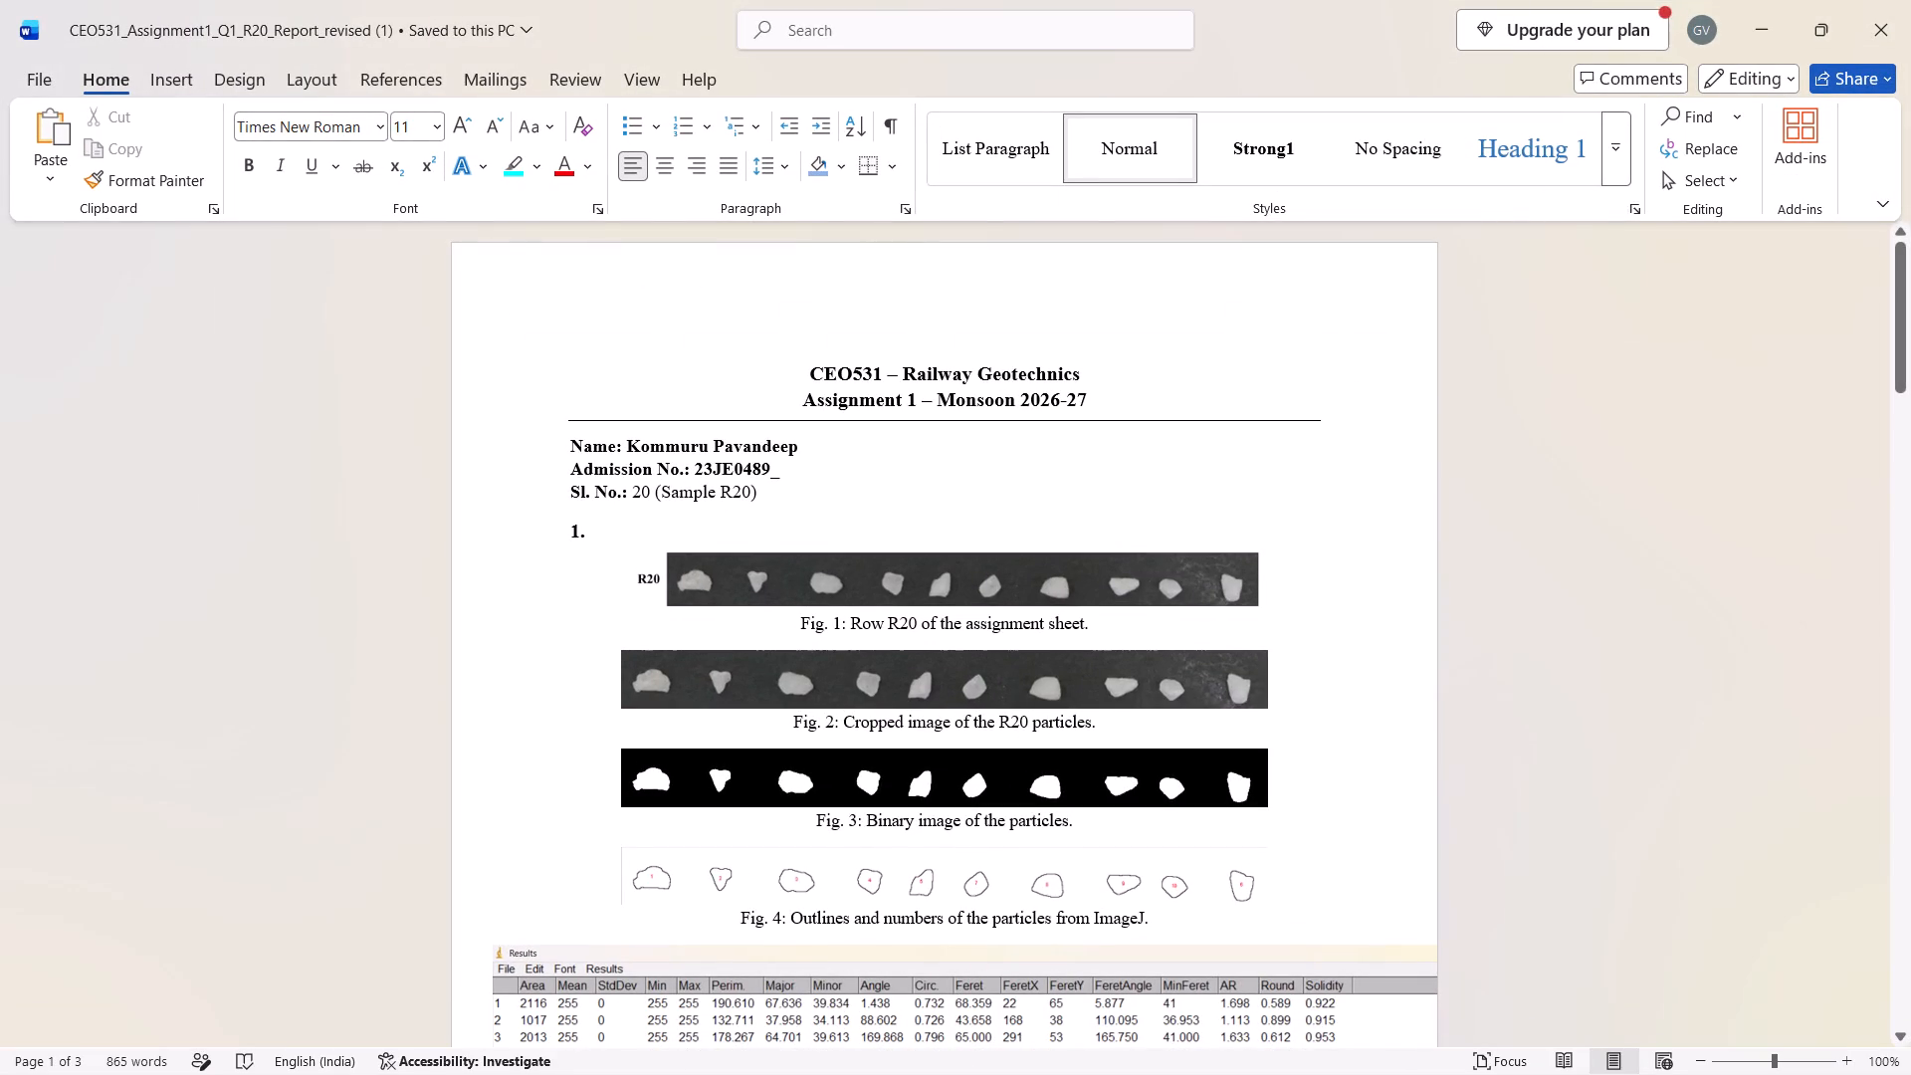
{"action": "left_click_drag", "start_coordinate": [788, 362], "coordinate": [1115, 403]}
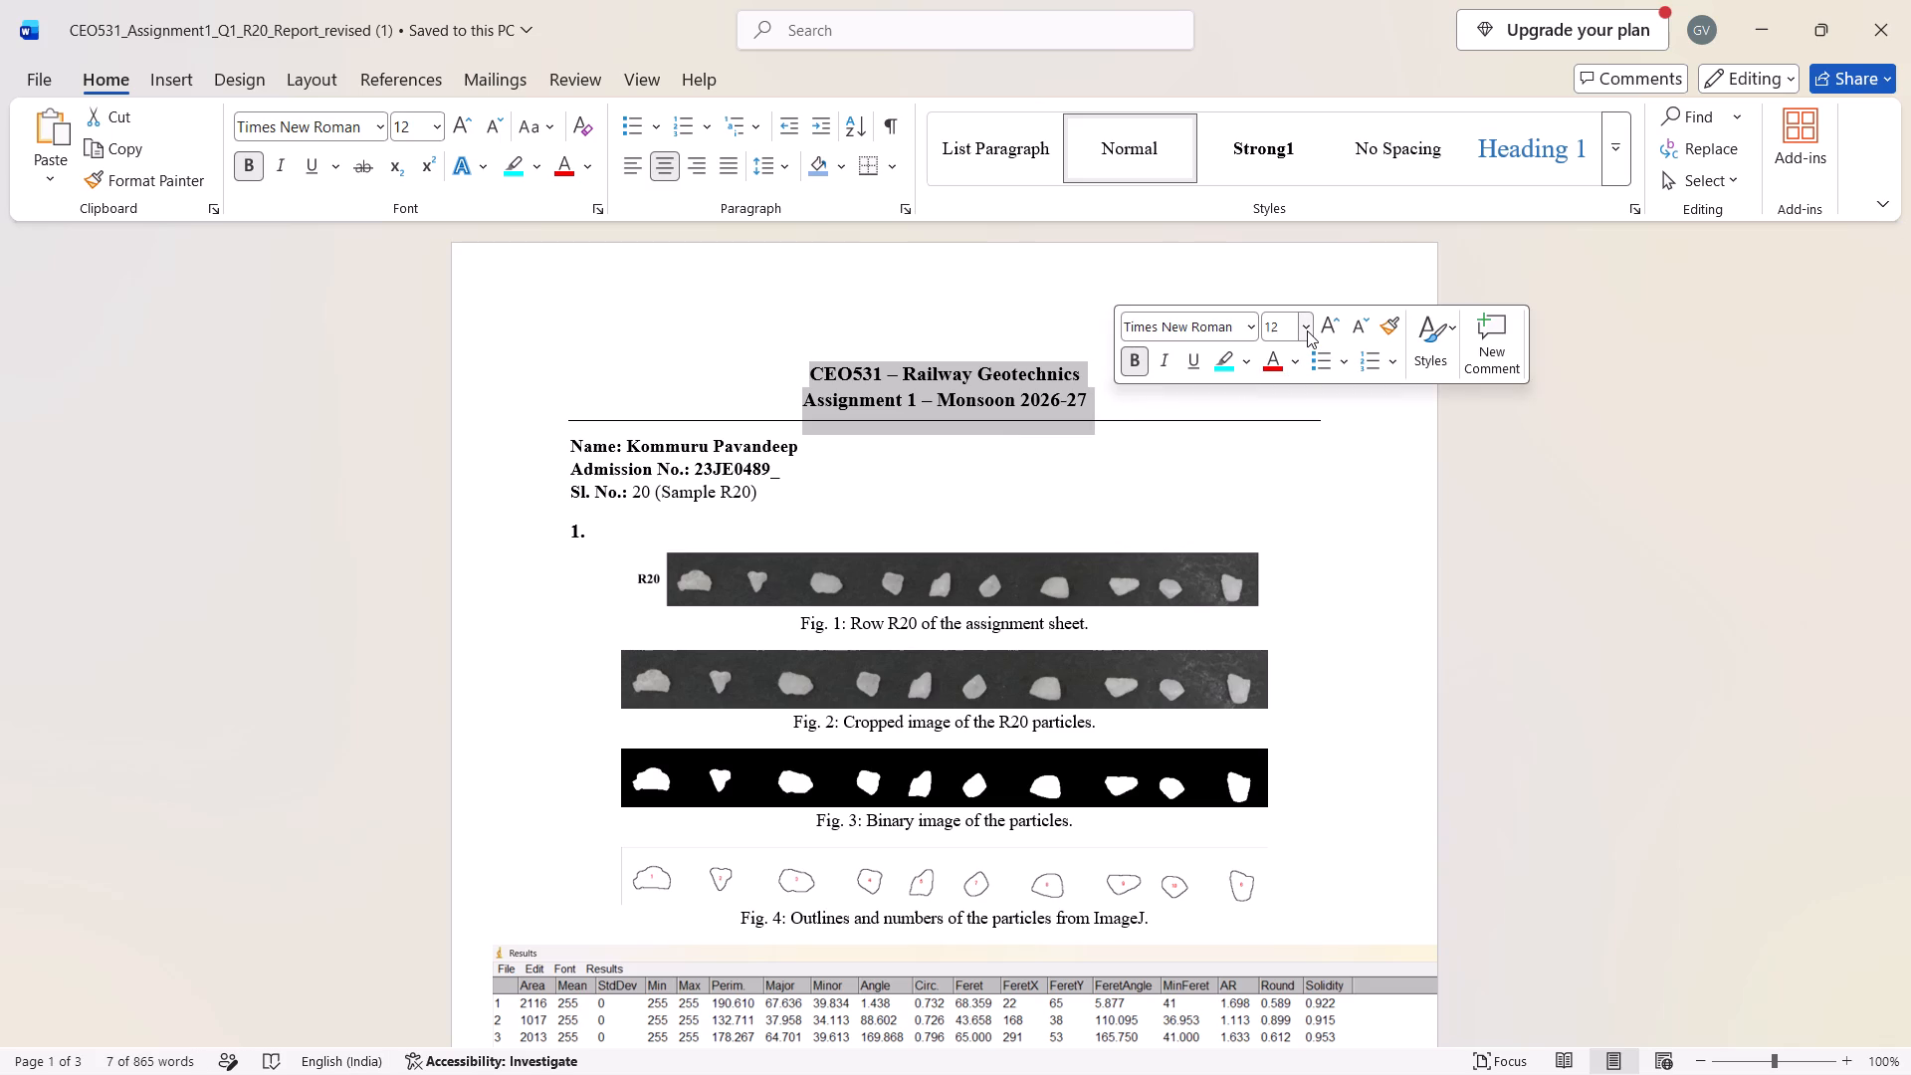
{"action": "left_click", "coordinate": [1234, 462]}
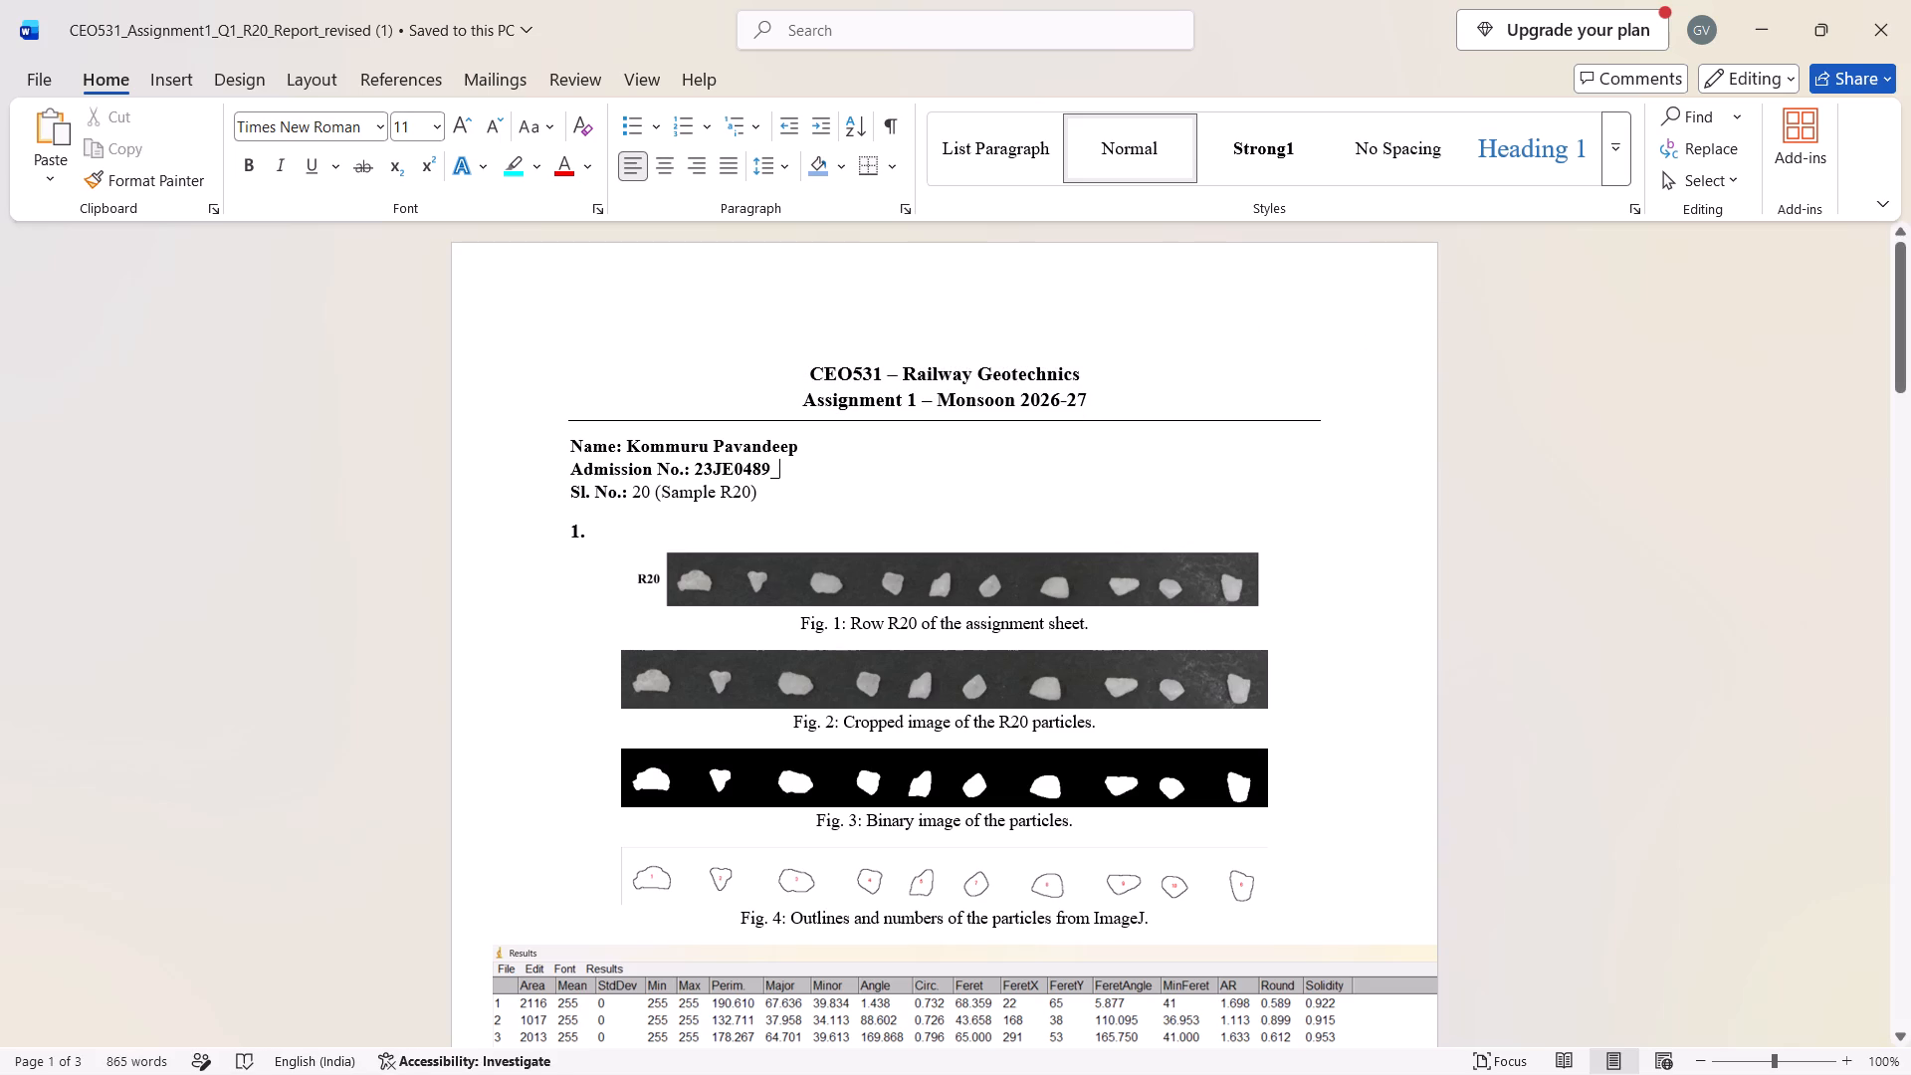
{"action": "left_click_drag", "start_coordinate": [1328, 424], "coordinate": [759, 354]}
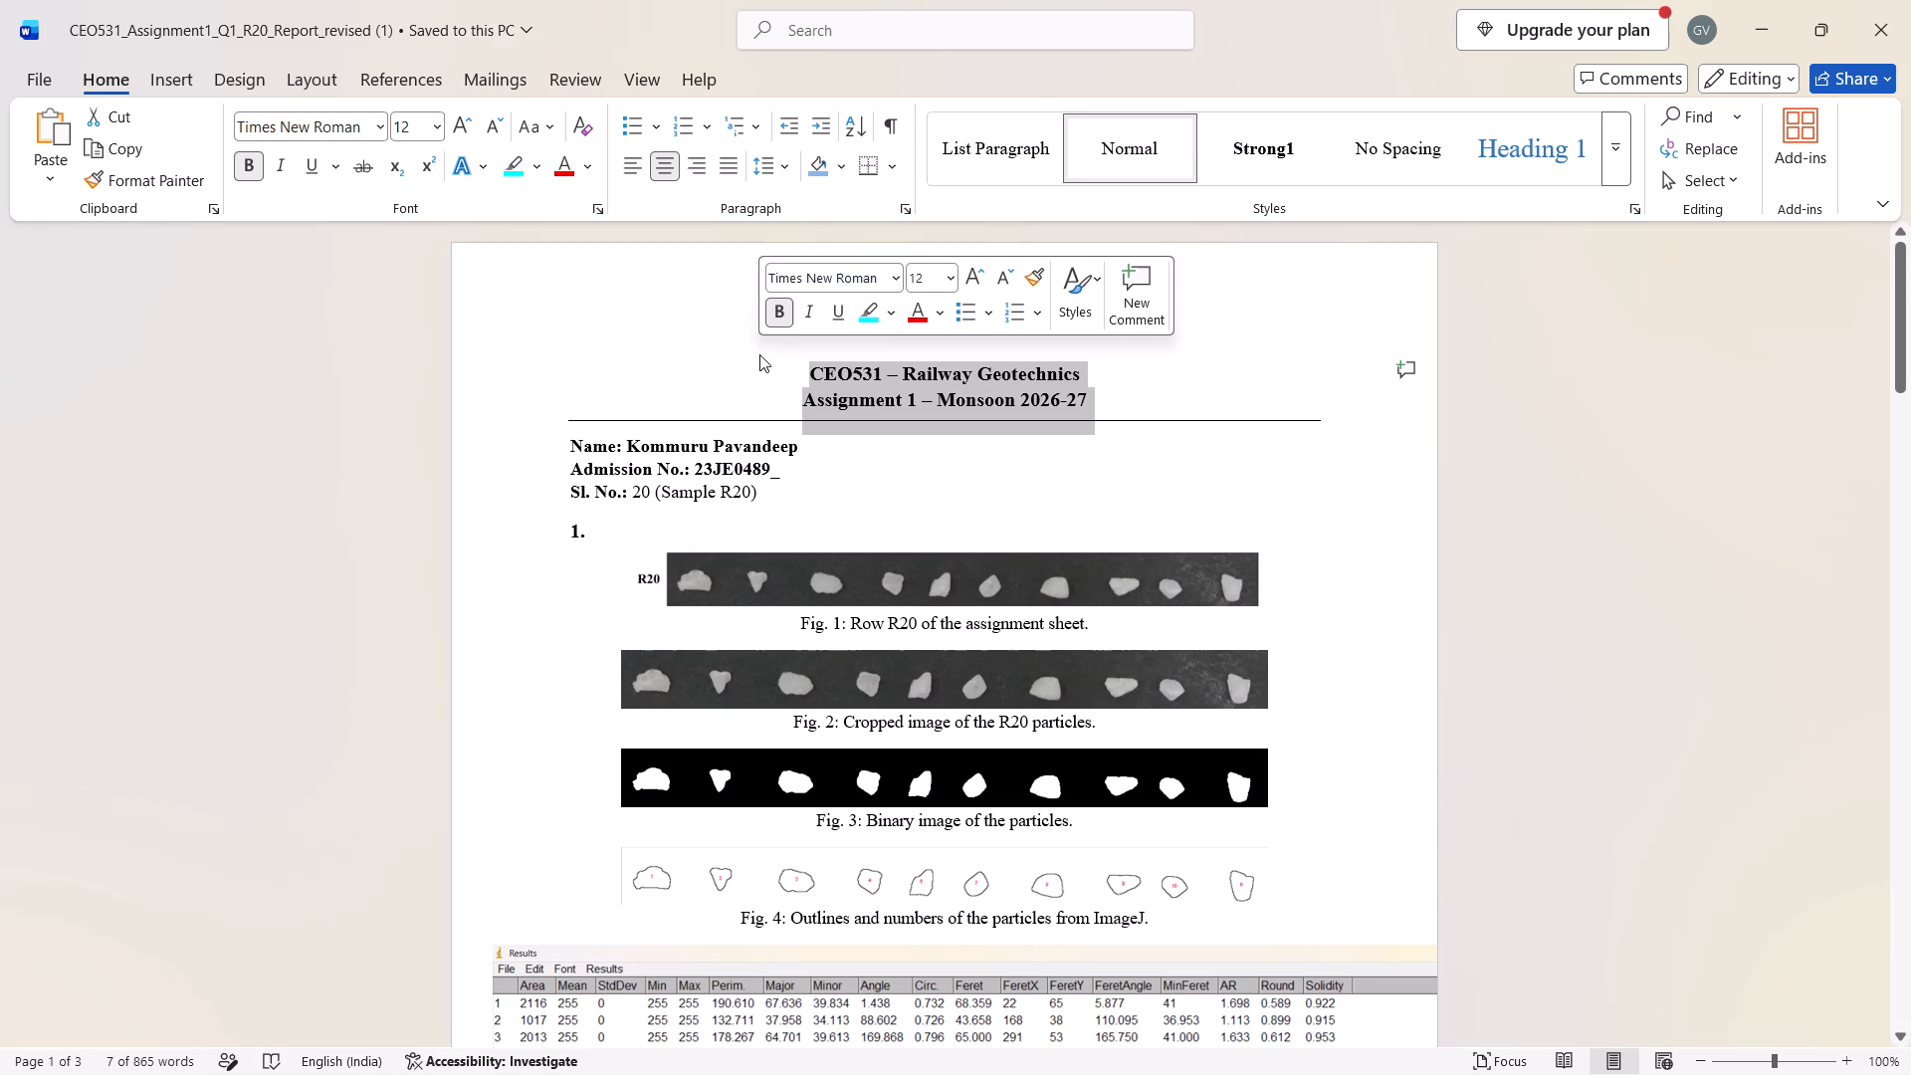
{"action": "key", "text": "ctrl+c"}
{"action": "key", "text": "ctrl+c"}
{"action": "key", "text": "ctrl+c"}
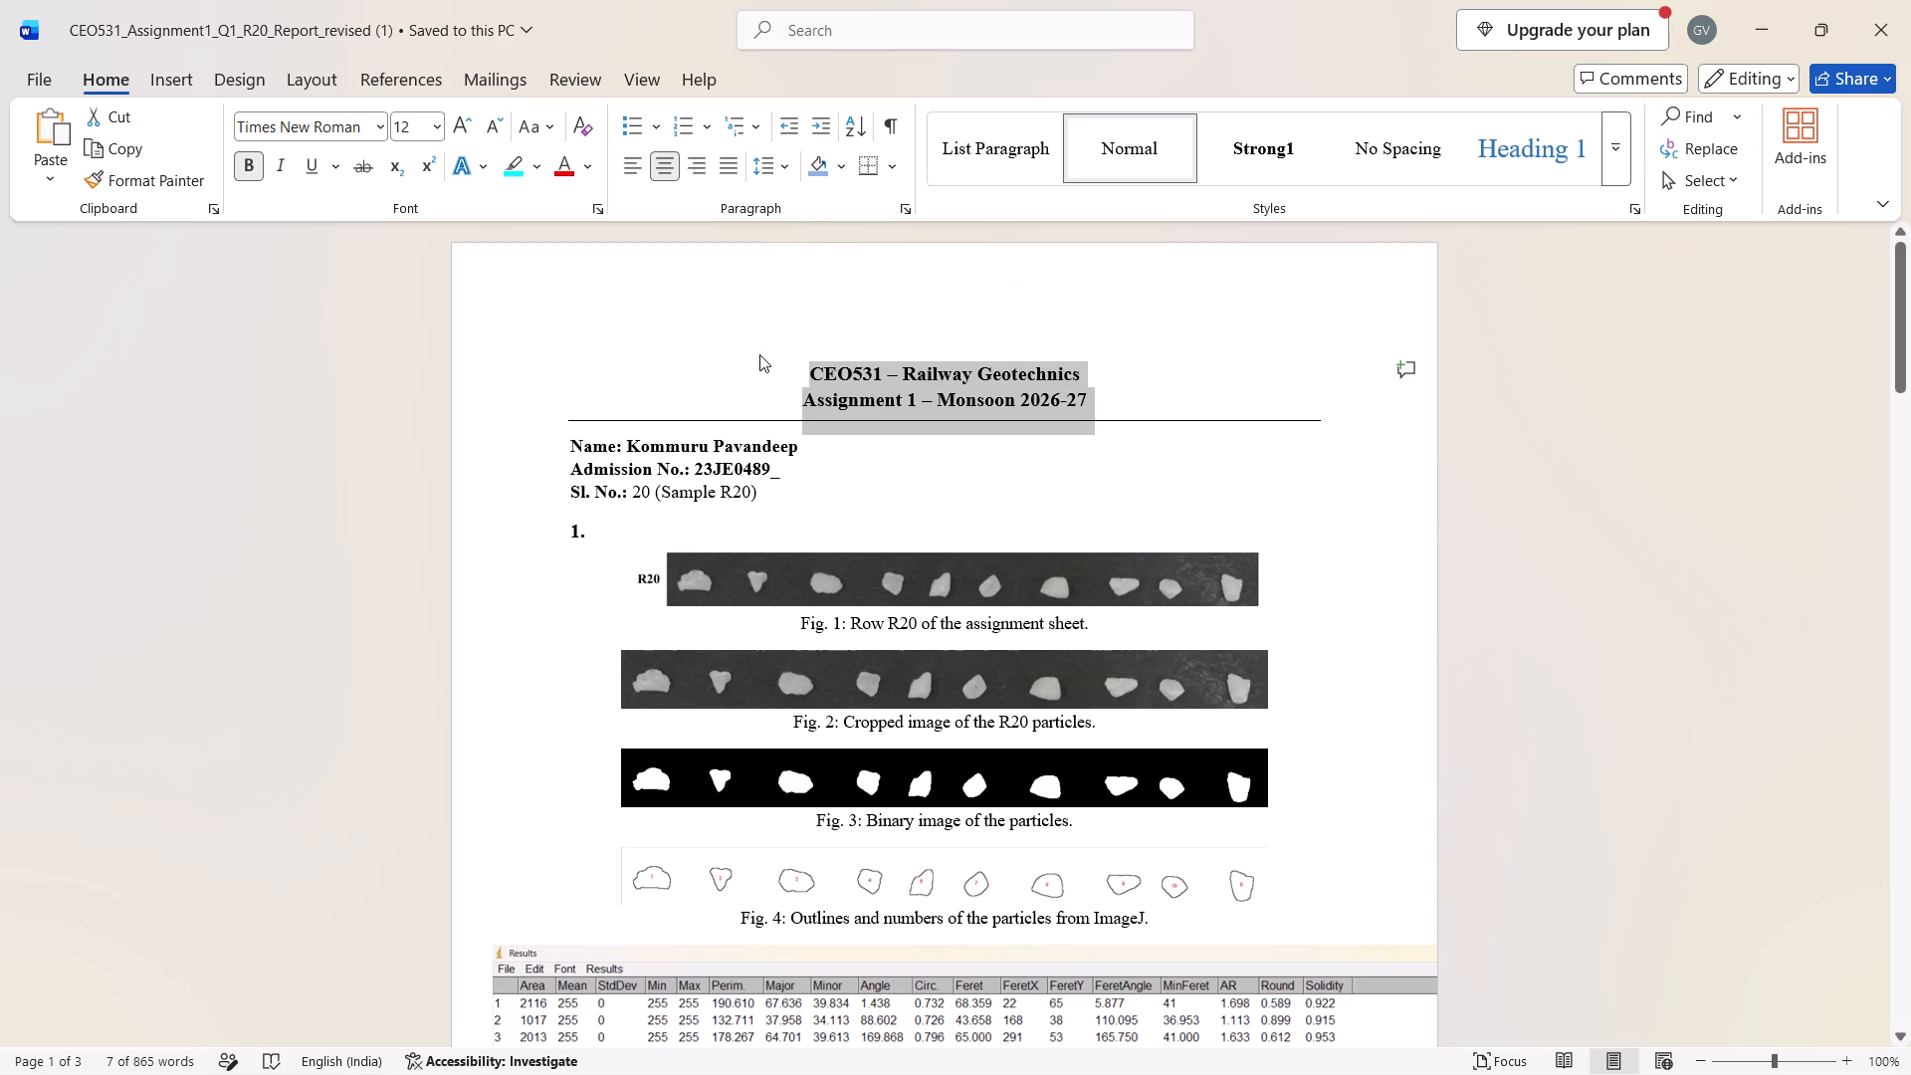
{"action": "key", "text": "ctrl+c"}
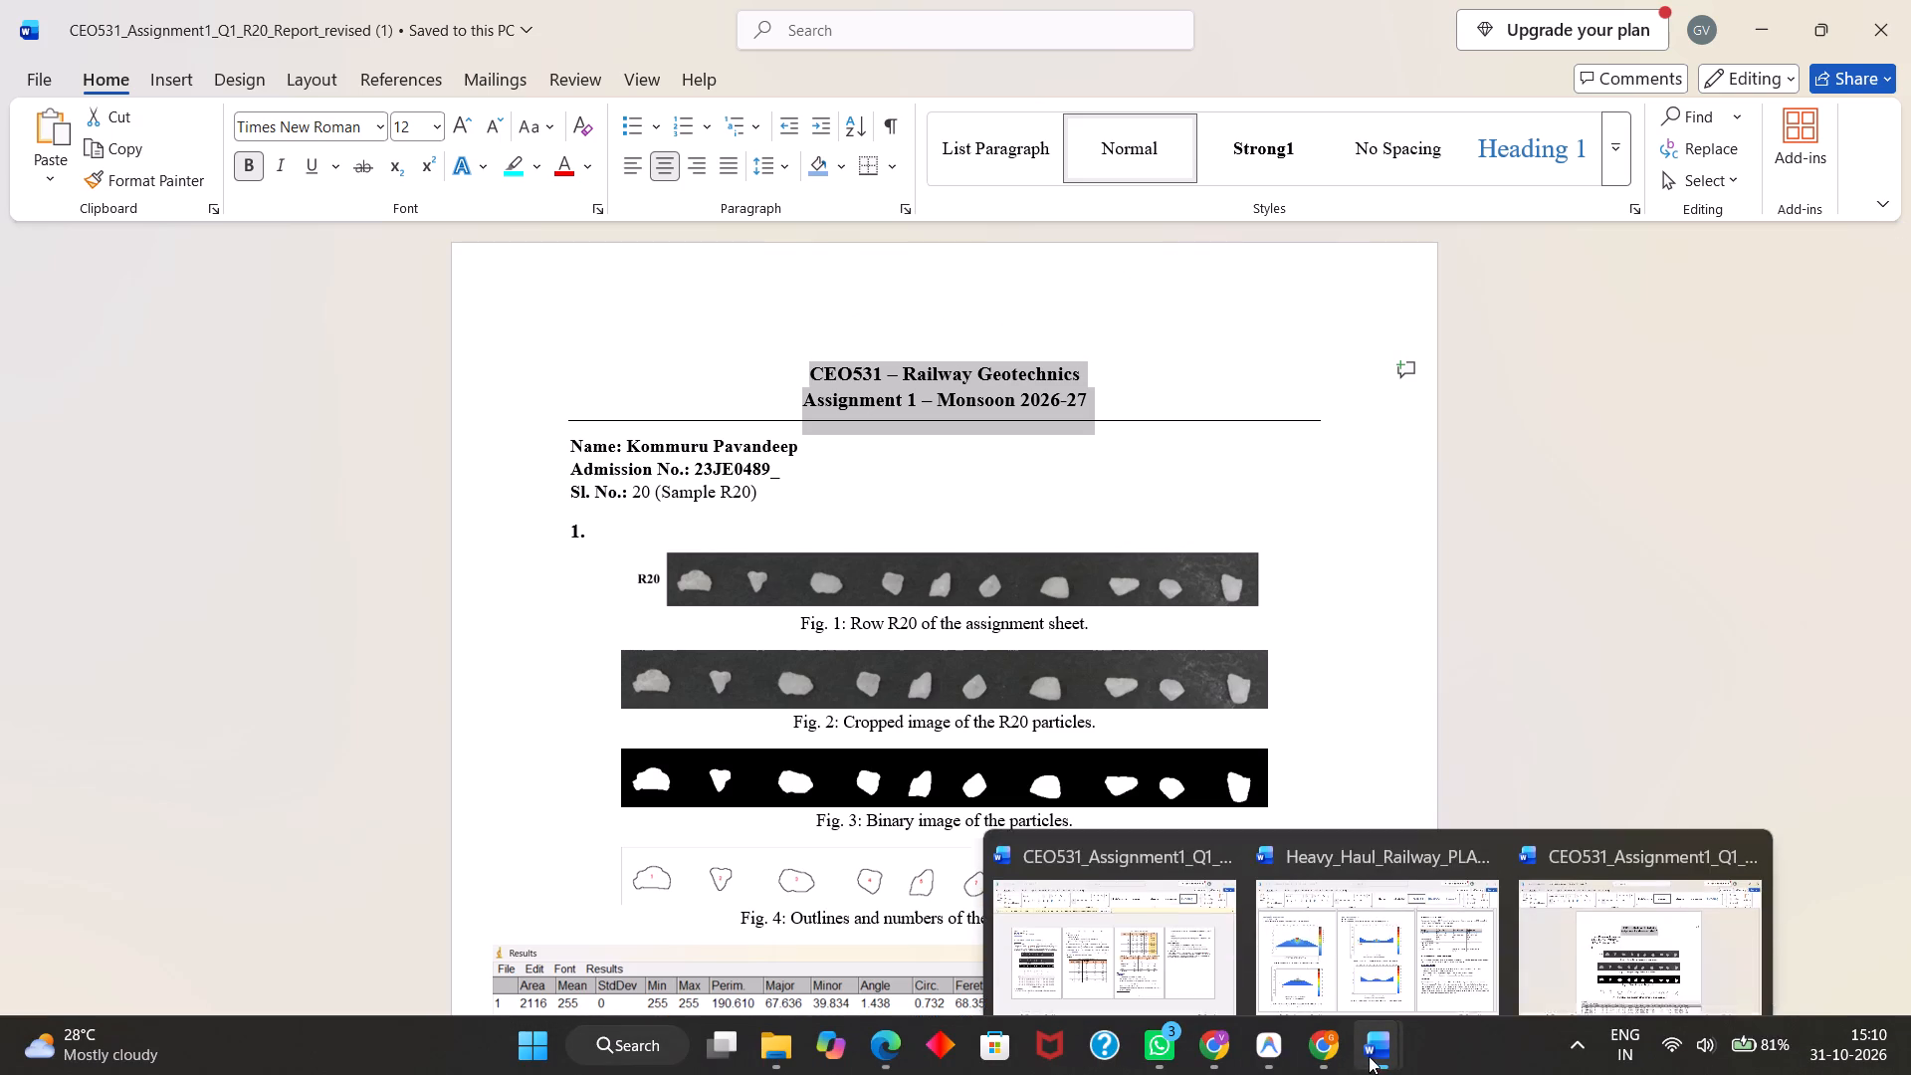
In the CEO531_Assignment1_Q1_R14_Report, add blank lines above the NAME line and paste the copied title block at the top of page 1.
{"action": "left_click", "coordinate": [1194, 969]}
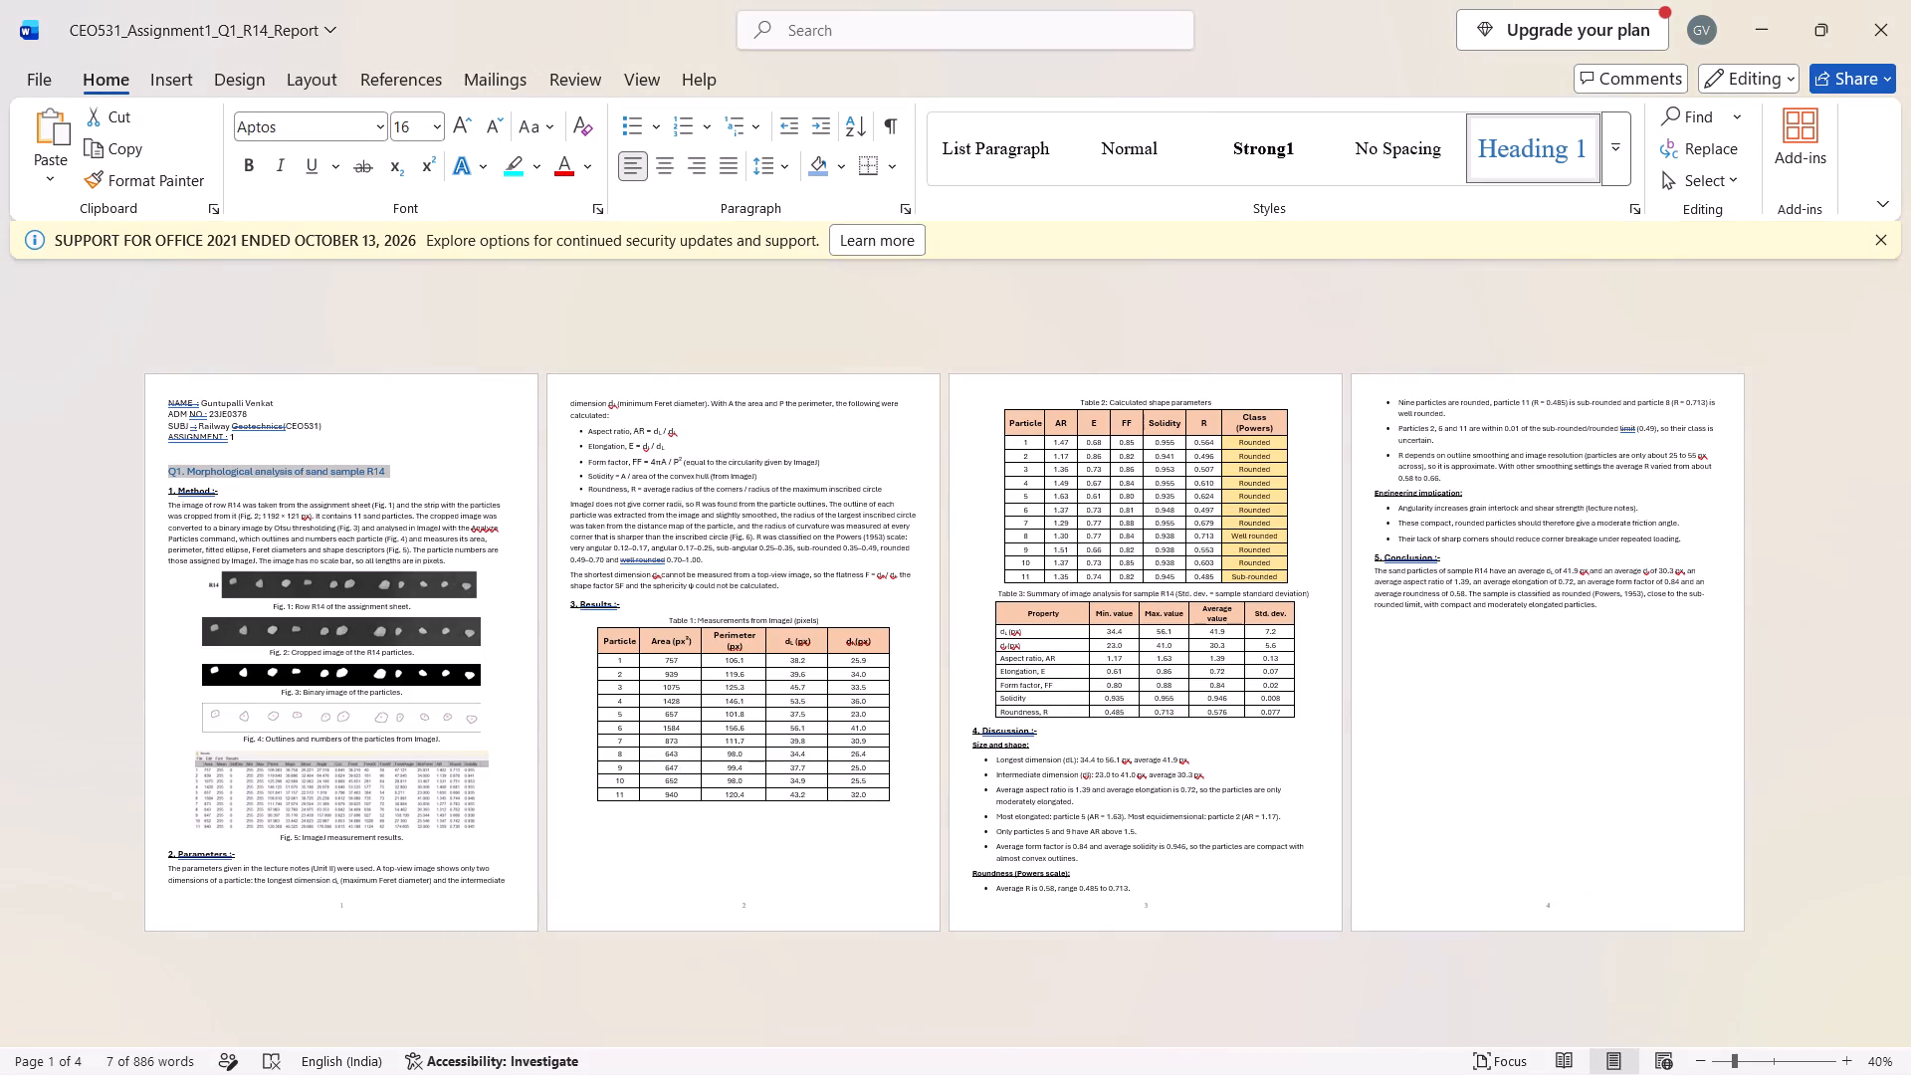
{"action": "scroll", "coordinate": [403, 401], "scroll_direction": "up", "scroll_amount": 5, "text": "ctrl"}
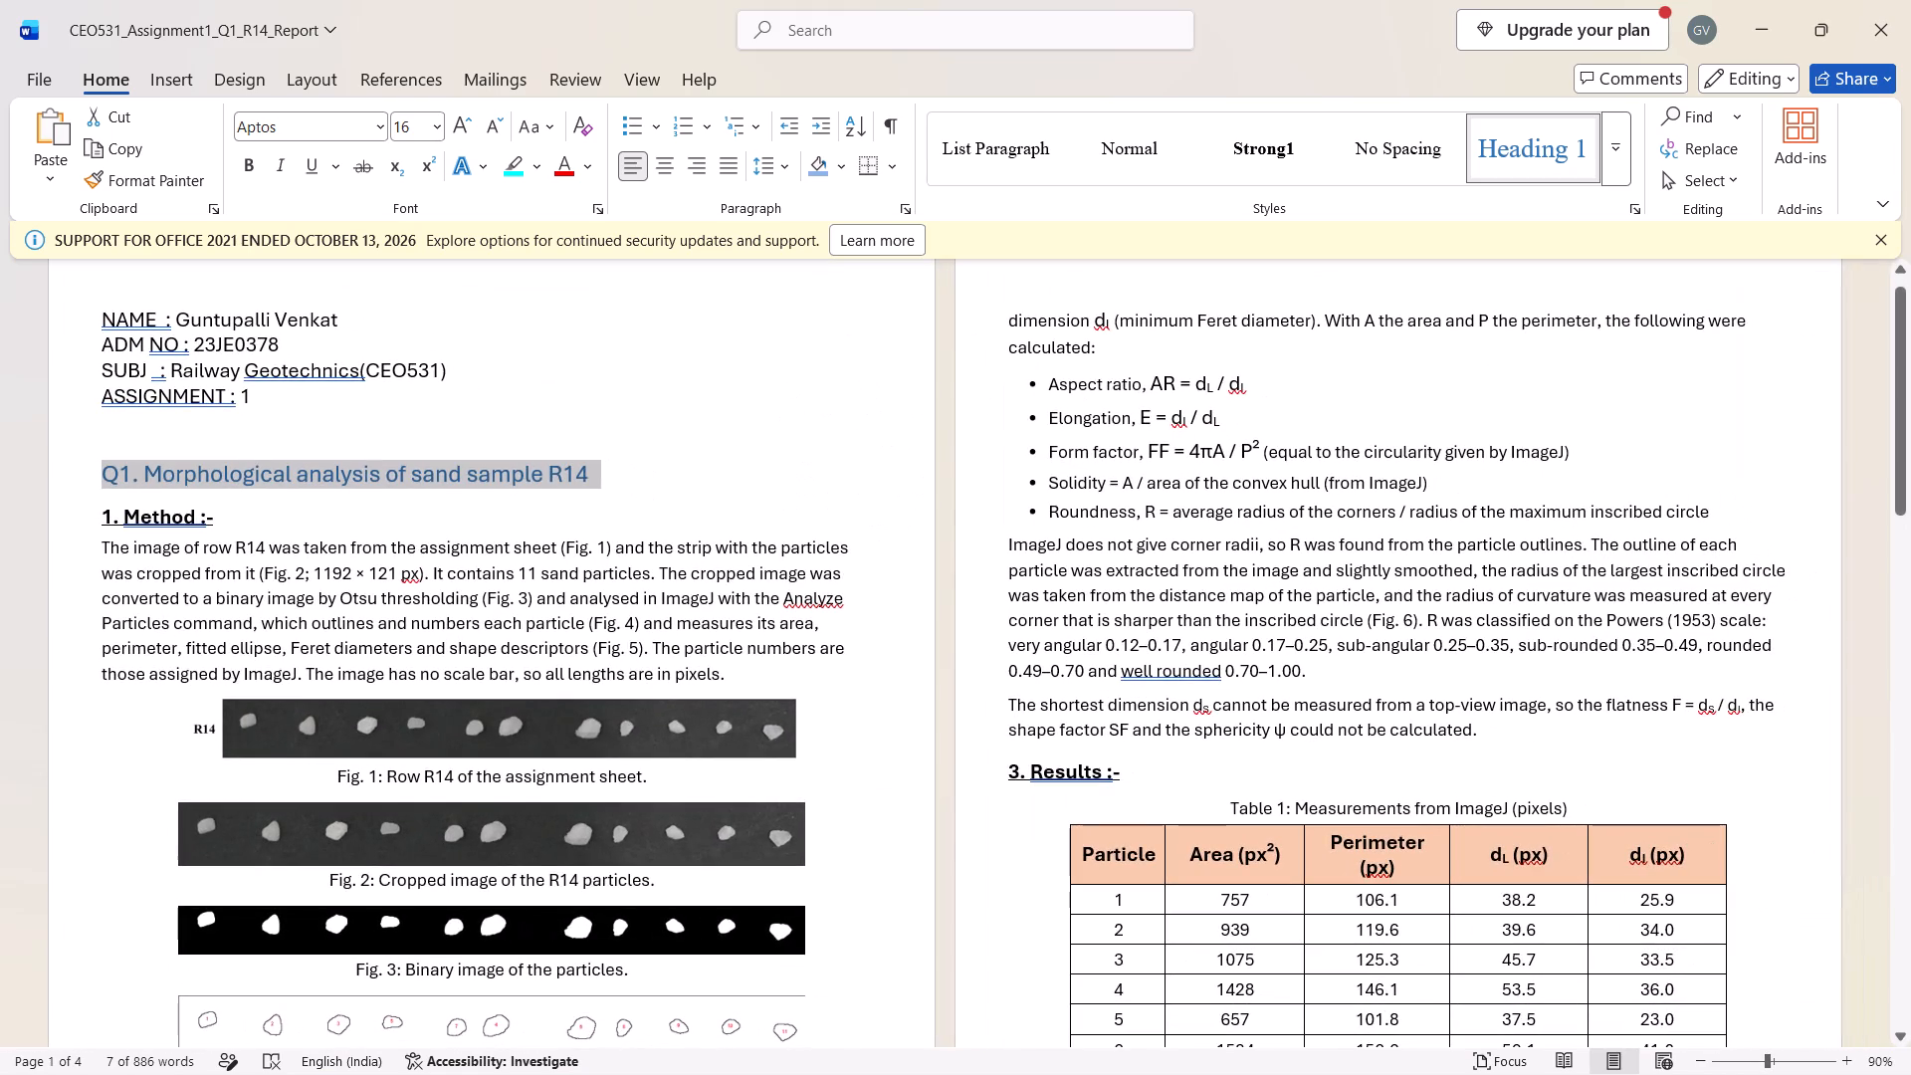
{"action": "left_click", "coordinate": [103, 318]}
{"action": "key", "text": "Return"}
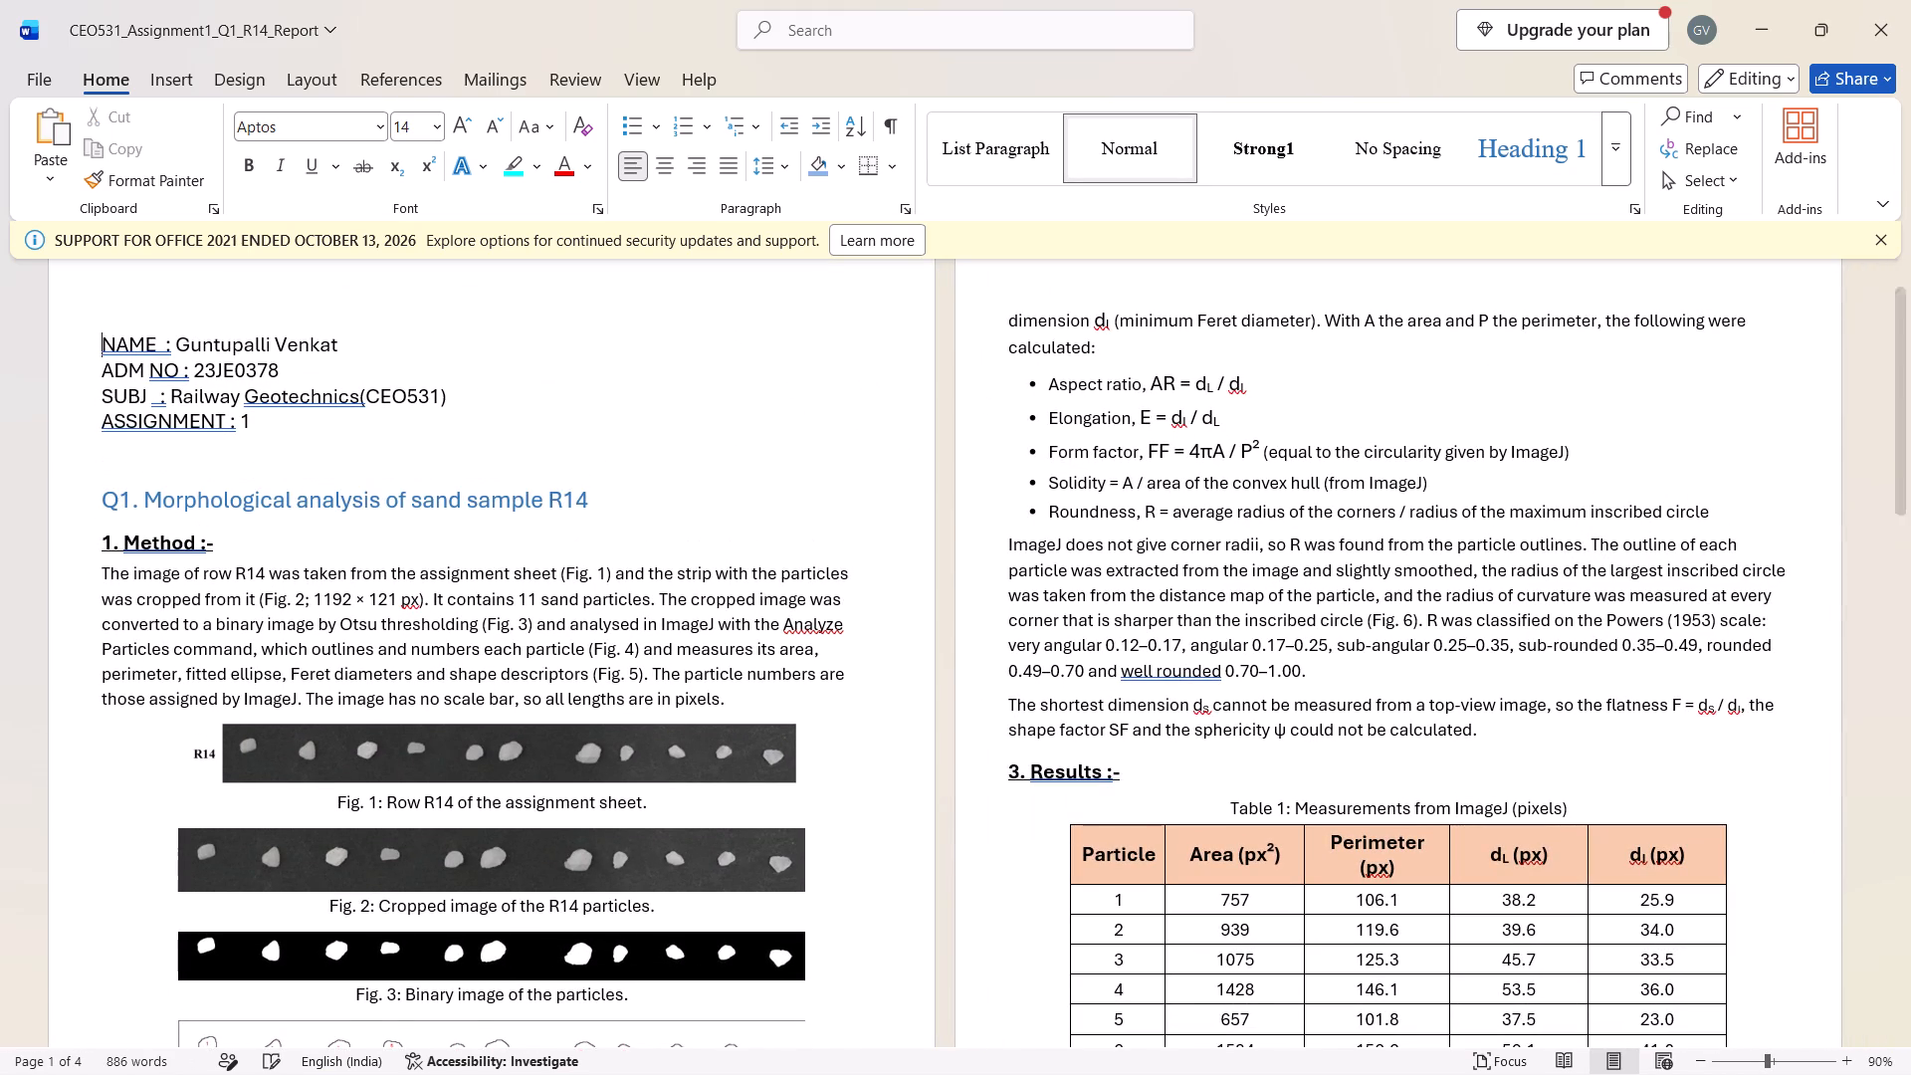
{"action": "key", "text": "Return"}
{"action": "key", "text": "Return"}
{"action": "left_click", "coordinate": [129, 303]}
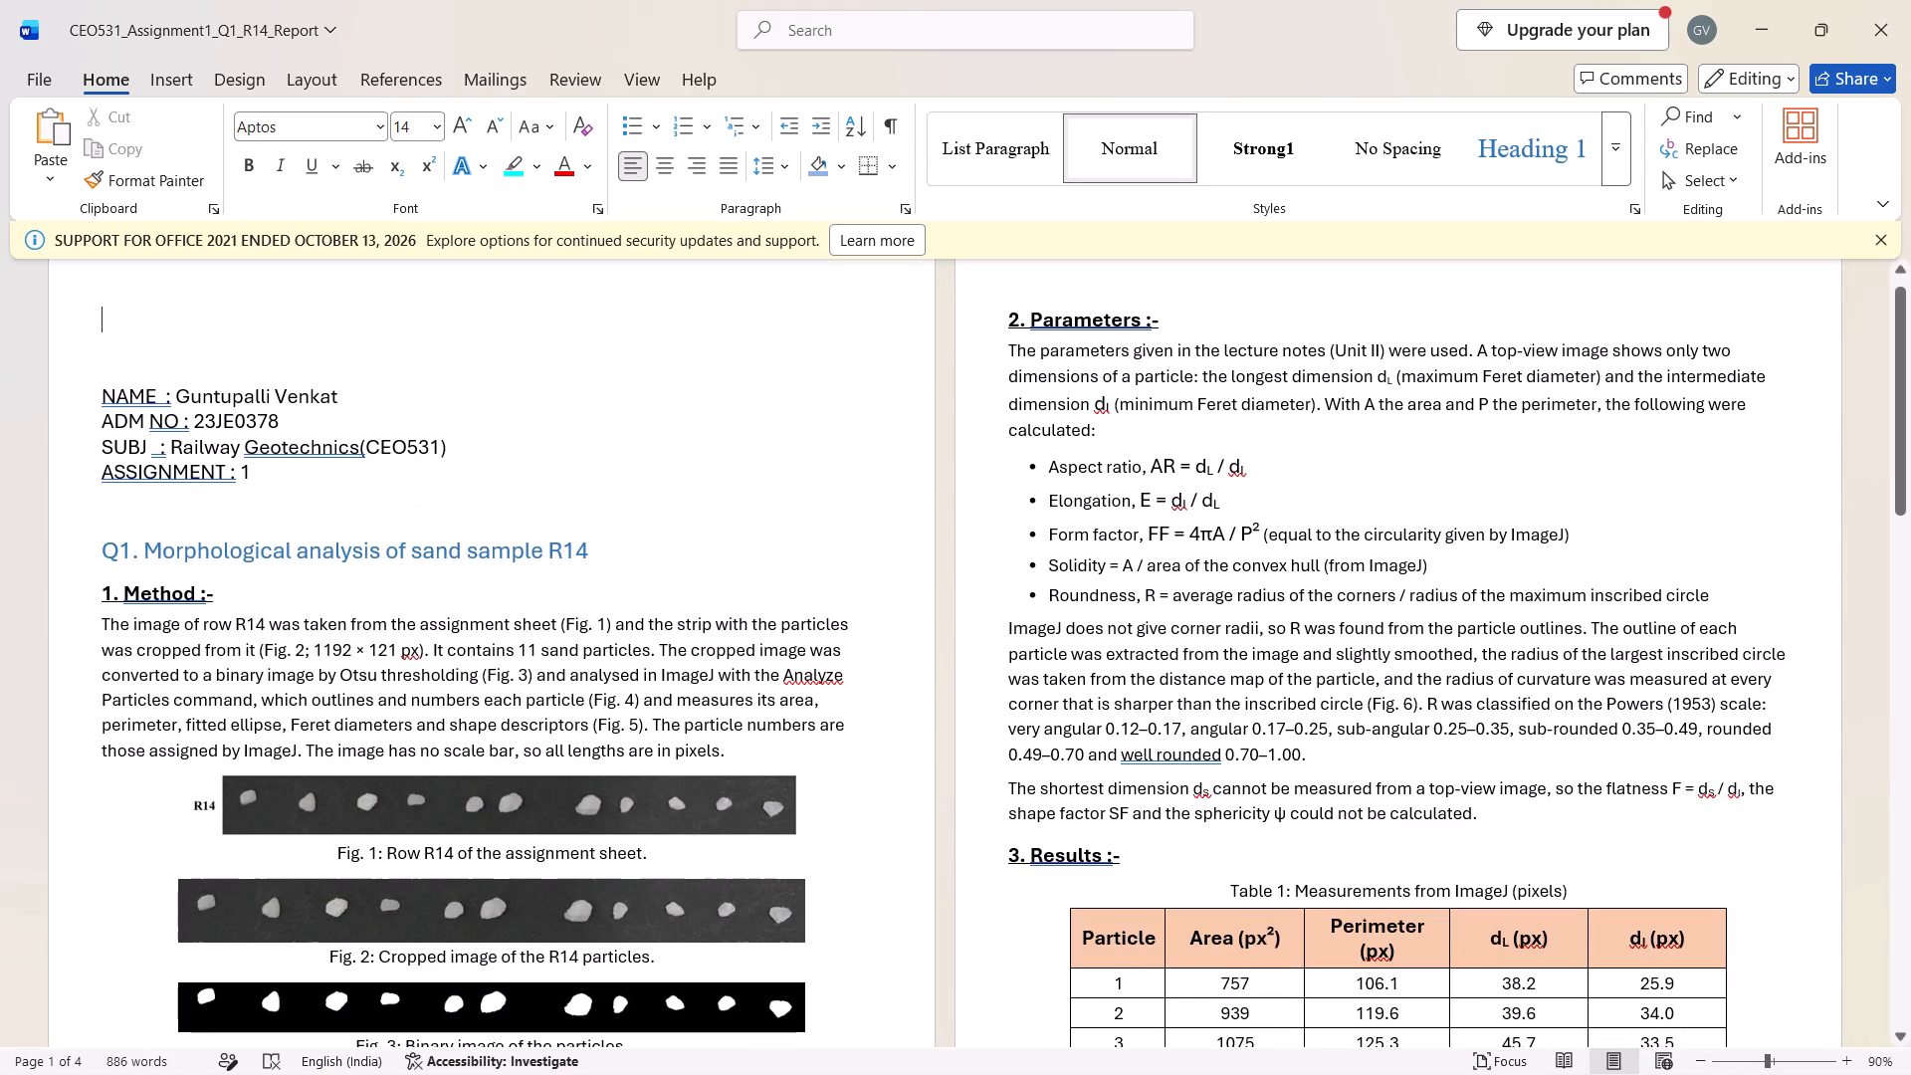
{"action": "key", "text": "ctrl+v"}
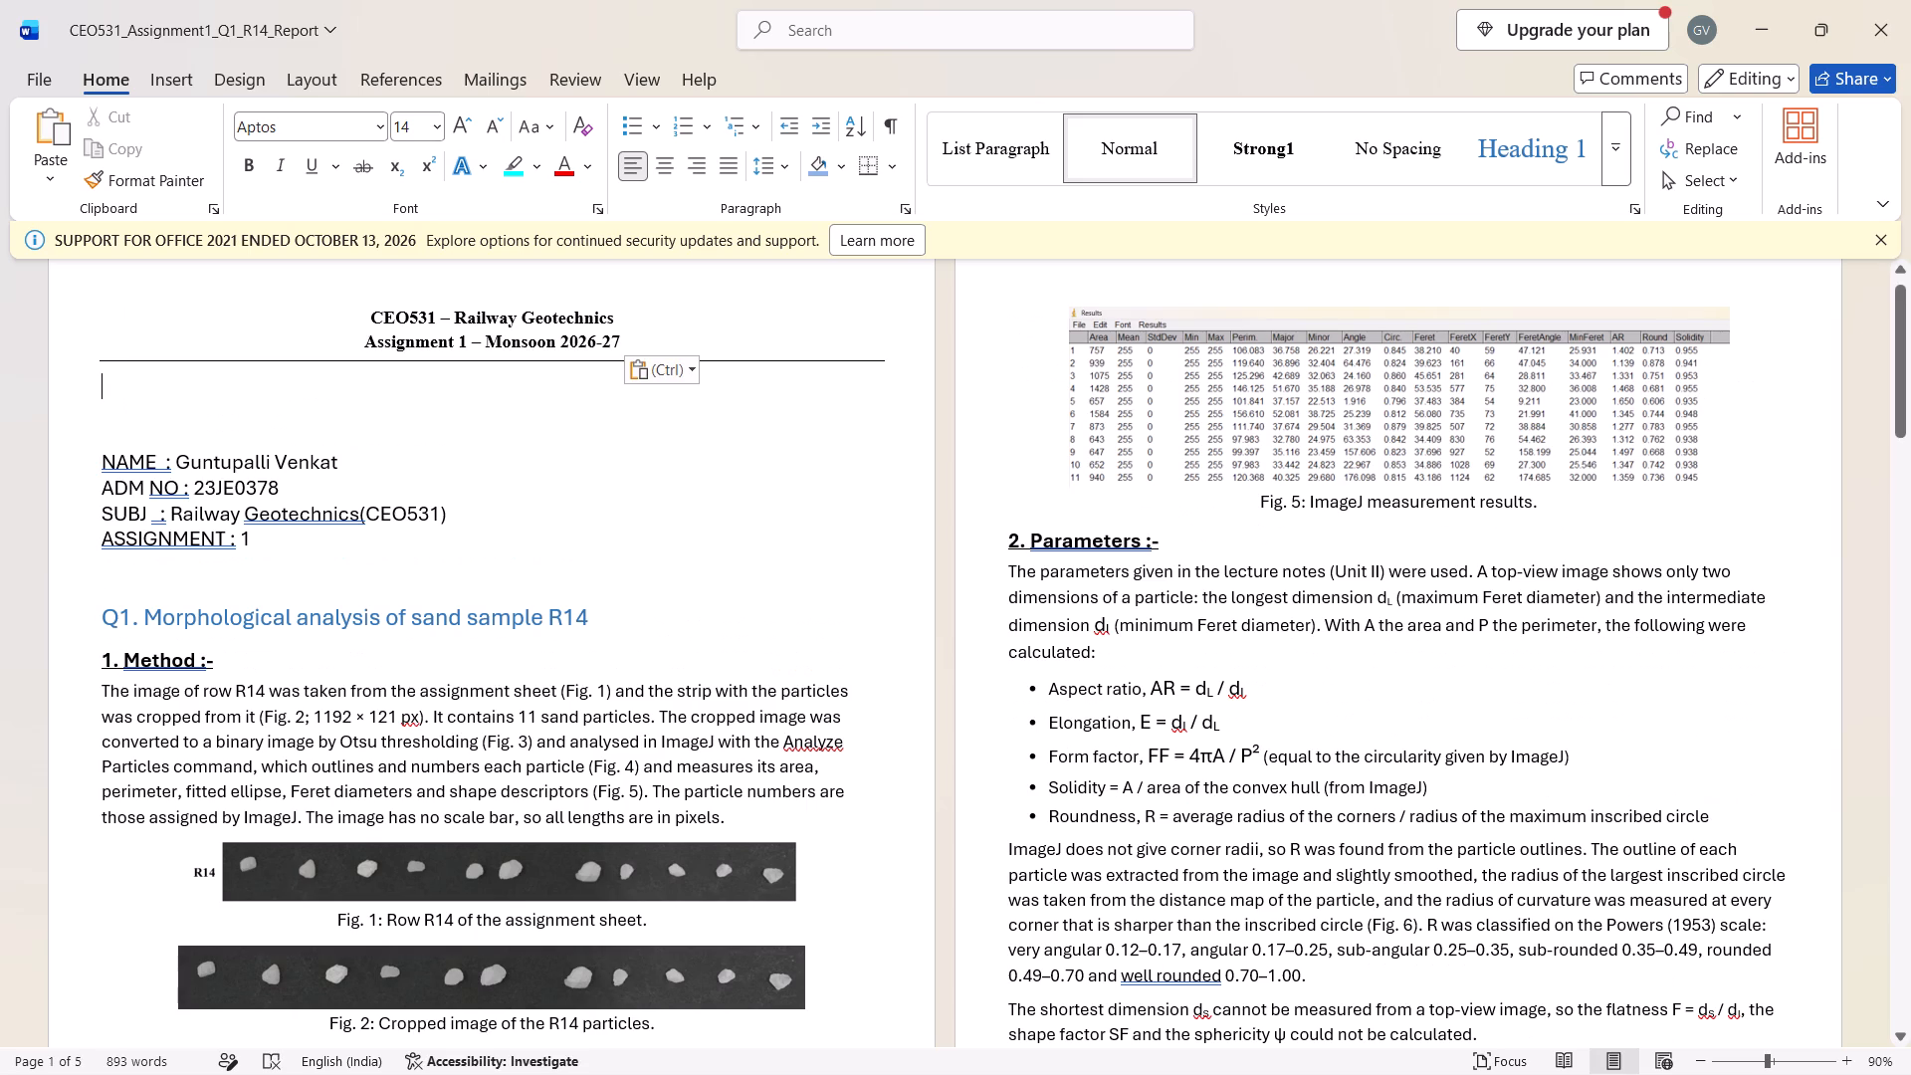
Remove the blank lines between the pasted title block and the NAME line.
{"action": "left_click", "coordinate": [101, 464]}
{"action": "key", "text": "BackSpace"}
{"action": "key", "text": "BackSpace"}
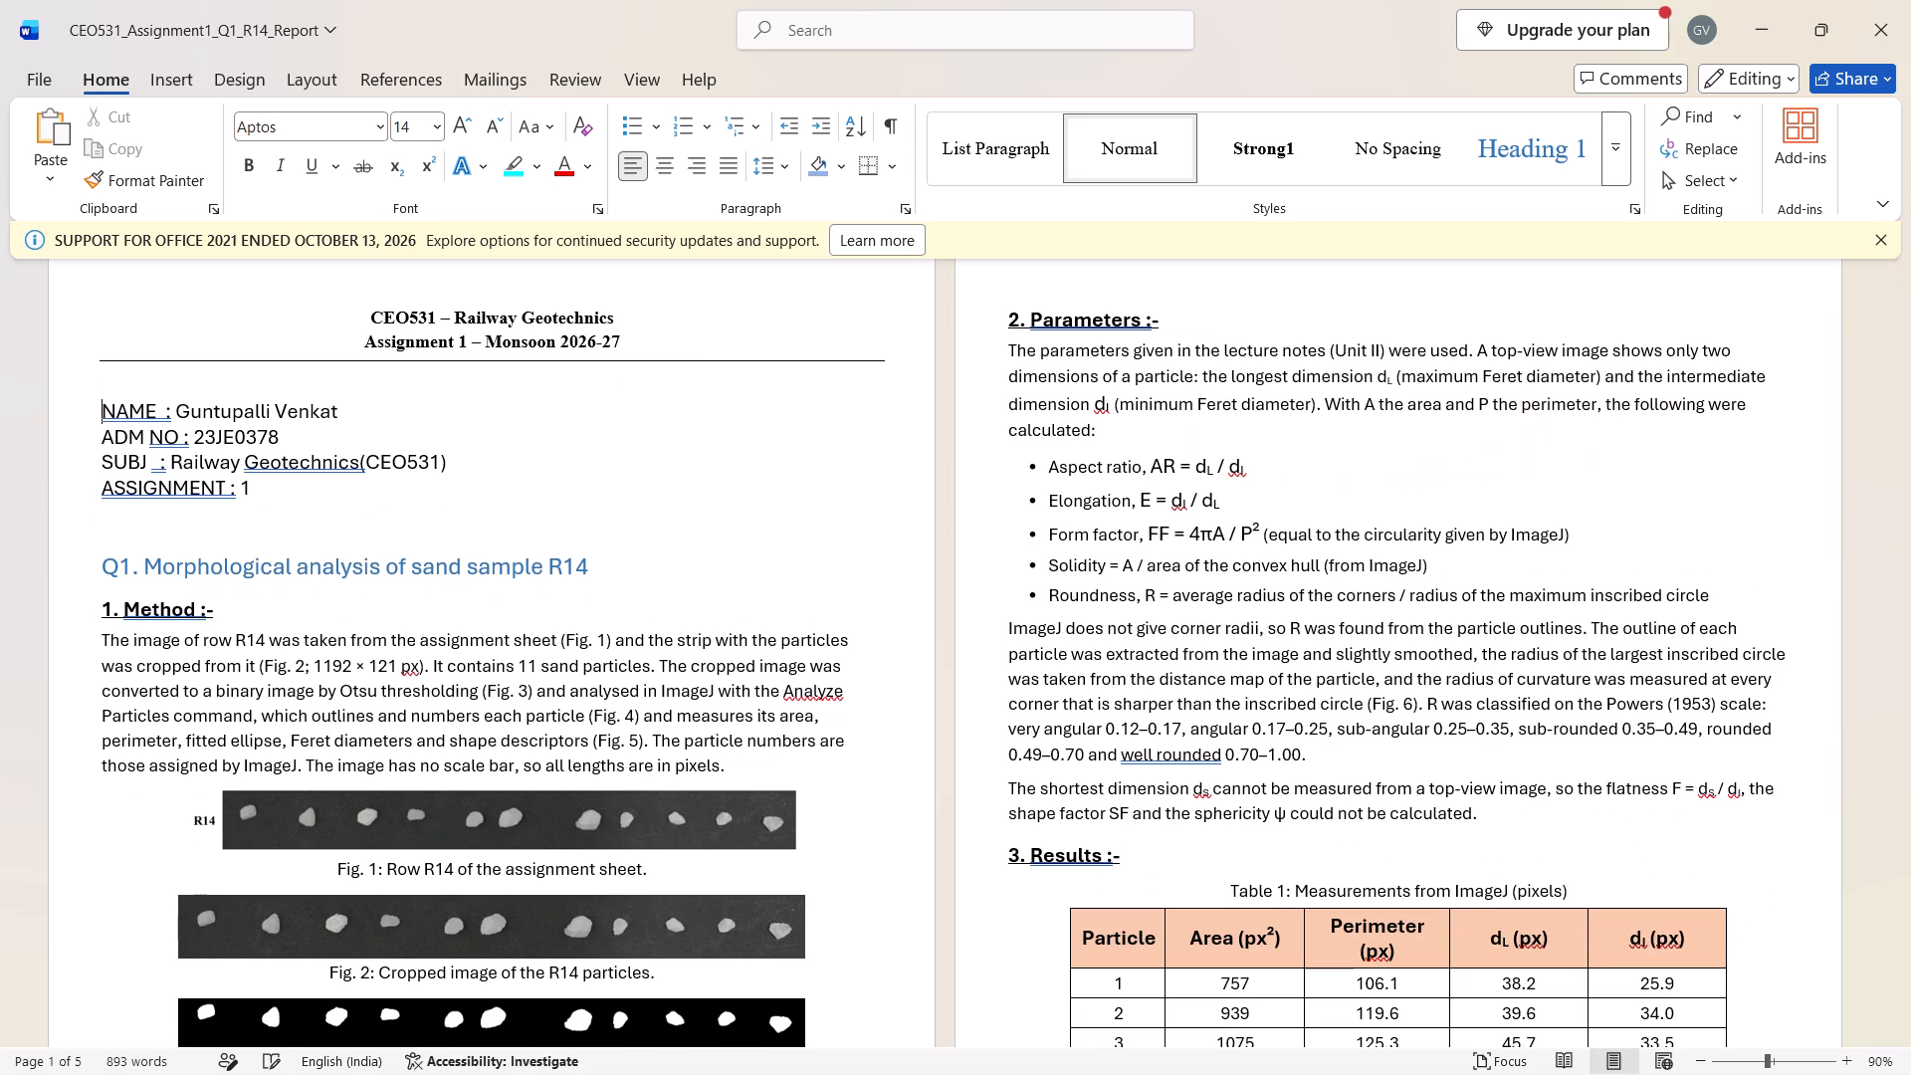
{"action": "key", "text": "BackSpace"}
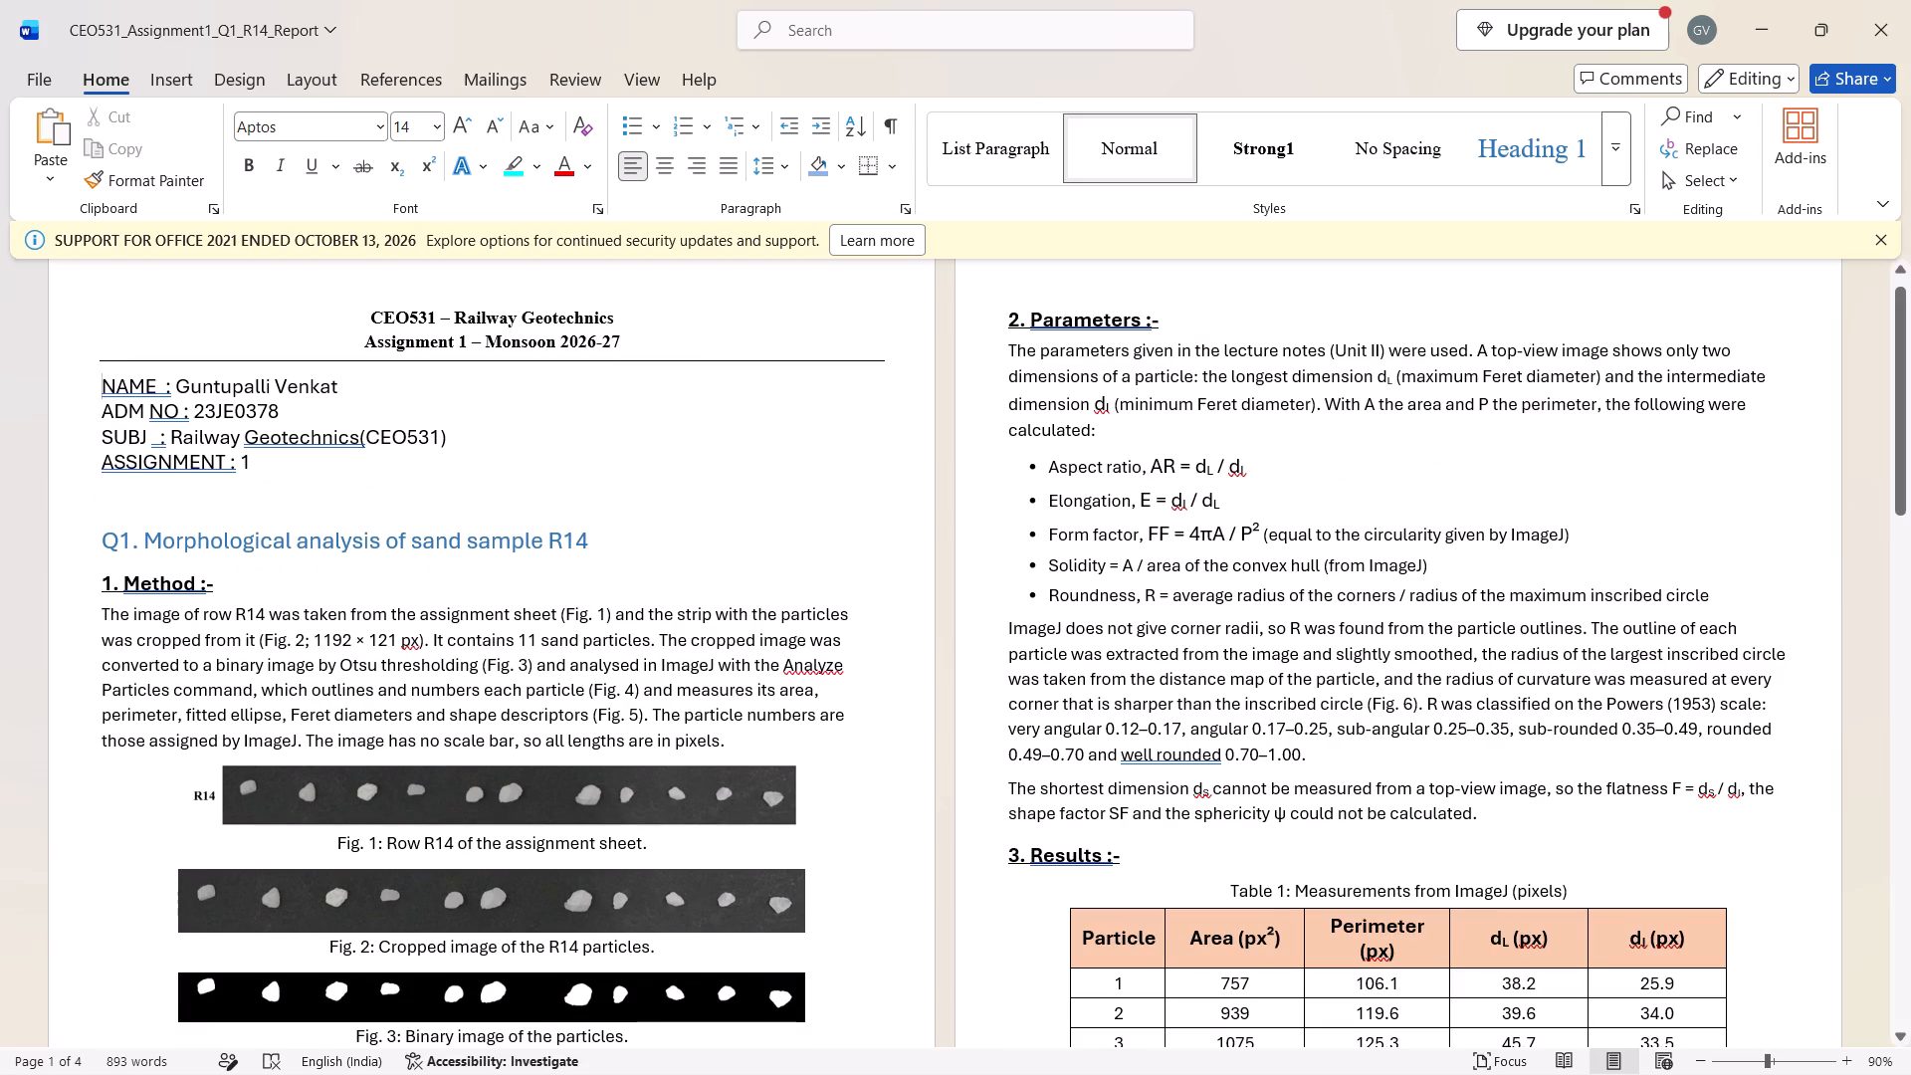
Delete the SUBJ and ASSIGNMENT lines and one blank line above the Q1 heading.
{"action": "left_click_drag", "start_coordinate": [260, 464], "coordinate": [78, 439]}
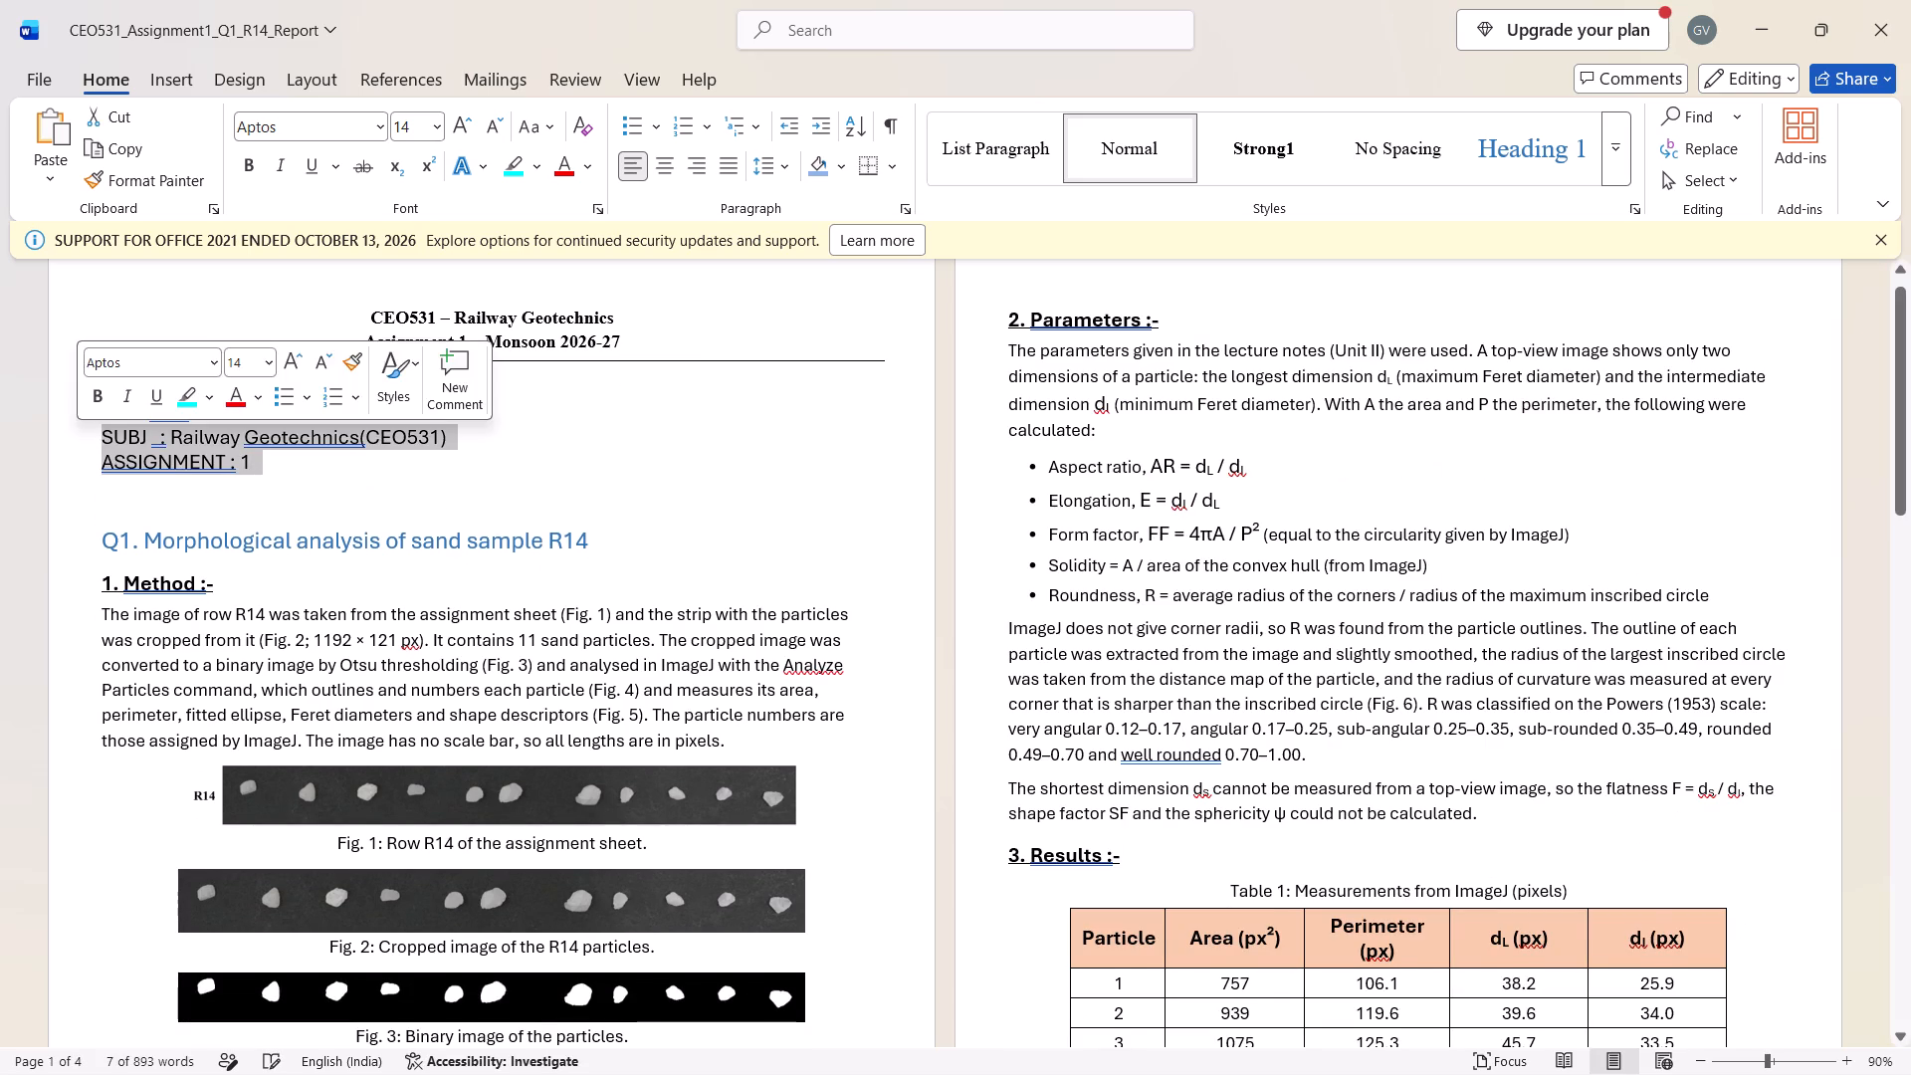
{"action": "key", "text": "BackSpace"}
{"action": "left_click", "coordinate": [102, 491]}
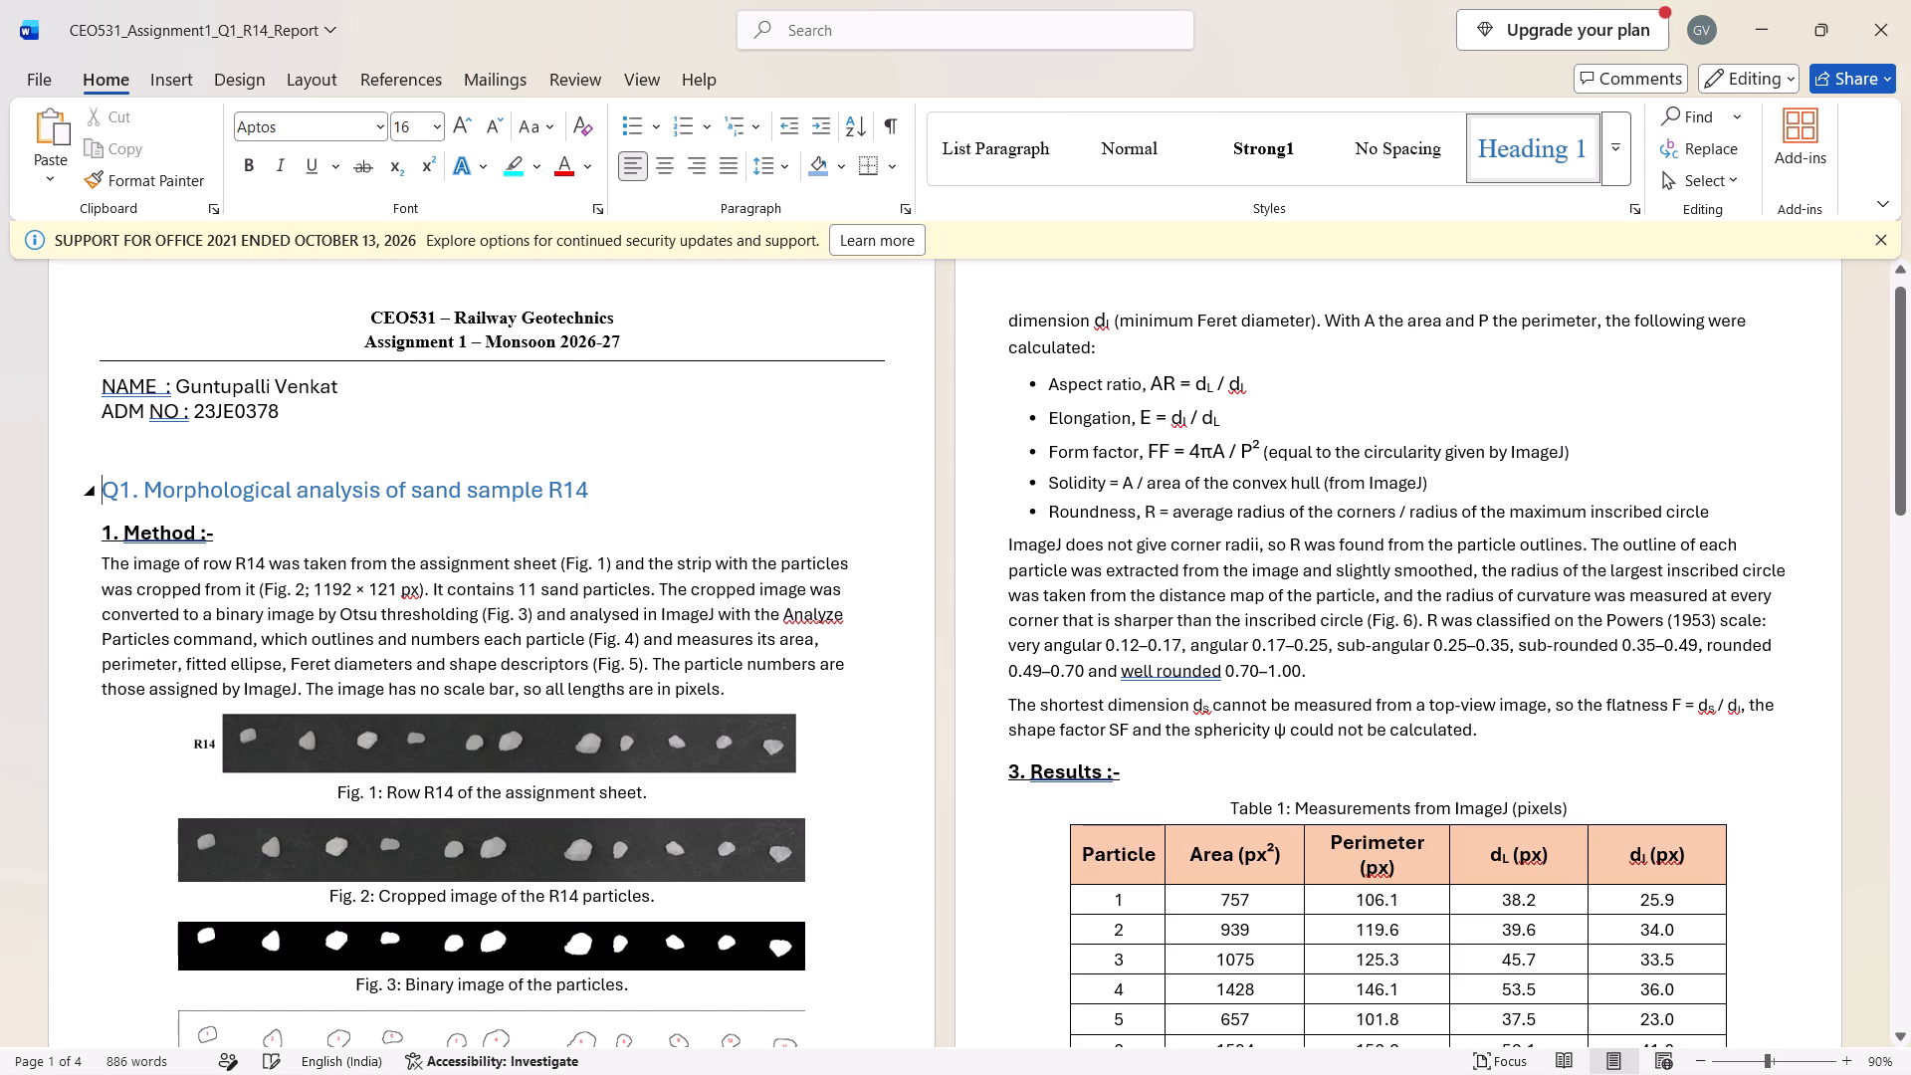
{"action": "key", "text": "BackSpace"}
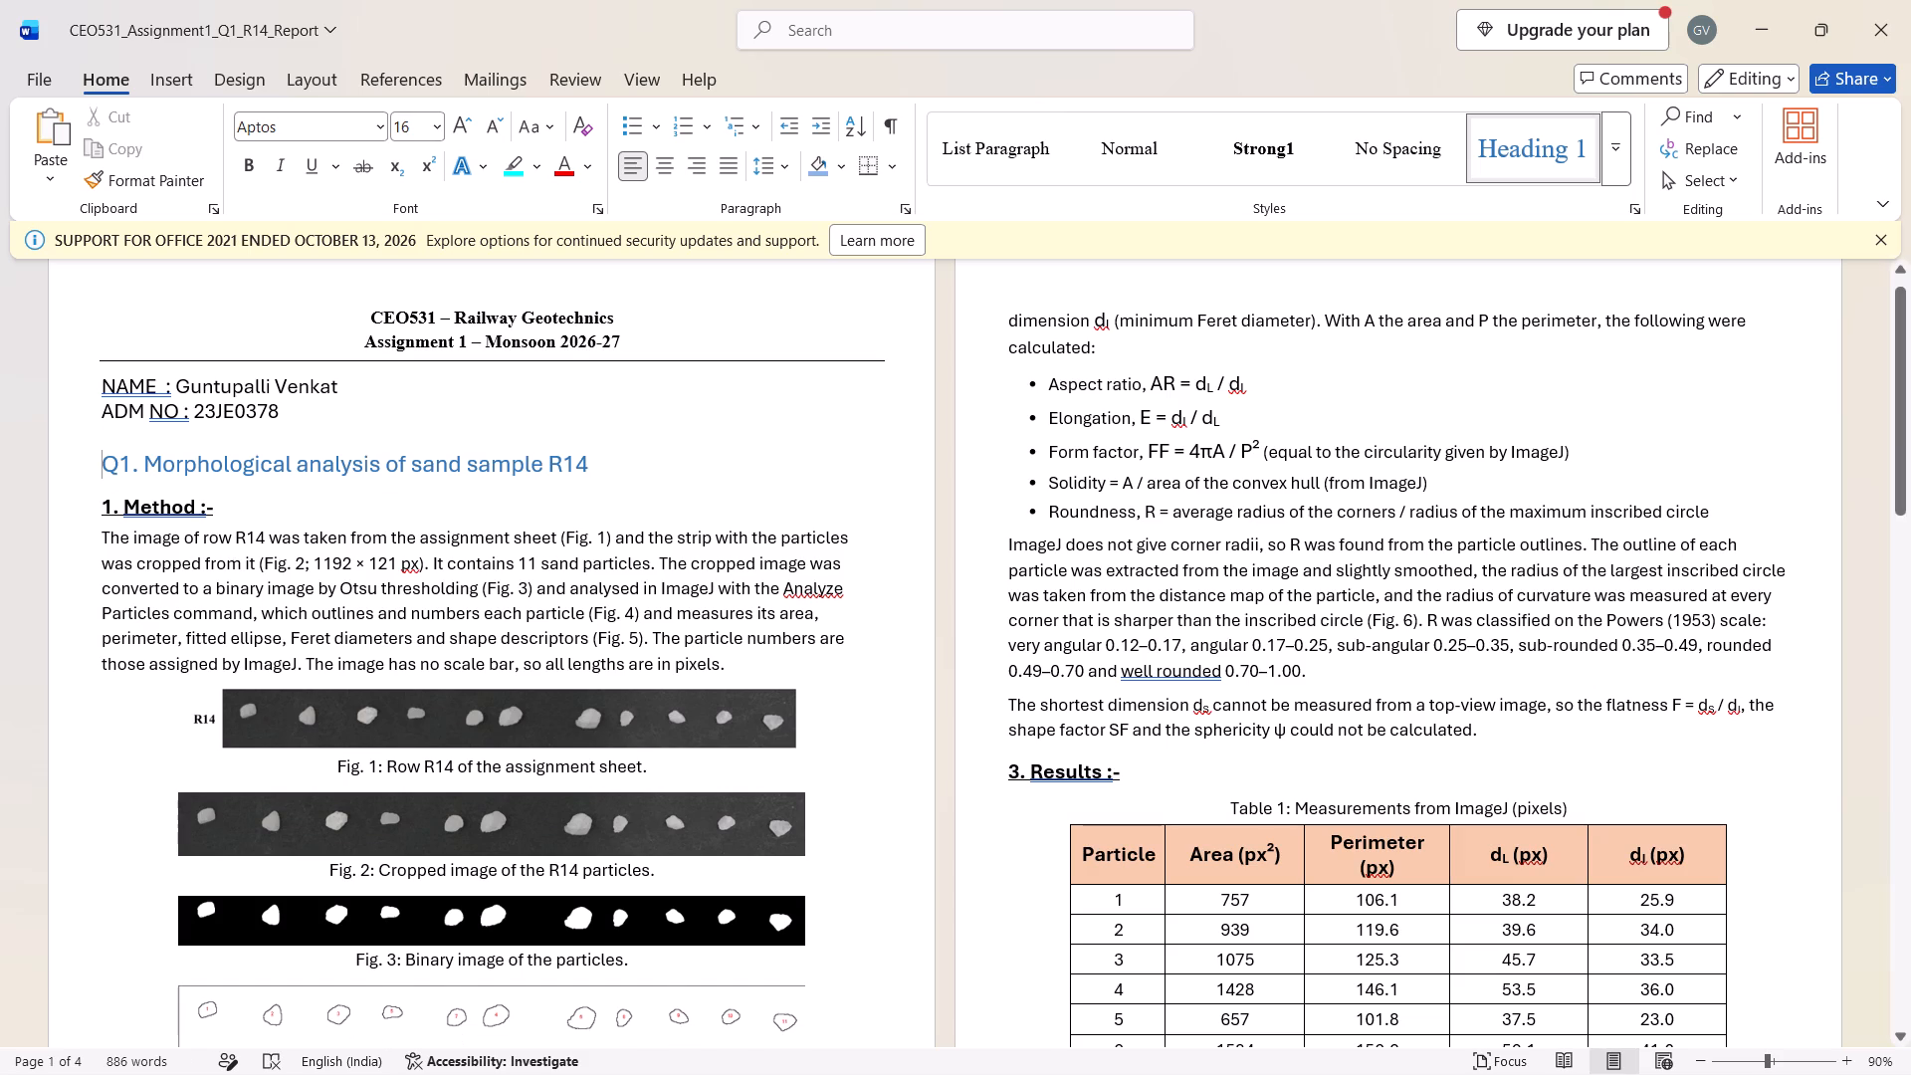
Shorten the second title line to "Assignment - 1", removing "– Monsoon 2026-27" and adding a spaced hyphen before the 1.
{"action": "left_click_drag", "start_coordinate": [621, 344], "coordinate": [472, 340]}
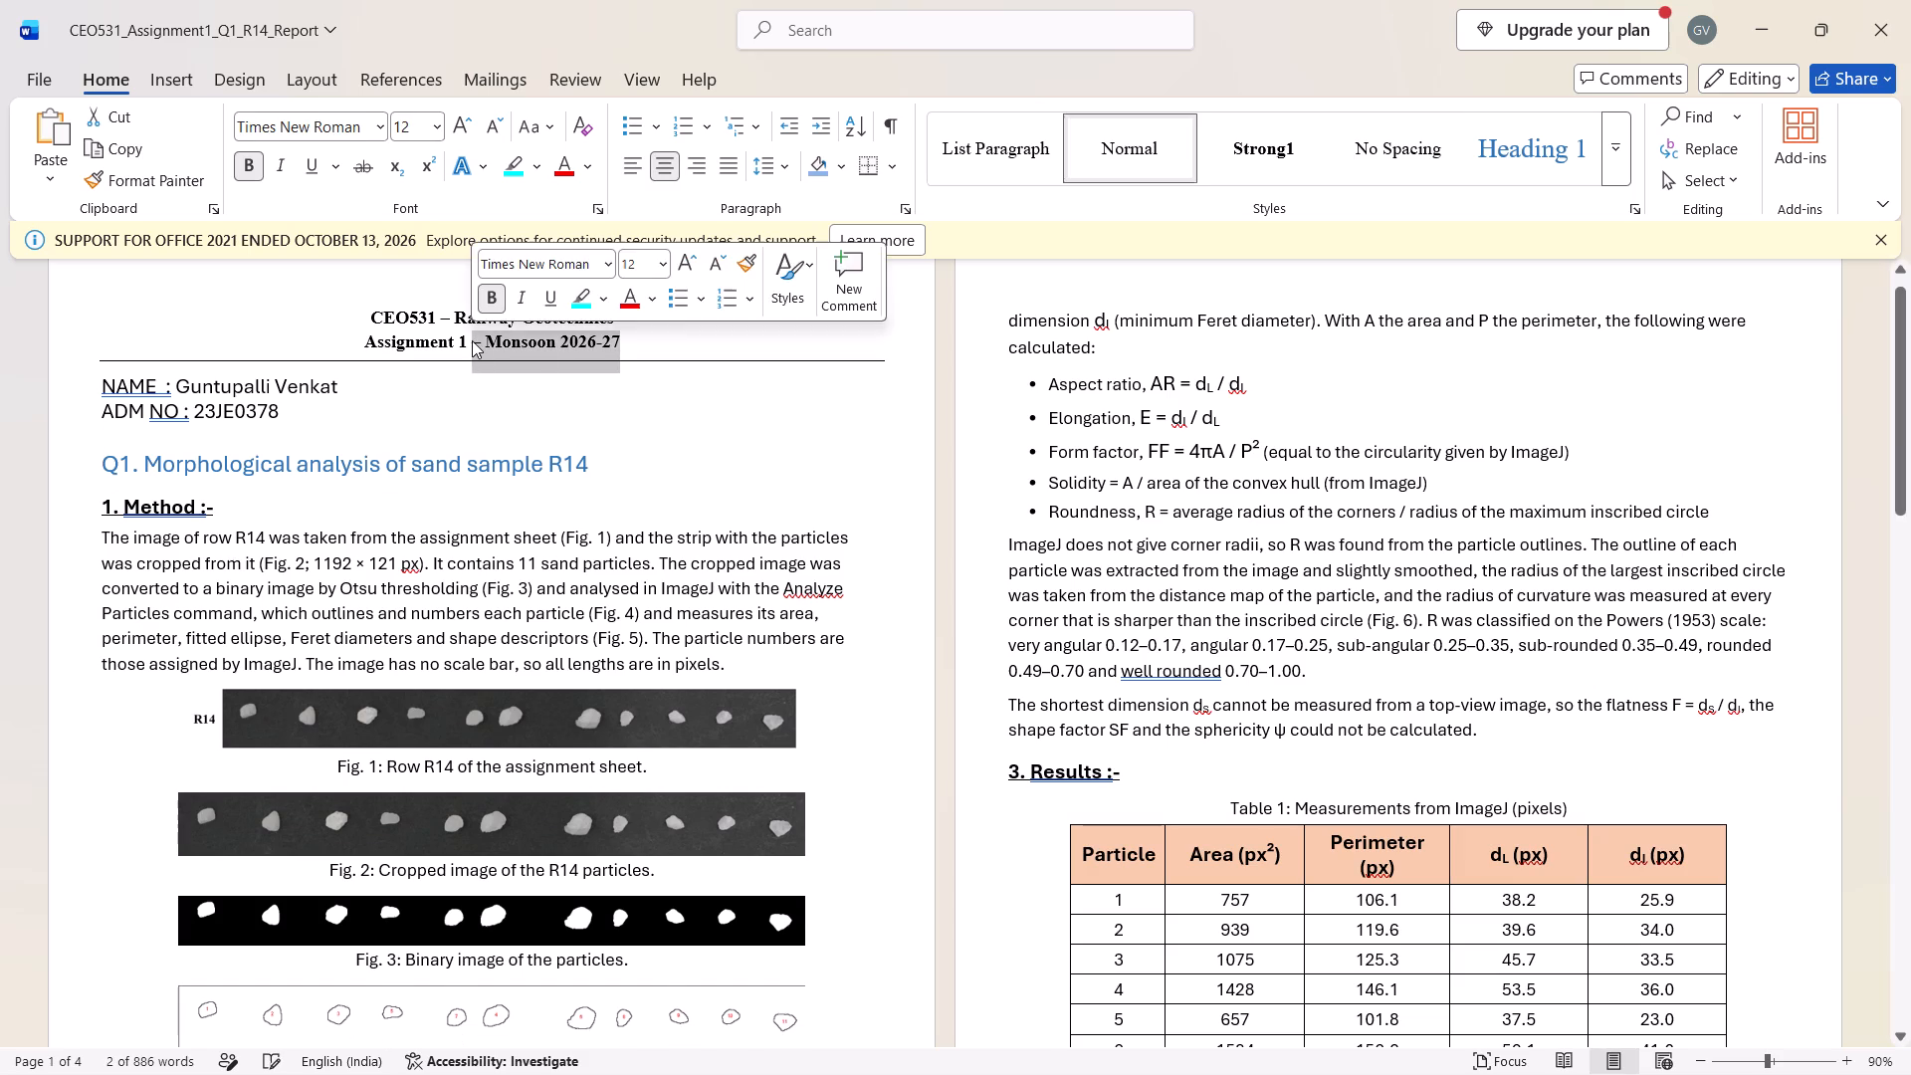
{"action": "key", "text": "BackSpace"}
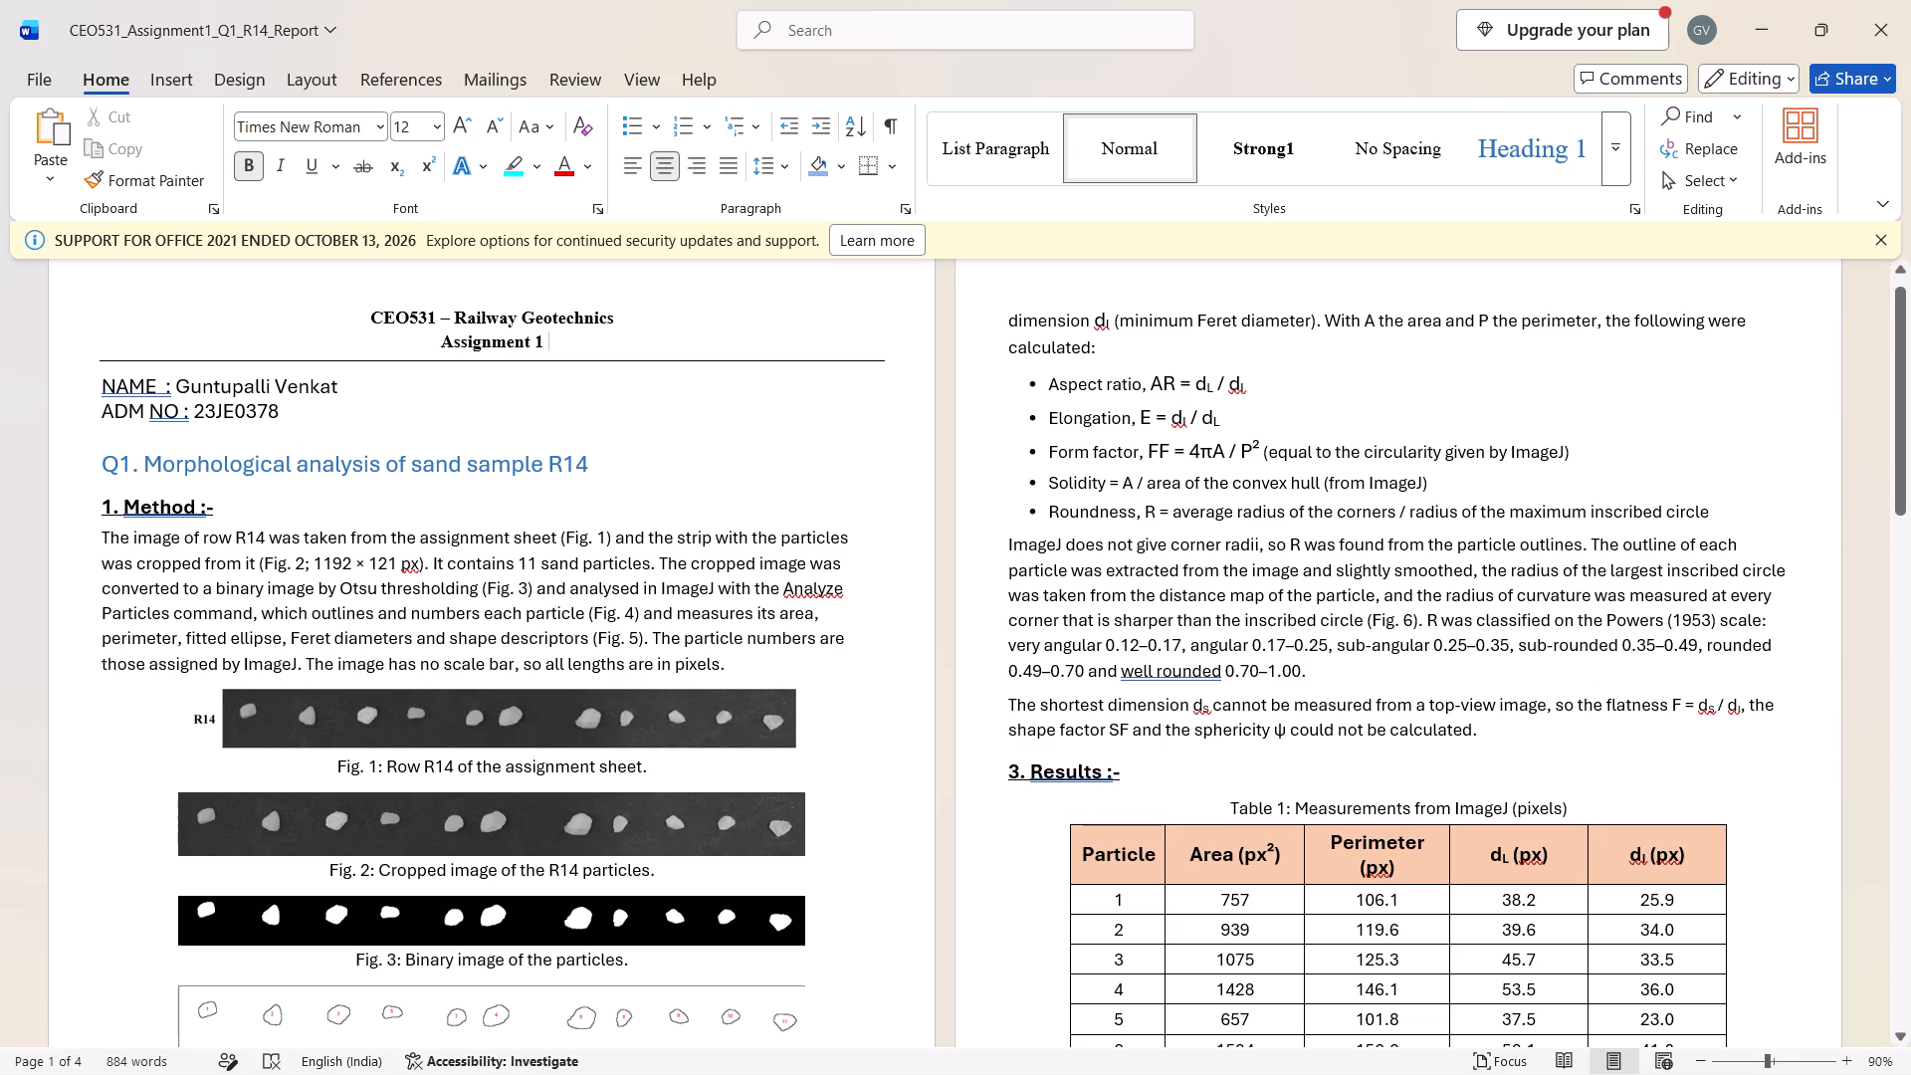
{"action": "left_click", "coordinate": [533, 347]}
{"action": "key", "text": "BackSpace"}
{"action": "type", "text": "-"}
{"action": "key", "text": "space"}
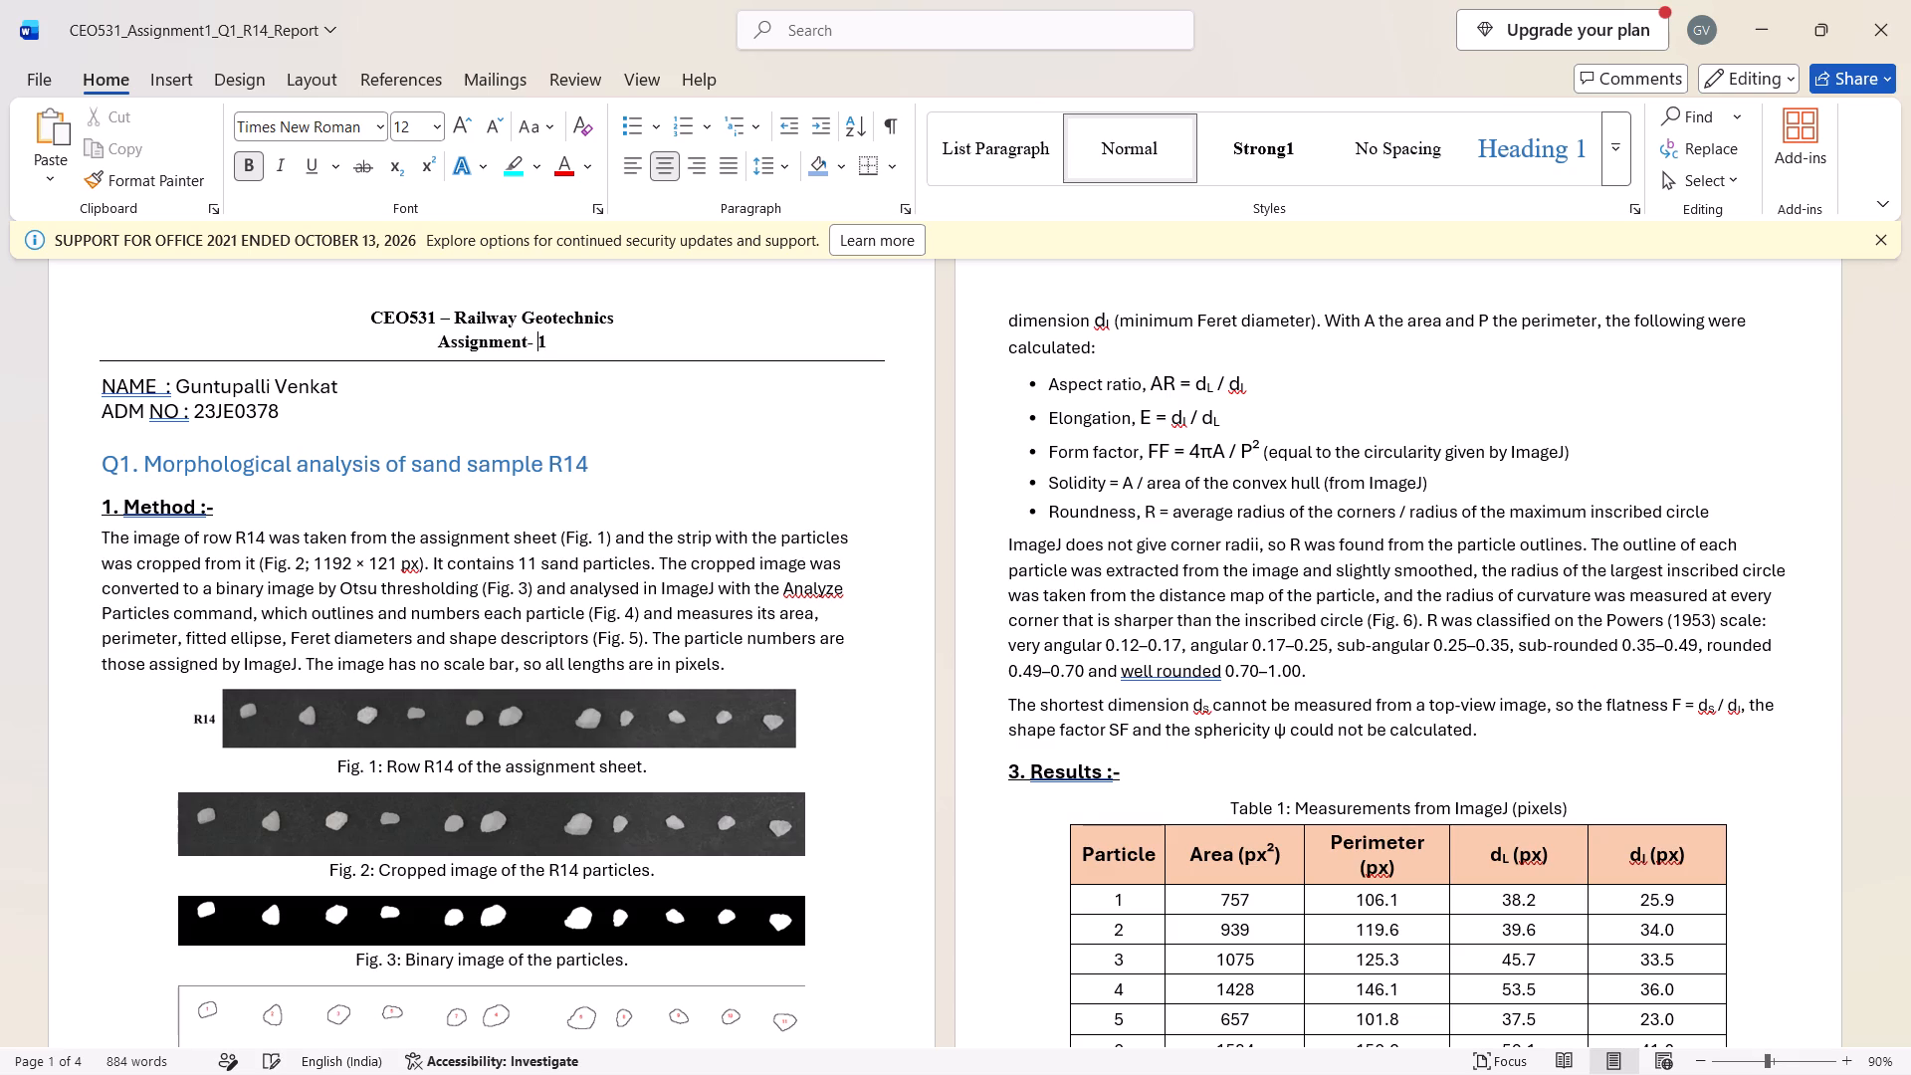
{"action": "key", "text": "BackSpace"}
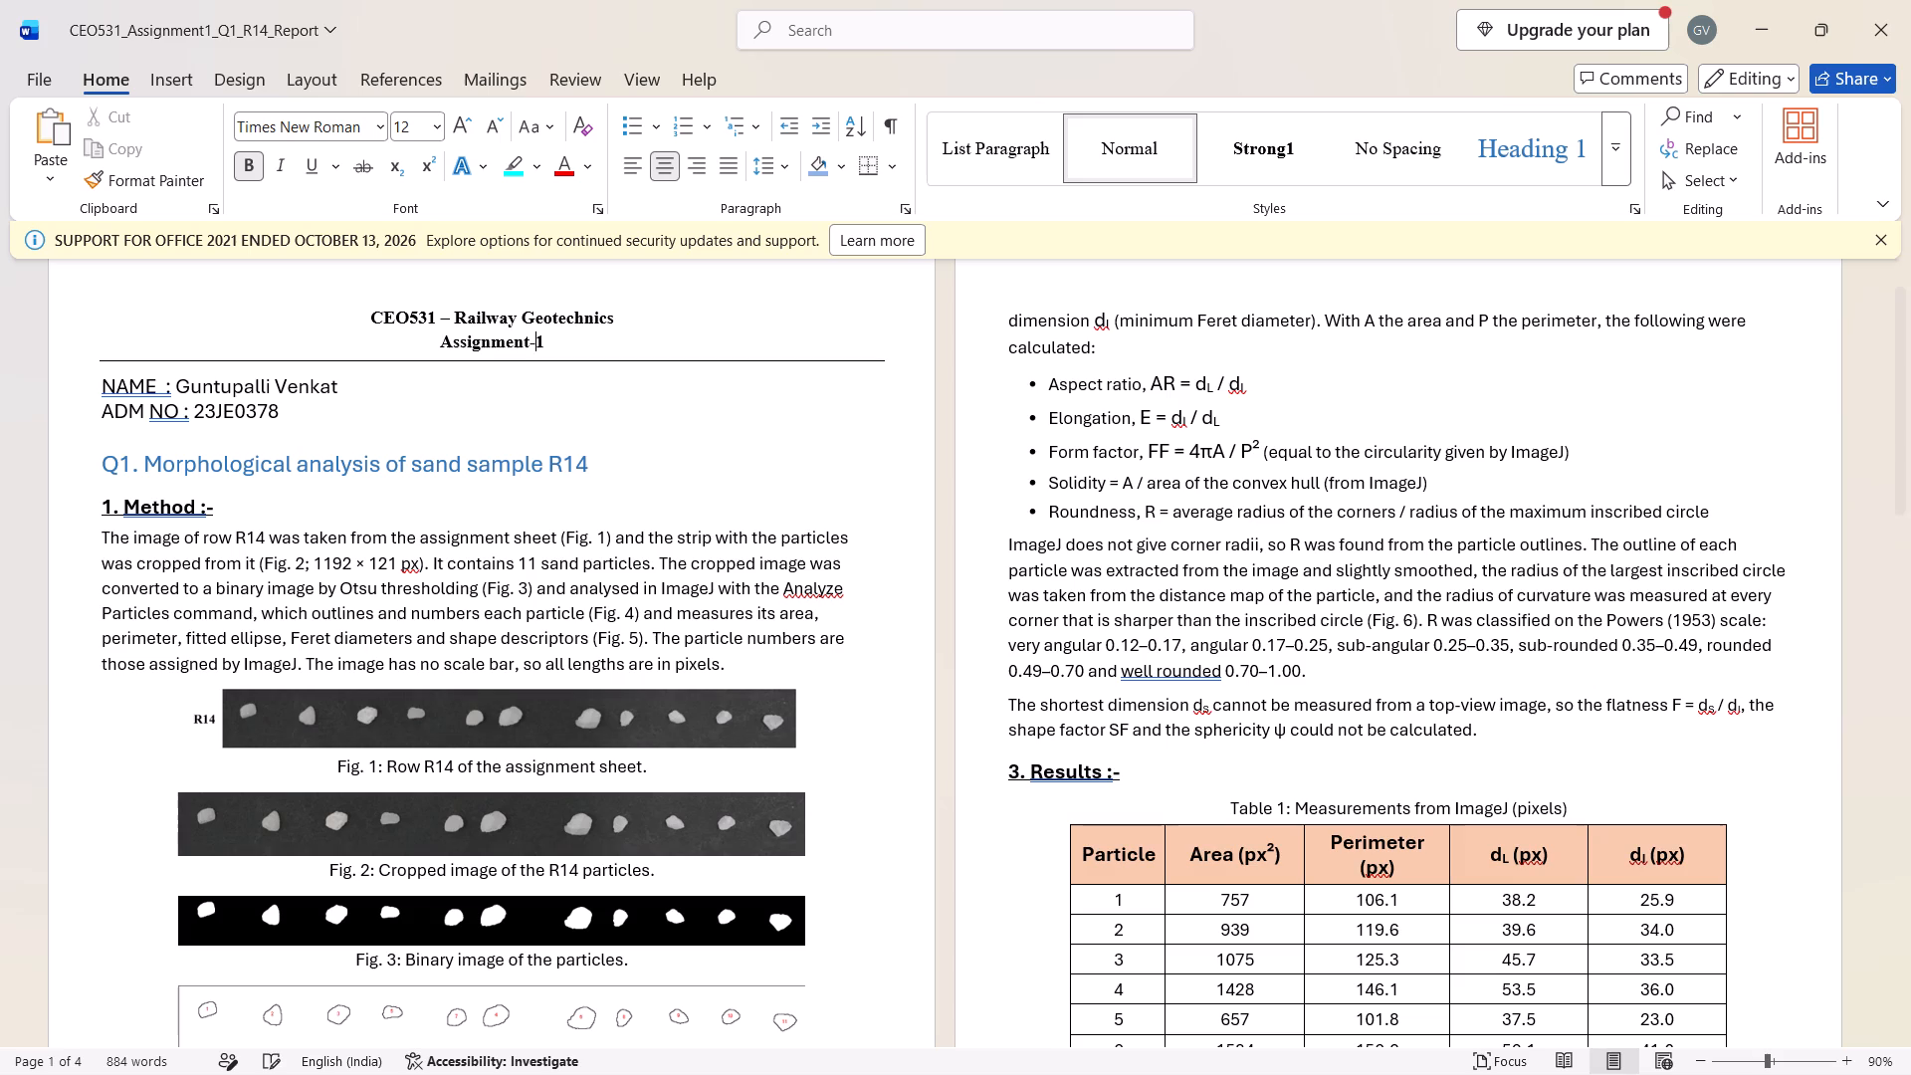
{"action": "left_click", "coordinate": [616, 389]}
{"action": "left_click", "coordinate": [531, 344]}
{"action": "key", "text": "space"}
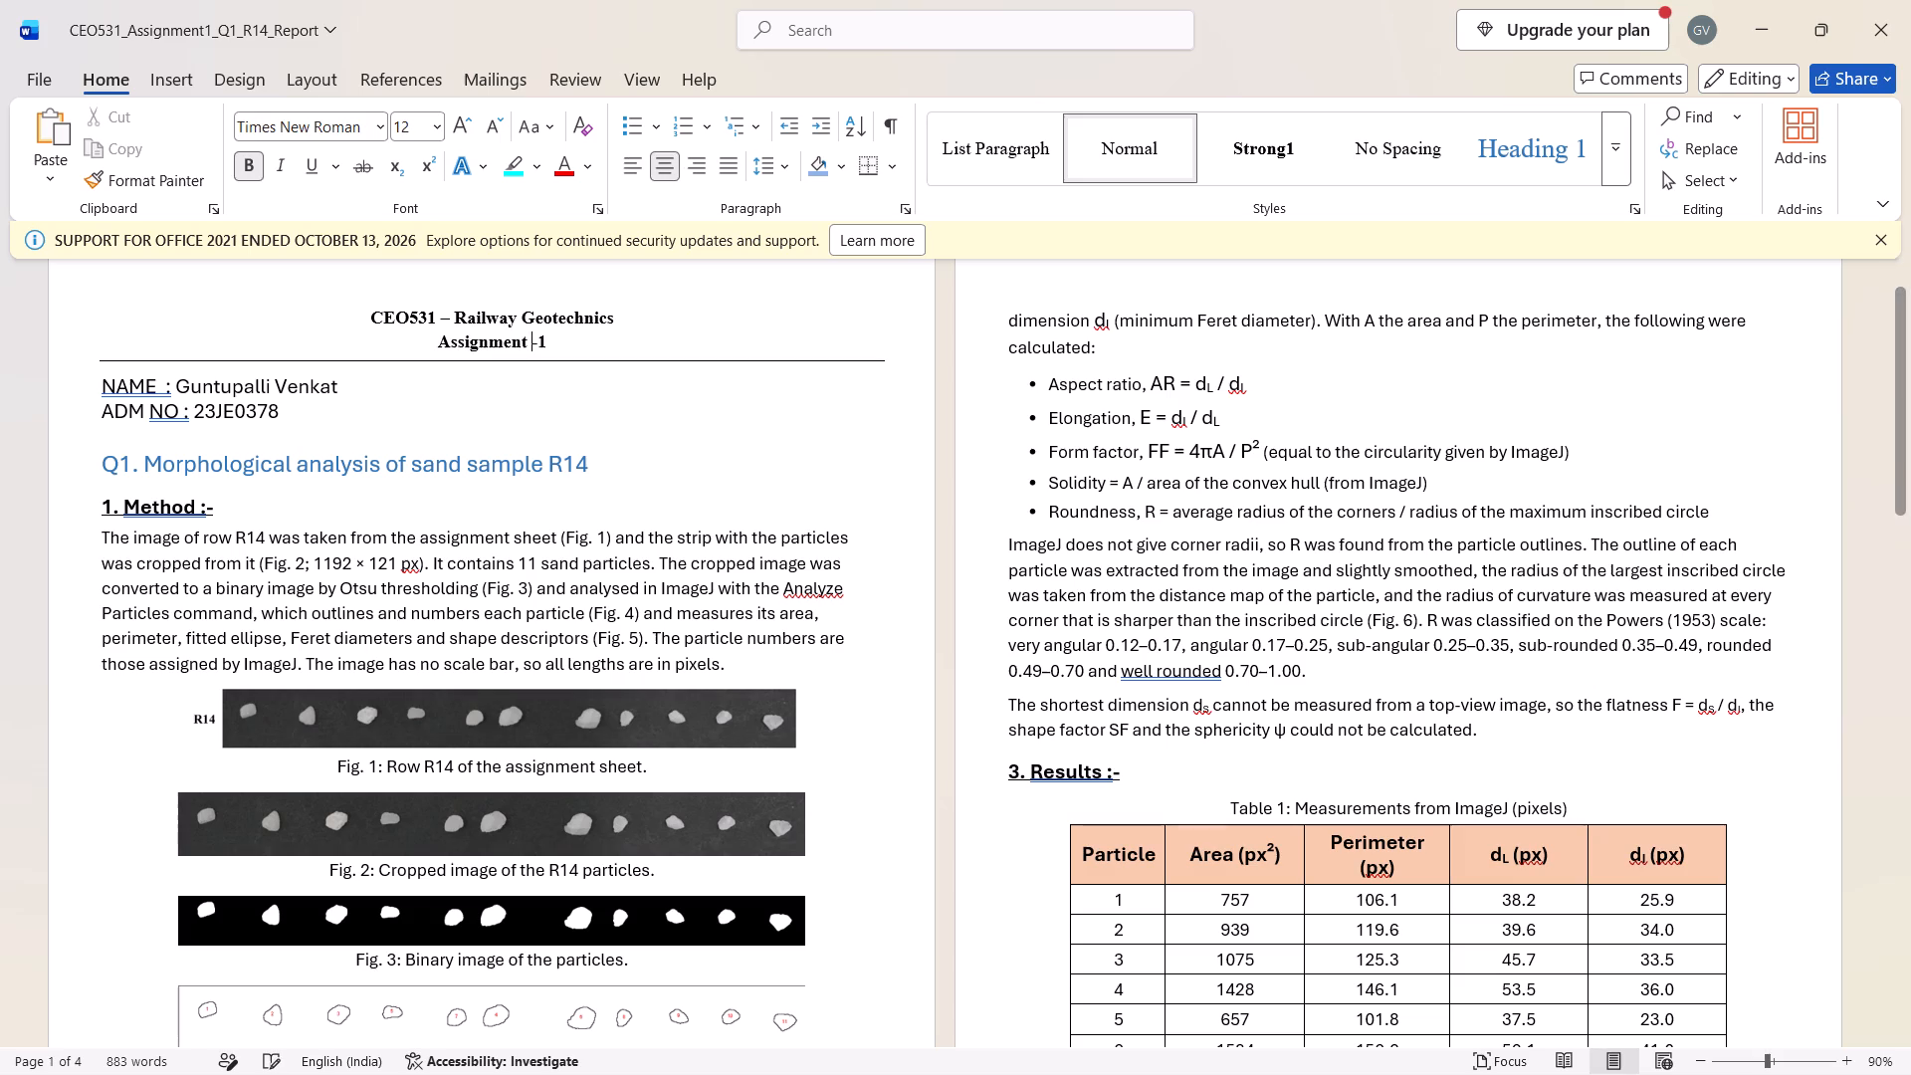
{"action": "left_click", "coordinate": [656, 433]}
{"action": "left_click", "coordinate": [539, 344]}
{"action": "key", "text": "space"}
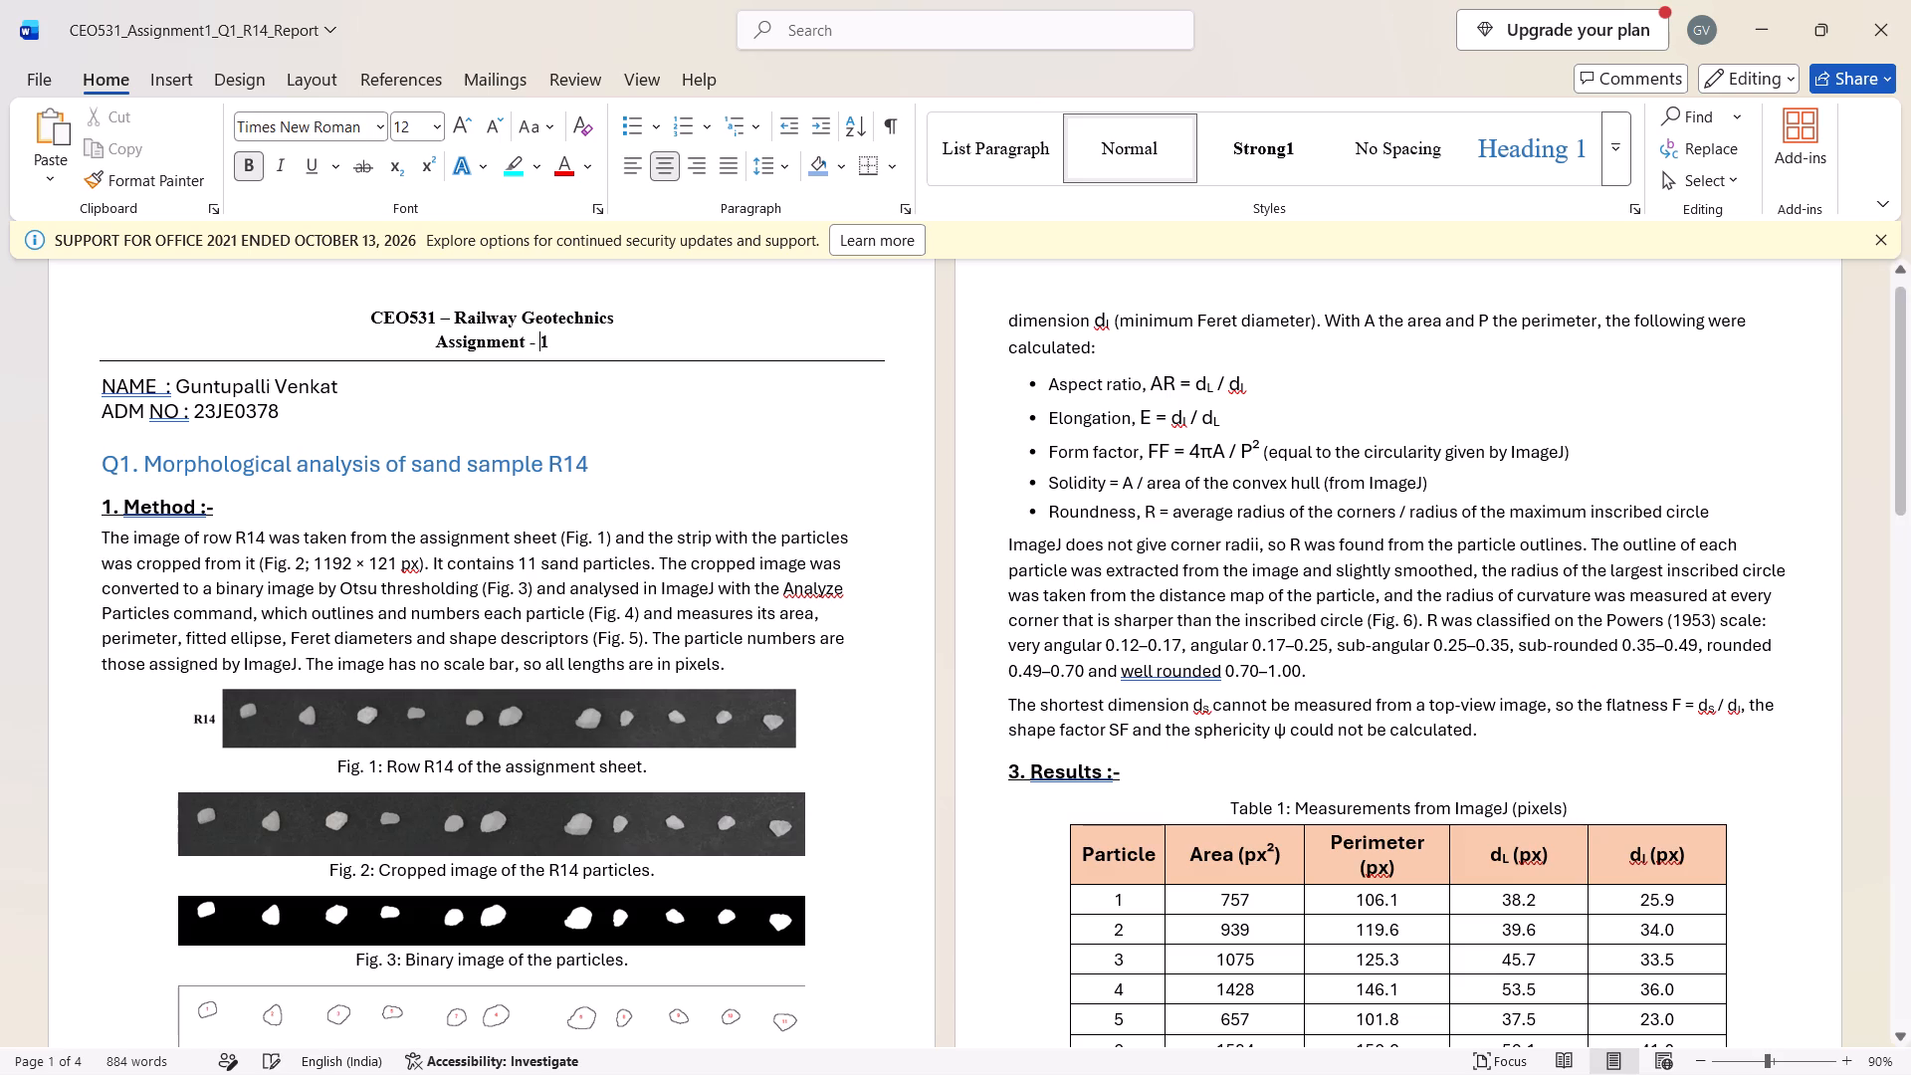
{"action": "left_click", "coordinate": [644, 432]}
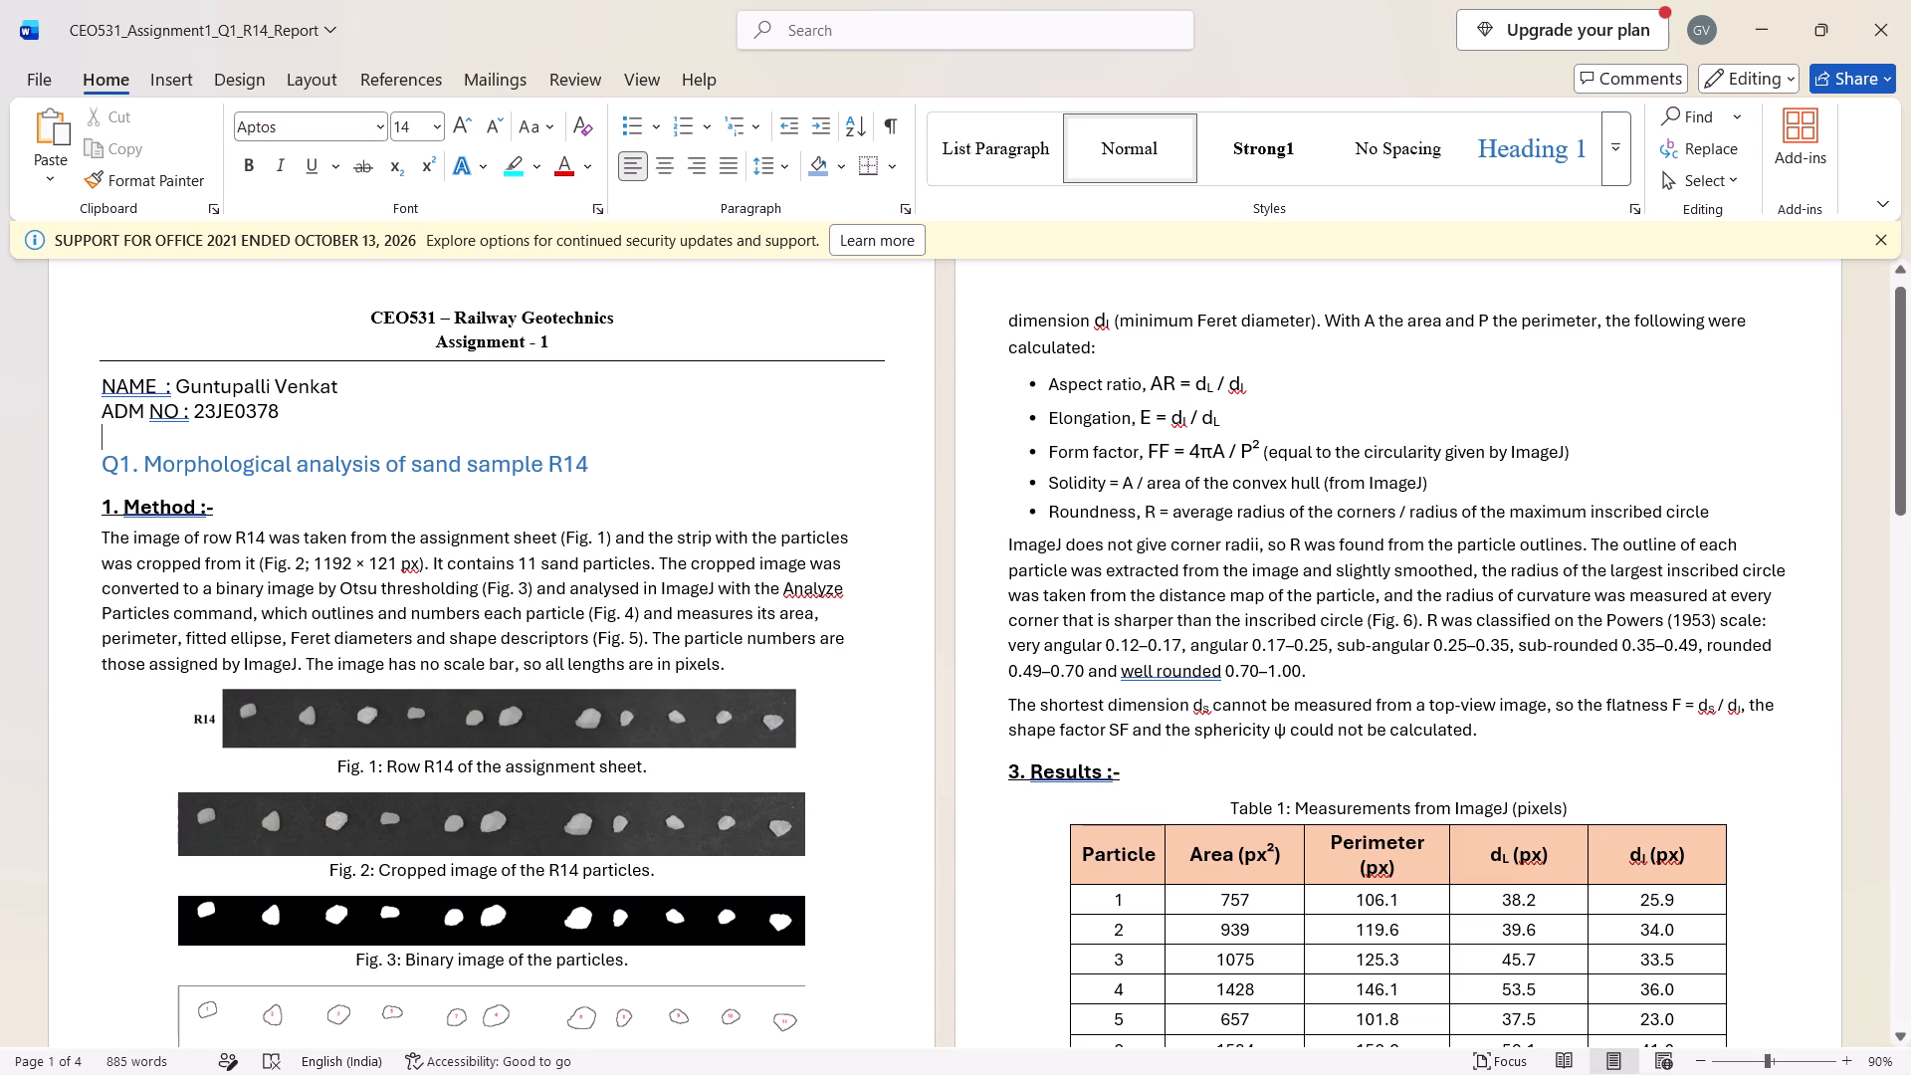
Make the NAME and ADM NO lines bold.
{"action": "left_click_drag", "start_coordinate": [289, 415], "coordinate": [105, 371]}
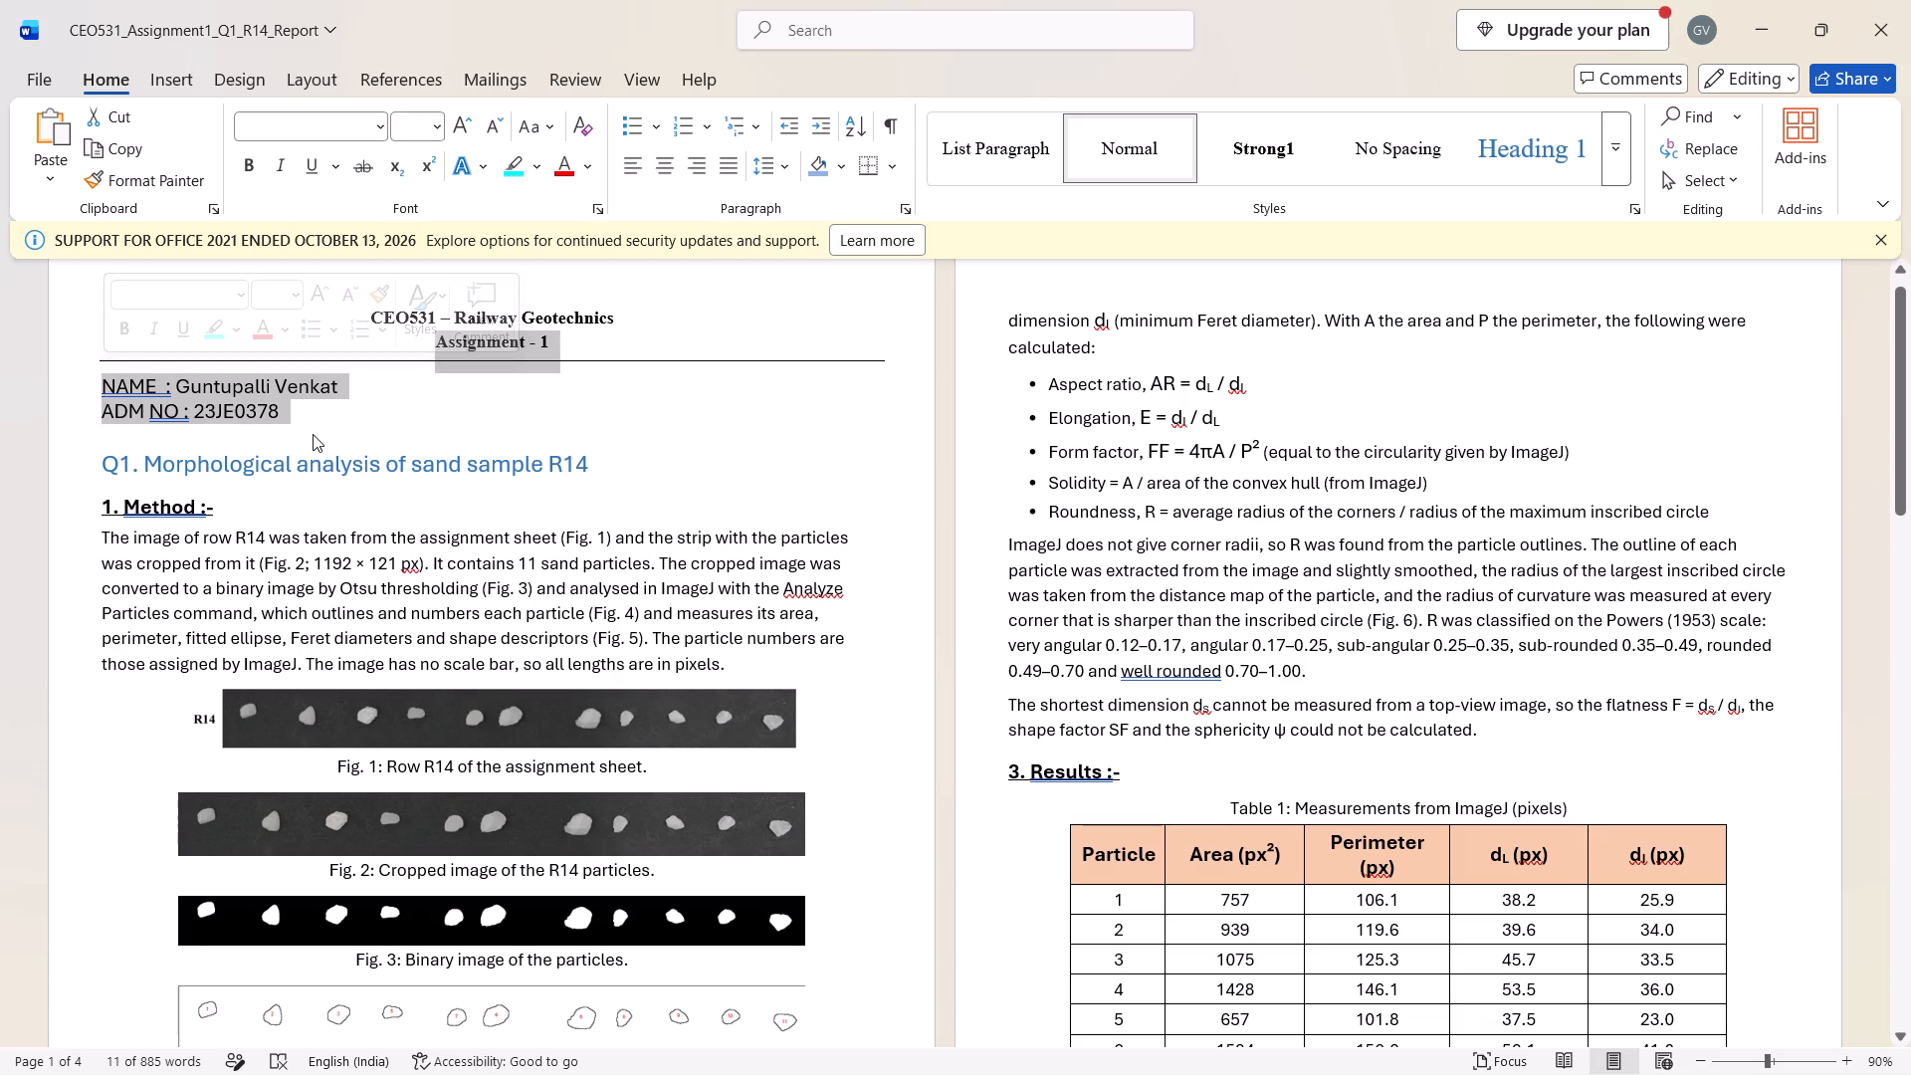
{"action": "left_click", "coordinate": [308, 433]}
{"action": "left_click_drag", "start_coordinate": [286, 415], "coordinate": [105, 384]}
{"action": "left_click", "coordinate": [123, 343]}
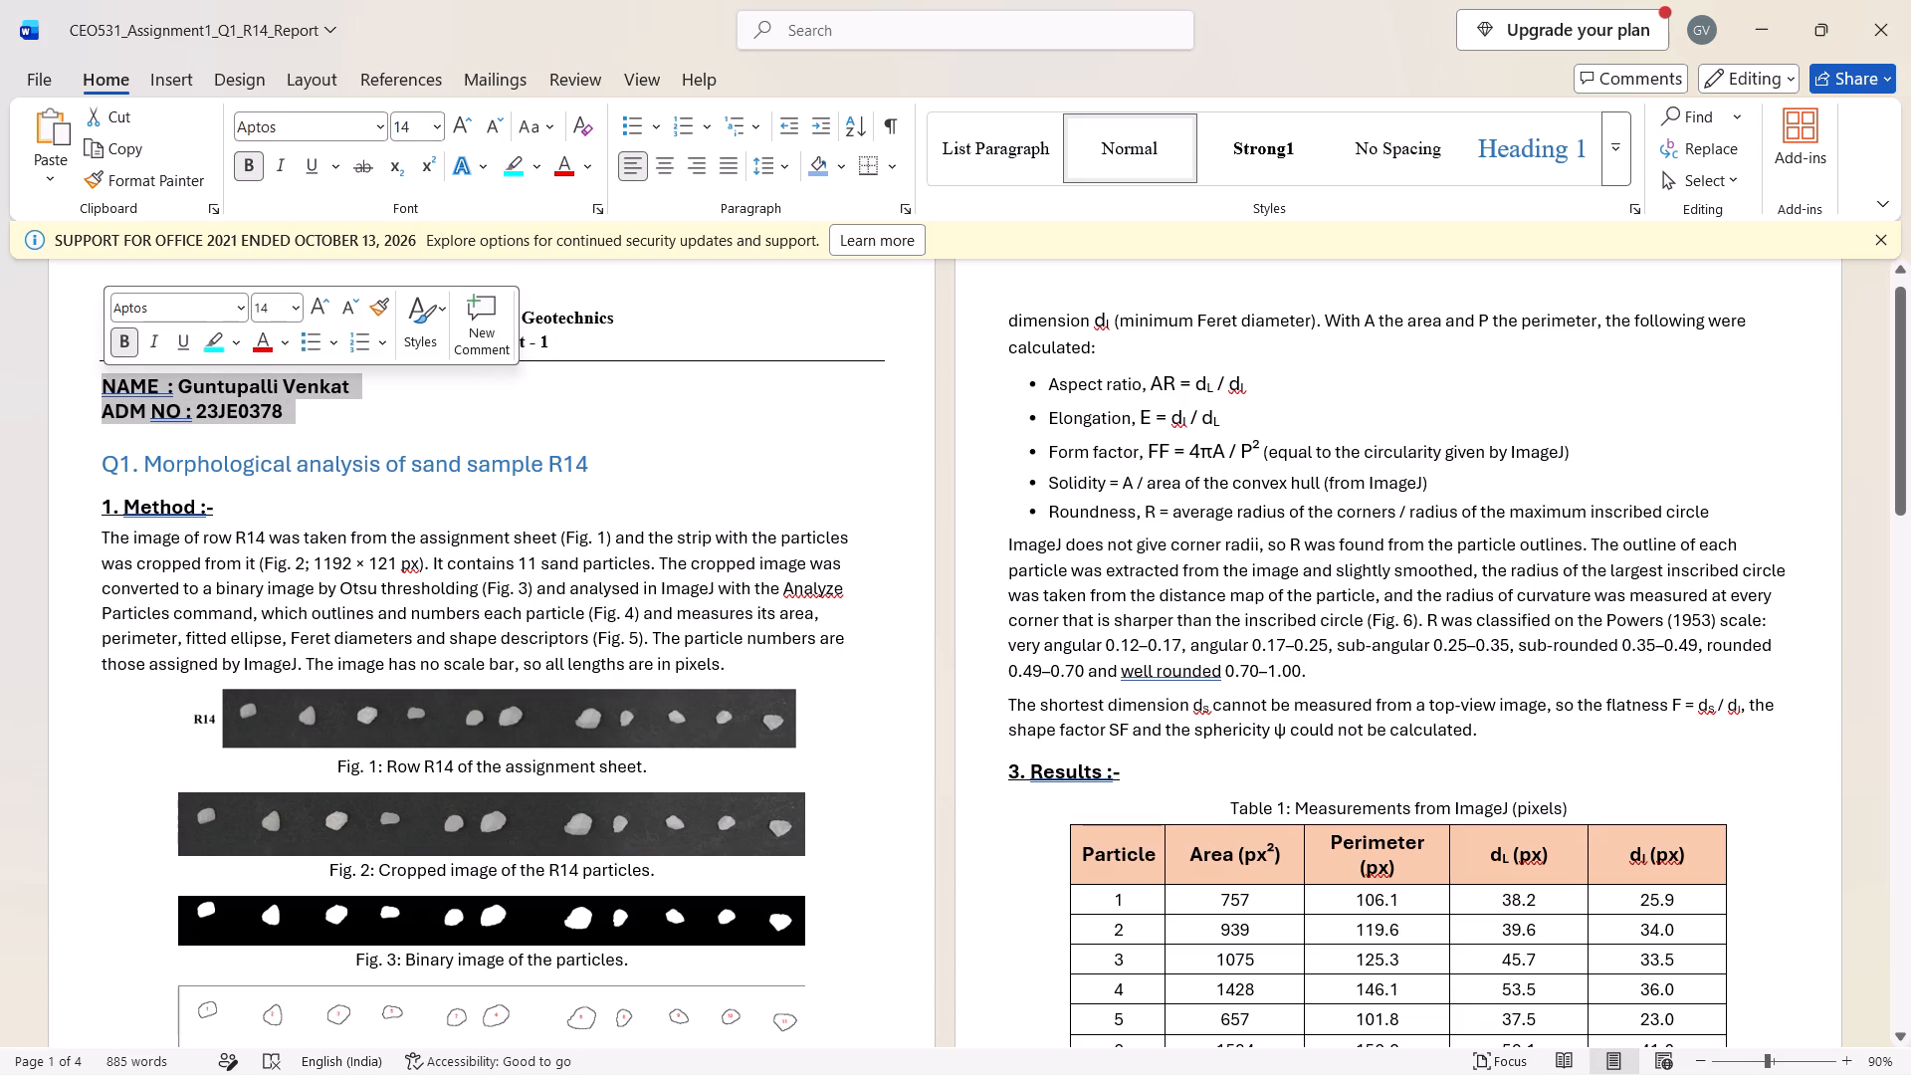
{"action": "left_click", "coordinate": [395, 436]}
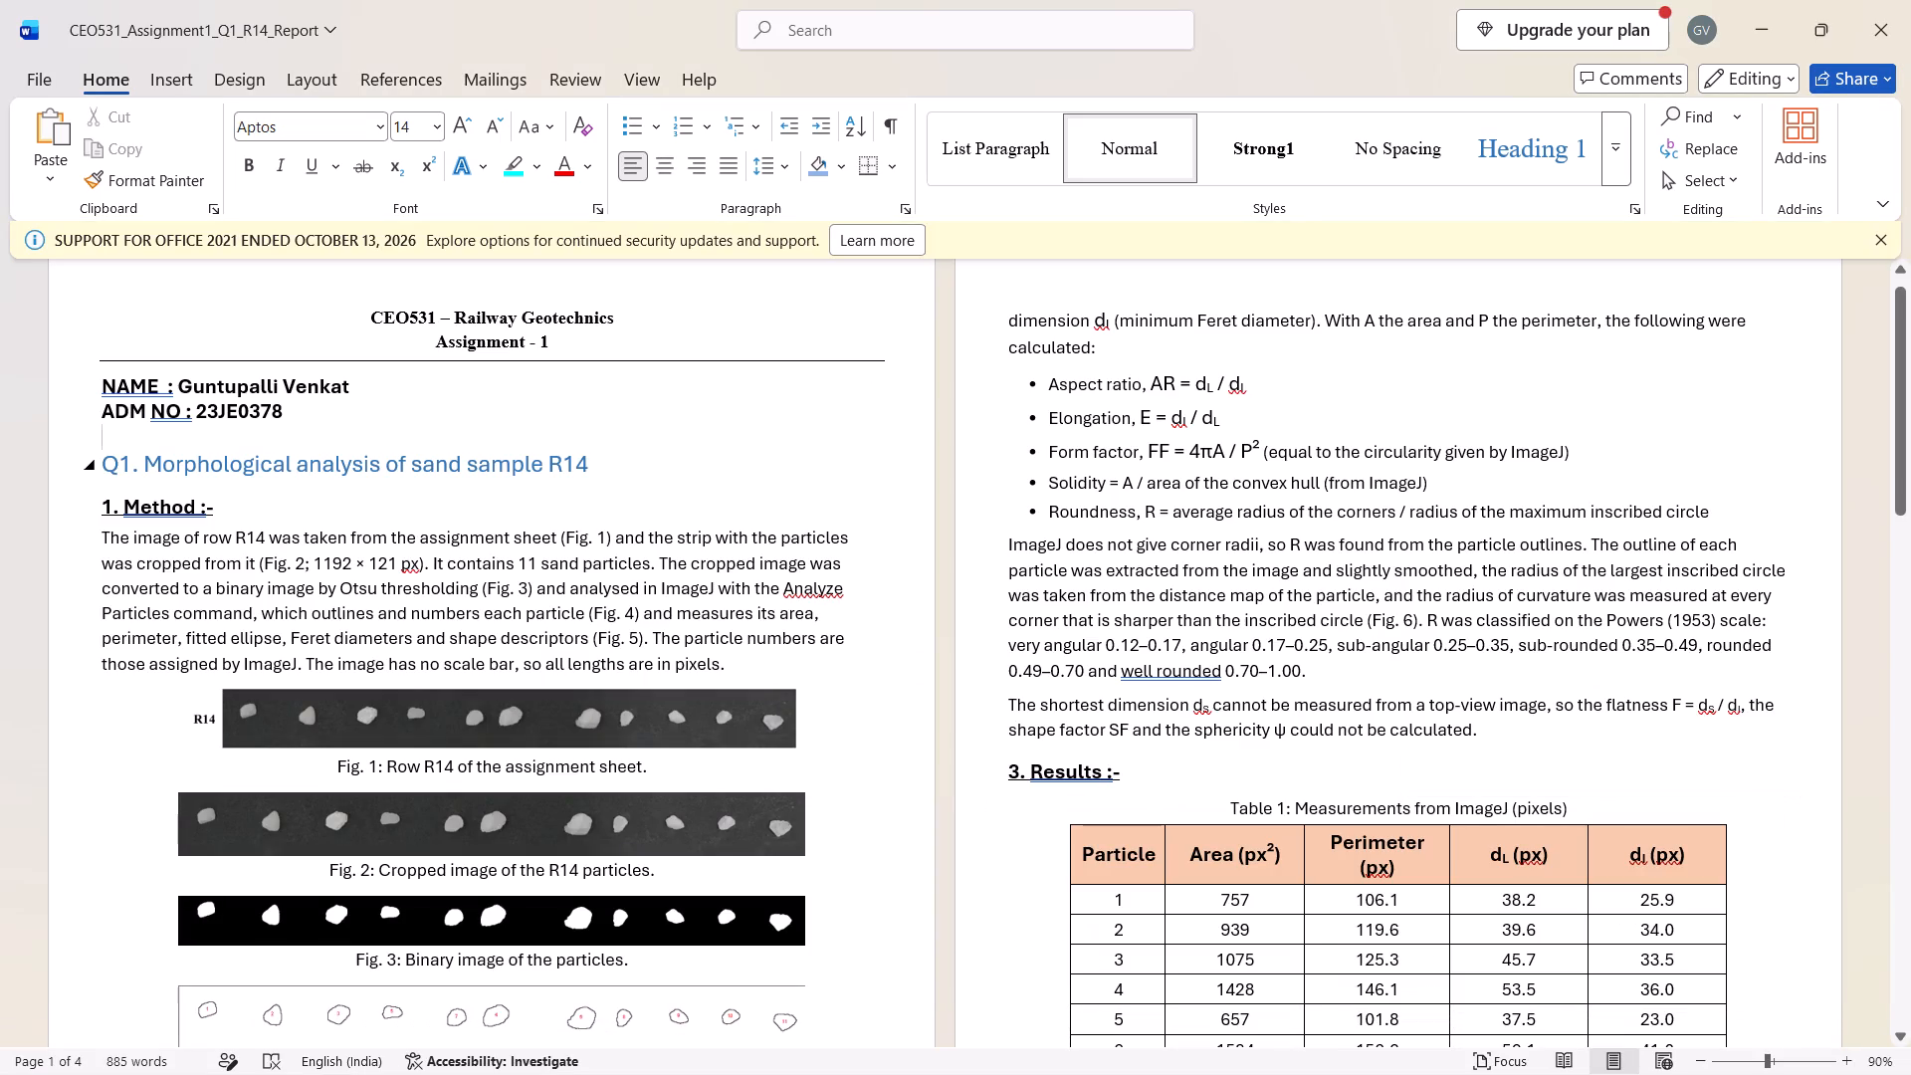
Add four spaces before the colon in the NAME line to bring it closer to the ADM NO colon.
{"action": "left_click", "coordinate": [161, 385]}
{"action": "left_click", "coordinate": [166, 388]}
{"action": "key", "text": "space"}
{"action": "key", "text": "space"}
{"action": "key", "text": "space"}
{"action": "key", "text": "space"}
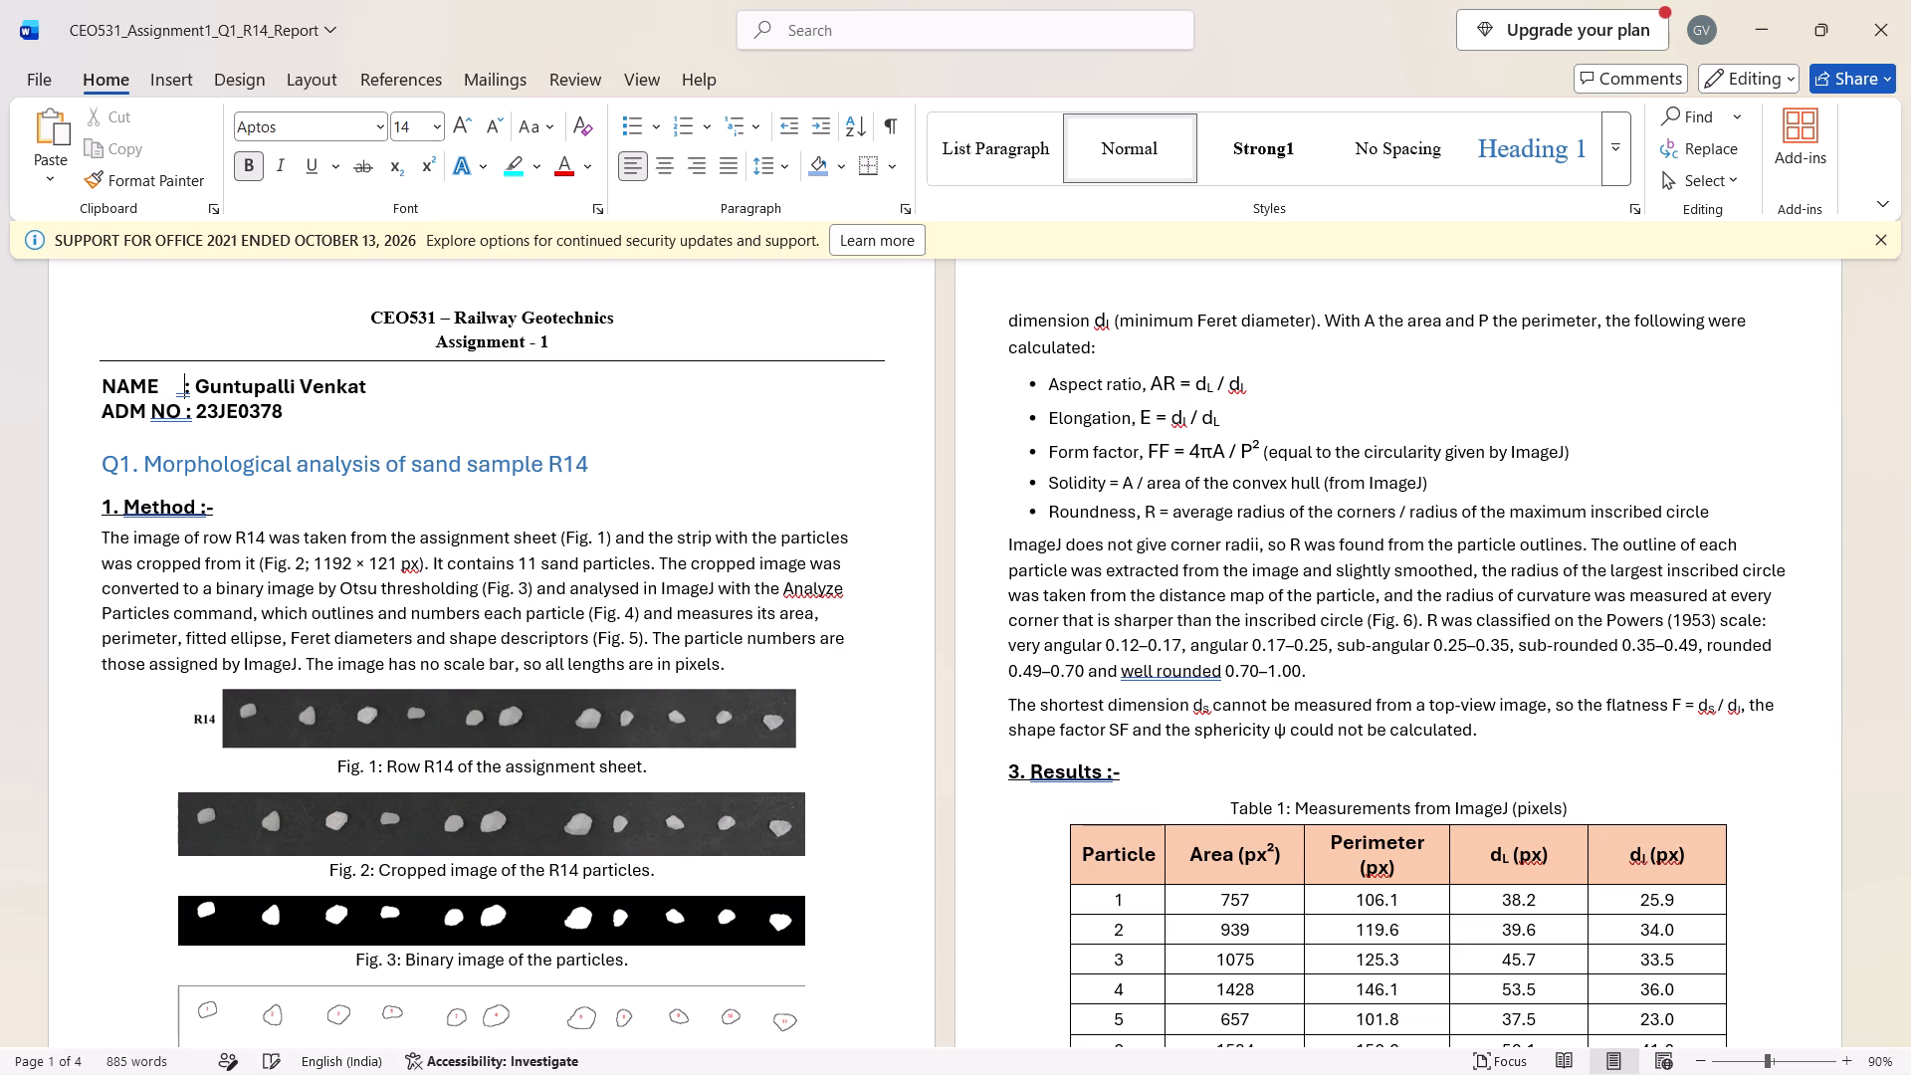
Add the line "Sample NO : 14" between the ADM NO line and the Q1 heading.
{"action": "left_click", "coordinate": [106, 429]}
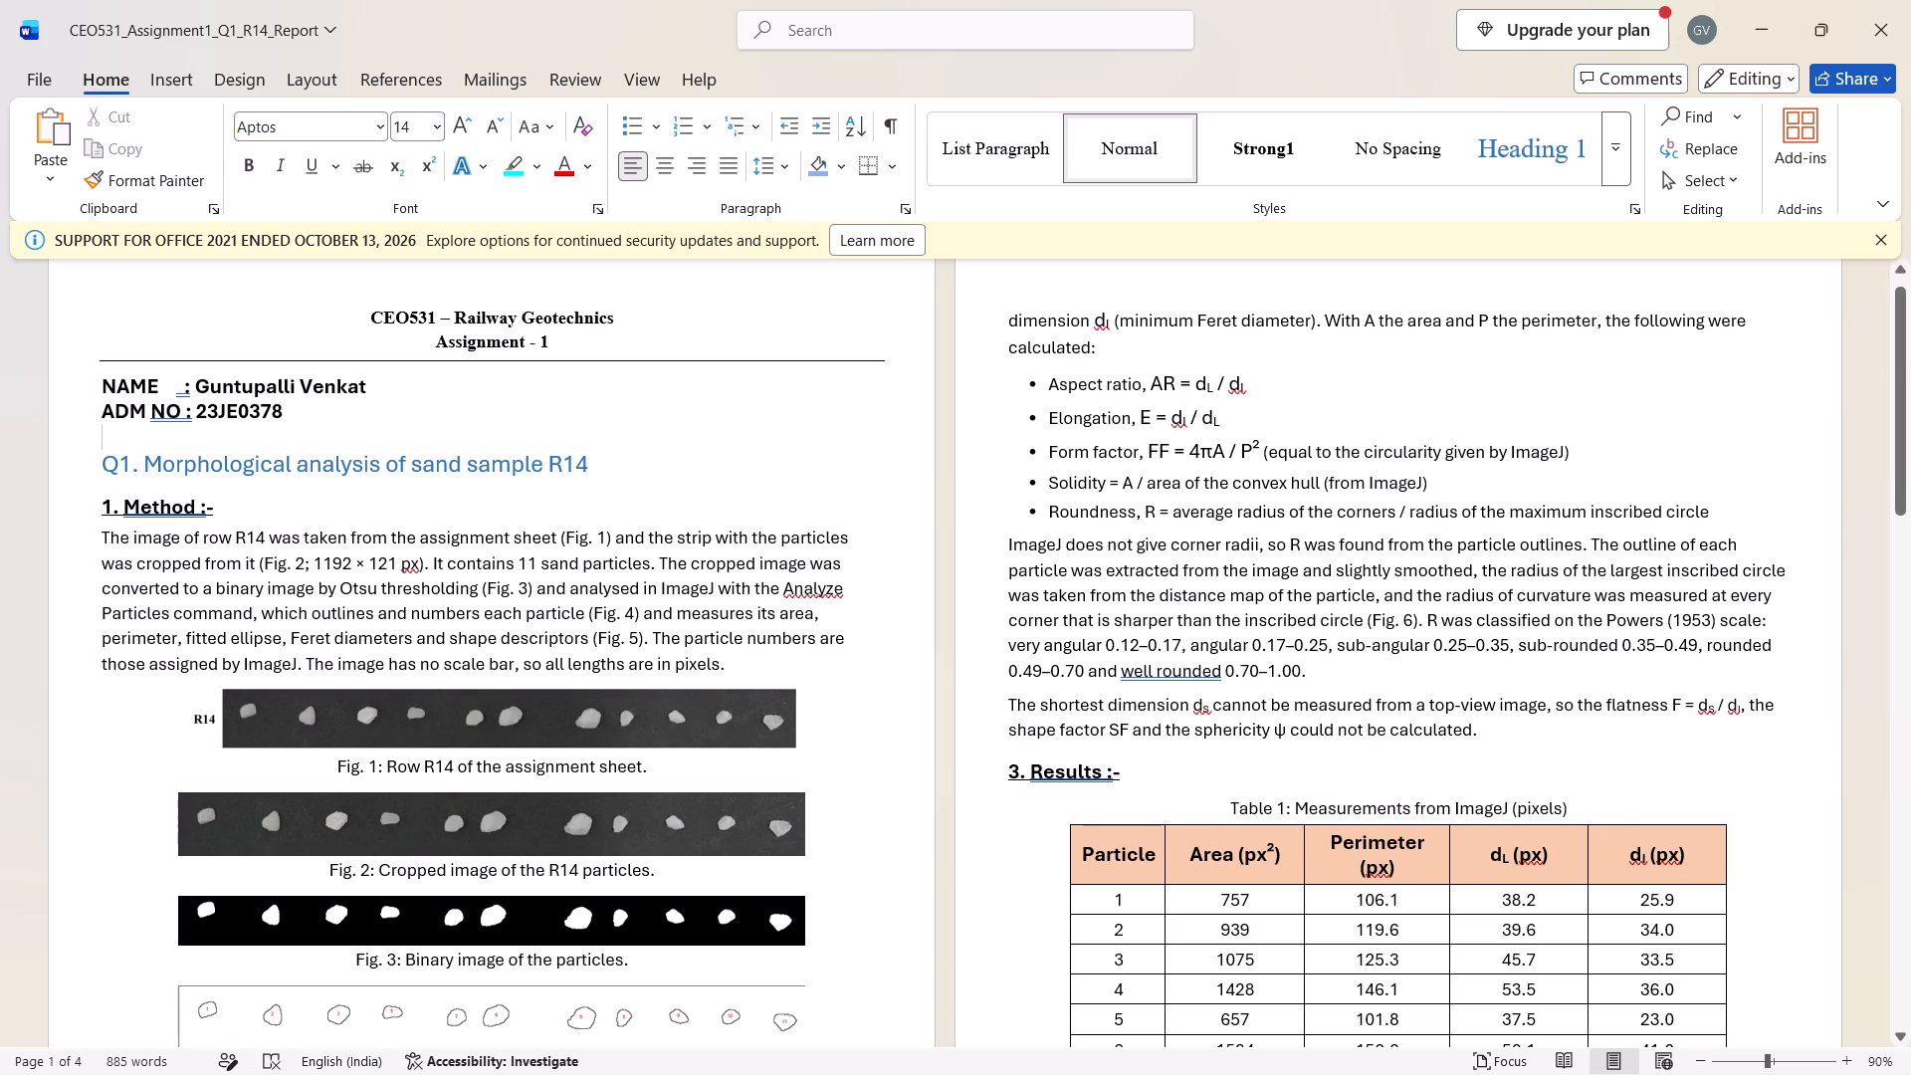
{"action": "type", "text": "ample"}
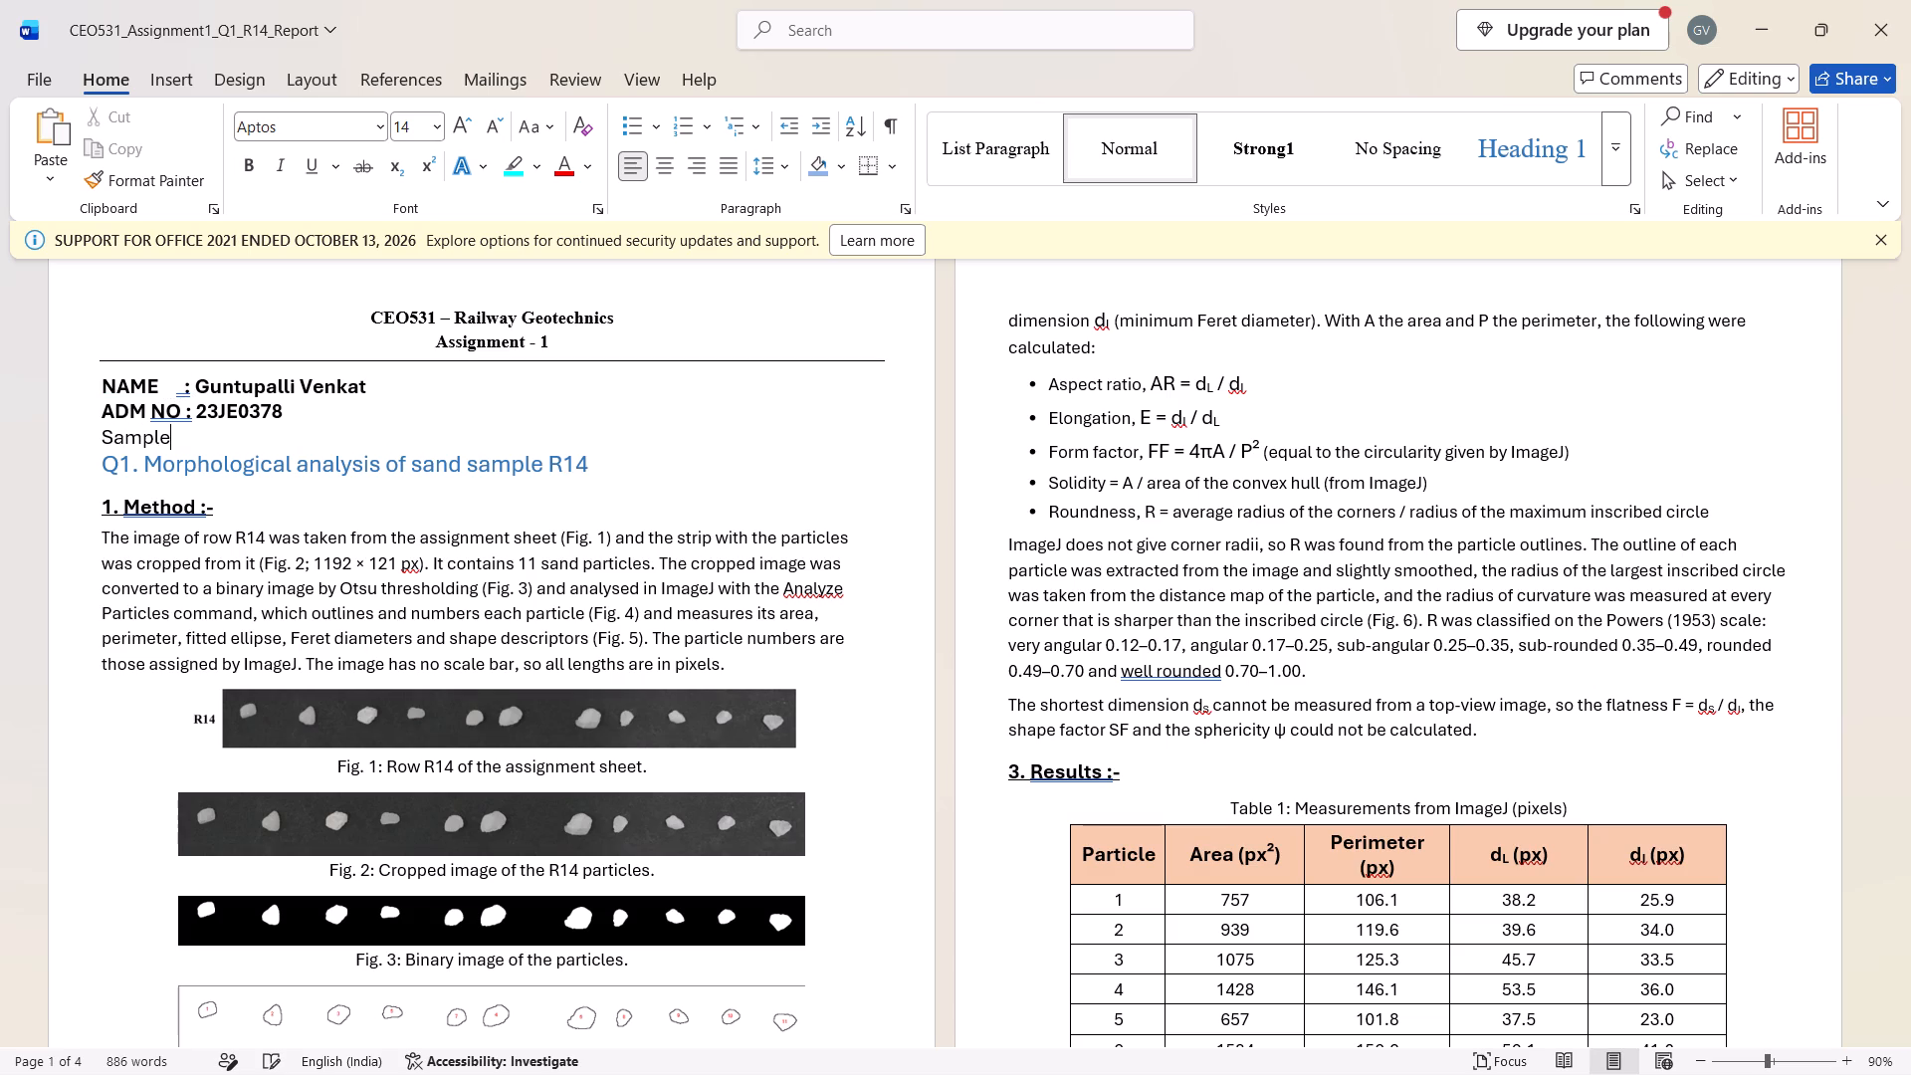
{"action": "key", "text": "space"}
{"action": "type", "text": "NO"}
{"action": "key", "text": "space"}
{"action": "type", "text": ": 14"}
Change the word "Sample" to uppercase "SAMPLE" in the sample number line of the student details.
{"action": "left_click_drag", "start_coordinate": [102, 432], "coordinate": [169, 439]}
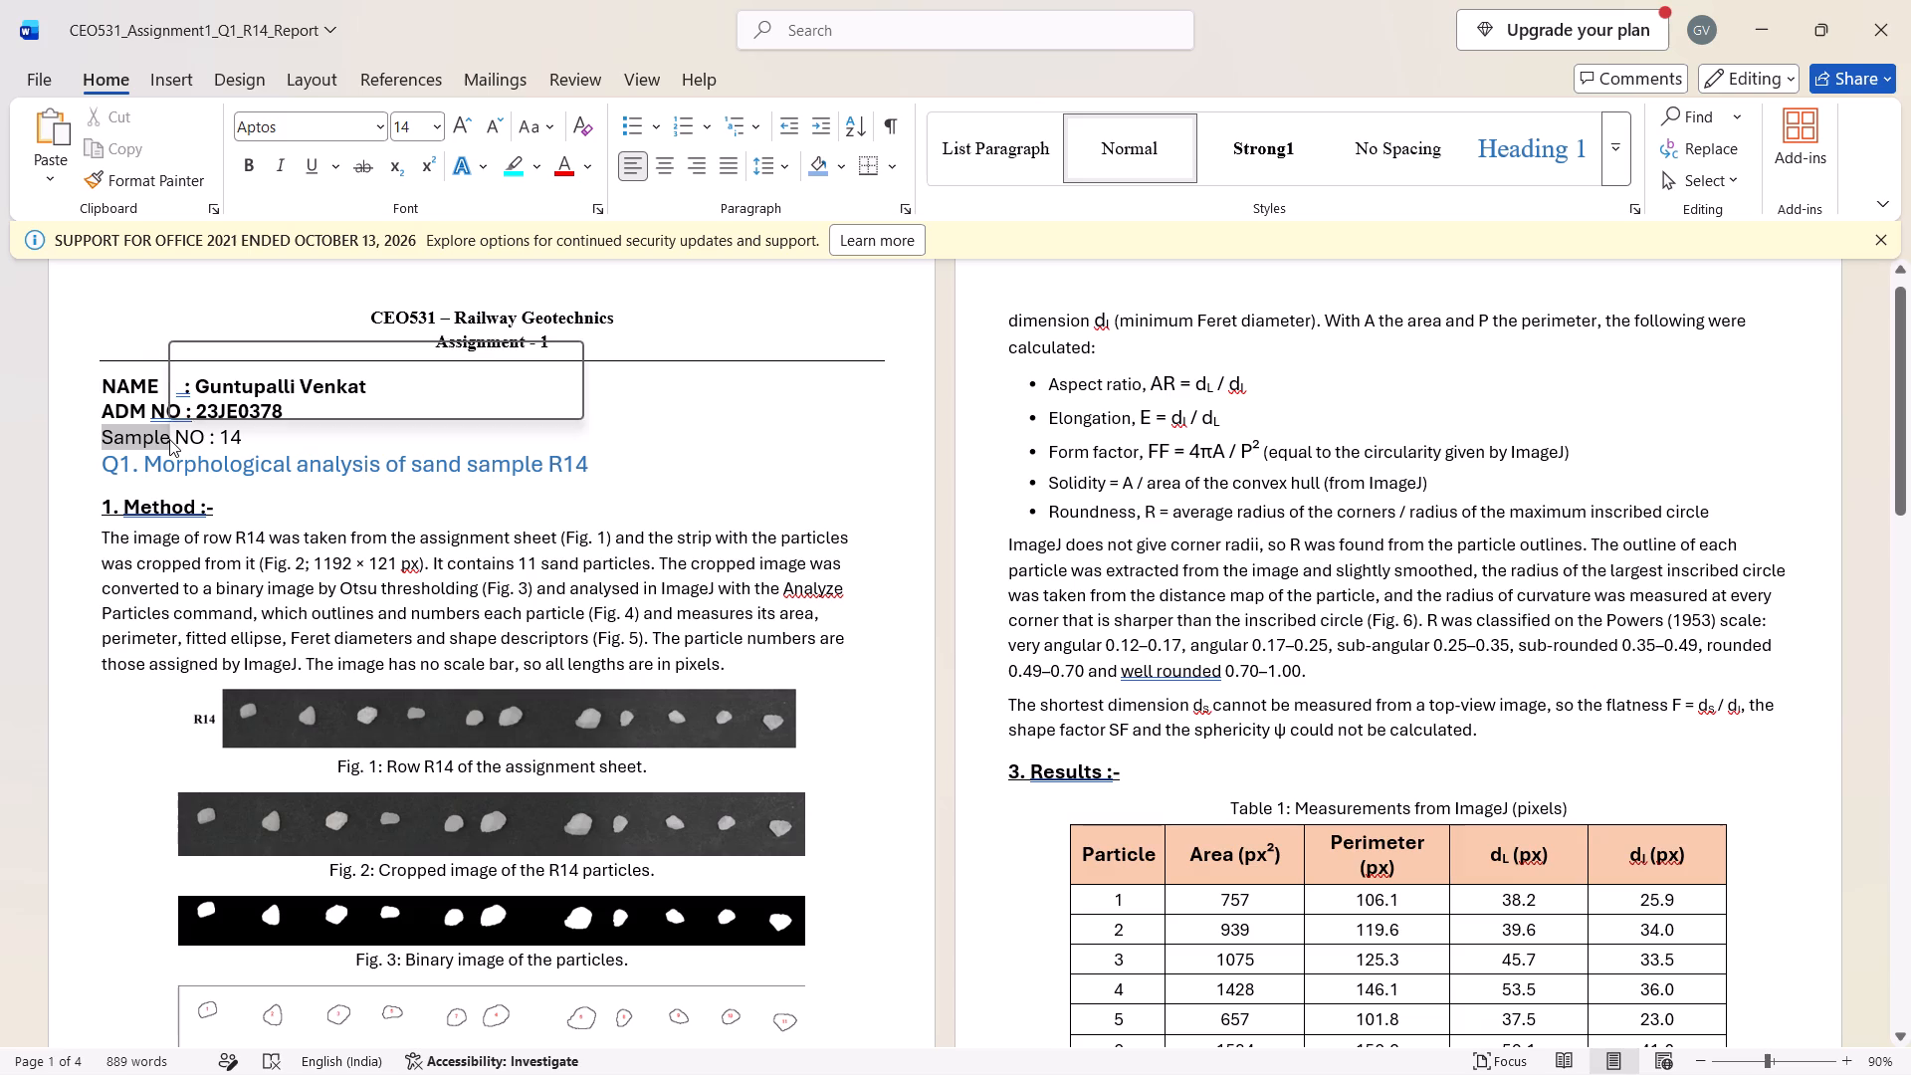
{"action": "key", "text": "BackSpace"}
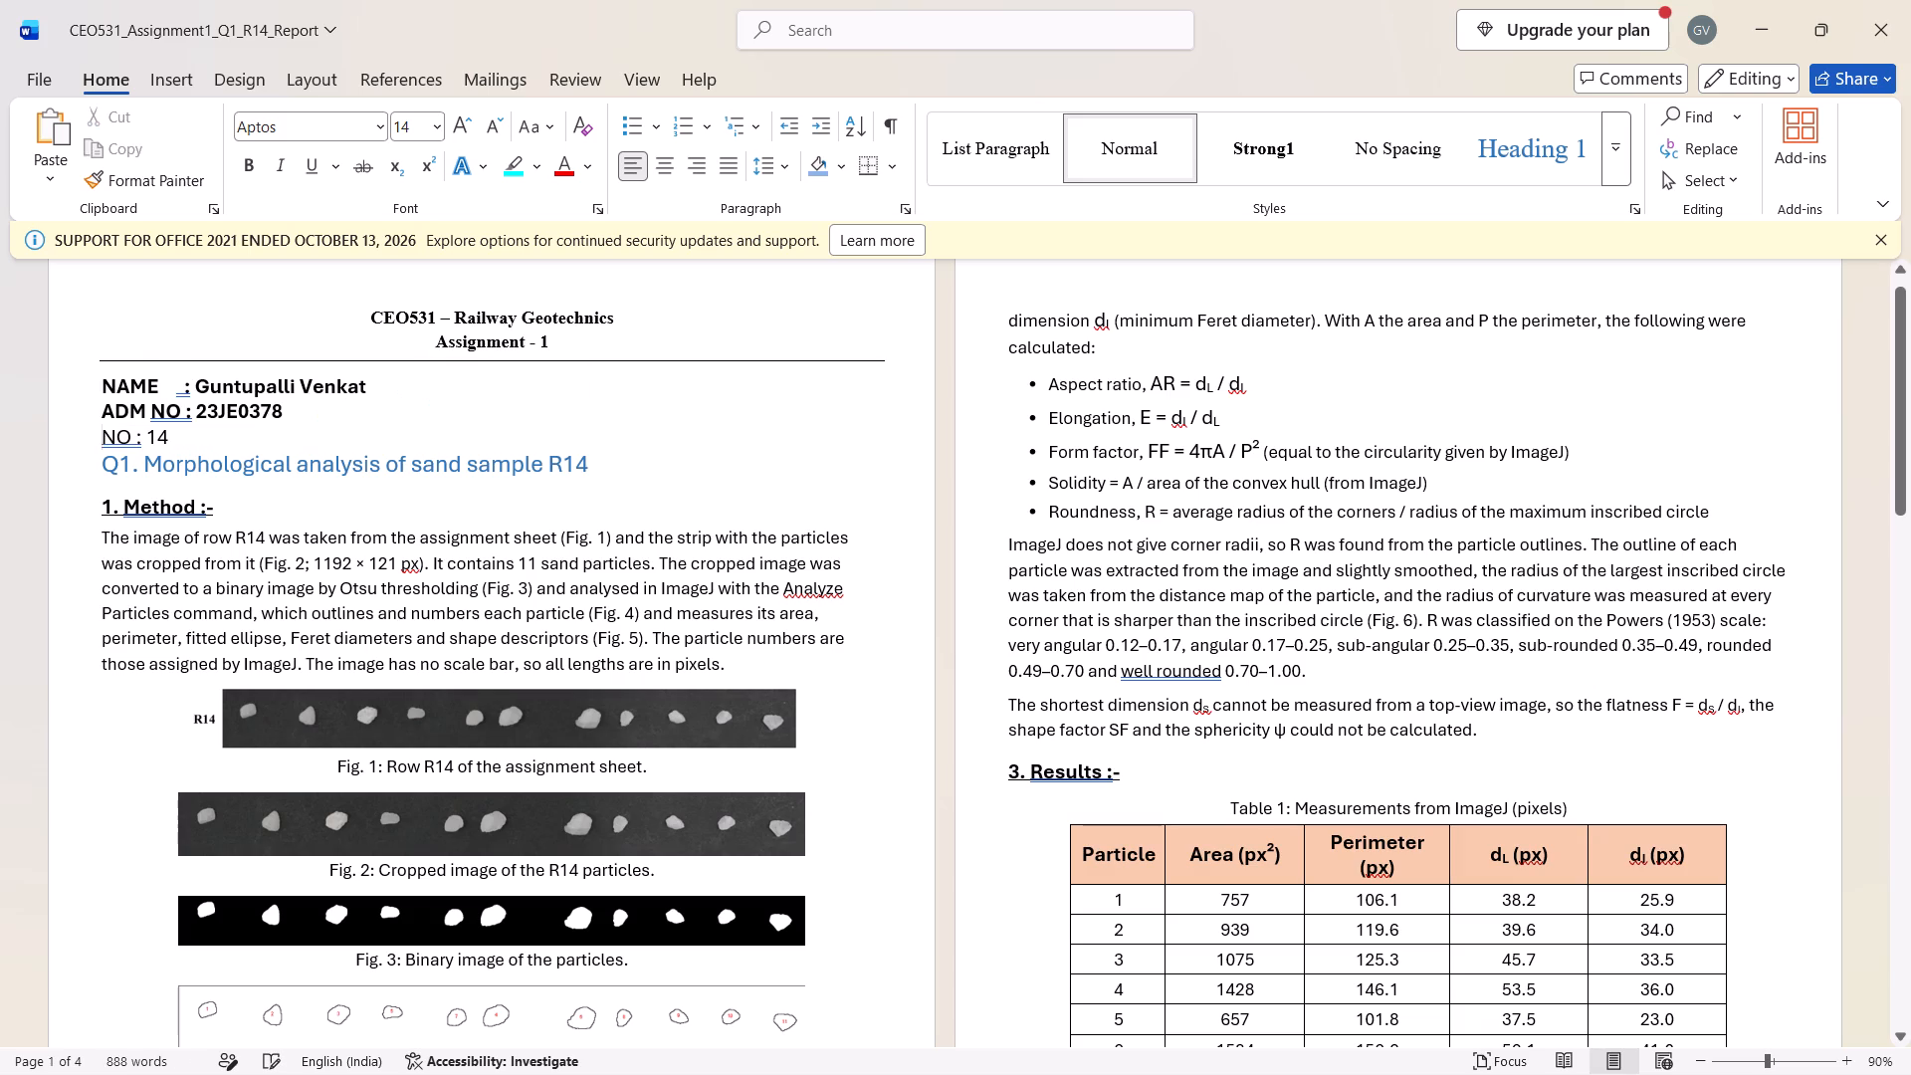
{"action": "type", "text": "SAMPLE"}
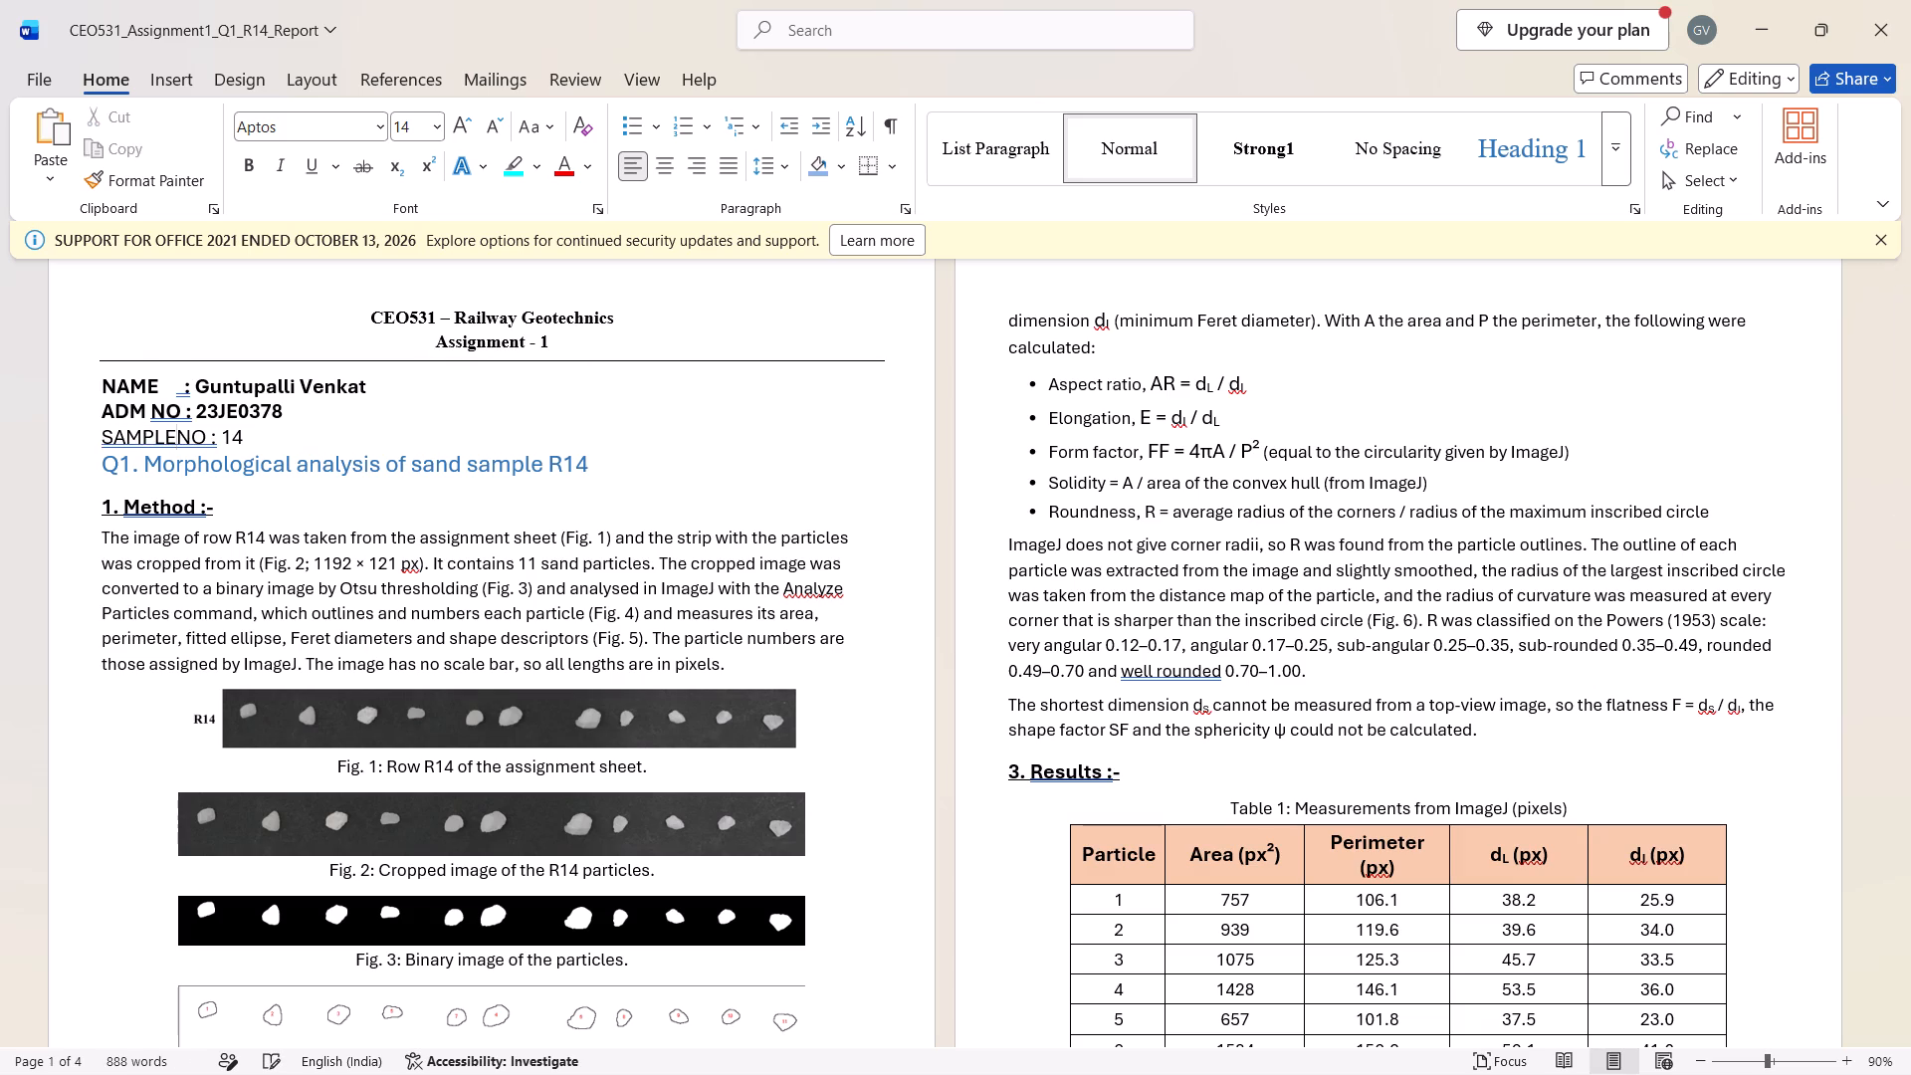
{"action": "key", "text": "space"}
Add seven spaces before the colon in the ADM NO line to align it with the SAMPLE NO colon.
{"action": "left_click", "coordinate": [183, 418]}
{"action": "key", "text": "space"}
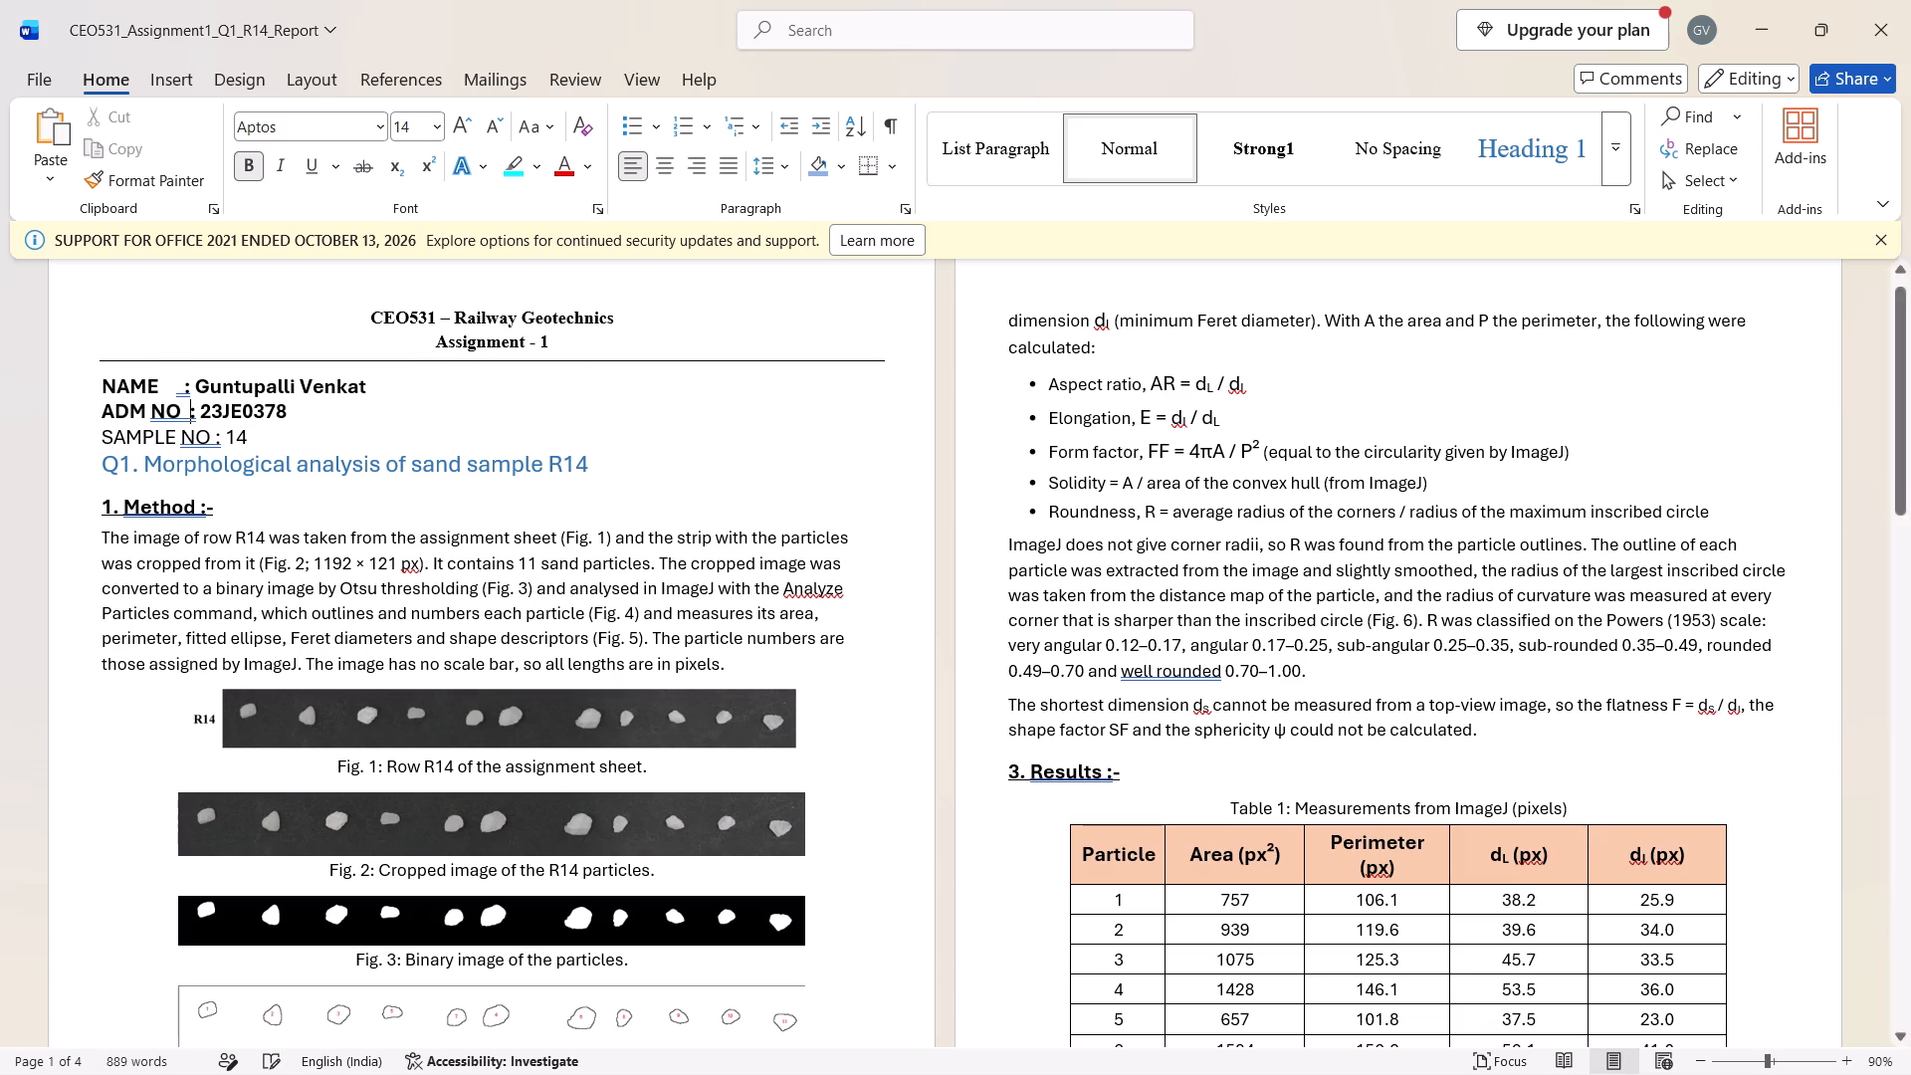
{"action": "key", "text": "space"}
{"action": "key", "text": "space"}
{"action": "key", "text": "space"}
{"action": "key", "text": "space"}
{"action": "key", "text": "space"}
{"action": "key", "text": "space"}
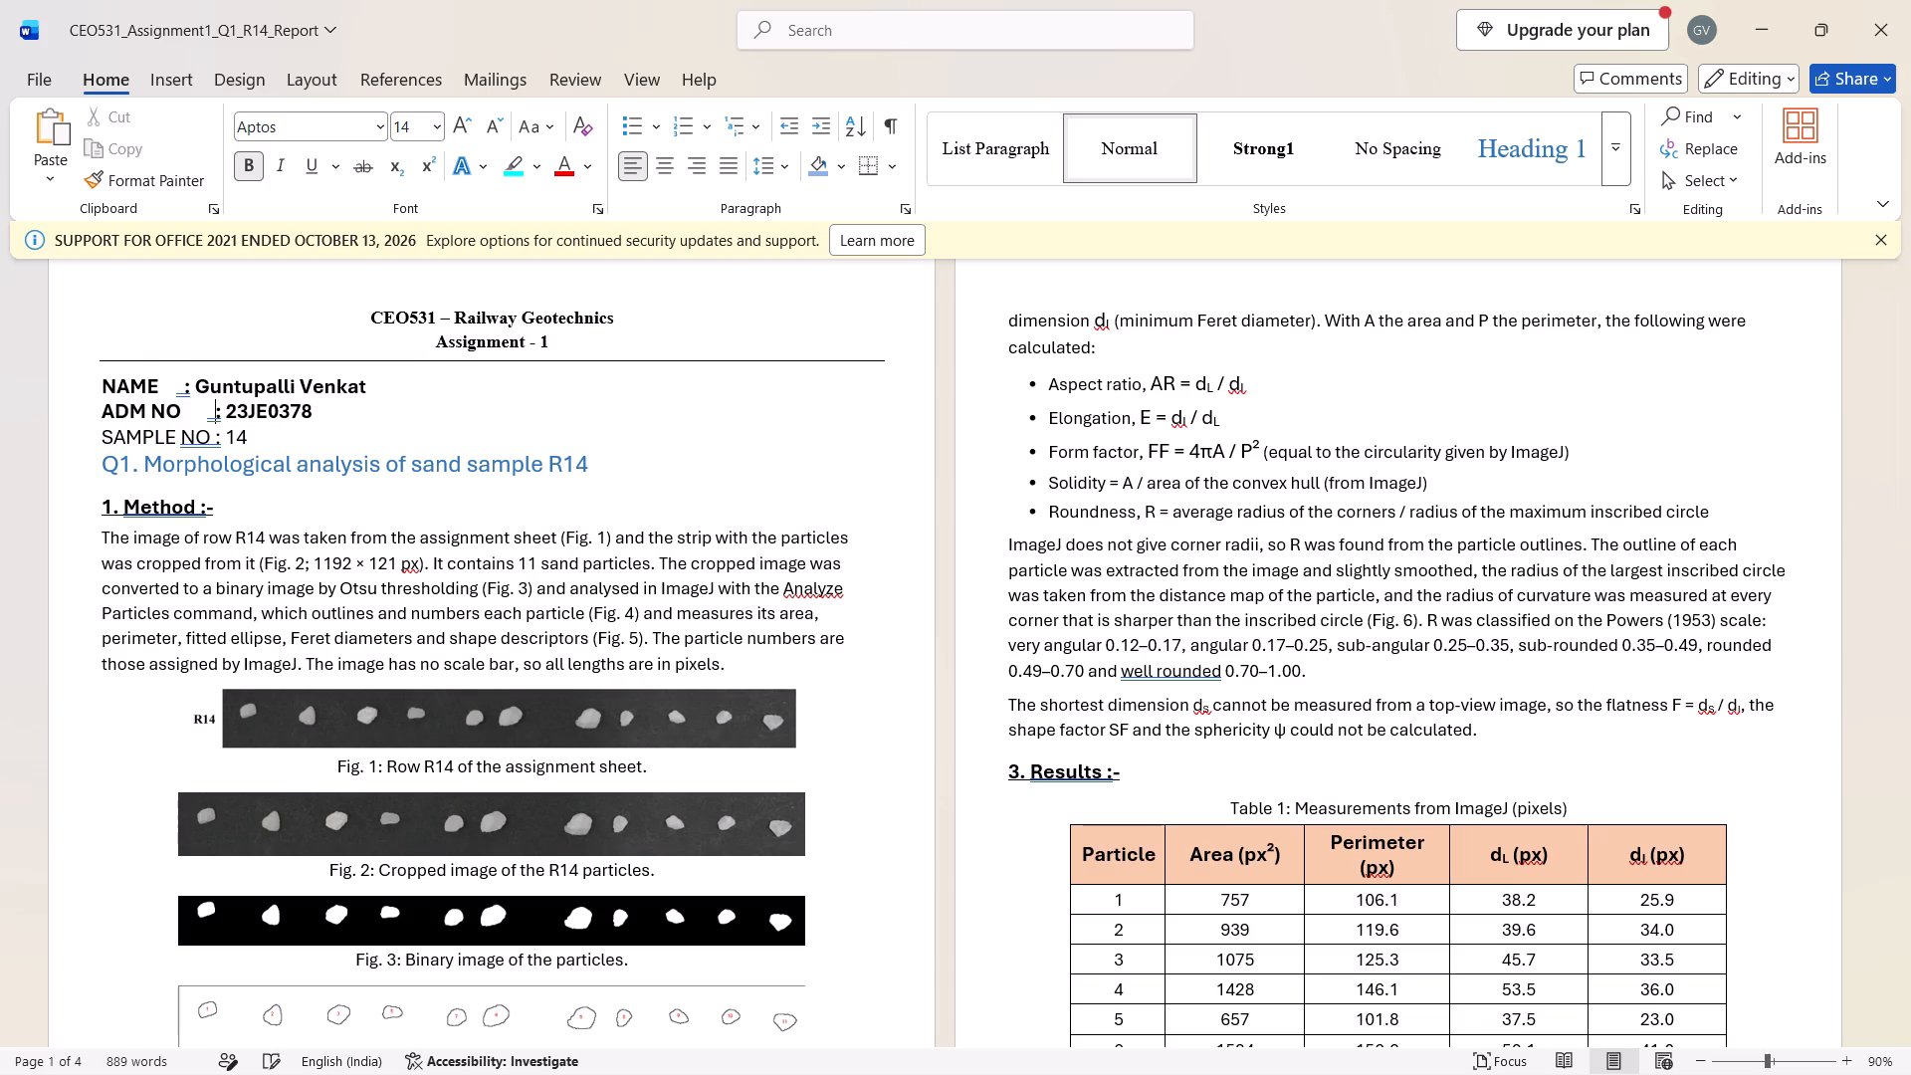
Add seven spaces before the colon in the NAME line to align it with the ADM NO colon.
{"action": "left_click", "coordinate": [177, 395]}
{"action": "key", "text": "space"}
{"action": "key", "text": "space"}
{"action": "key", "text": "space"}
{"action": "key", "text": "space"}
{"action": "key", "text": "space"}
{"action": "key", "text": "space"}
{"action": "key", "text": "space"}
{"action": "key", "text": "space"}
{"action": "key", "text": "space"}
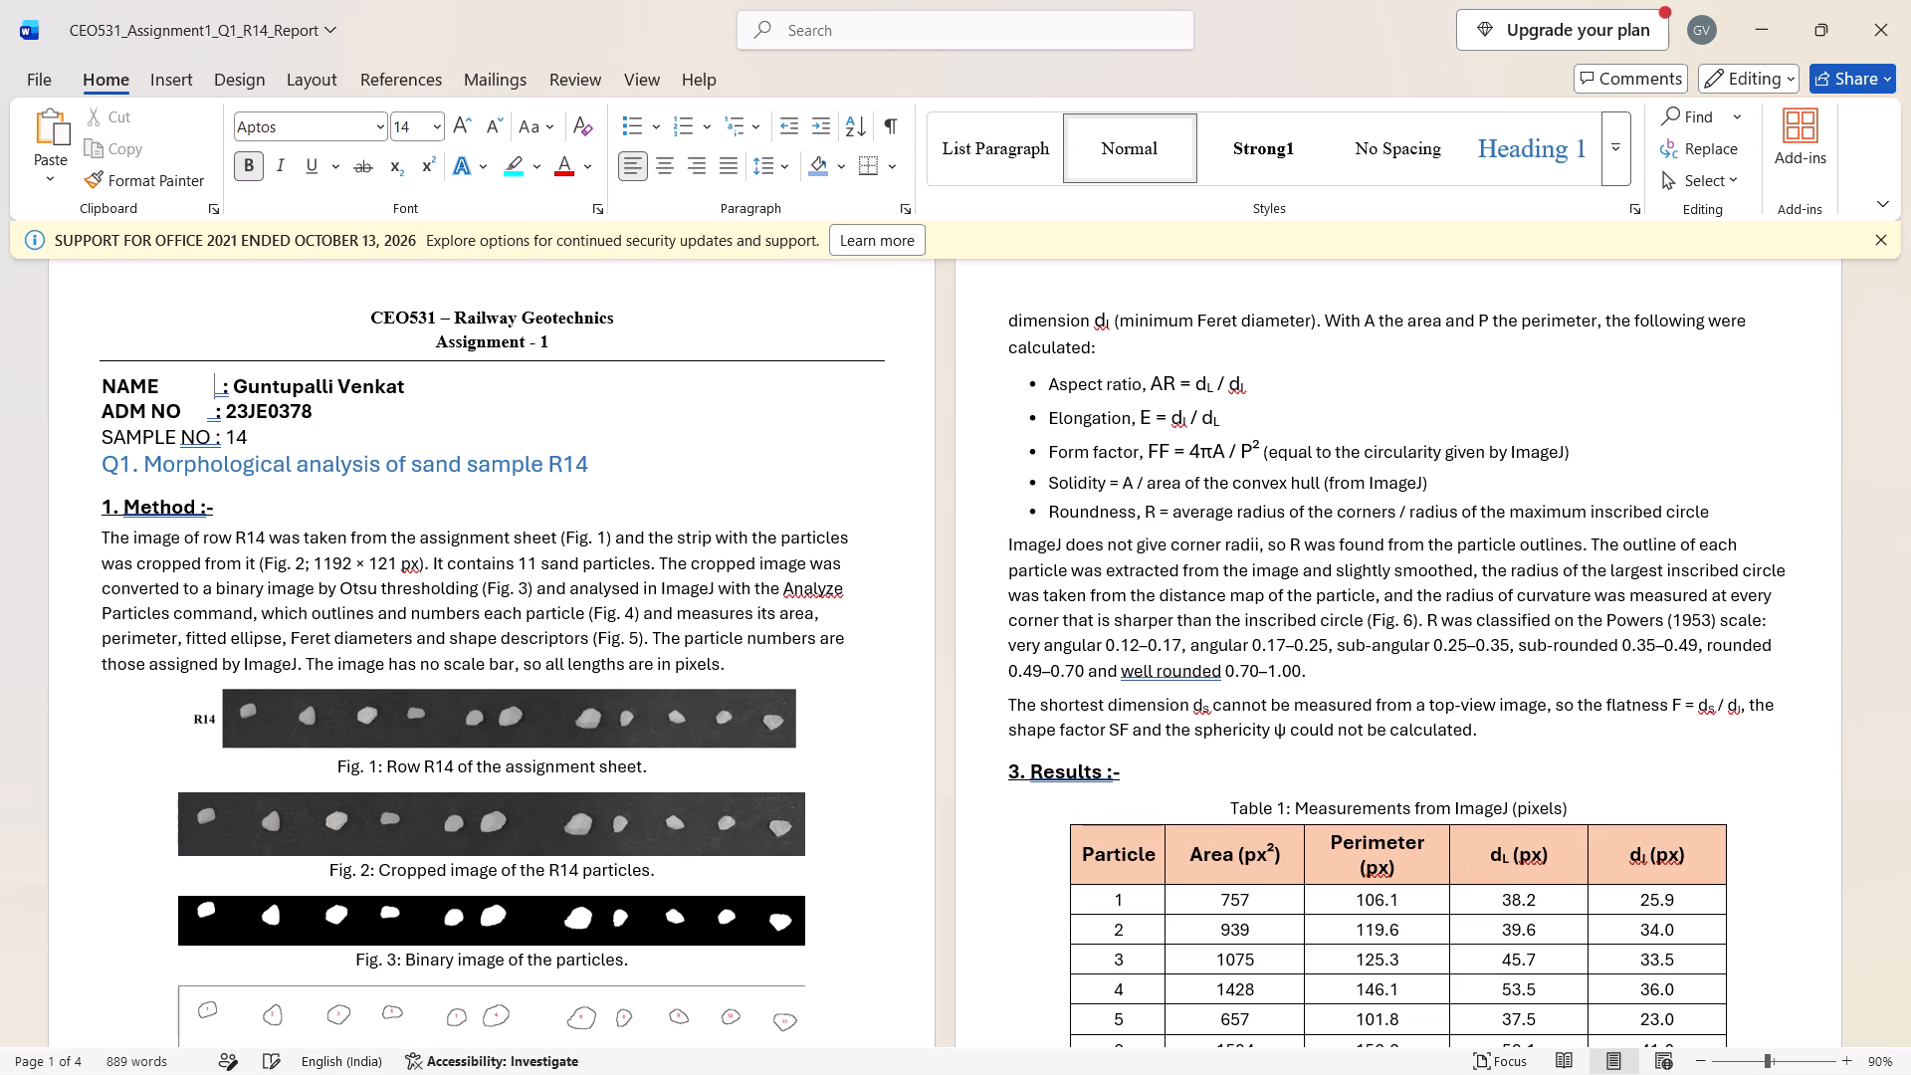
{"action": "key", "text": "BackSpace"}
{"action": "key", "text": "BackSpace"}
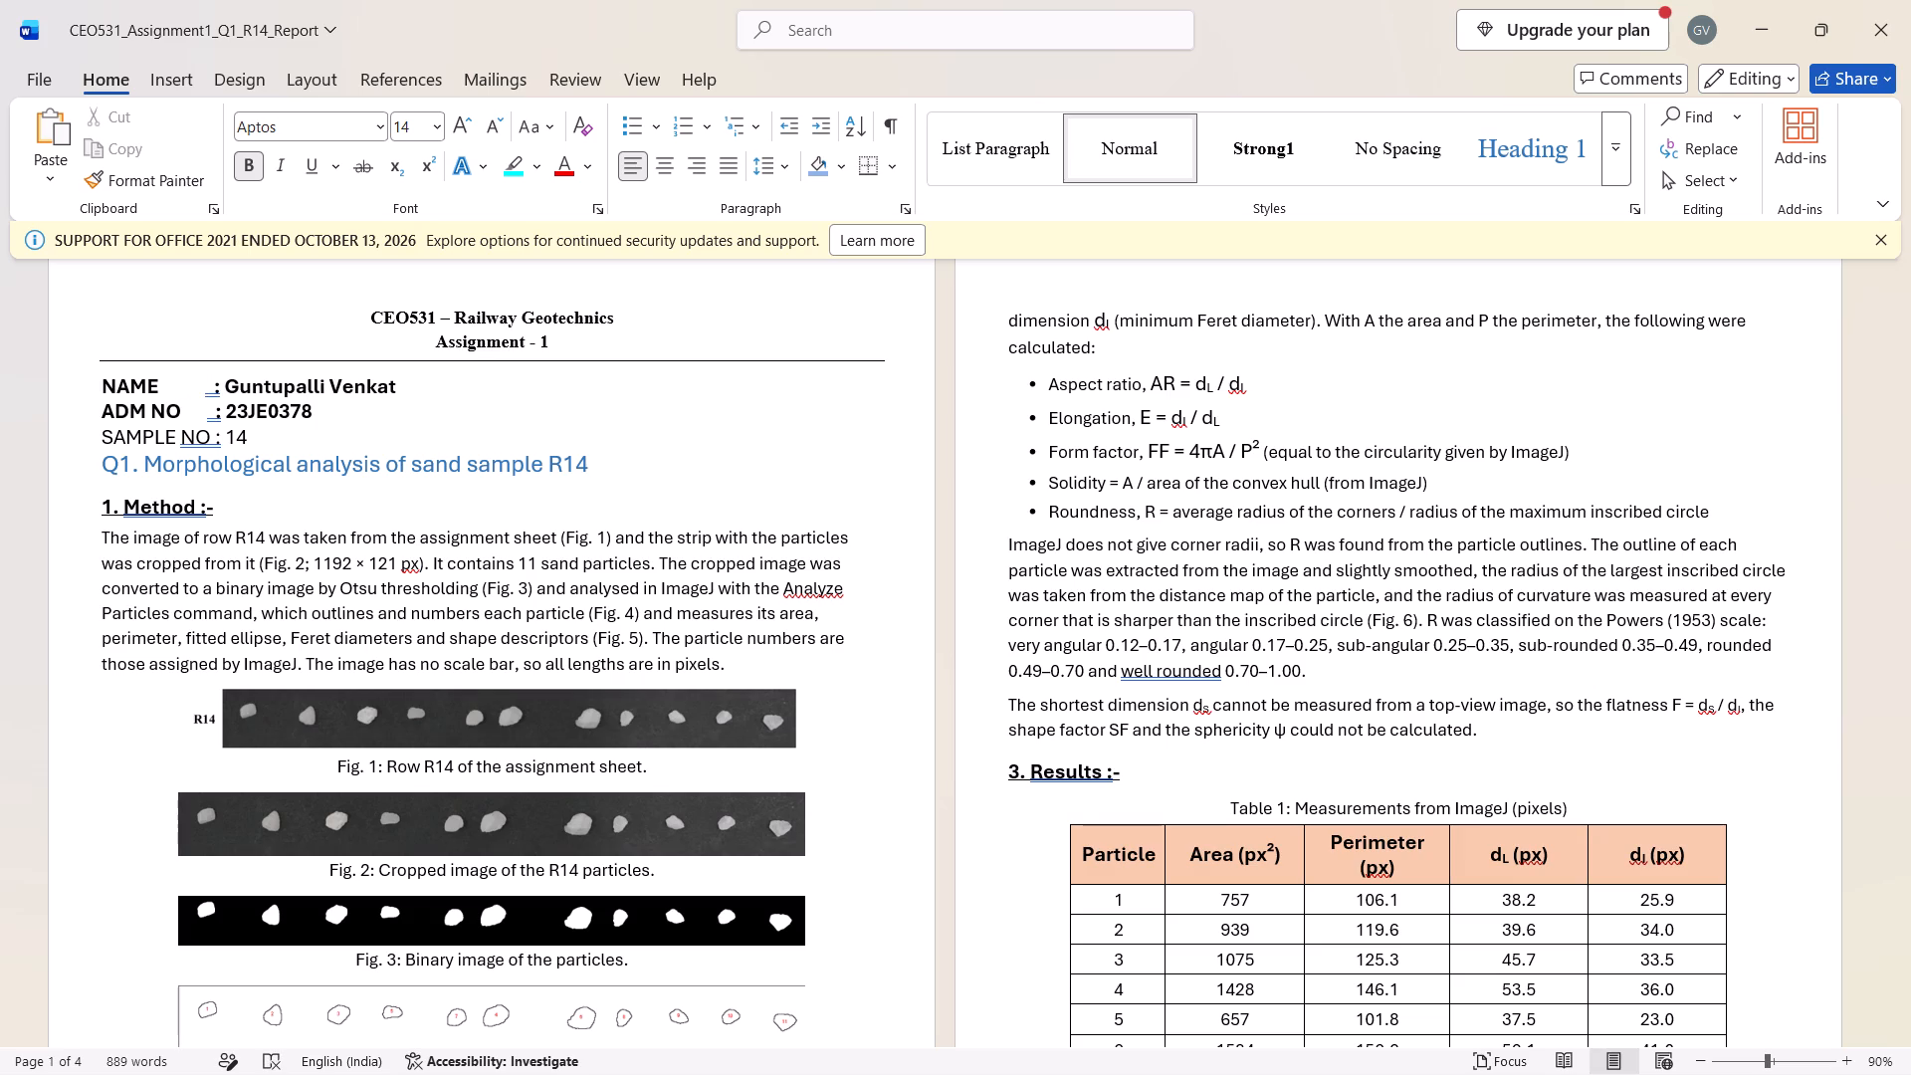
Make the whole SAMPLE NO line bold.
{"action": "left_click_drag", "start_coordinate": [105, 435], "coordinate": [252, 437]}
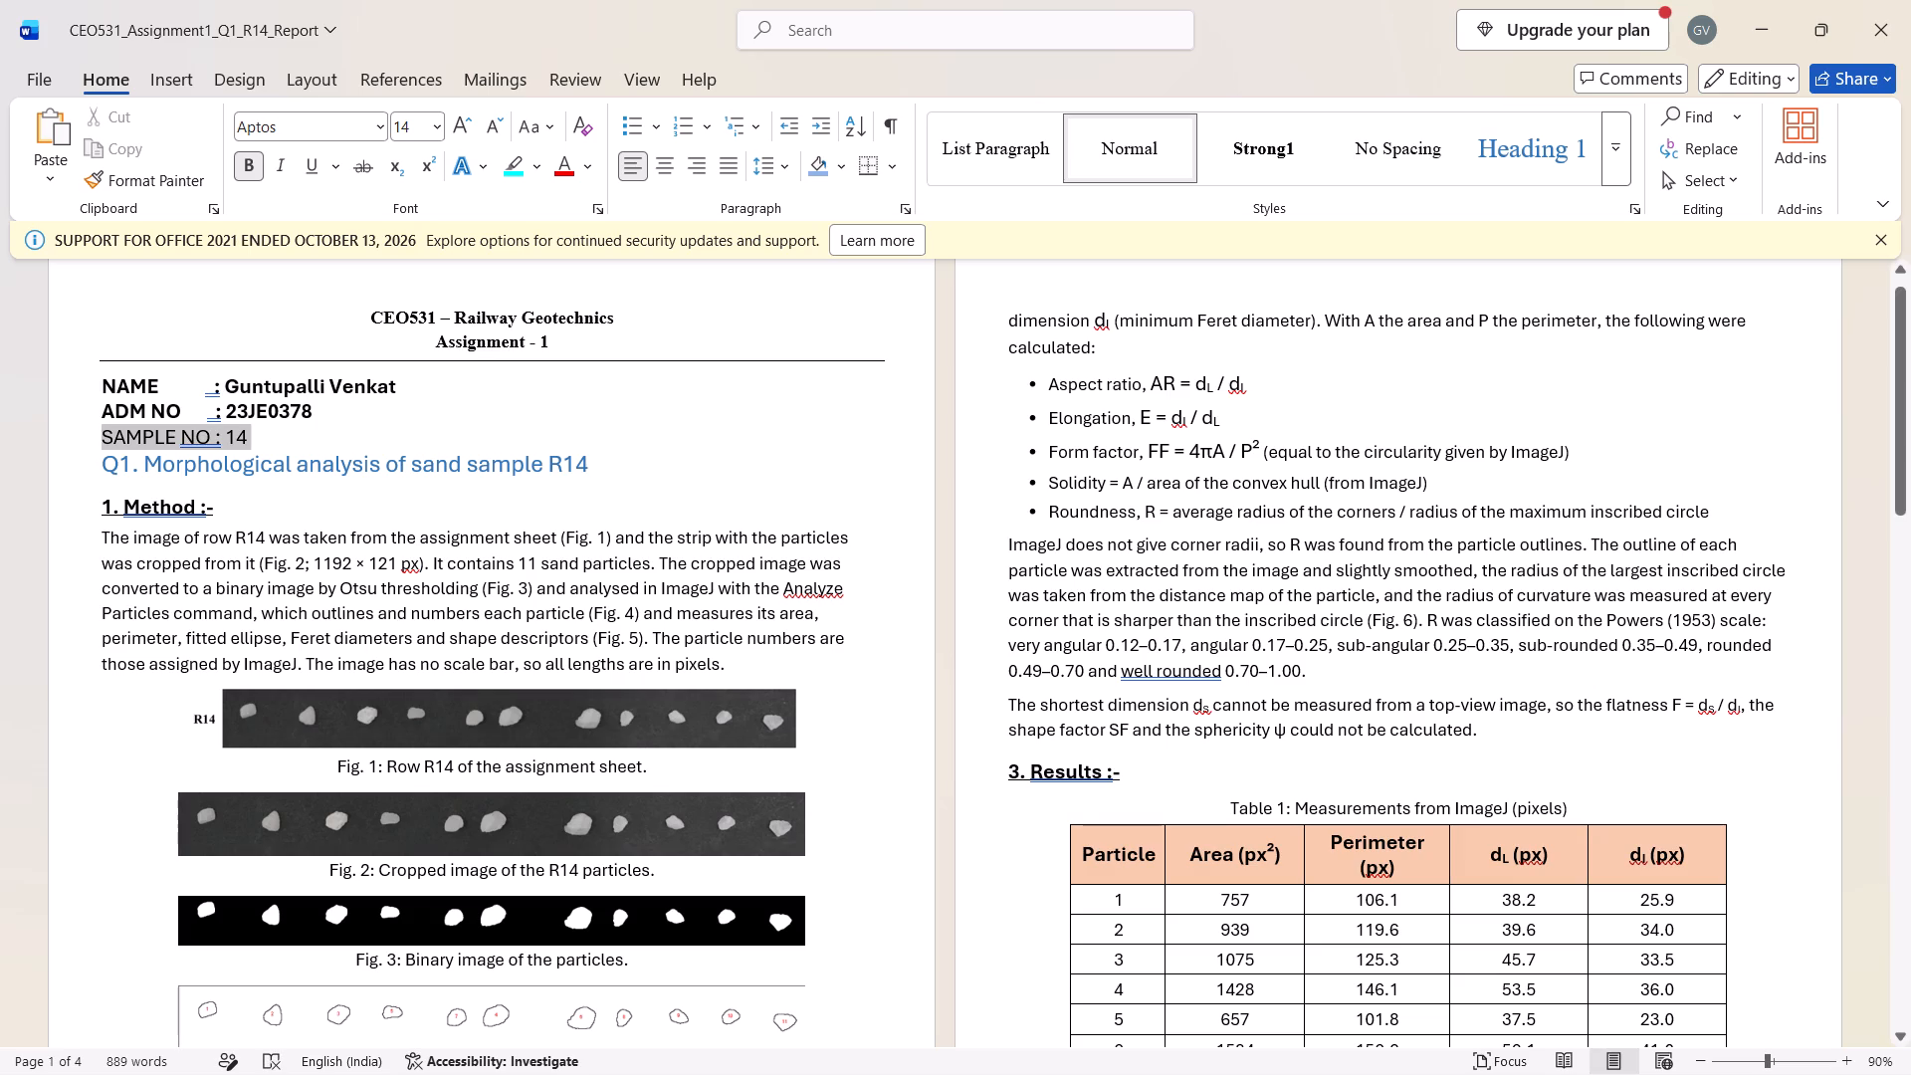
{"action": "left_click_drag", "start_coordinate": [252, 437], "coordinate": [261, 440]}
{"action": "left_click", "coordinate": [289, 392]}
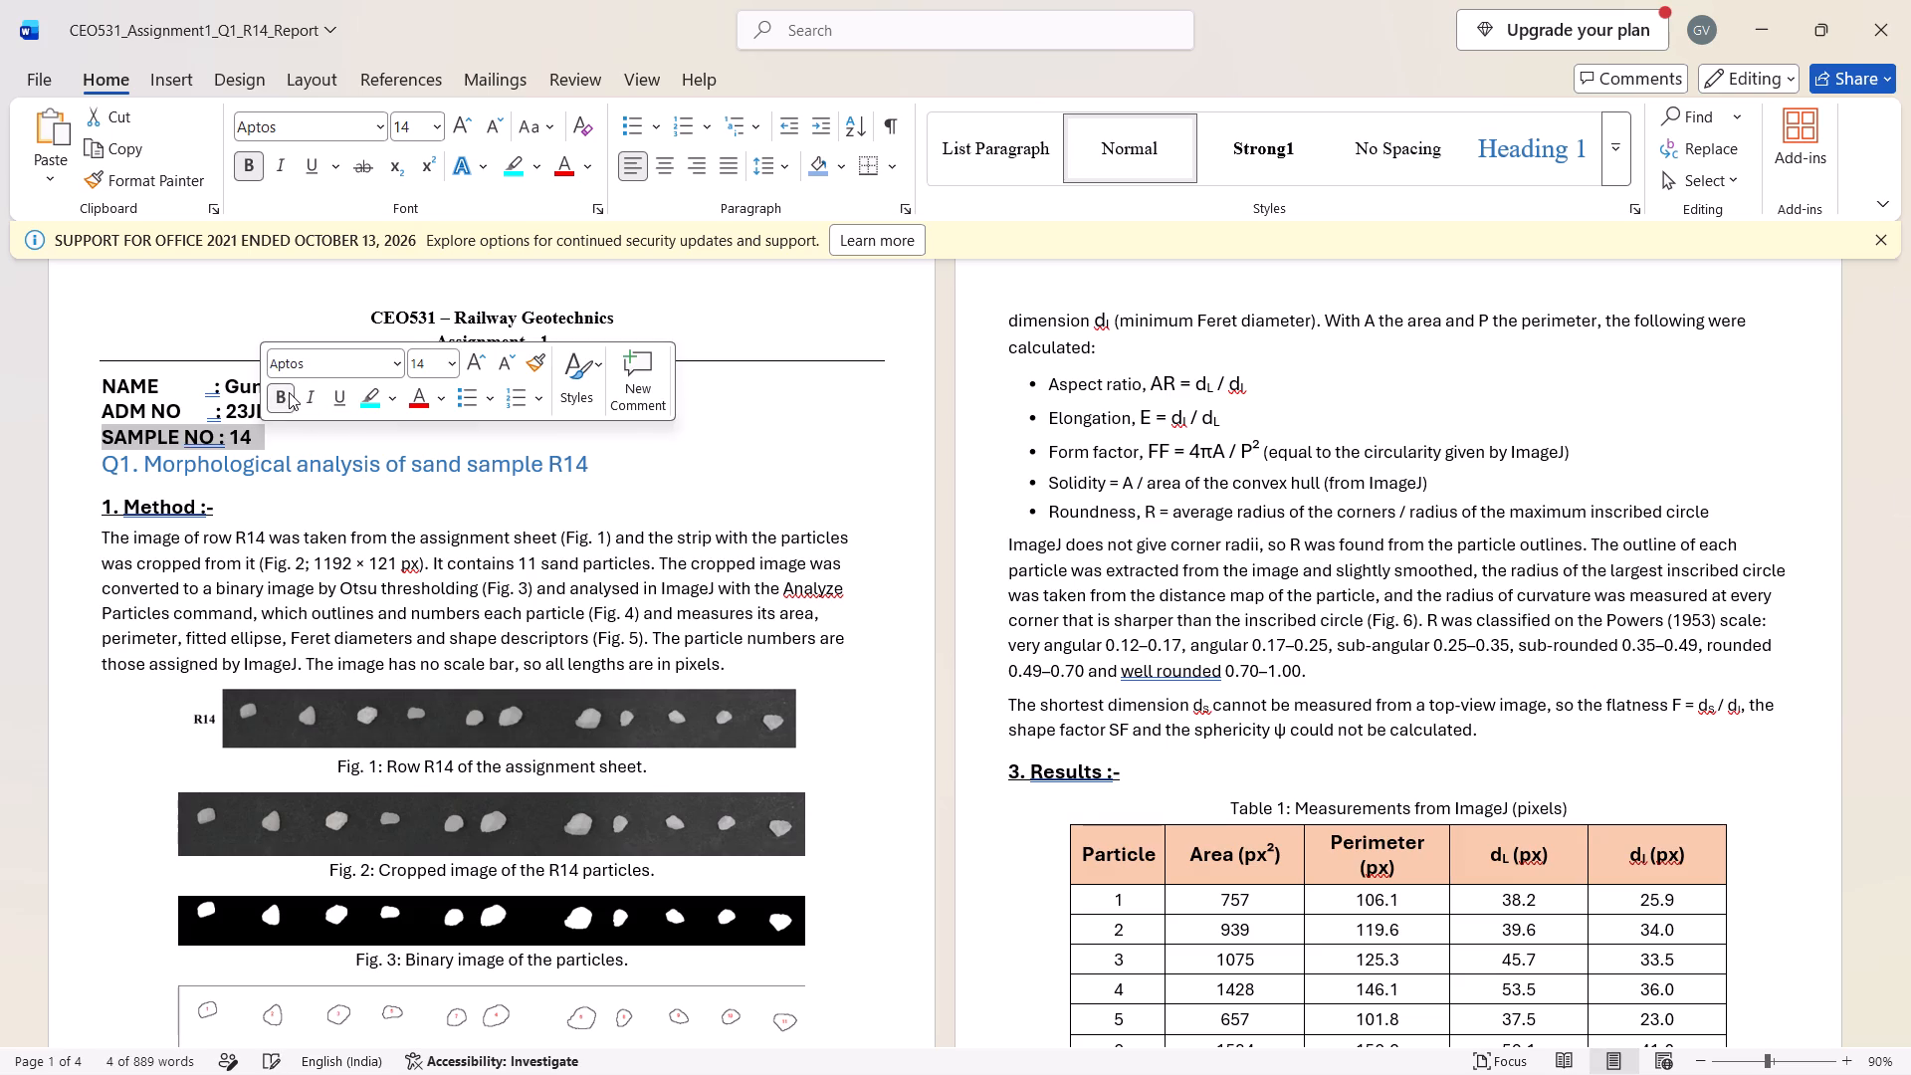
Insert a blank line between the SAMPLE NO line and the Q1 heading.
{"action": "left_click", "coordinate": [344, 459]}
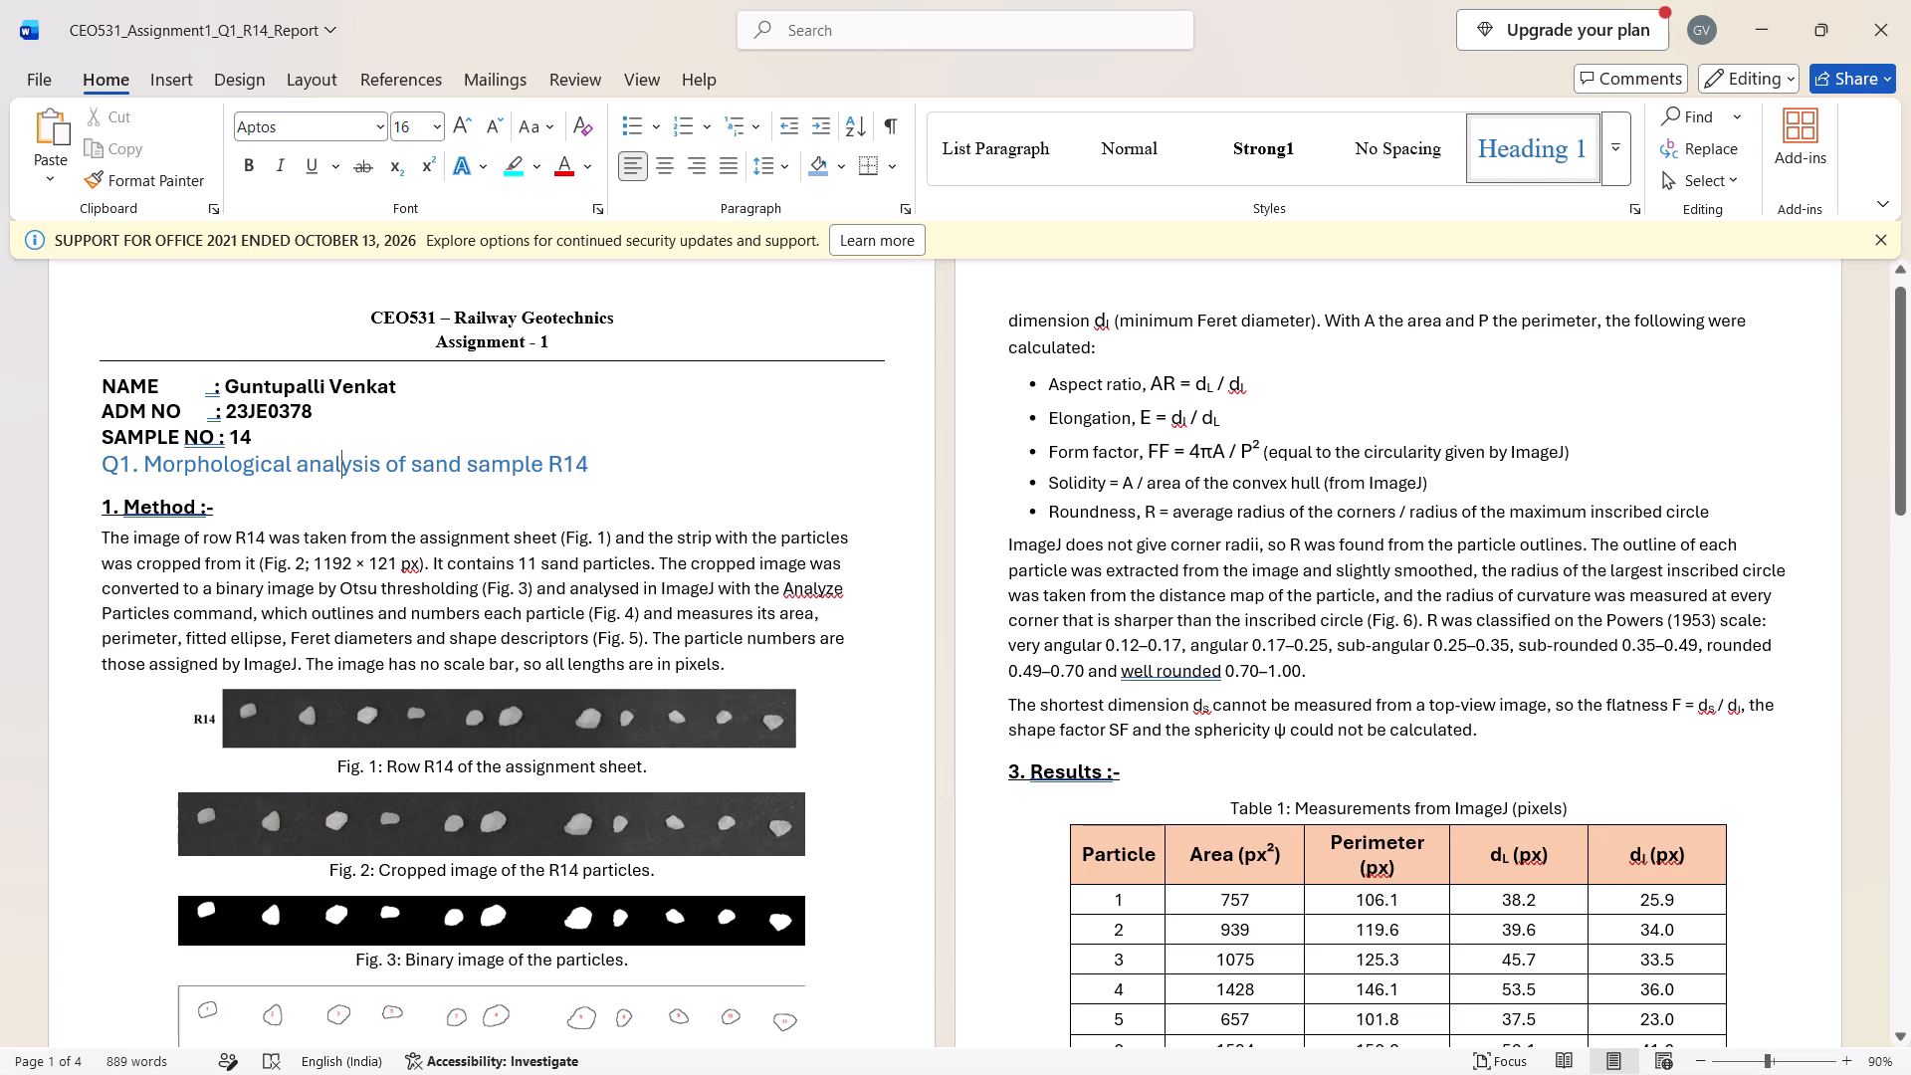
{"action": "left_click", "coordinate": [102, 462]}
{"action": "key", "text": "Return"}
{"action": "left_click", "coordinate": [498, 427]}
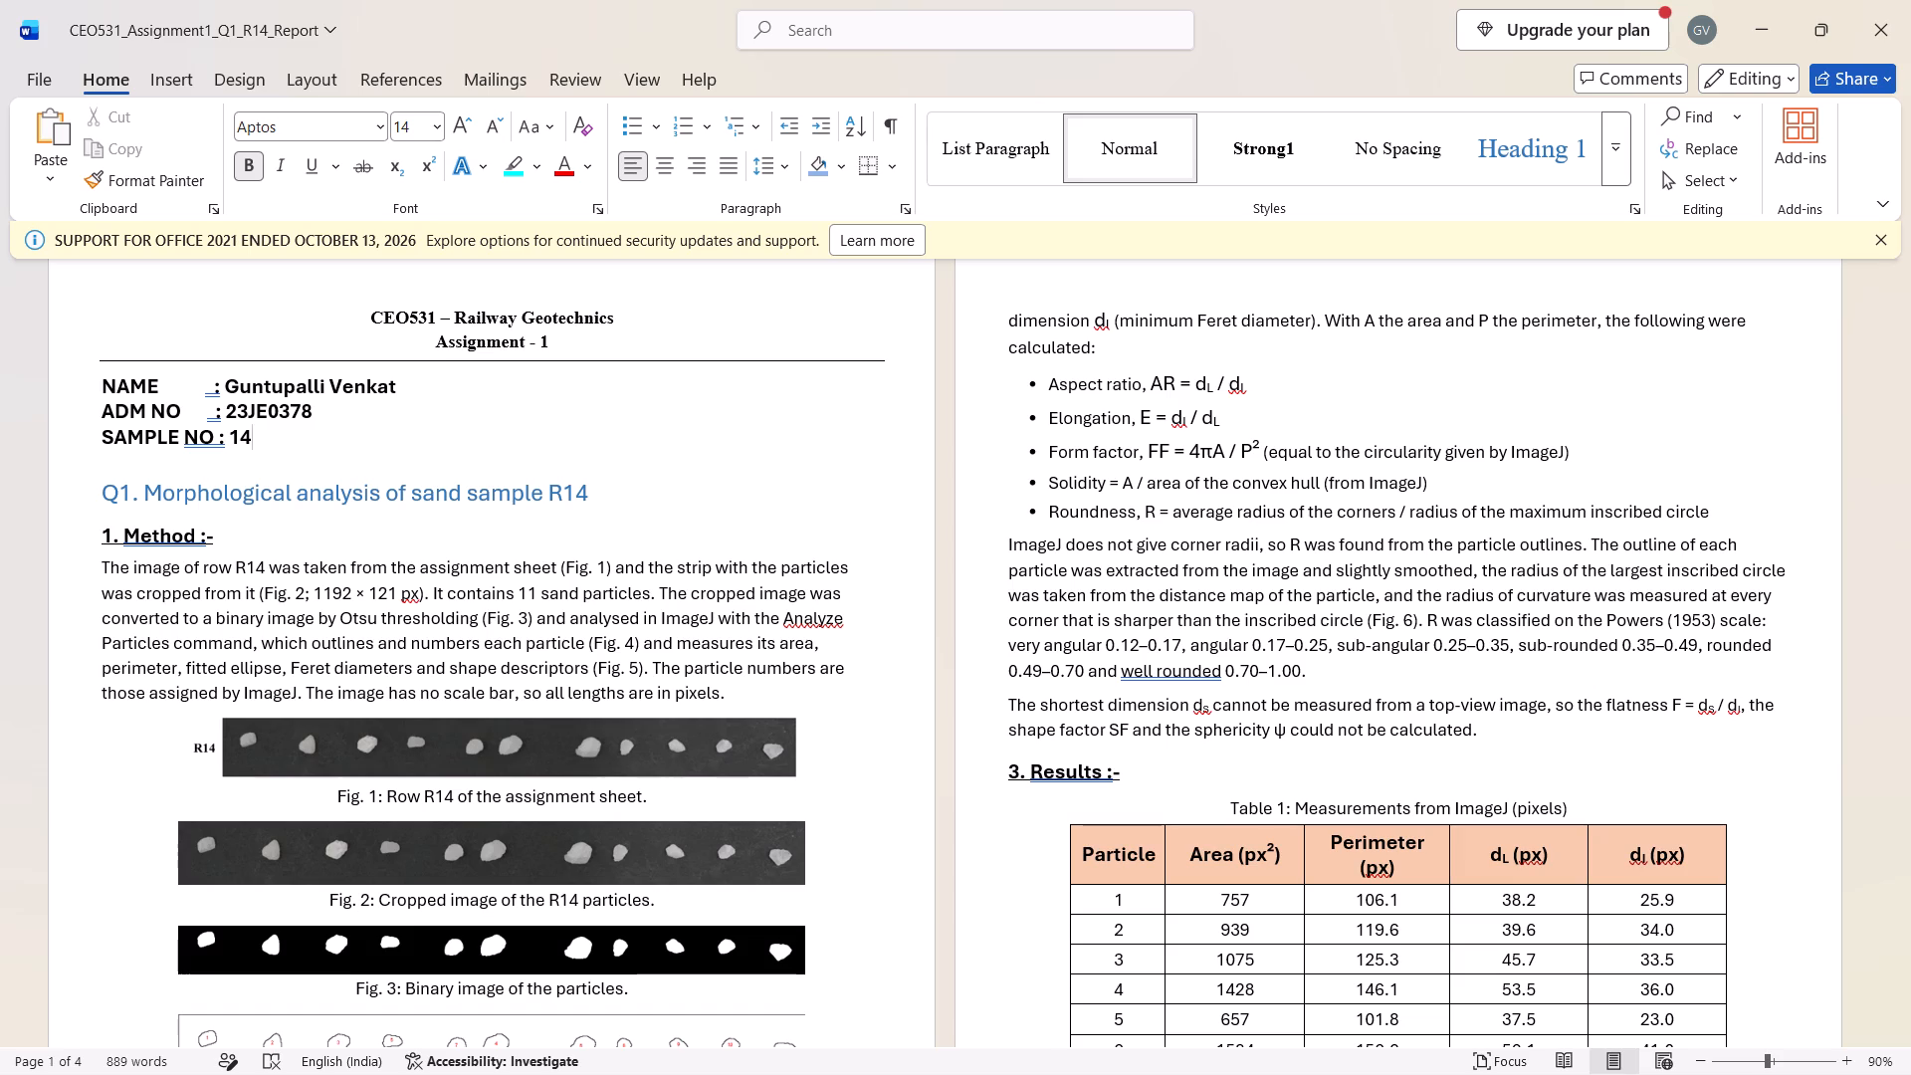
{"action": "left_click_drag", "start_coordinate": [798, 446], "coordinate": [791, 445]}
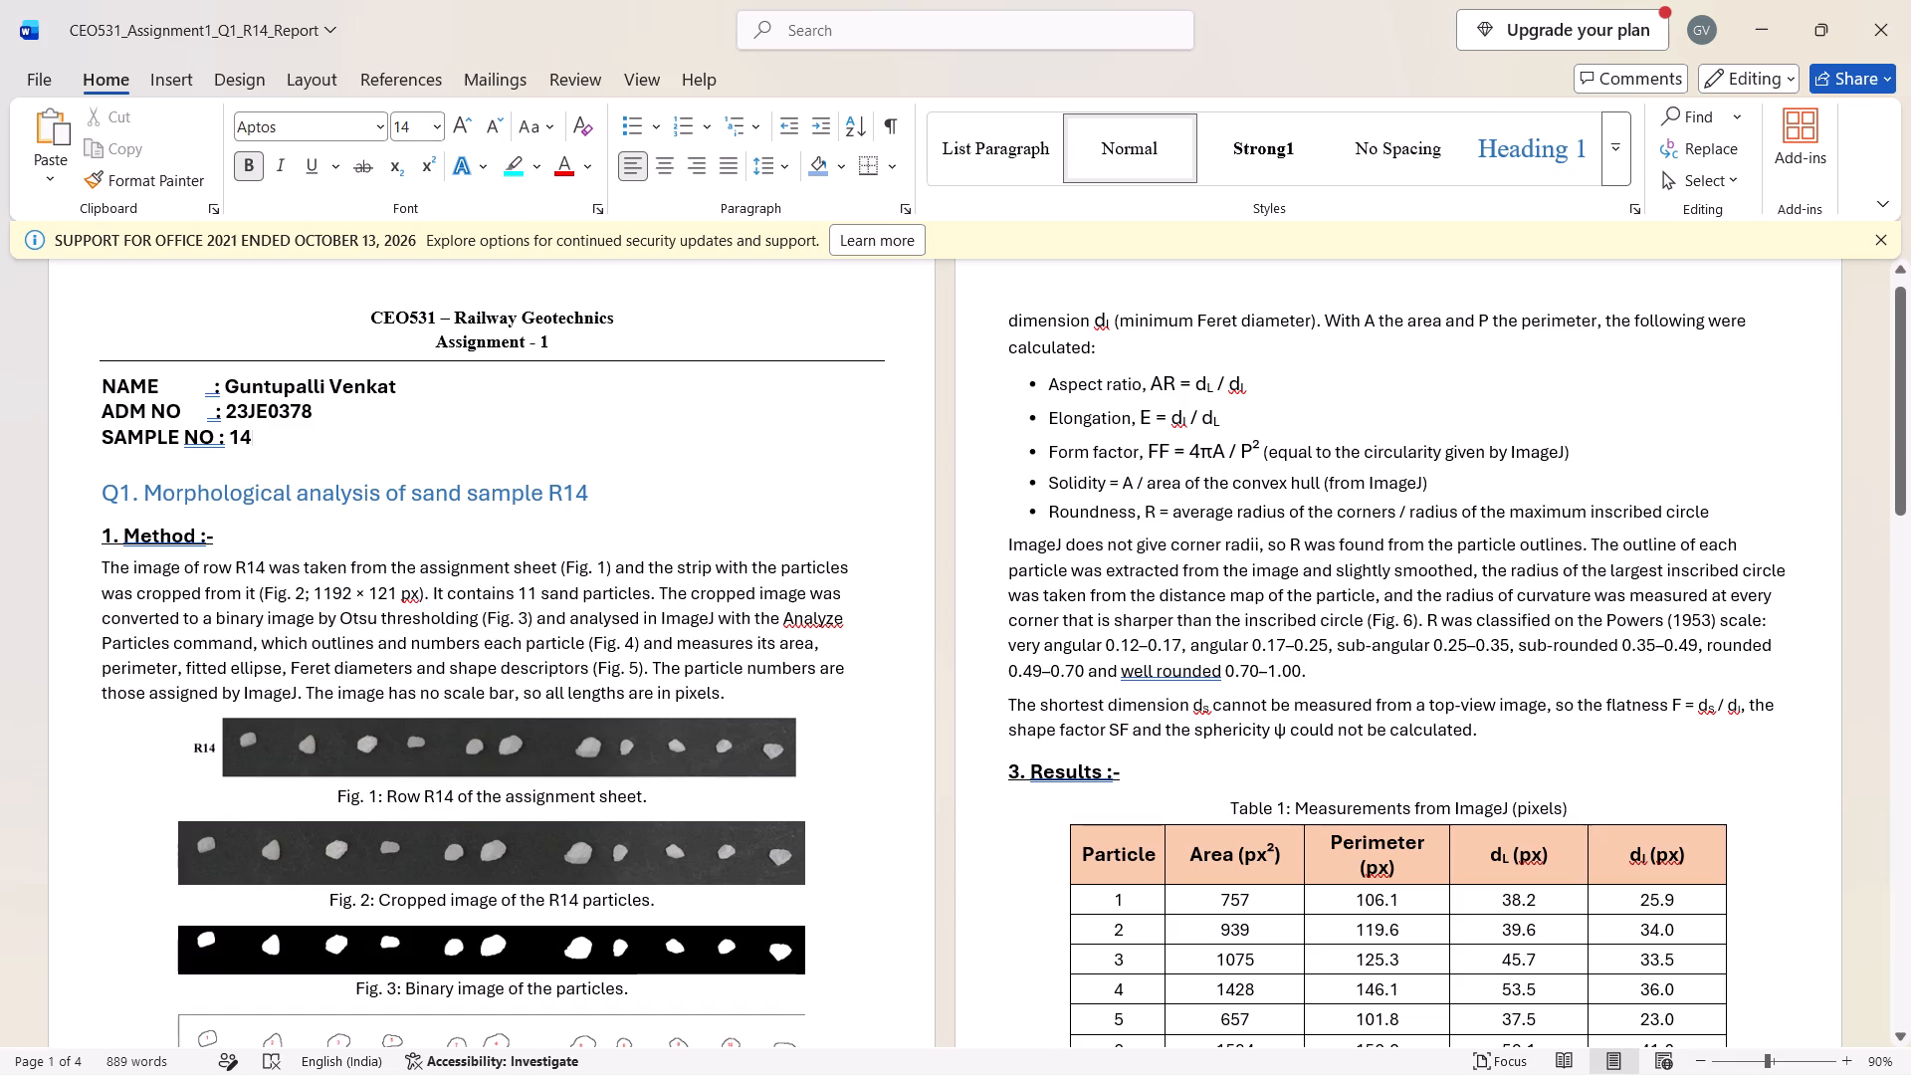
{"action": "left_click_drag", "start_coordinate": [791, 445], "coordinate": [458, 430]}
Delete the word "sand" from the Q1 heading so it reads "Morphological analysis of sample R14".
{"action": "left_click_drag", "start_coordinate": [460, 491], "coordinate": [413, 496]}
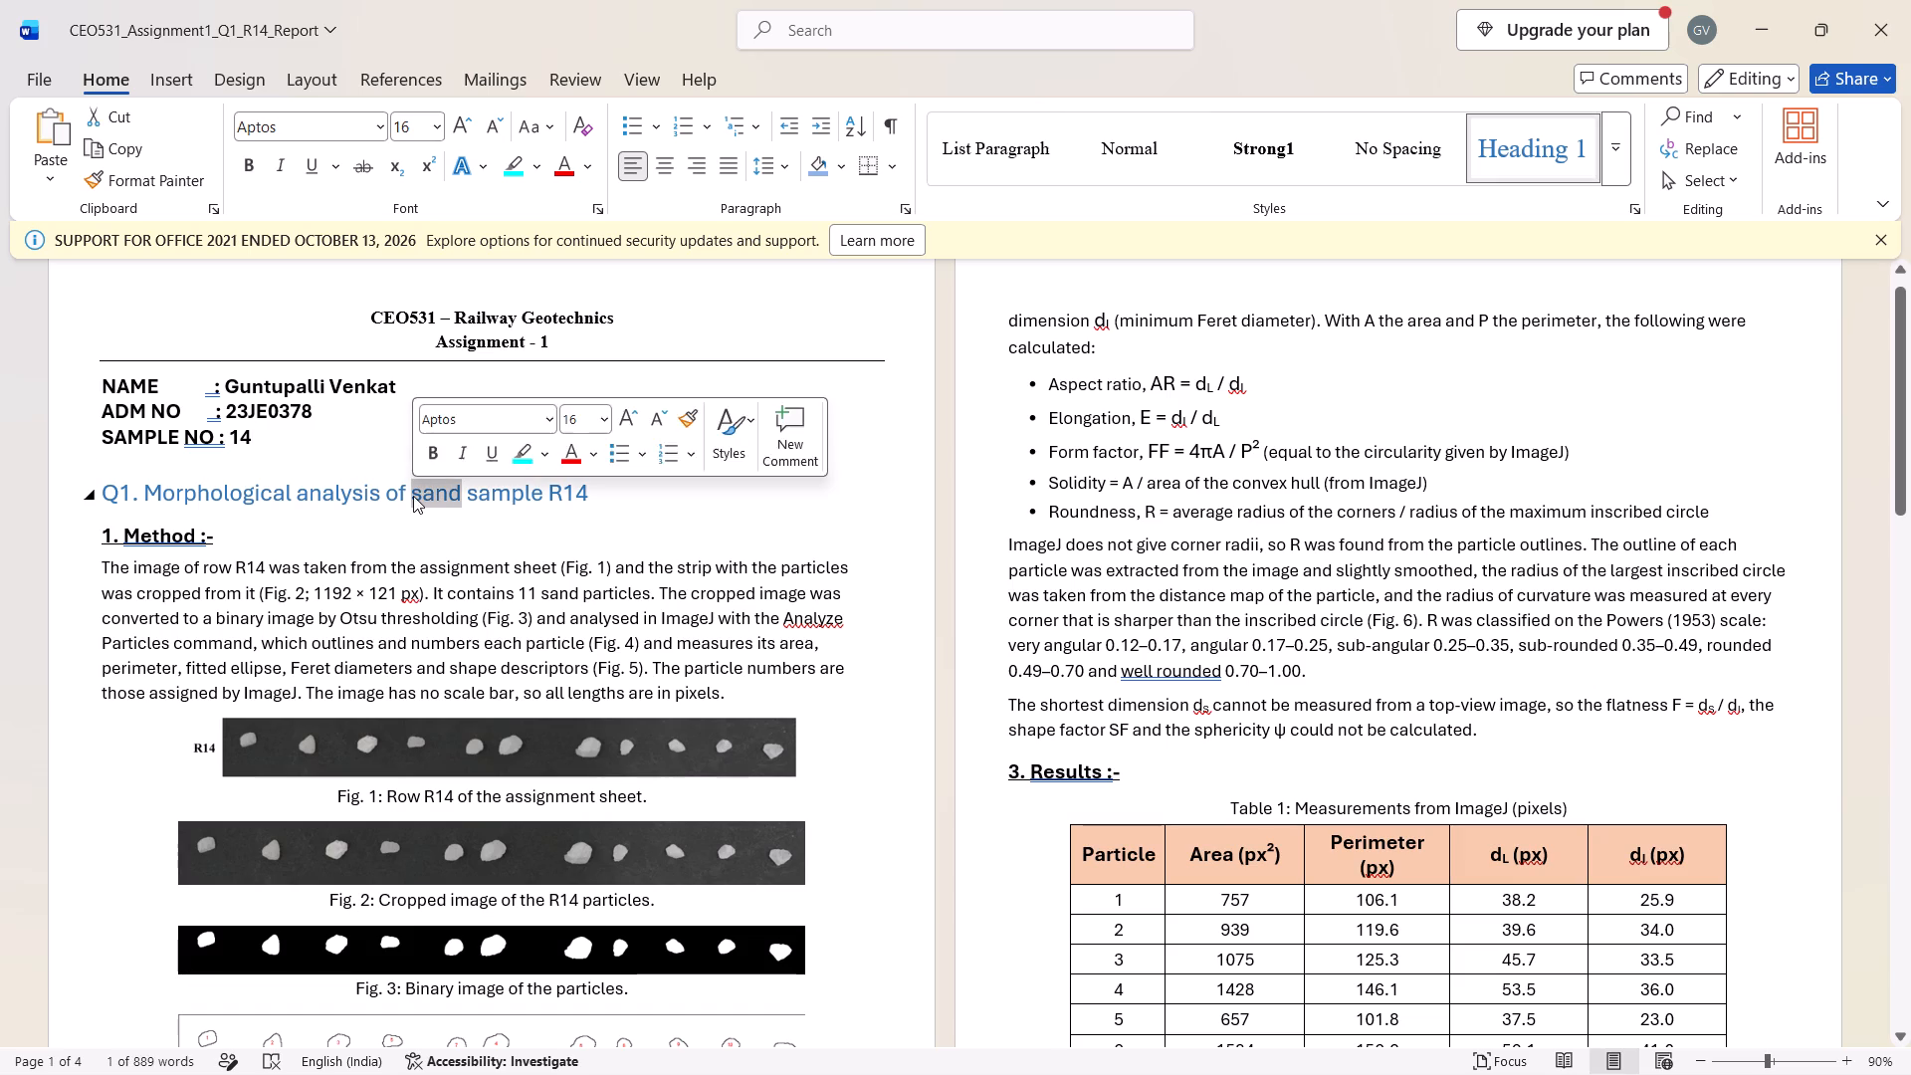
{"action": "key", "text": "BackSpace"}
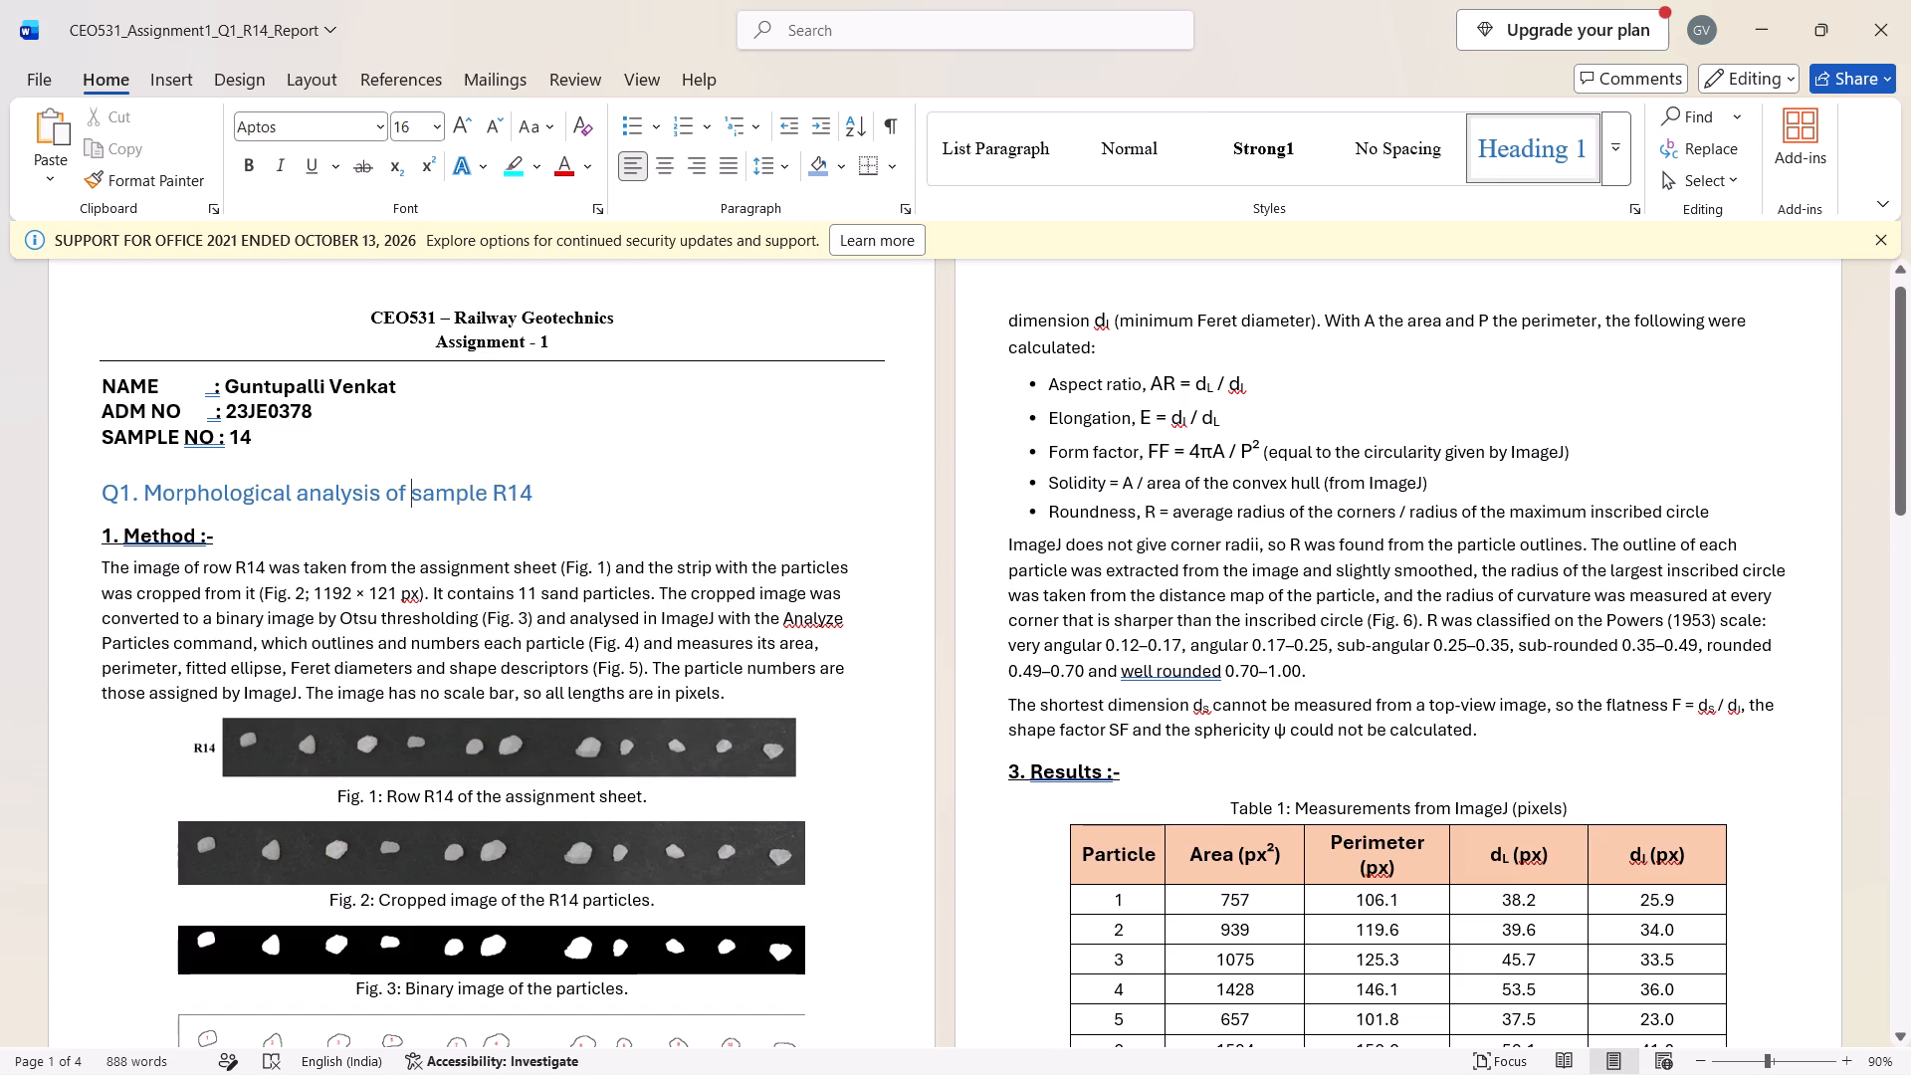
Remove bold from the student details, from the name value through the end of the SAMPLE NO line.
{"action": "left_click_drag", "start_coordinate": [228, 383], "coordinate": [255, 438]}
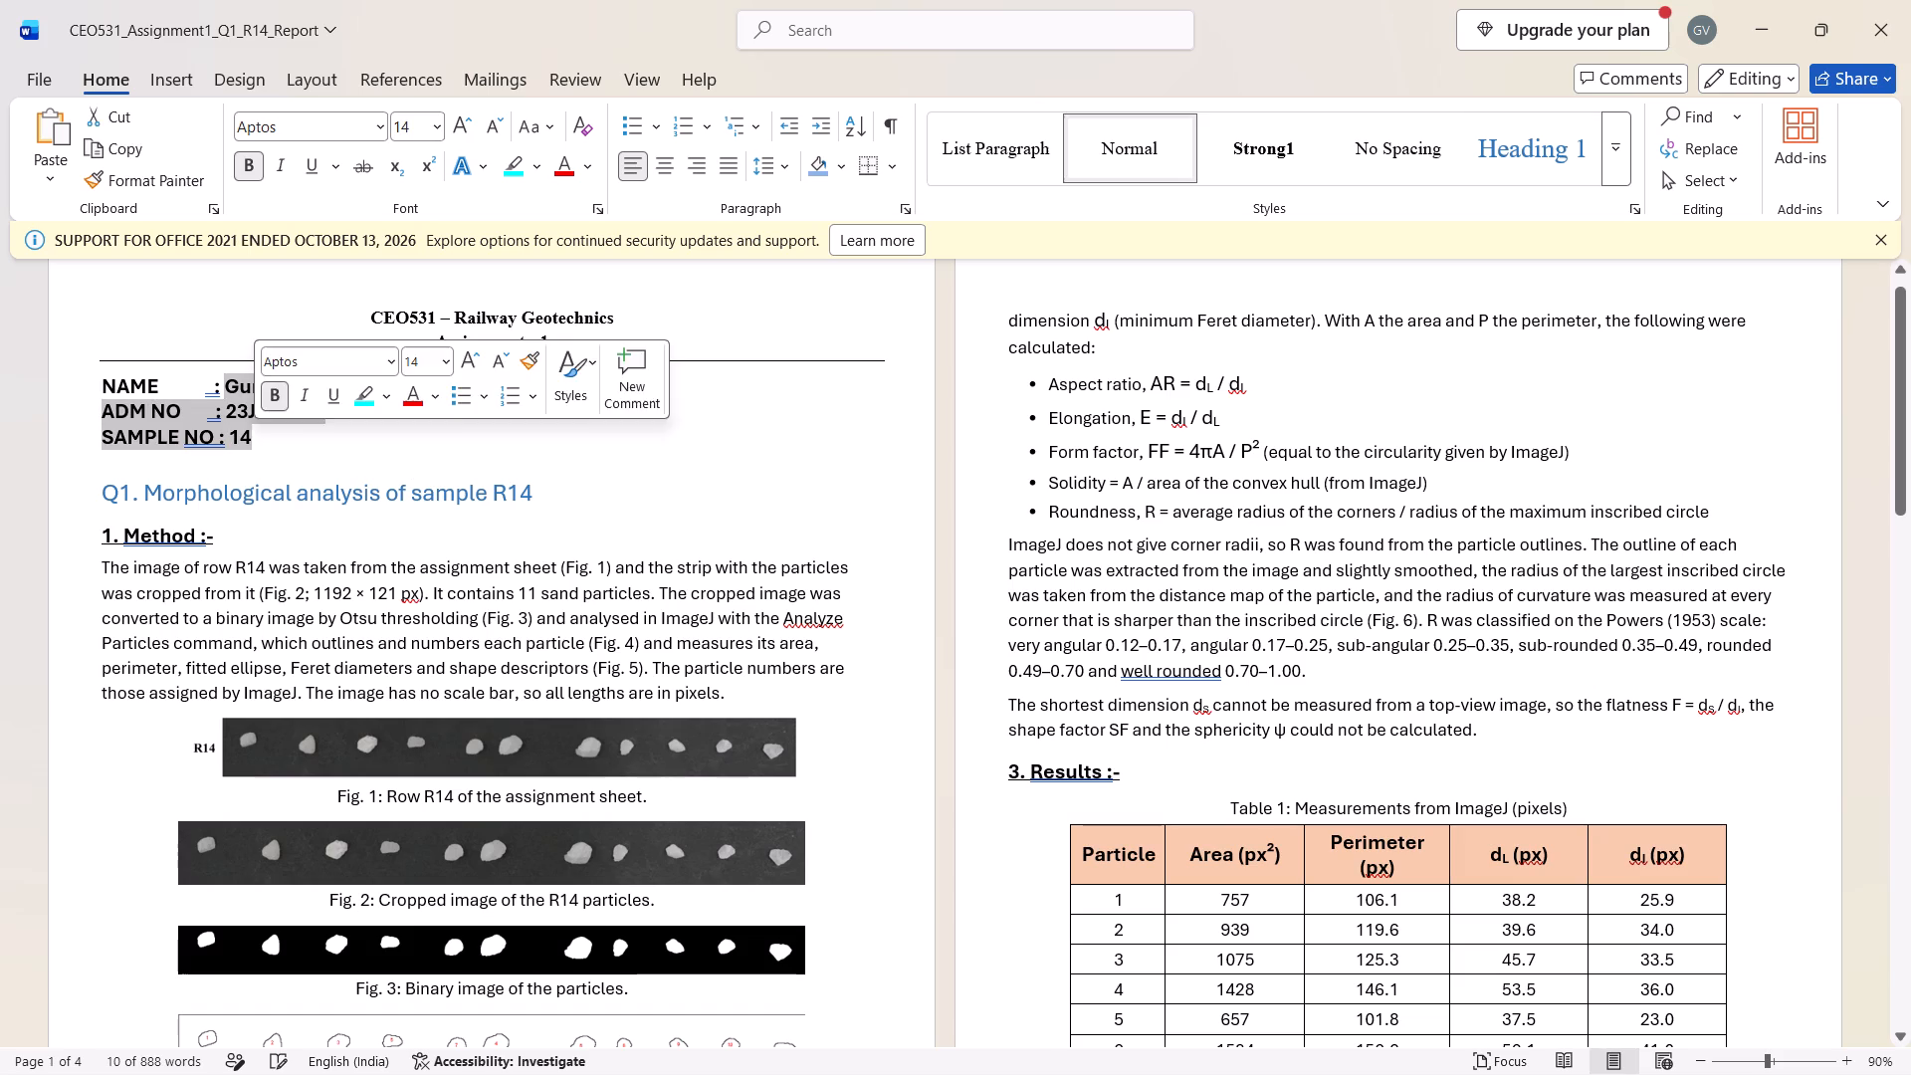
{"action": "left_click", "coordinate": [255, 438]}
{"action": "left_click_drag", "start_coordinate": [255, 438], "coordinate": [228, 389]}
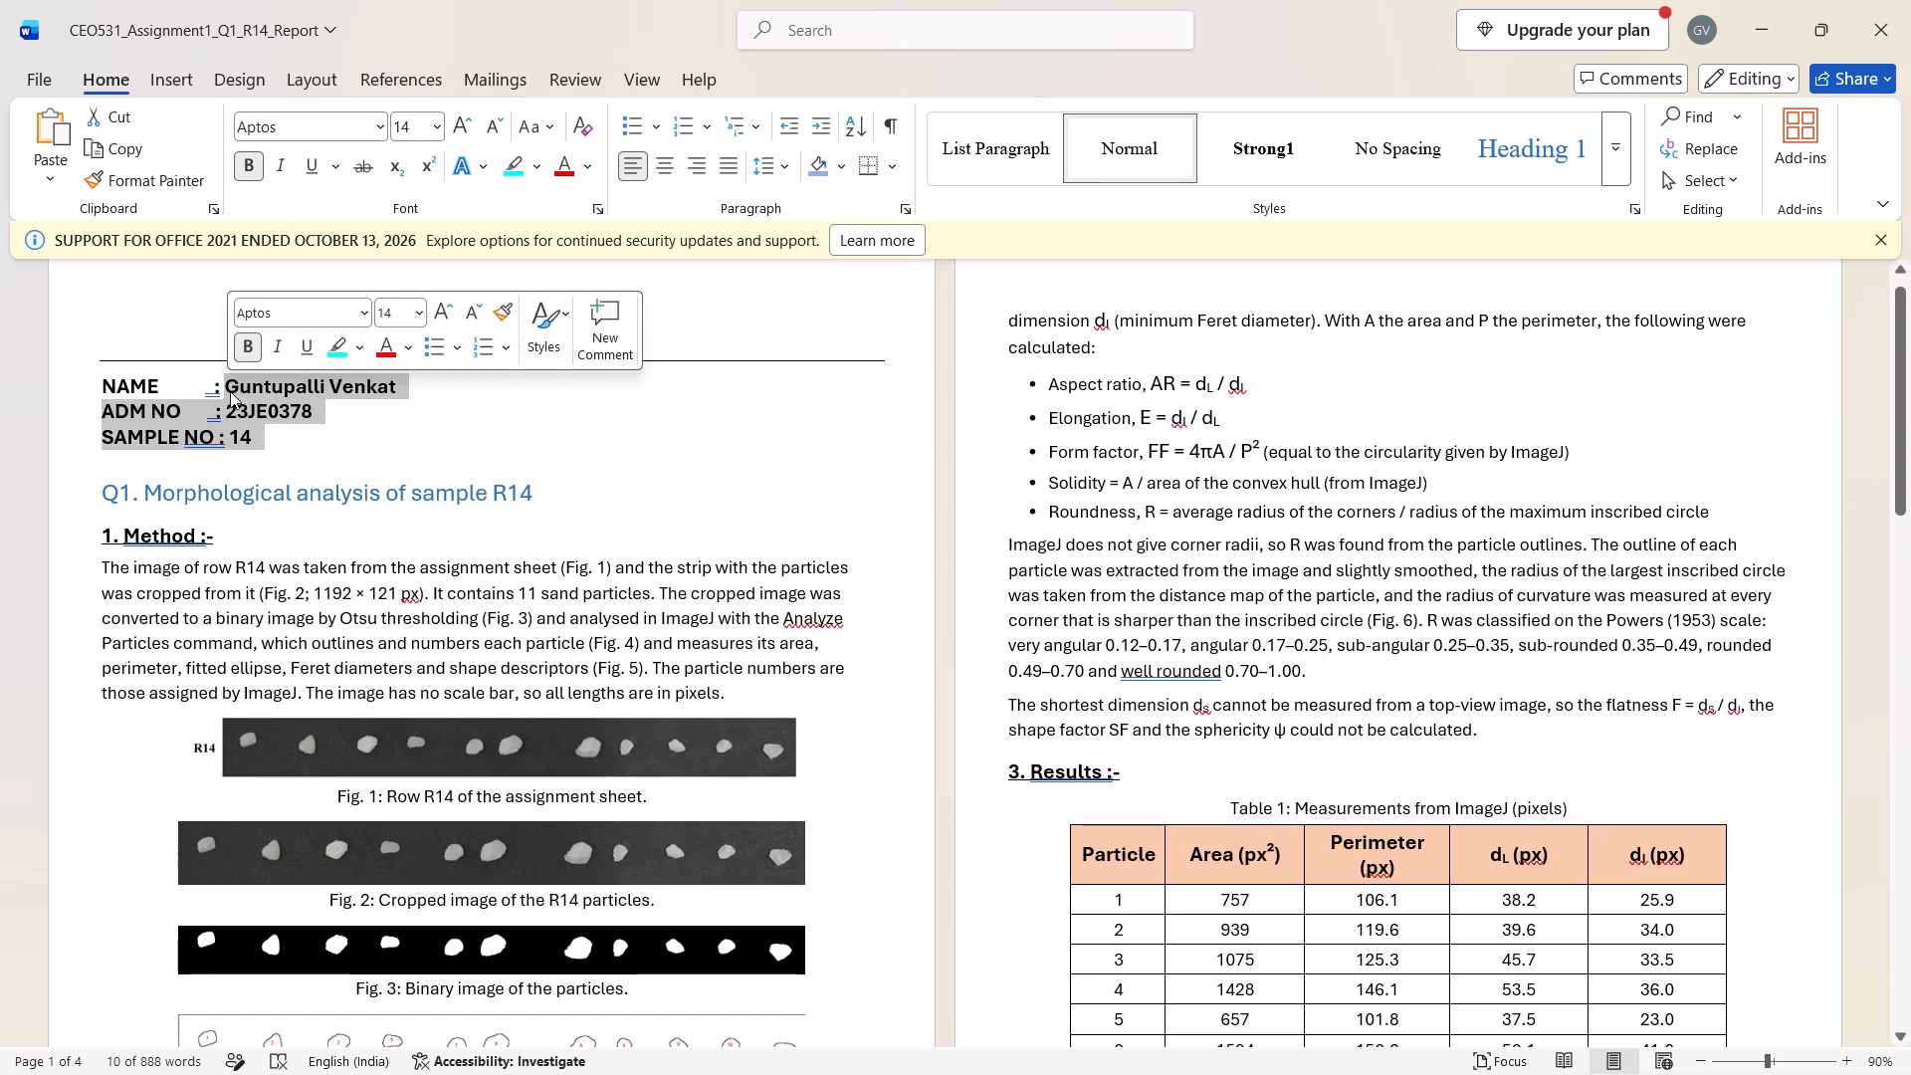
{"action": "left_click", "coordinate": [254, 342]}
Make only the SAMPLE NO and ADM NO labels bold, leaving their values in regular weight.
{"action": "left_click_drag", "start_coordinate": [102, 398], "coordinate": [170, 439]}
{"action": "left_click", "coordinate": [170, 439]}
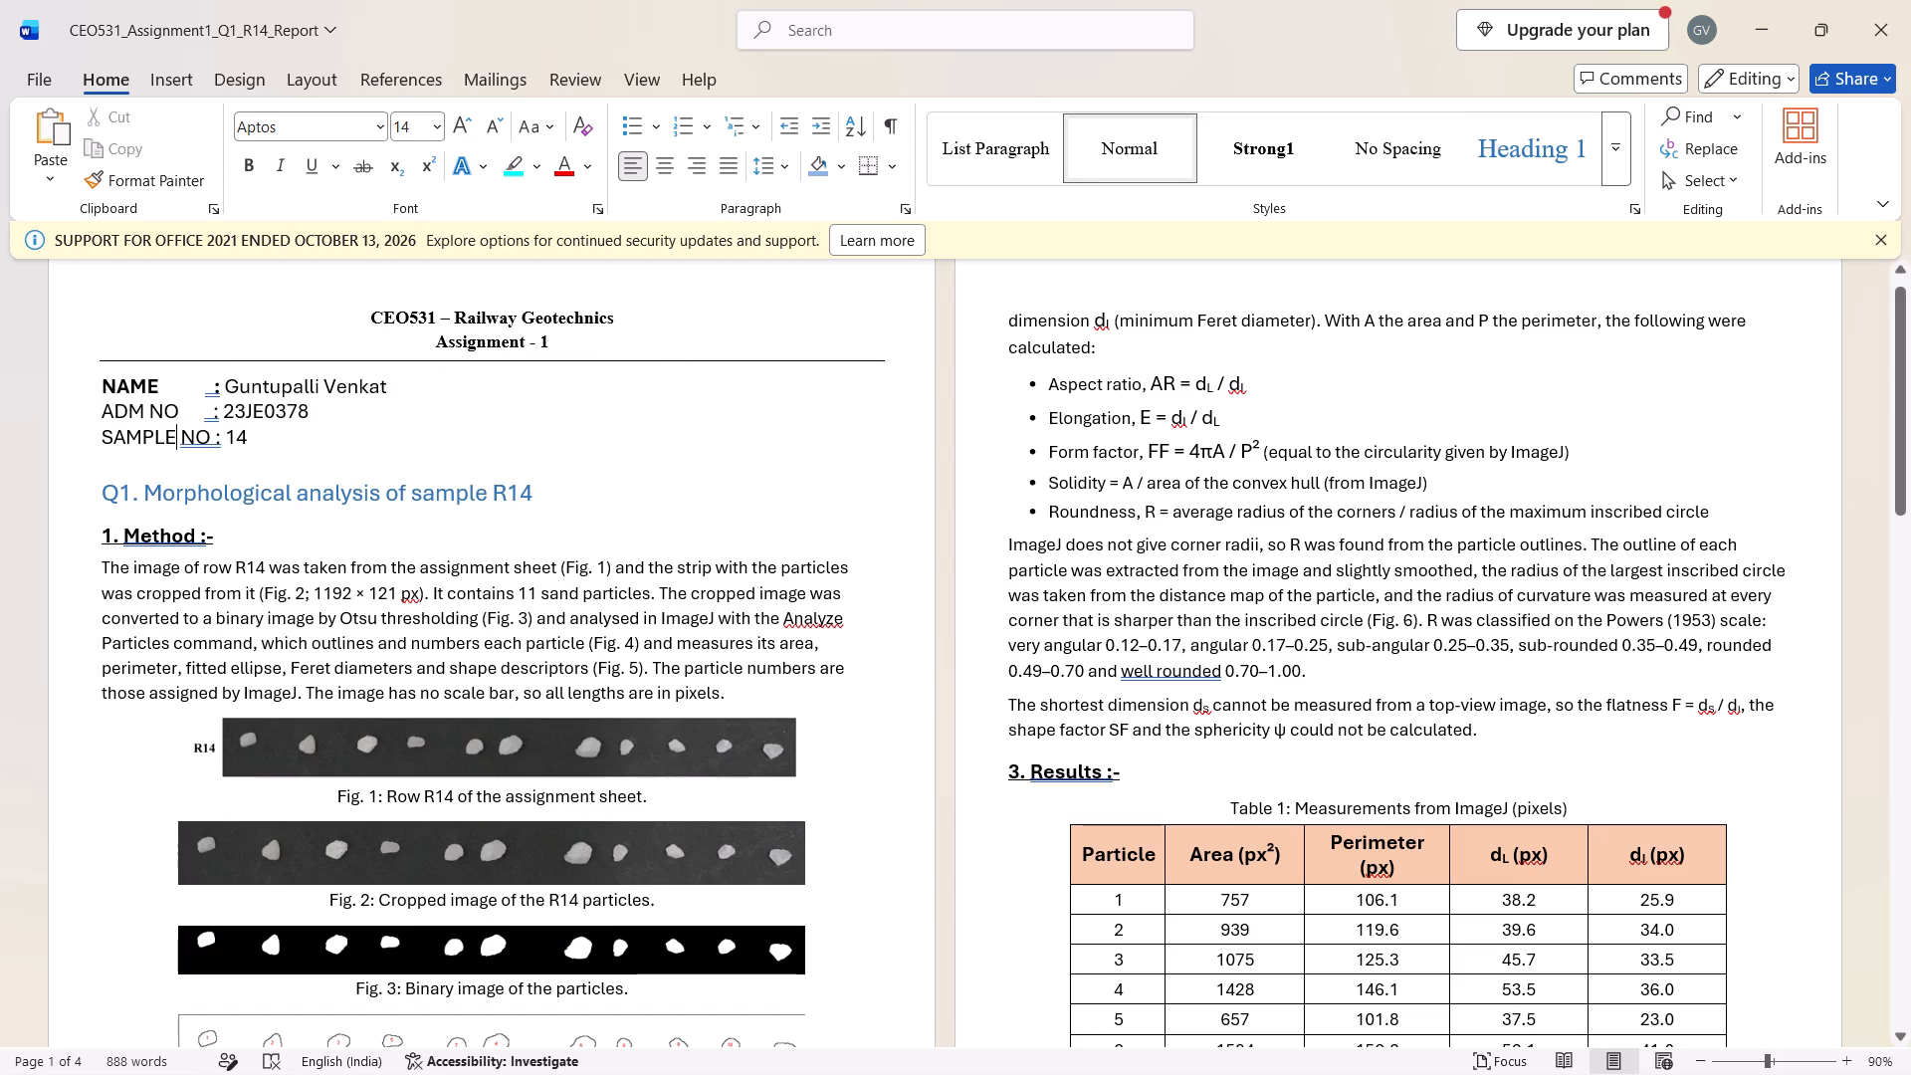
{"action": "left_click_drag", "start_coordinate": [207, 439], "coordinate": [114, 436]}
{"action": "left_click", "coordinate": [128, 393]}
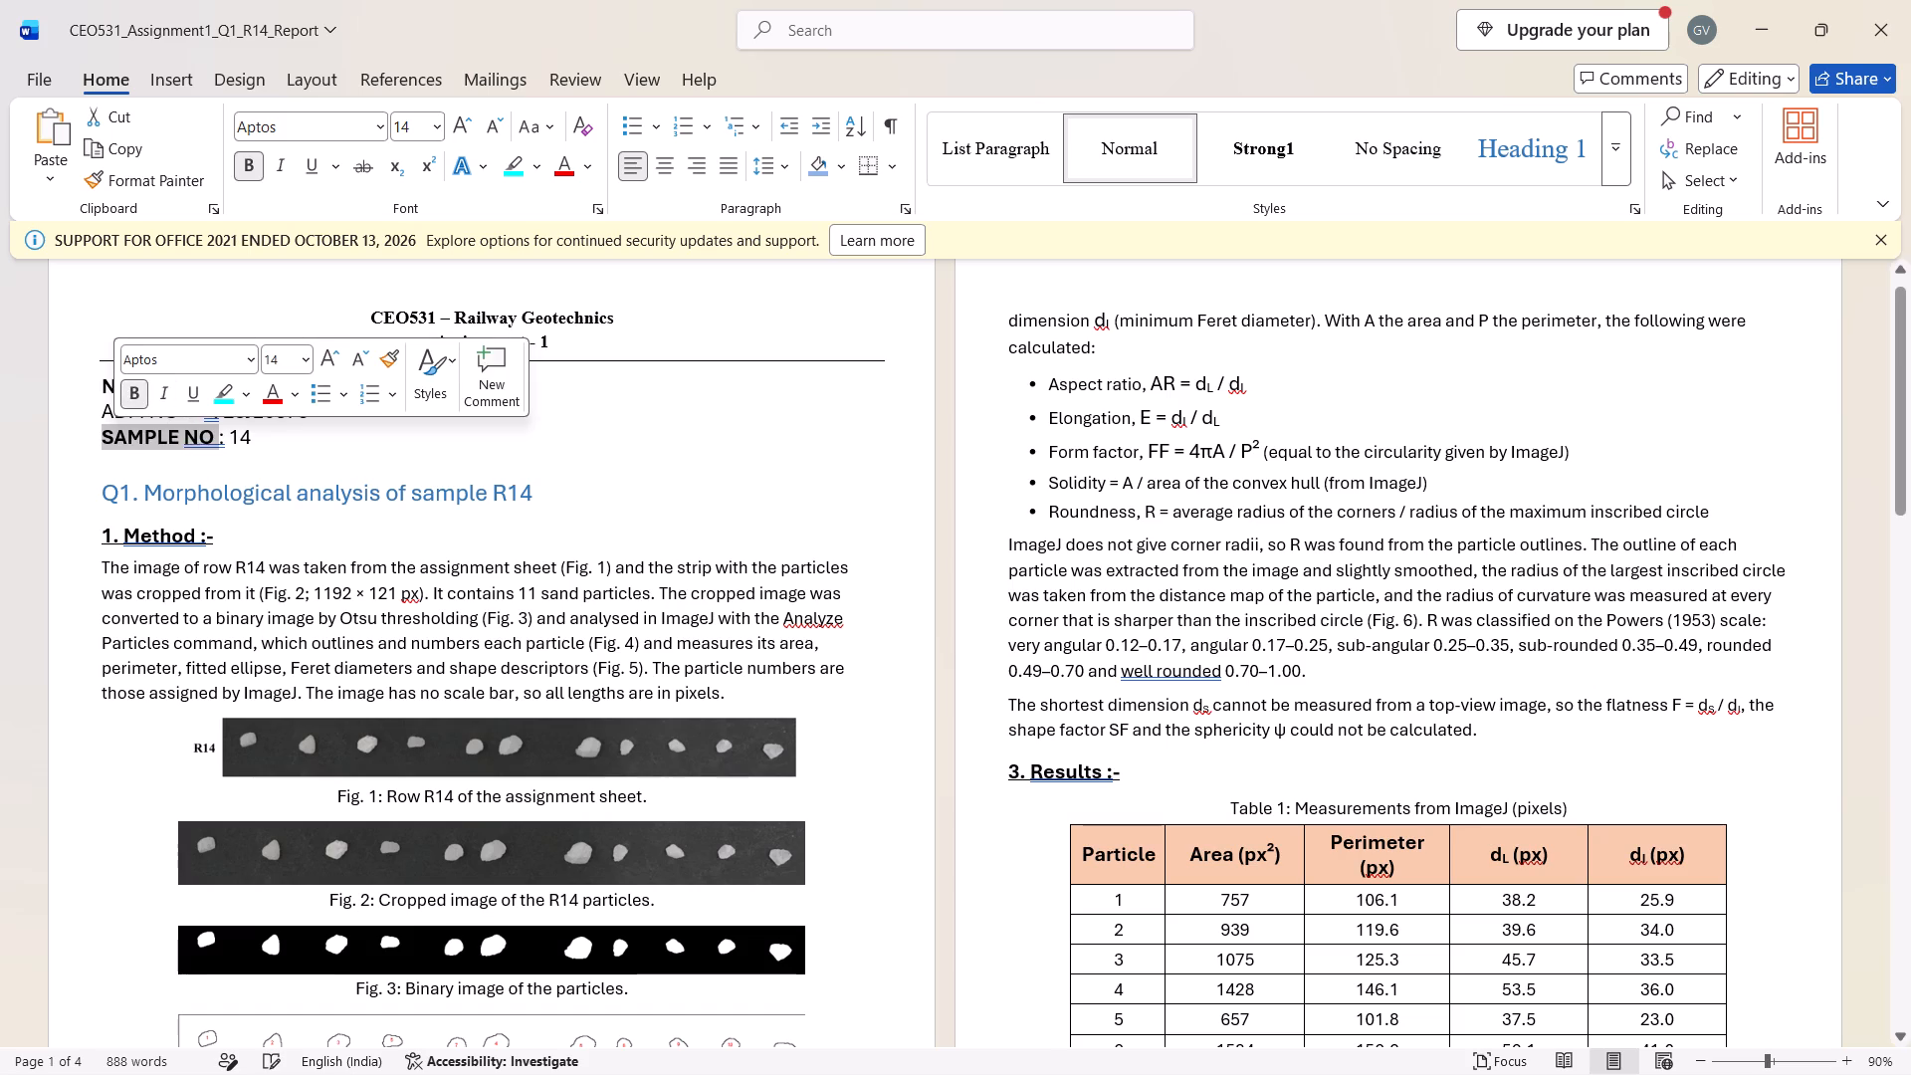
{"action": "left_click", "coordinate": [350, 479]}
{"action": "left_click_drag", "start_coordinate": [183, 419], "coordinate": [112, 407]}
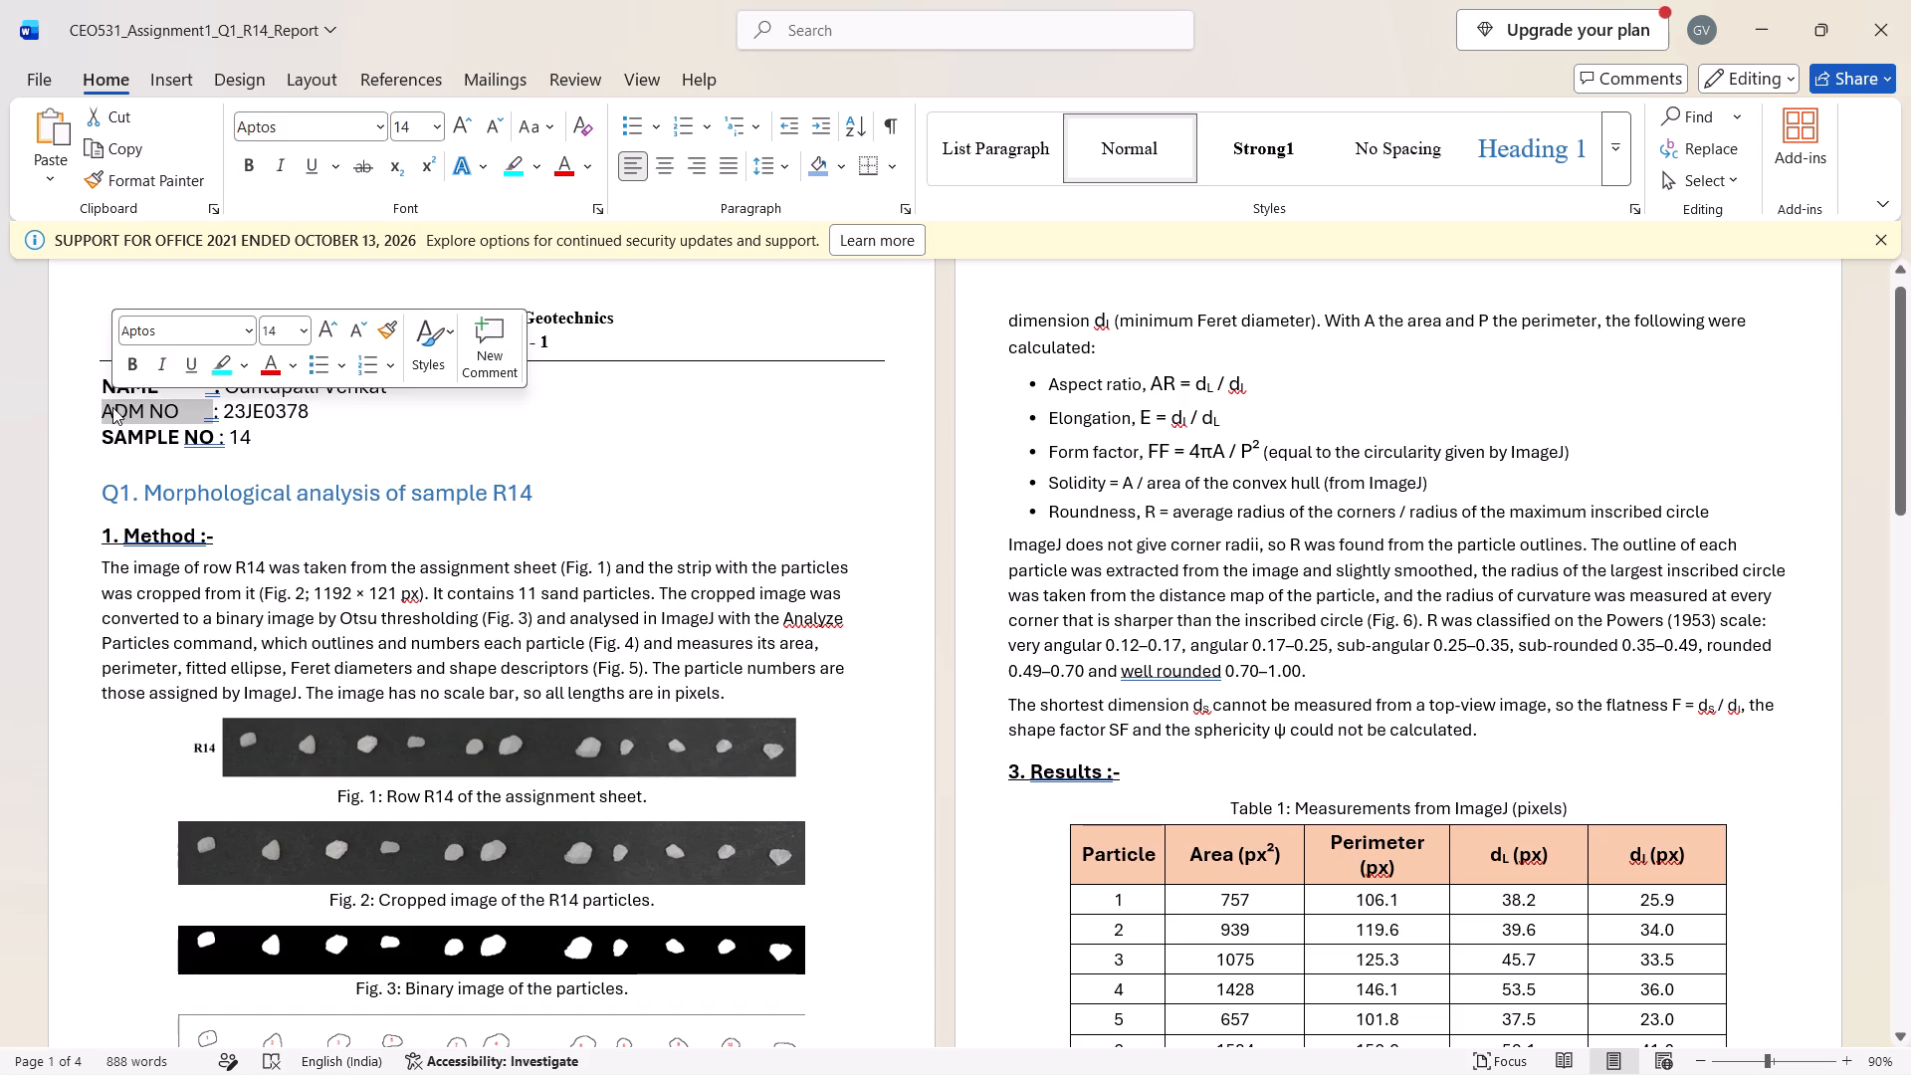
{"action": "left_click", "coordinate": [139, 361]}
{"action": "left_click", "coordinate": [421, 434]}
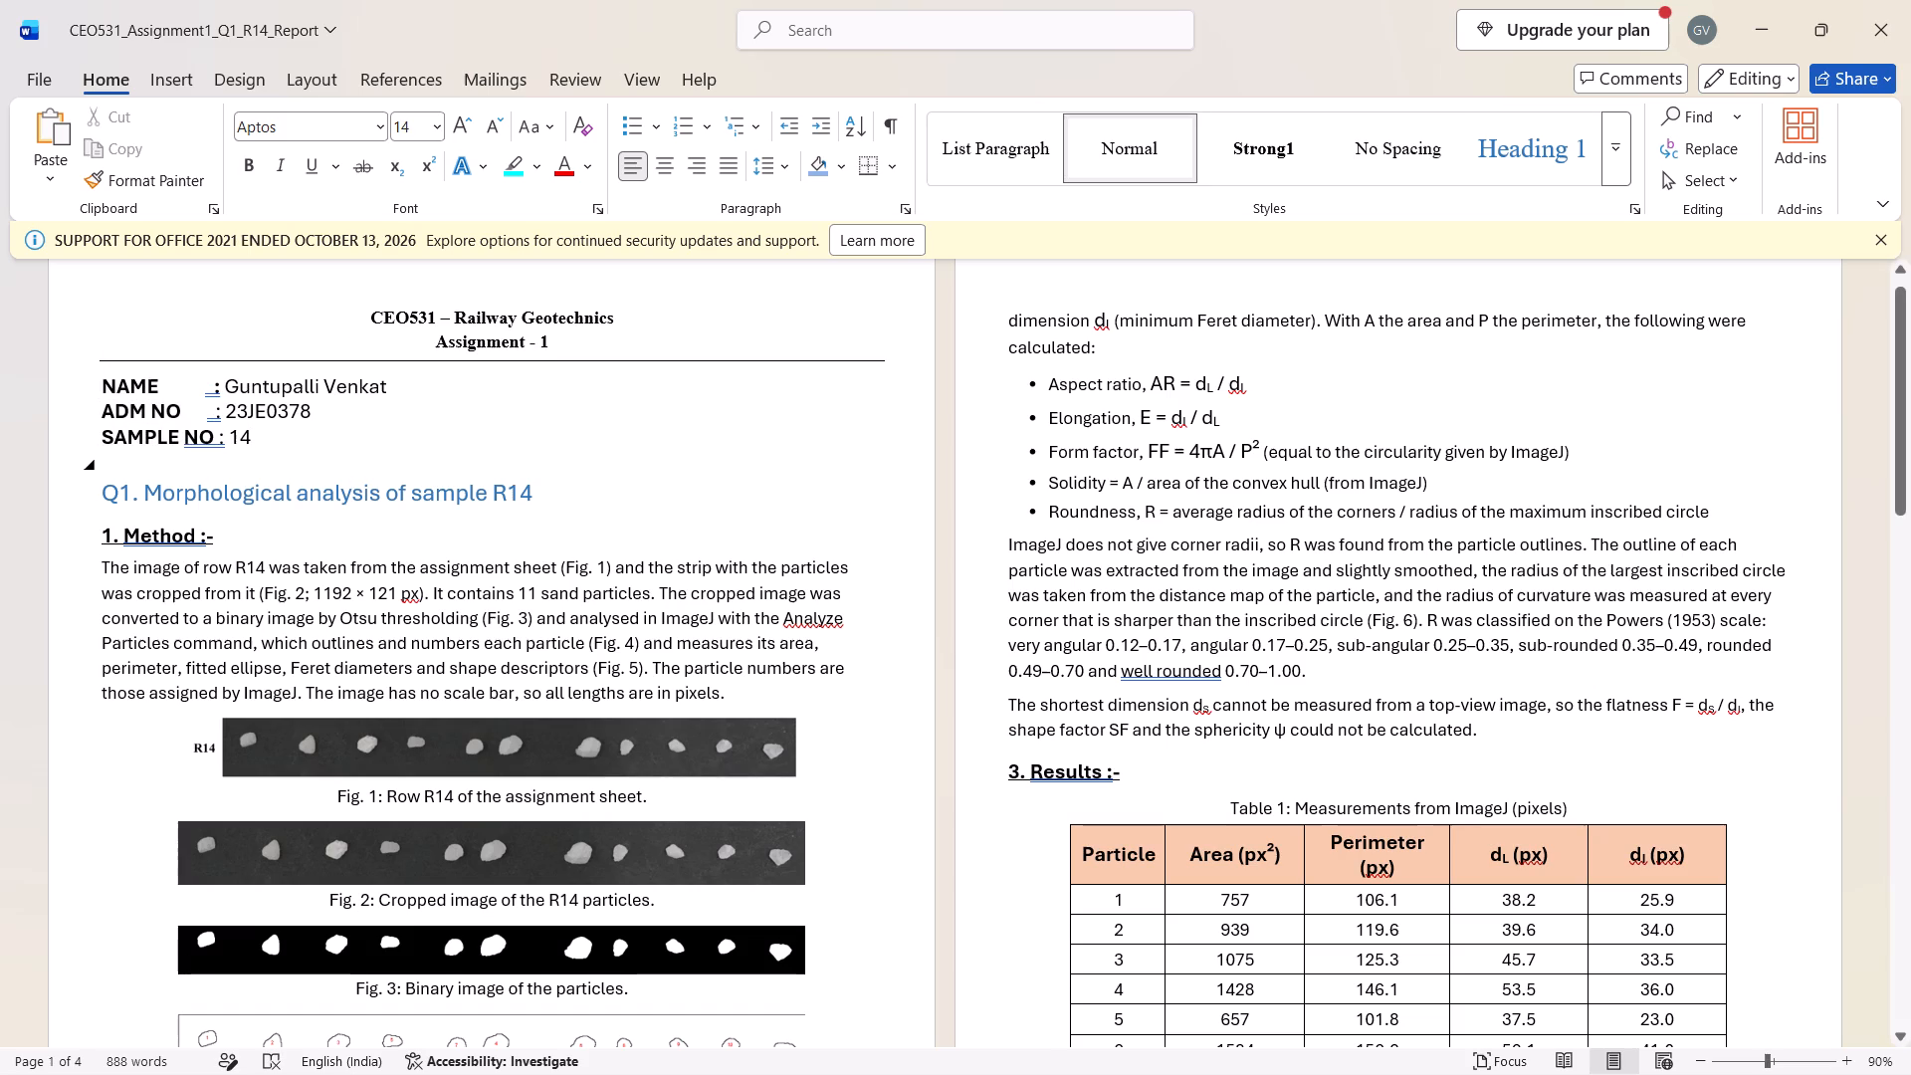
{"action": "left_click", "coordinate": [708, 457]}
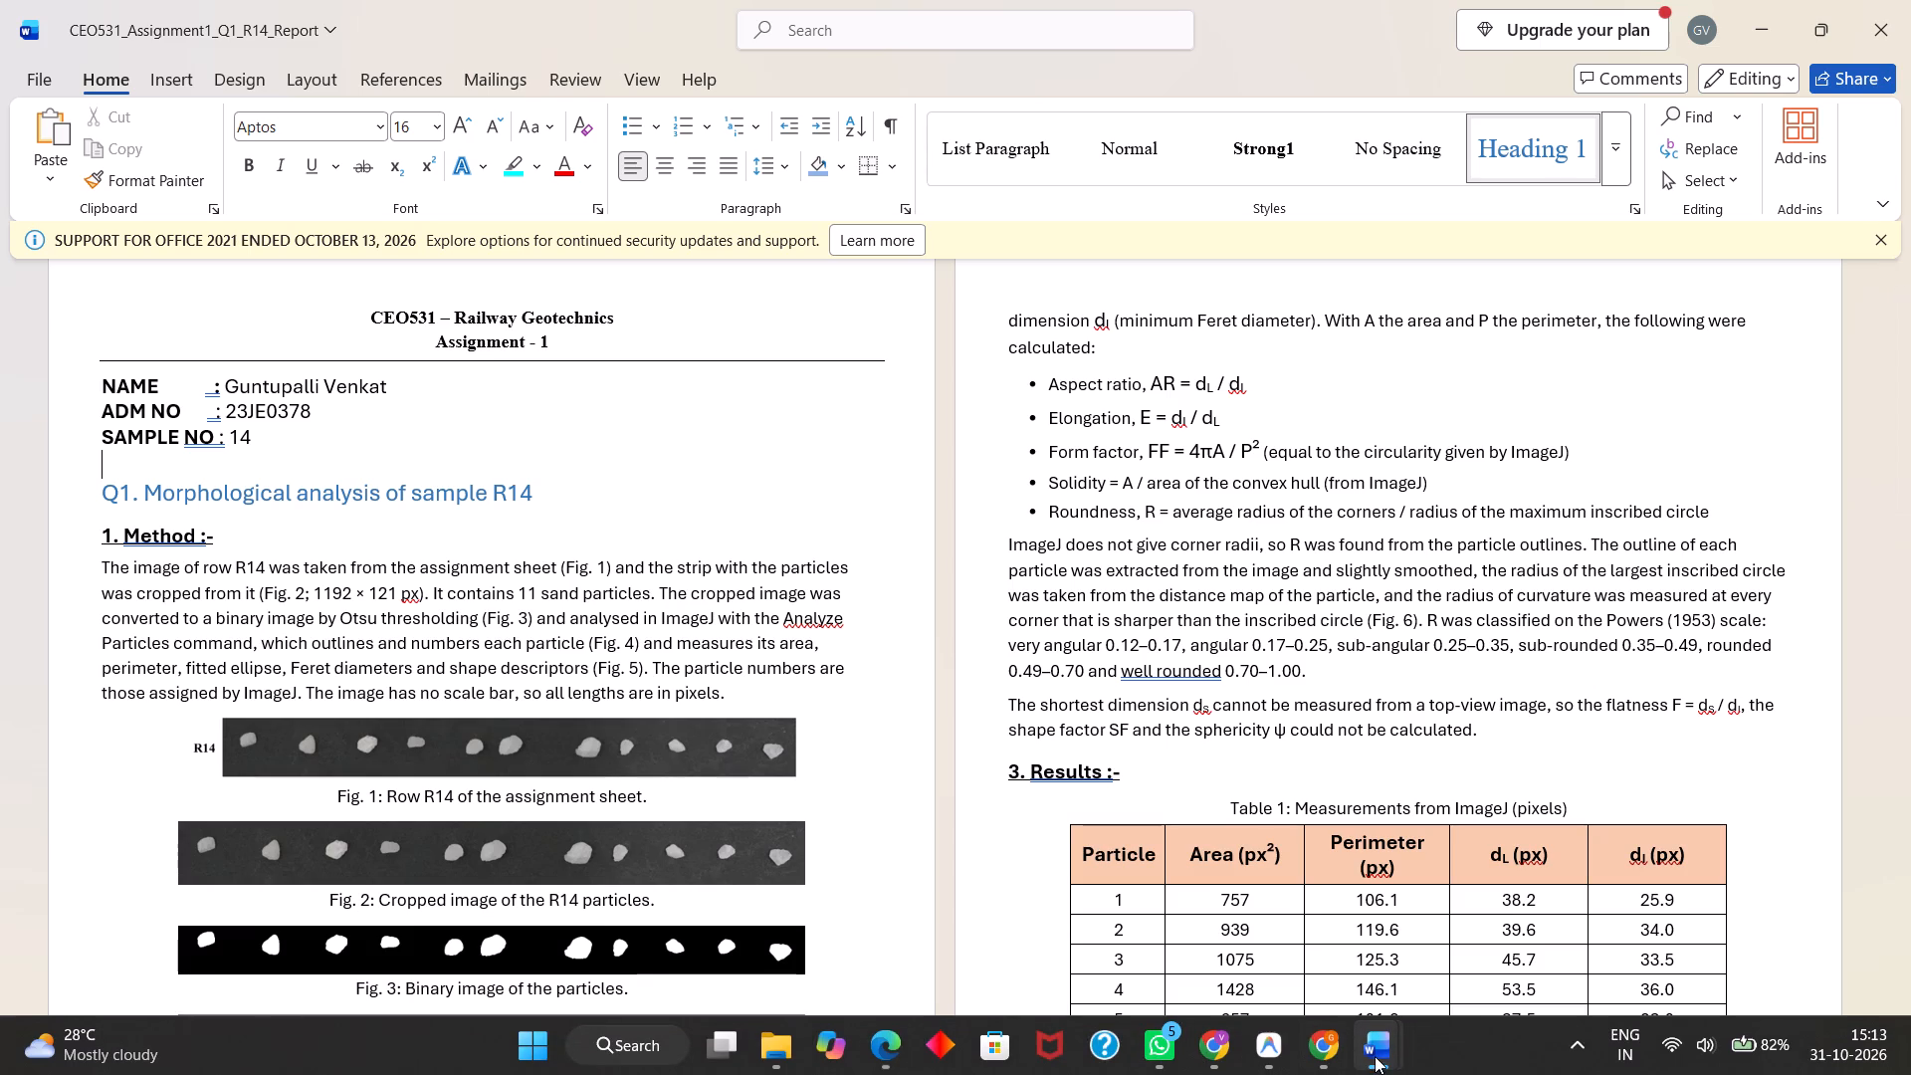
Switch to the revised R20 report to check its title and student details layout, and return to the R14 report.
{"action": "left_click", "coordinate": [1588, 904]}
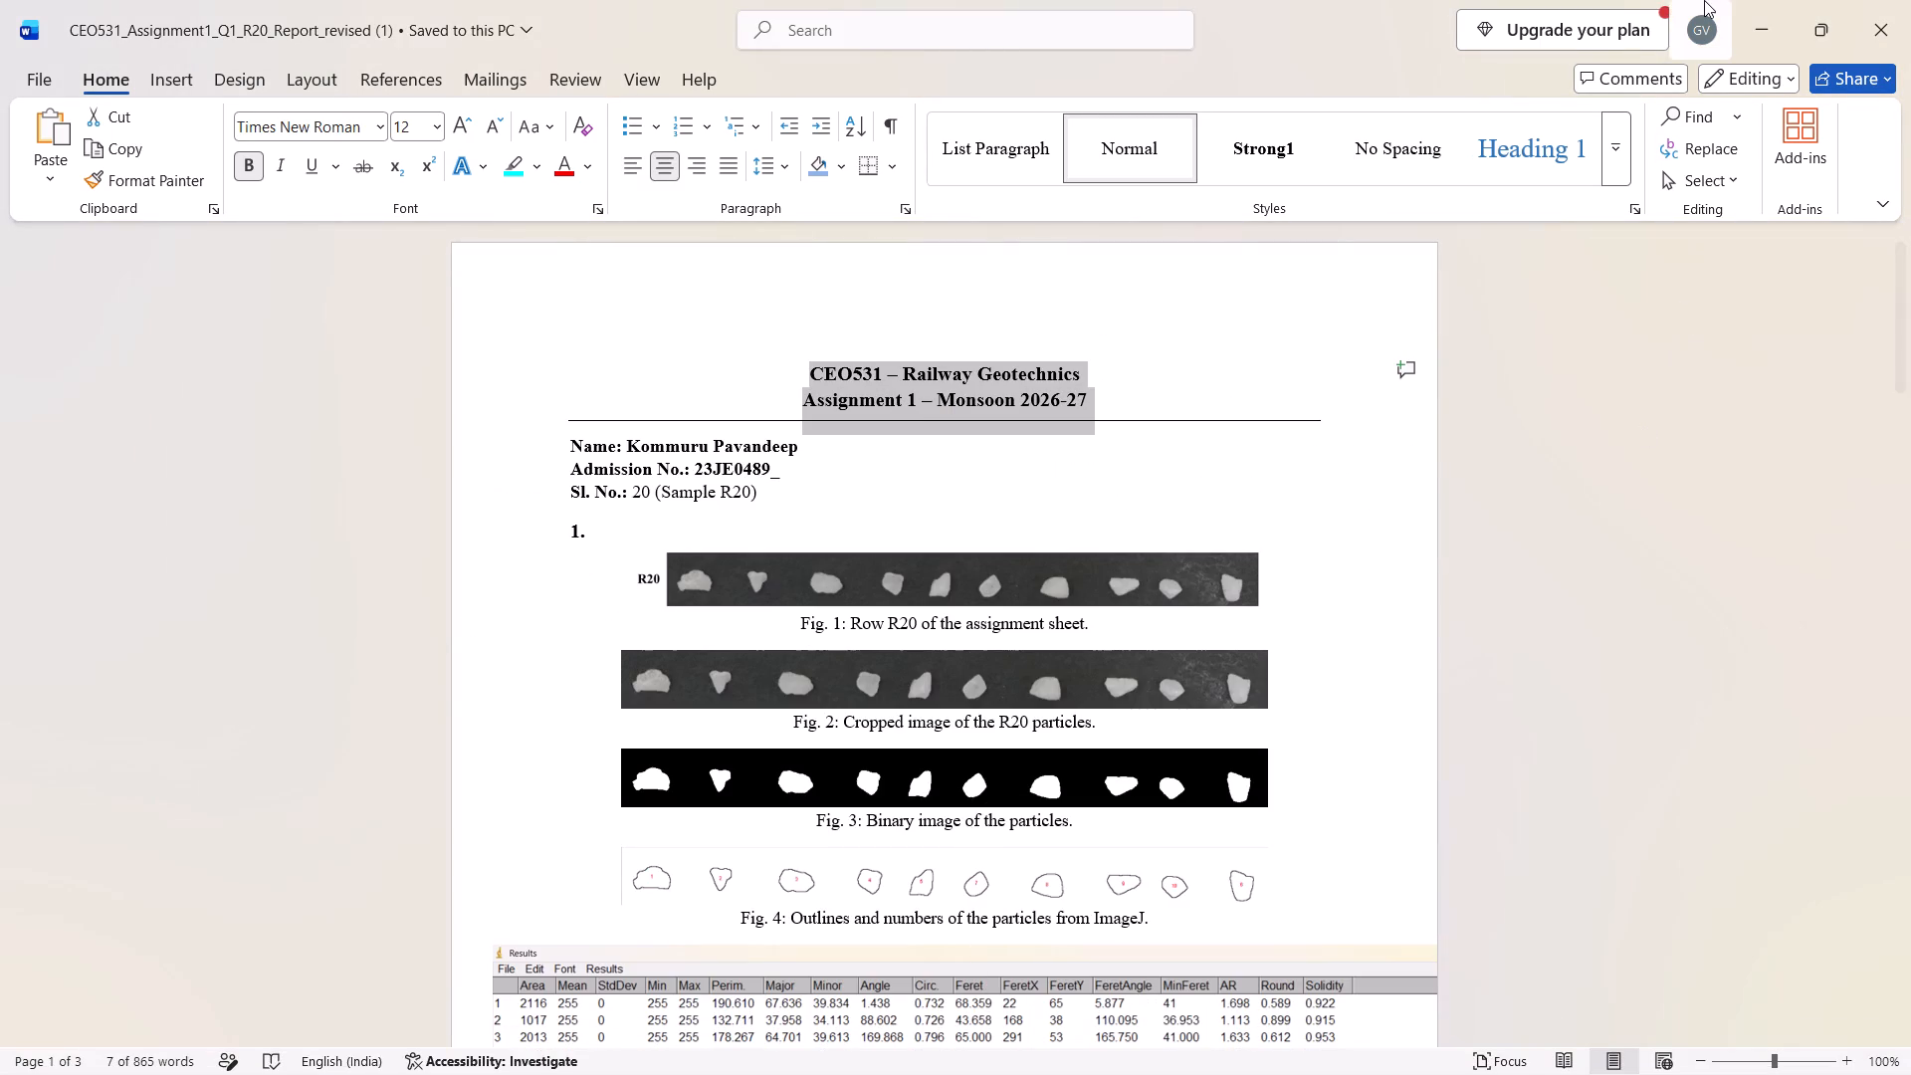
{"action": "left_click", "coordinate": [1736, 12]}
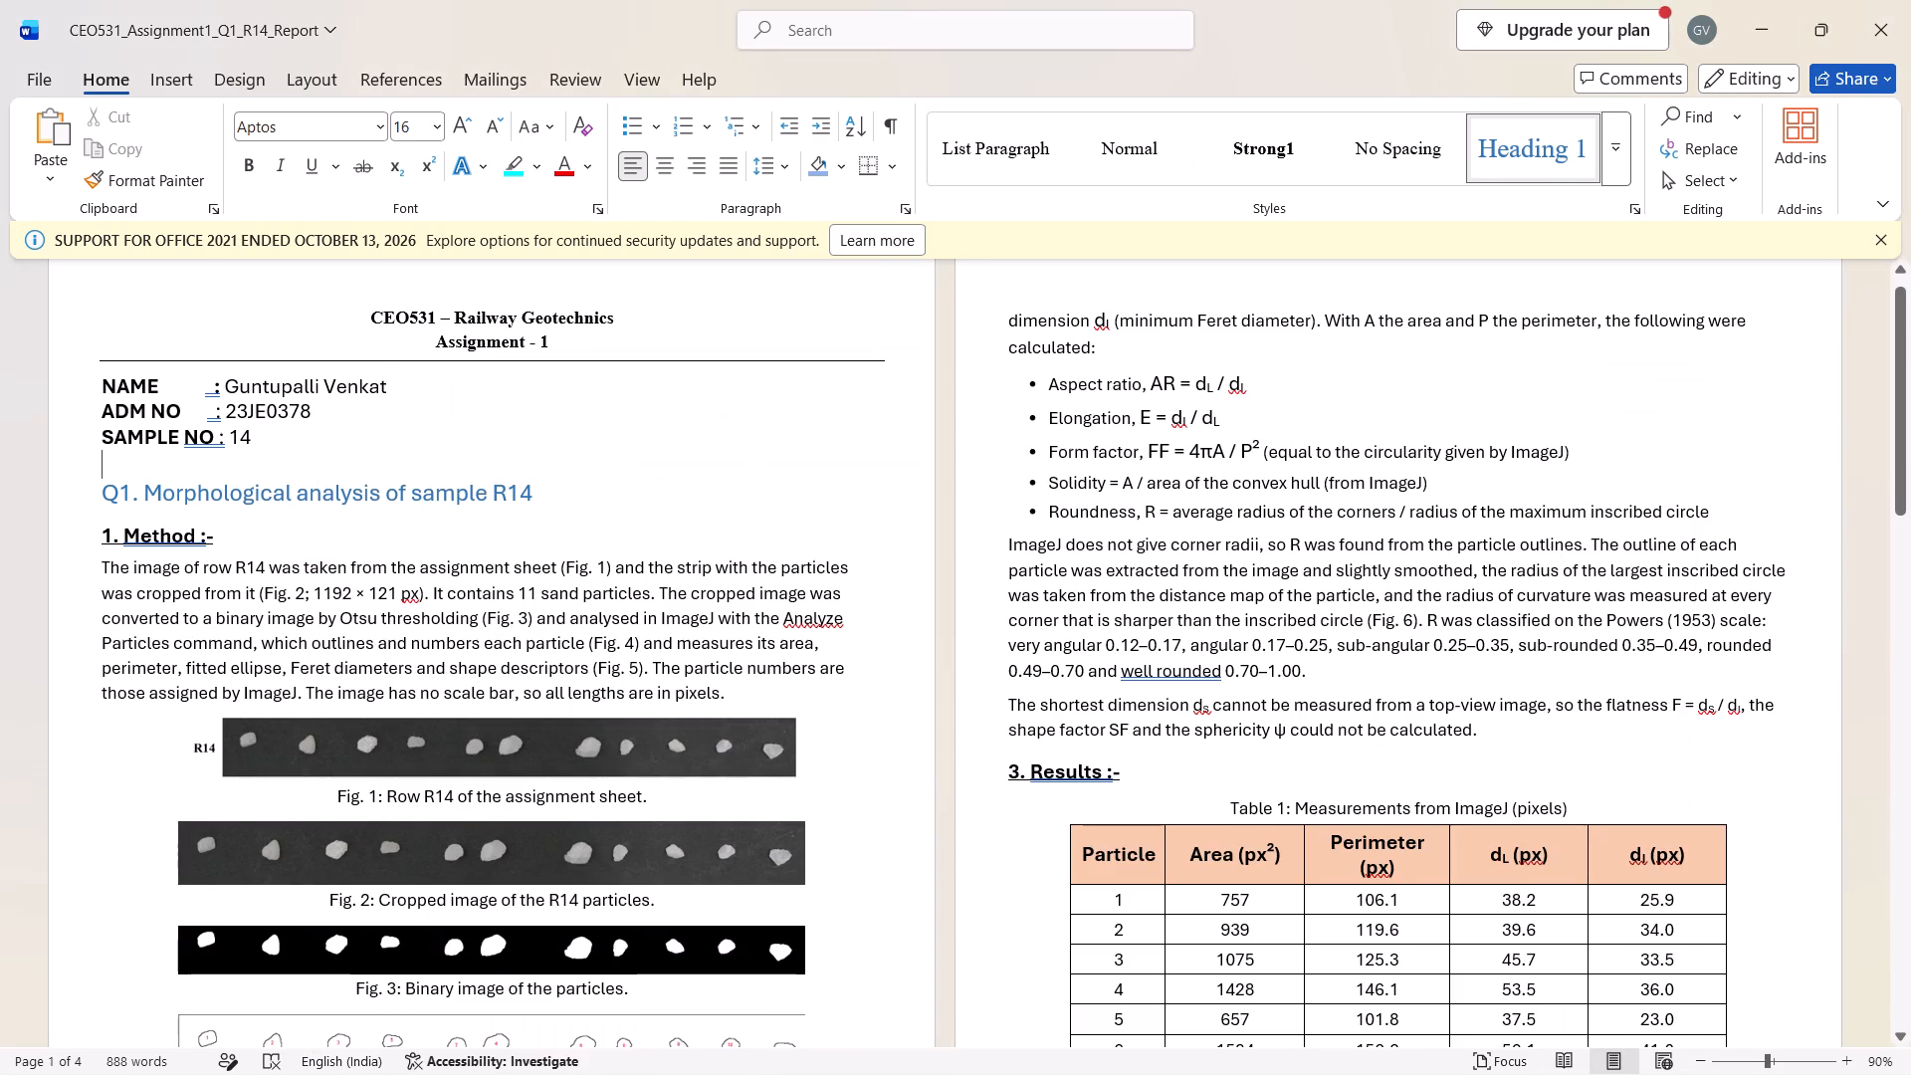
Remove eleven of the padding spaces before the colon in the NAME line.
{"action": "left_click", "coordinate": [211, 391]}
{"action": "key", "text": "BackSpace"}
{"action": "key", "text": "BackSpace"}
{"action": "key", "text": "BackSpace"}
{"action": "key", "text": "BackSpace"}
{"action": "key", "text": "BackSpace"}
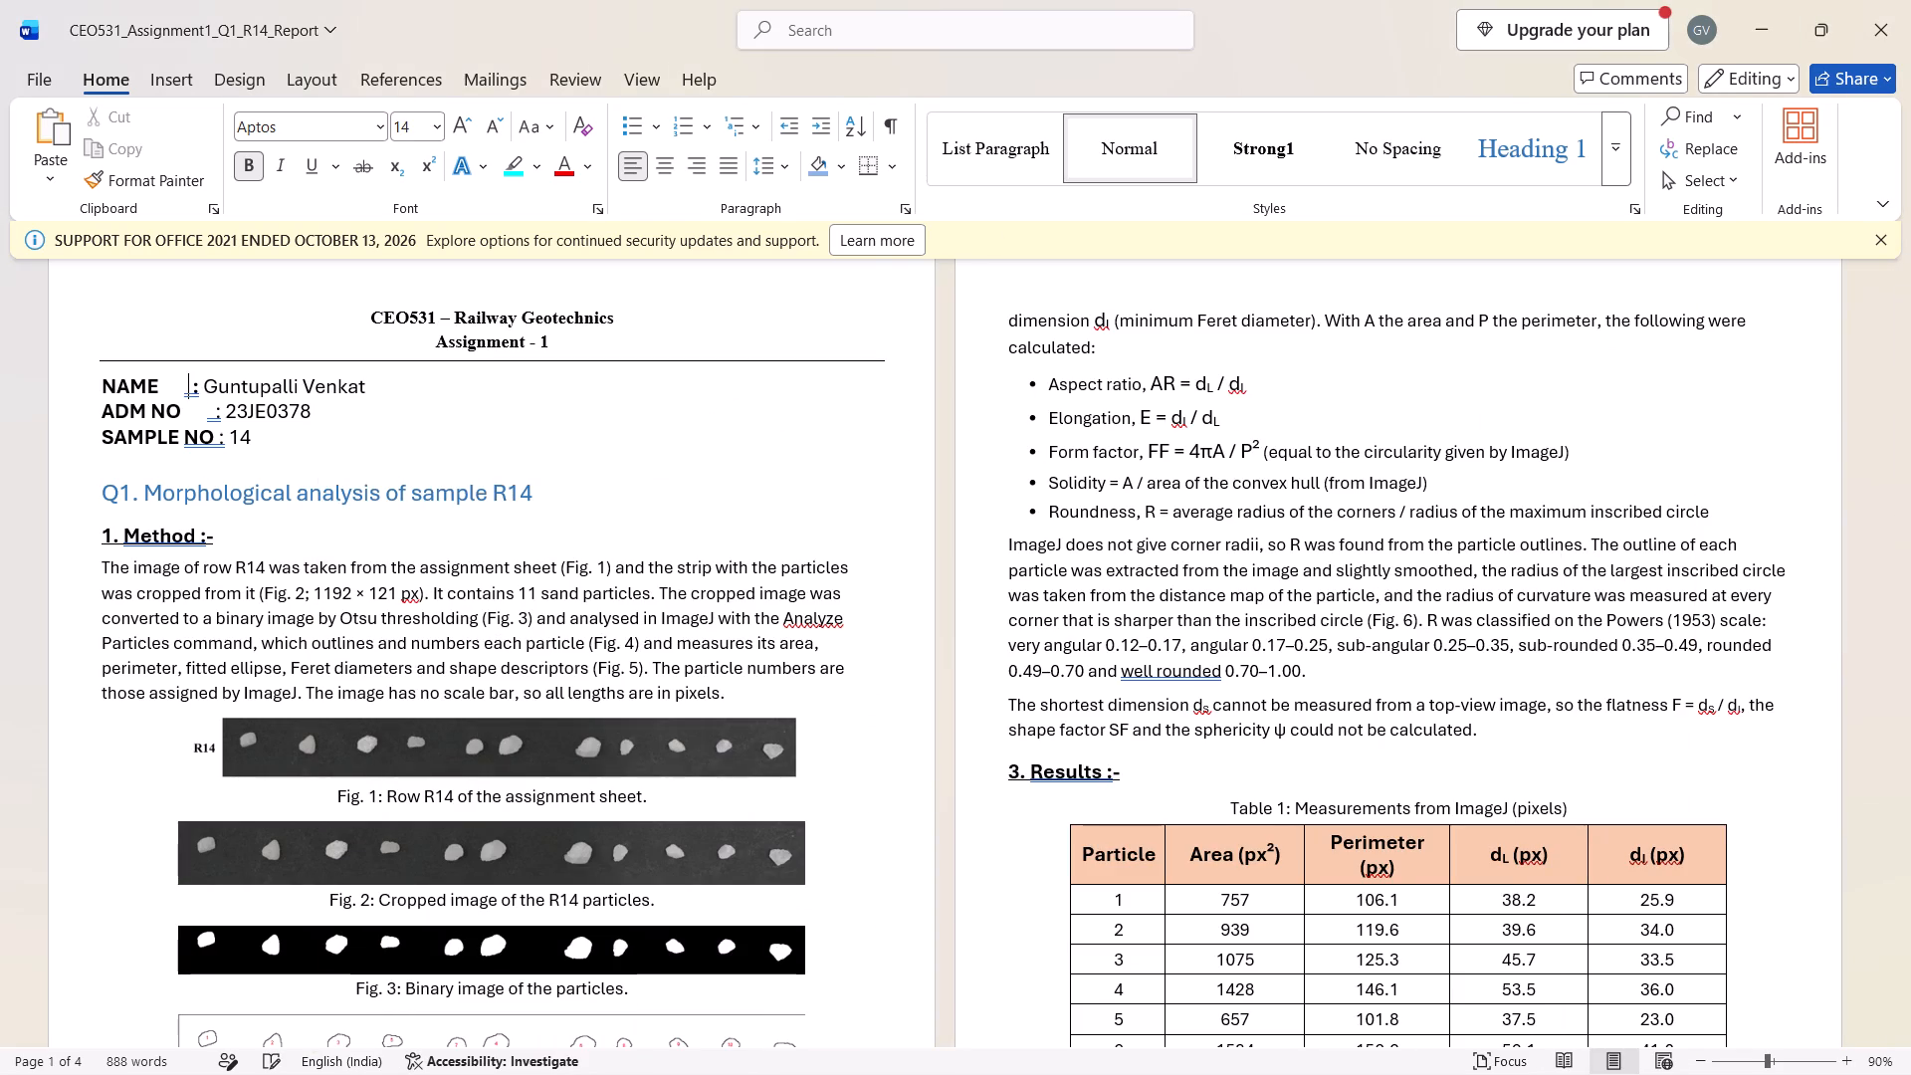
{"action": "key", "text": "BackSpace"}
{"action": "key", "text": "BackSpace"}
{"action": "key", "text": "BackSpace"}
{"action": "key", "text": "BackSpace"}
{"action": "key", "text": "BackSpace"}
{"action": "key", "text": "BackSpace"}
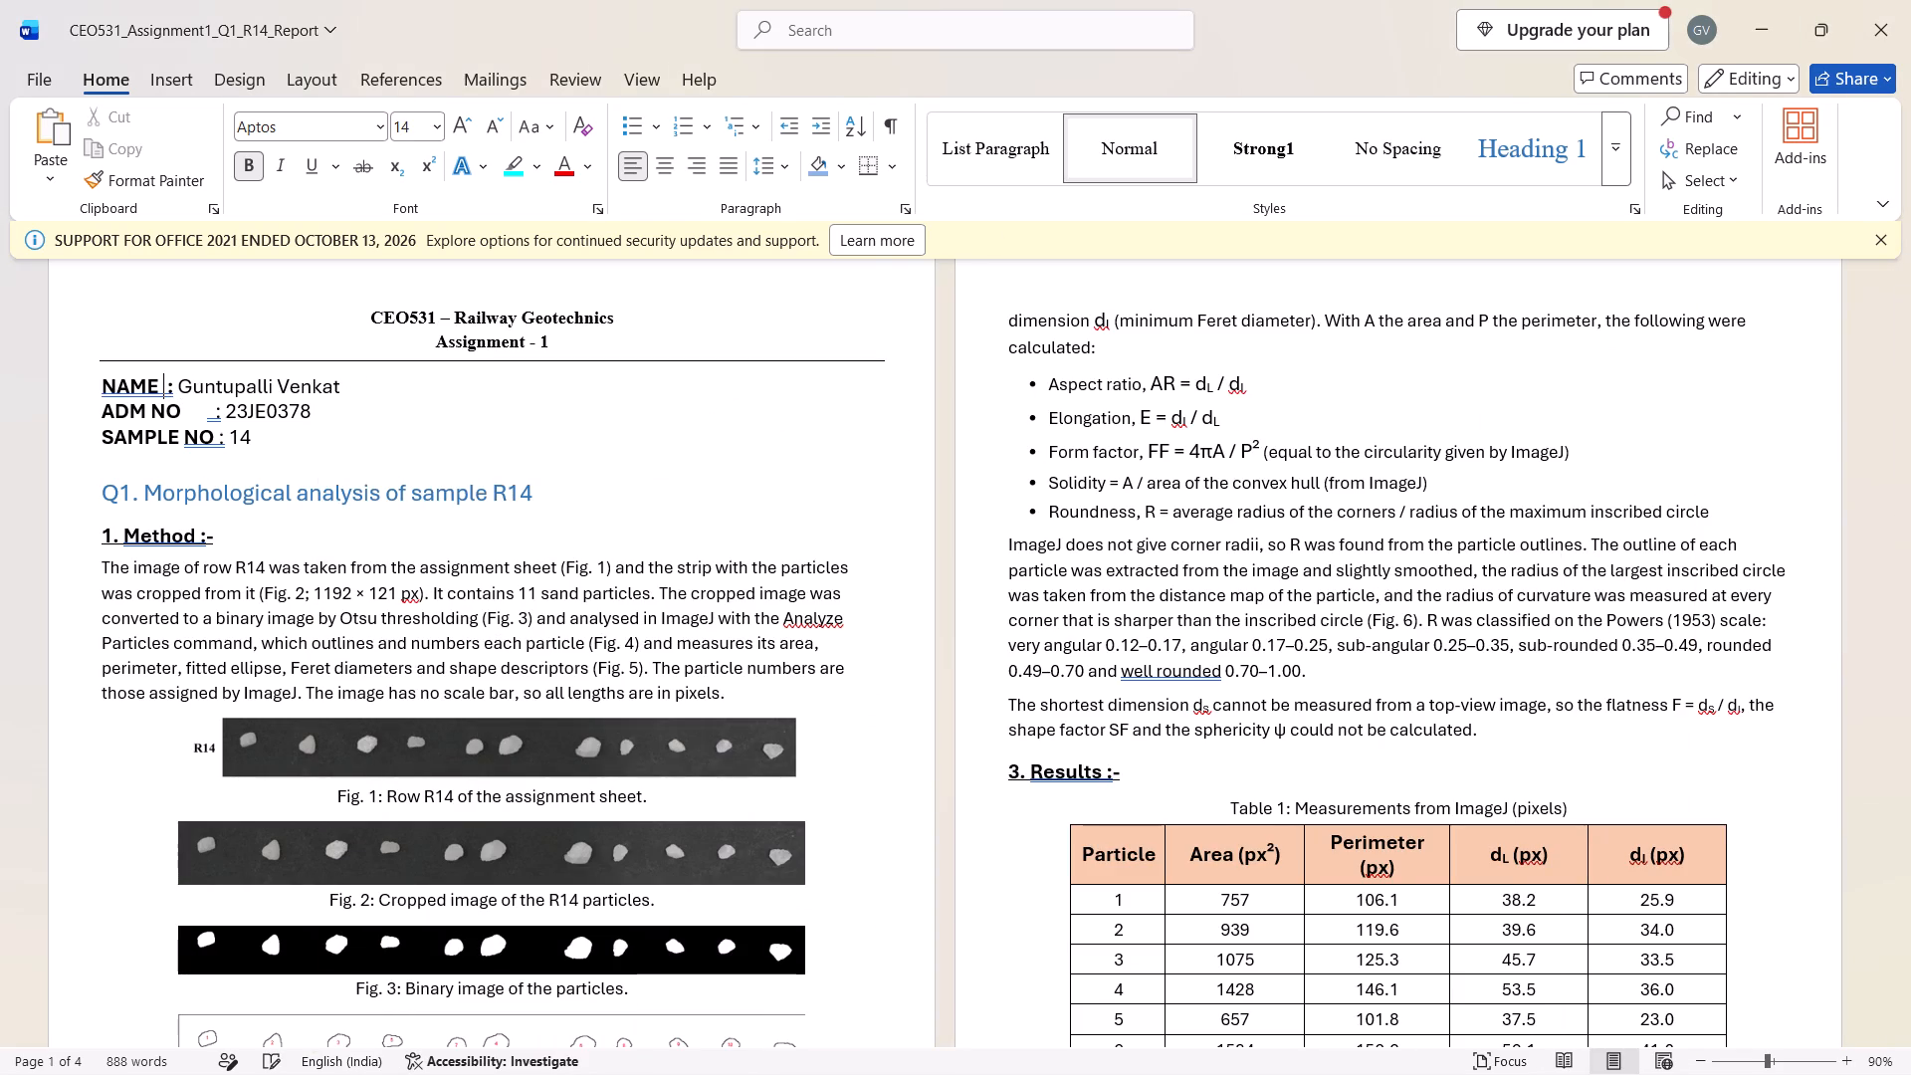
Remove six of the padding spaces before the colon in the ADM NO line.
{"action": "left_click", "coordinate": [216, 418]}
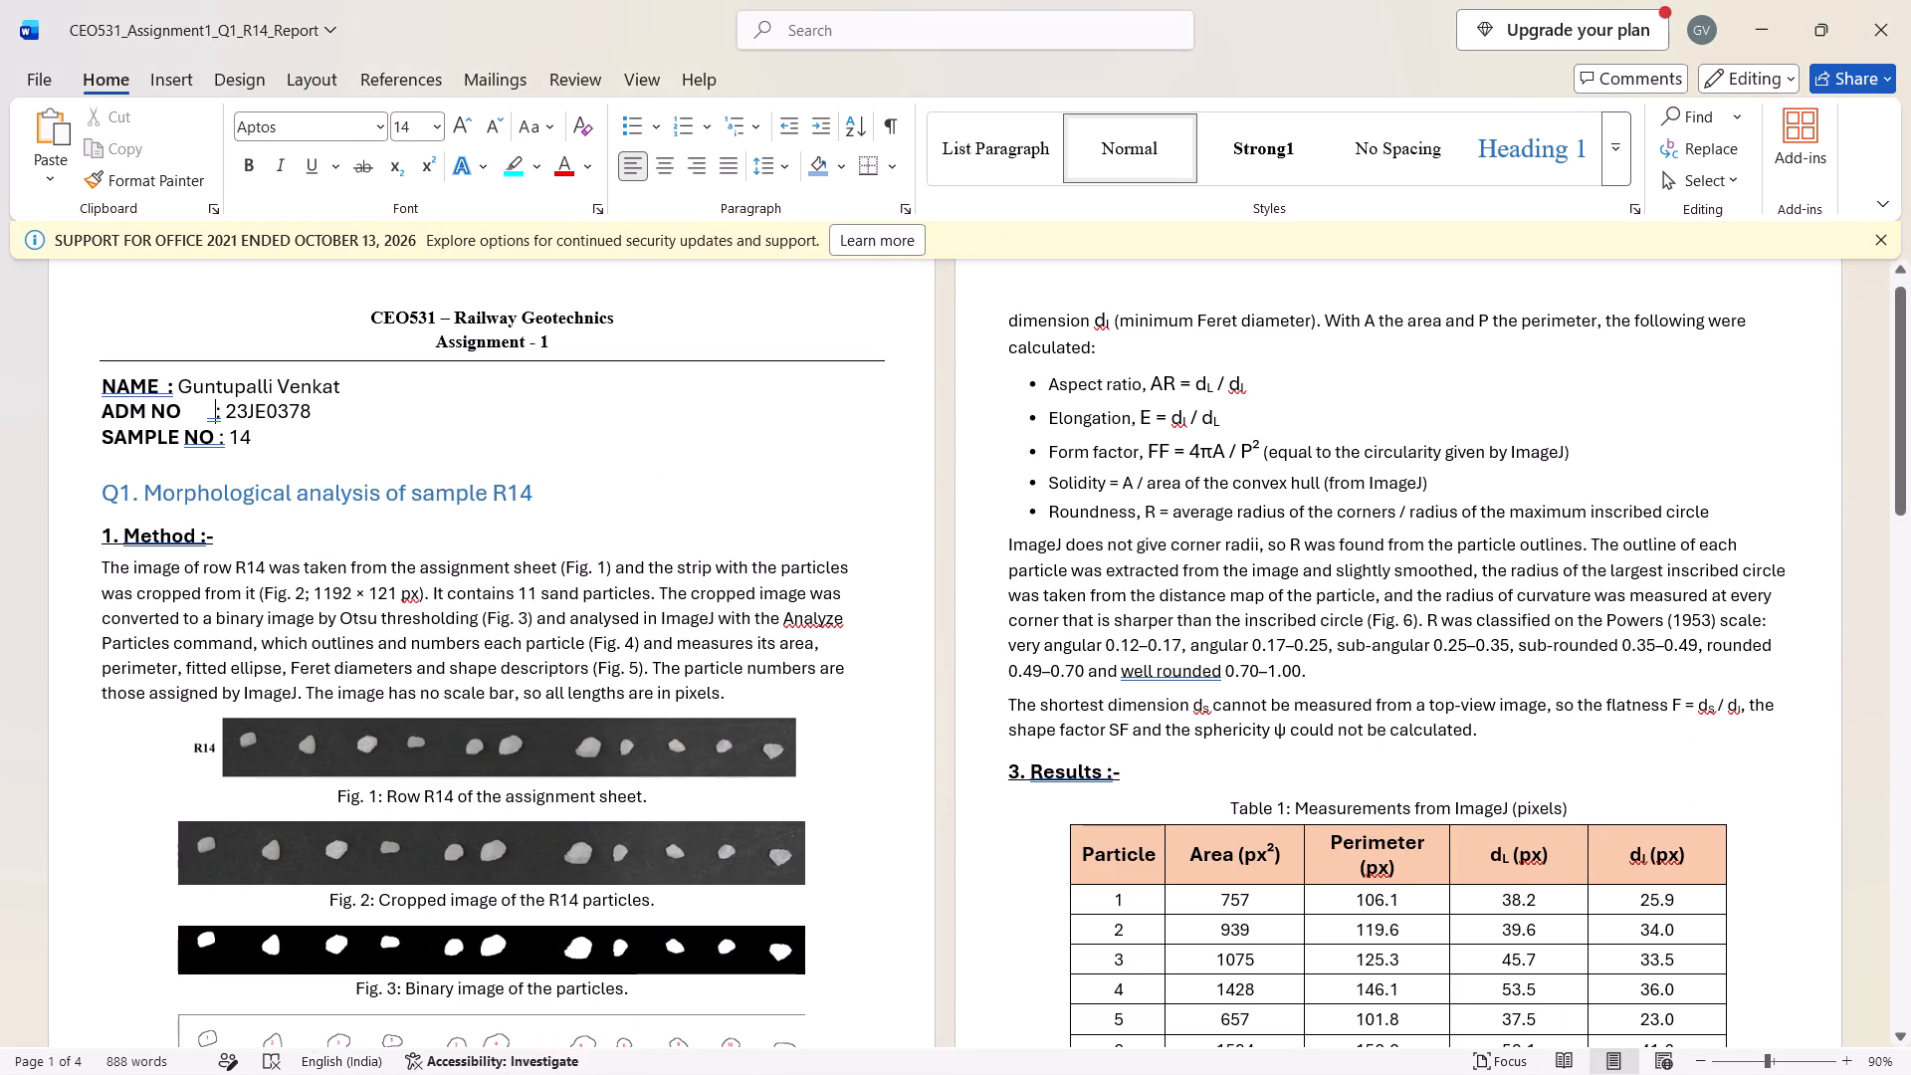
{"action": "key", "text": "BackSpace"}
{"action": "key", "text": "BackSpace"}
{"action": "key", "text": "BackSpace"}
{"action": "key", "text": "BackSpace"}
{"action": "key", "text": "BackSpace"}
{"action": "key", "text": "BackSpace"}
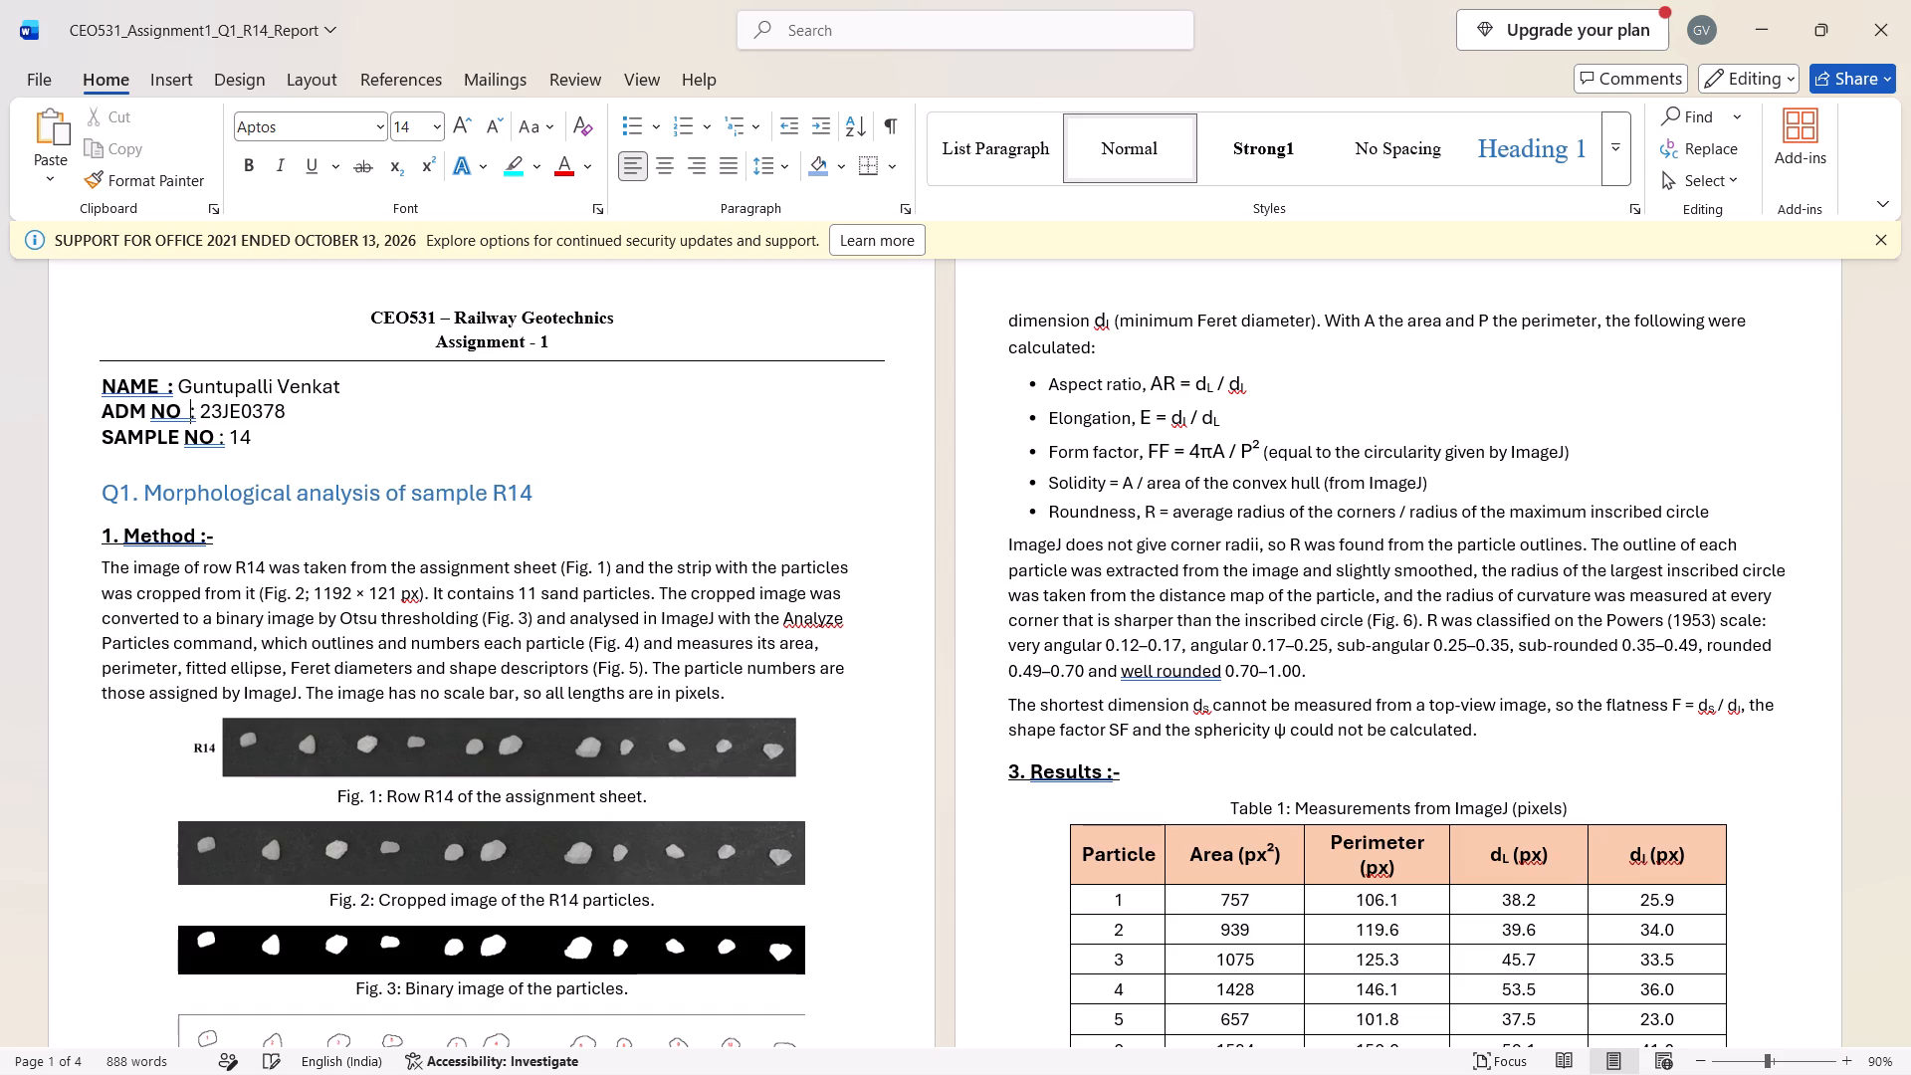
{"action": "key", "text": "BackSpace"}
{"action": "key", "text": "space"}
{"action": "left_click", "coordinate": [514, 455]}
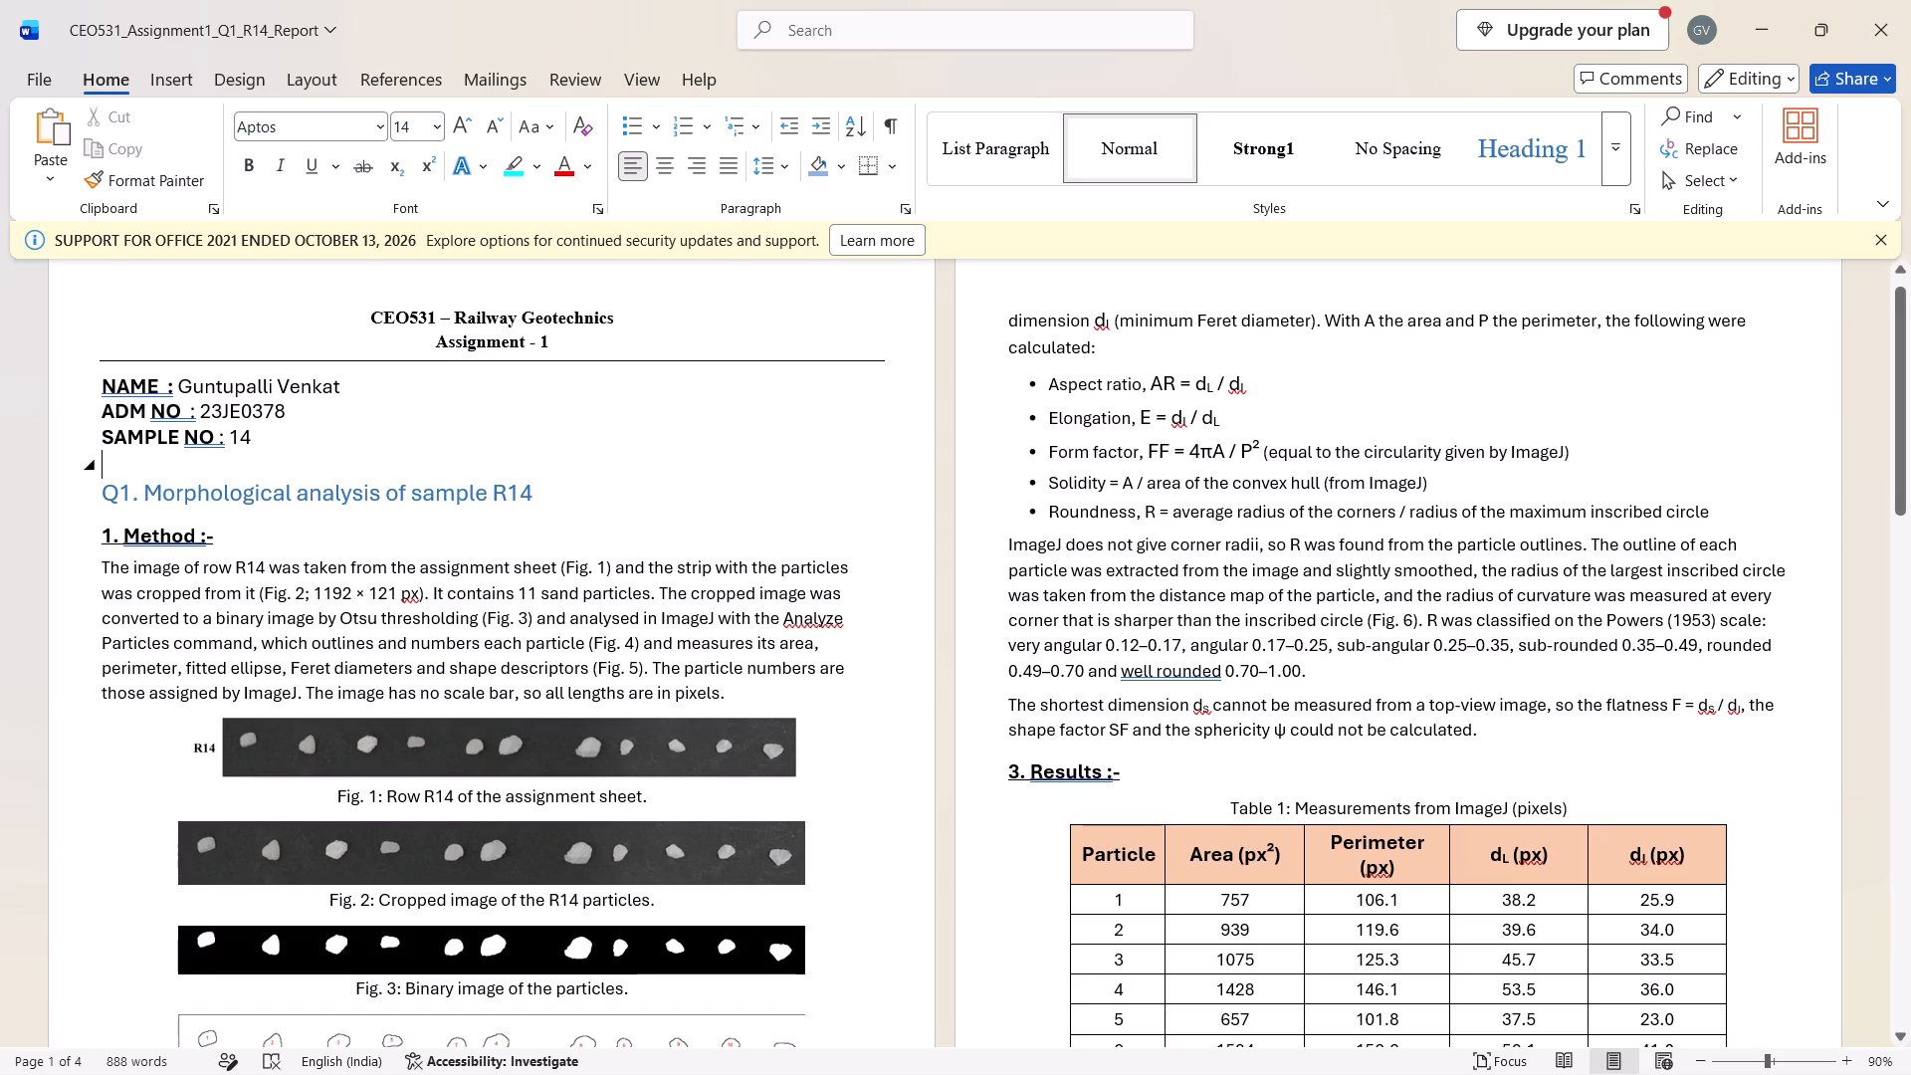
Review the R14 report's figures, results tables, discussion and conclusion for layout across all pages.
{"action": "left_click", "coordinate": [746, 495]}
{"action": "scroll", "coordinate": [746, 495], "scroll_direction": "down", "scroll_amount": 2}
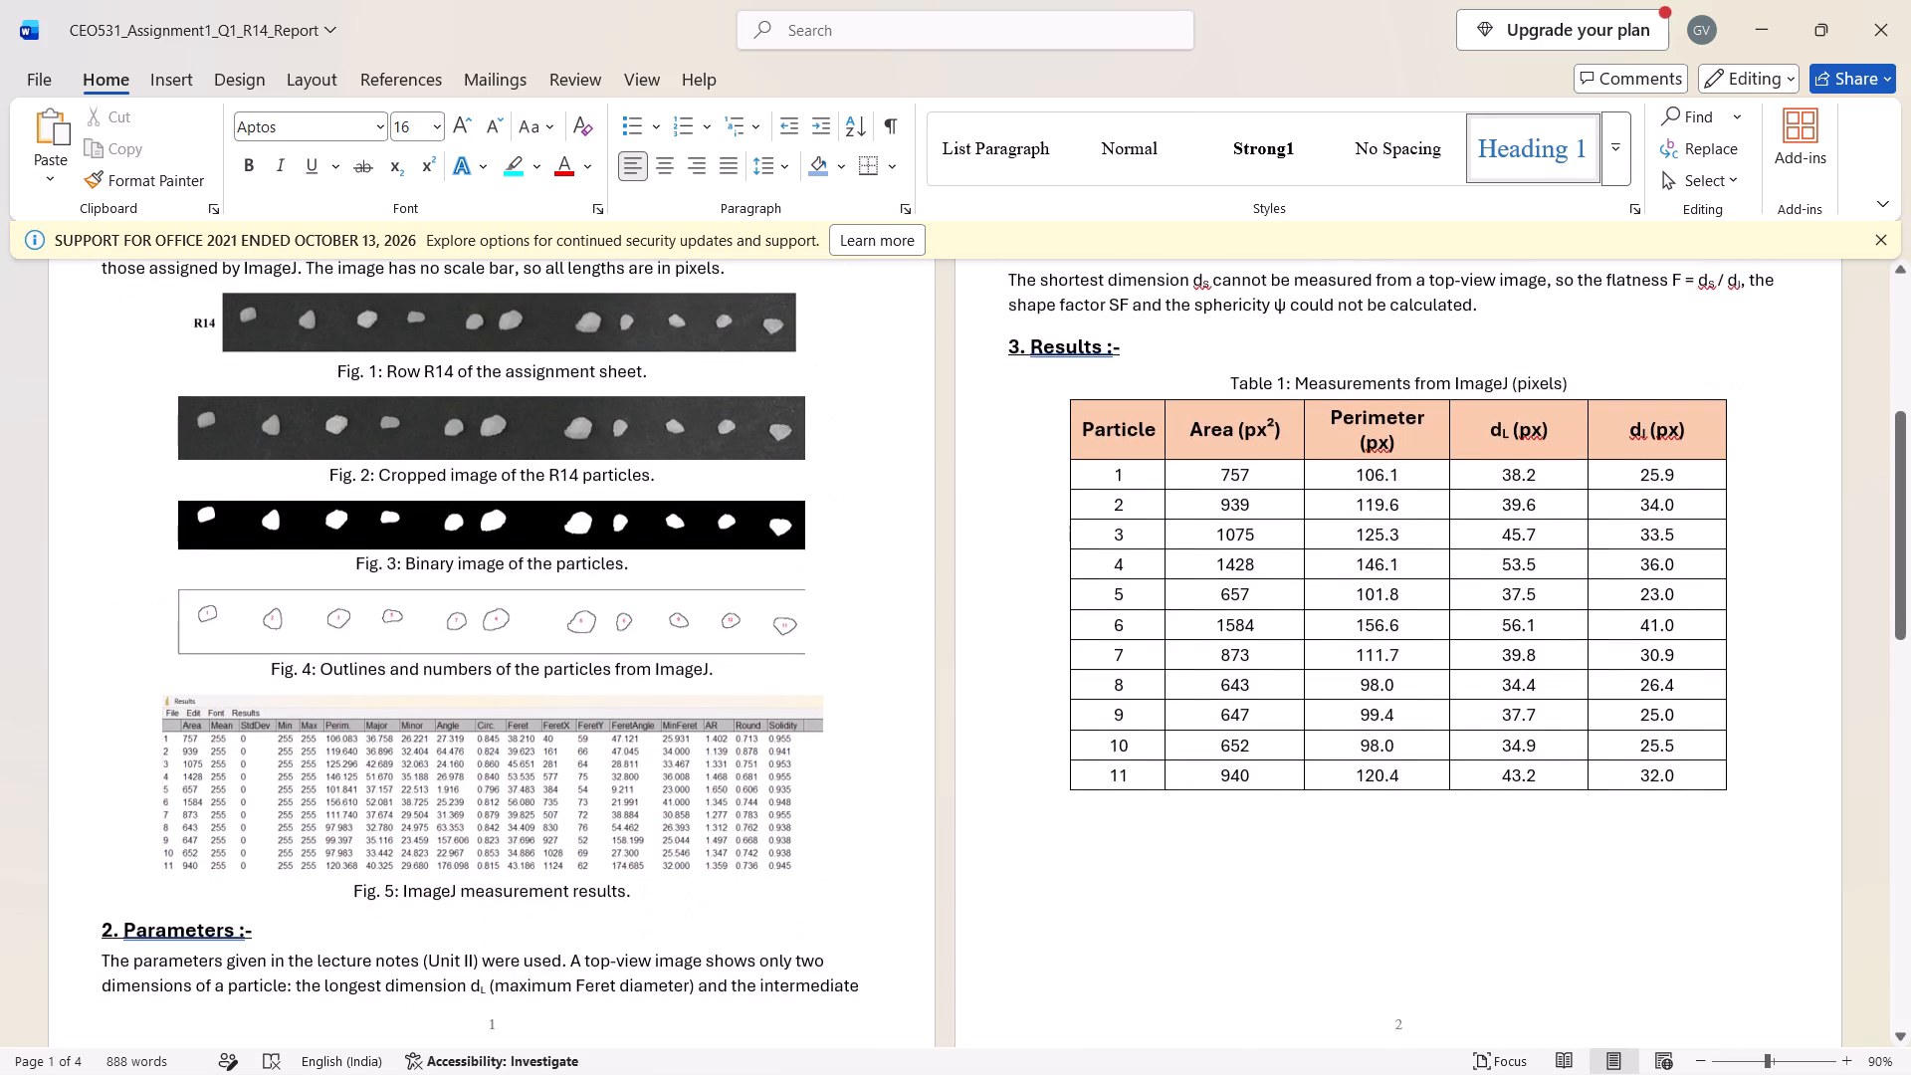
{"action": "scroll", "coordinate": [746, 495], "scroll_direction": "down", "scroll_amount": 2}
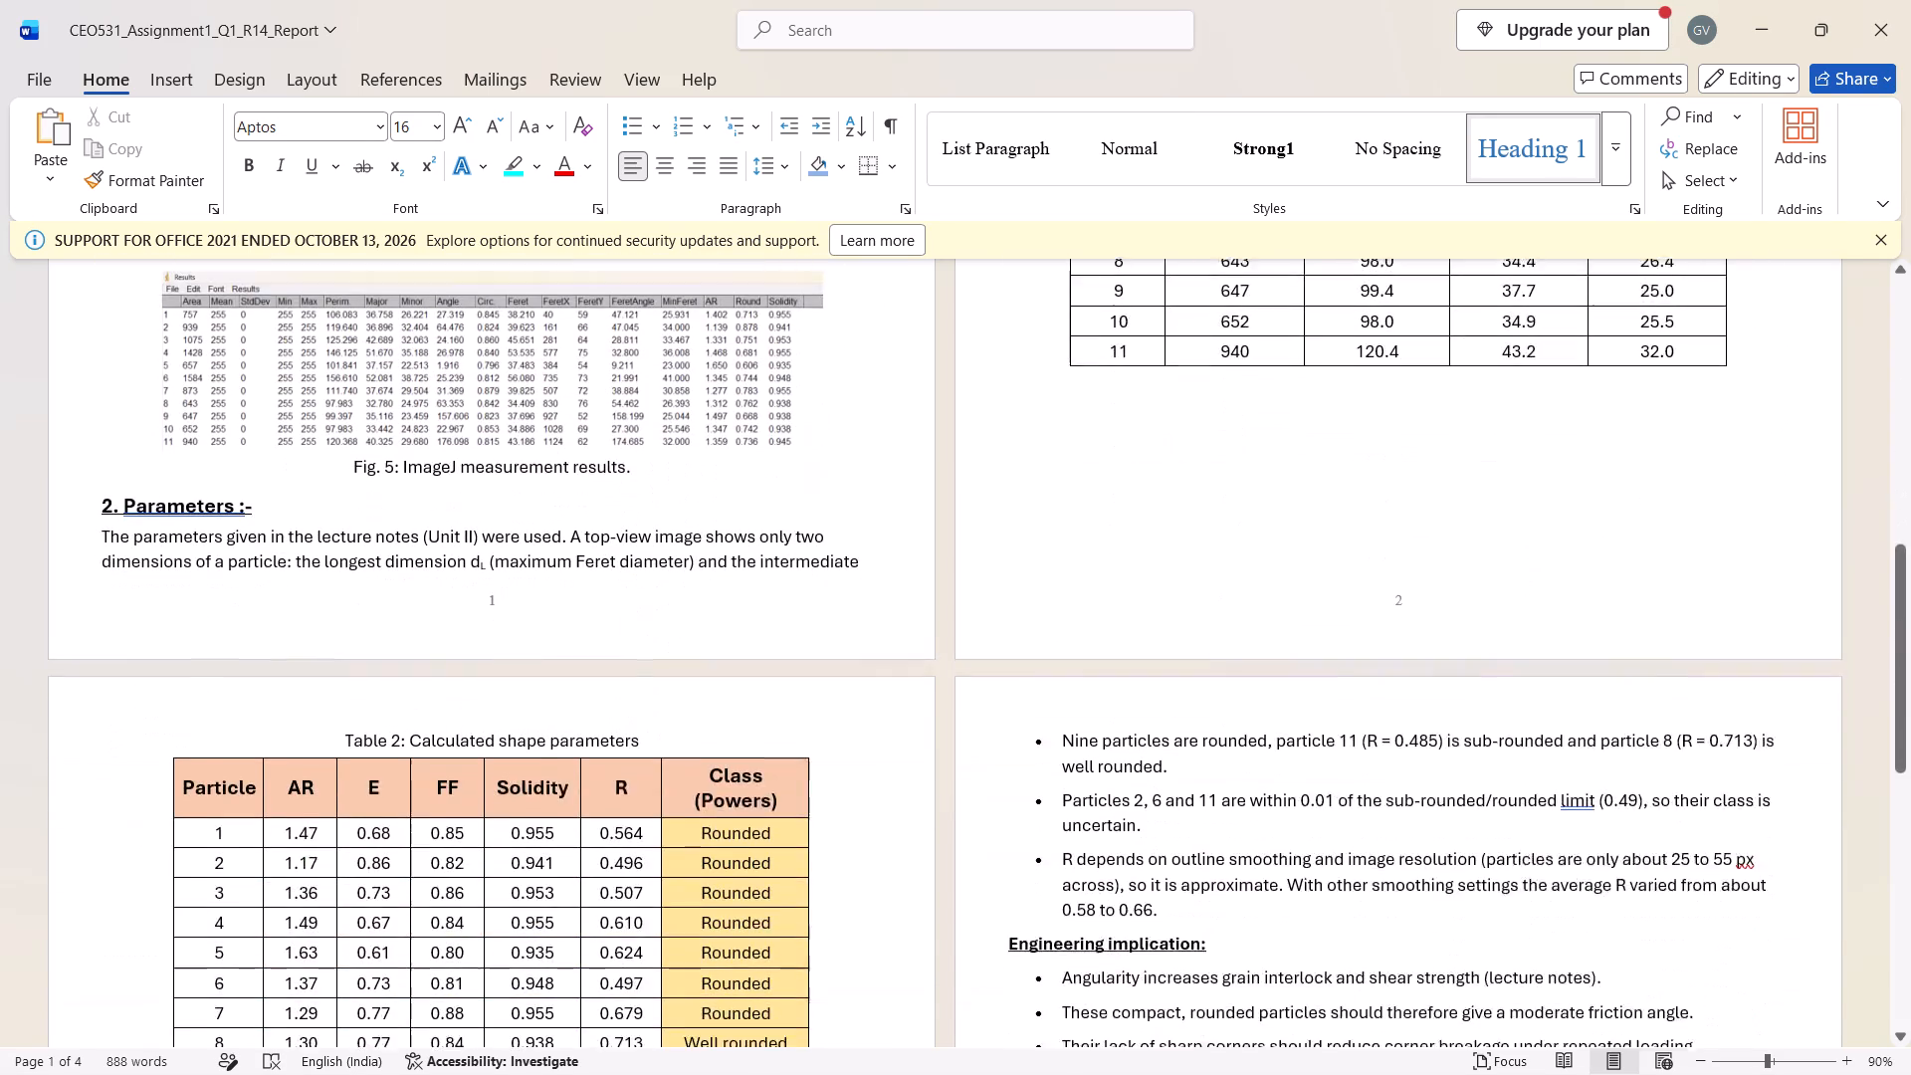
{"action": "scroll", "coordinate": [746, 495], "scroll_direction": "right", "scroll_amount": 1}
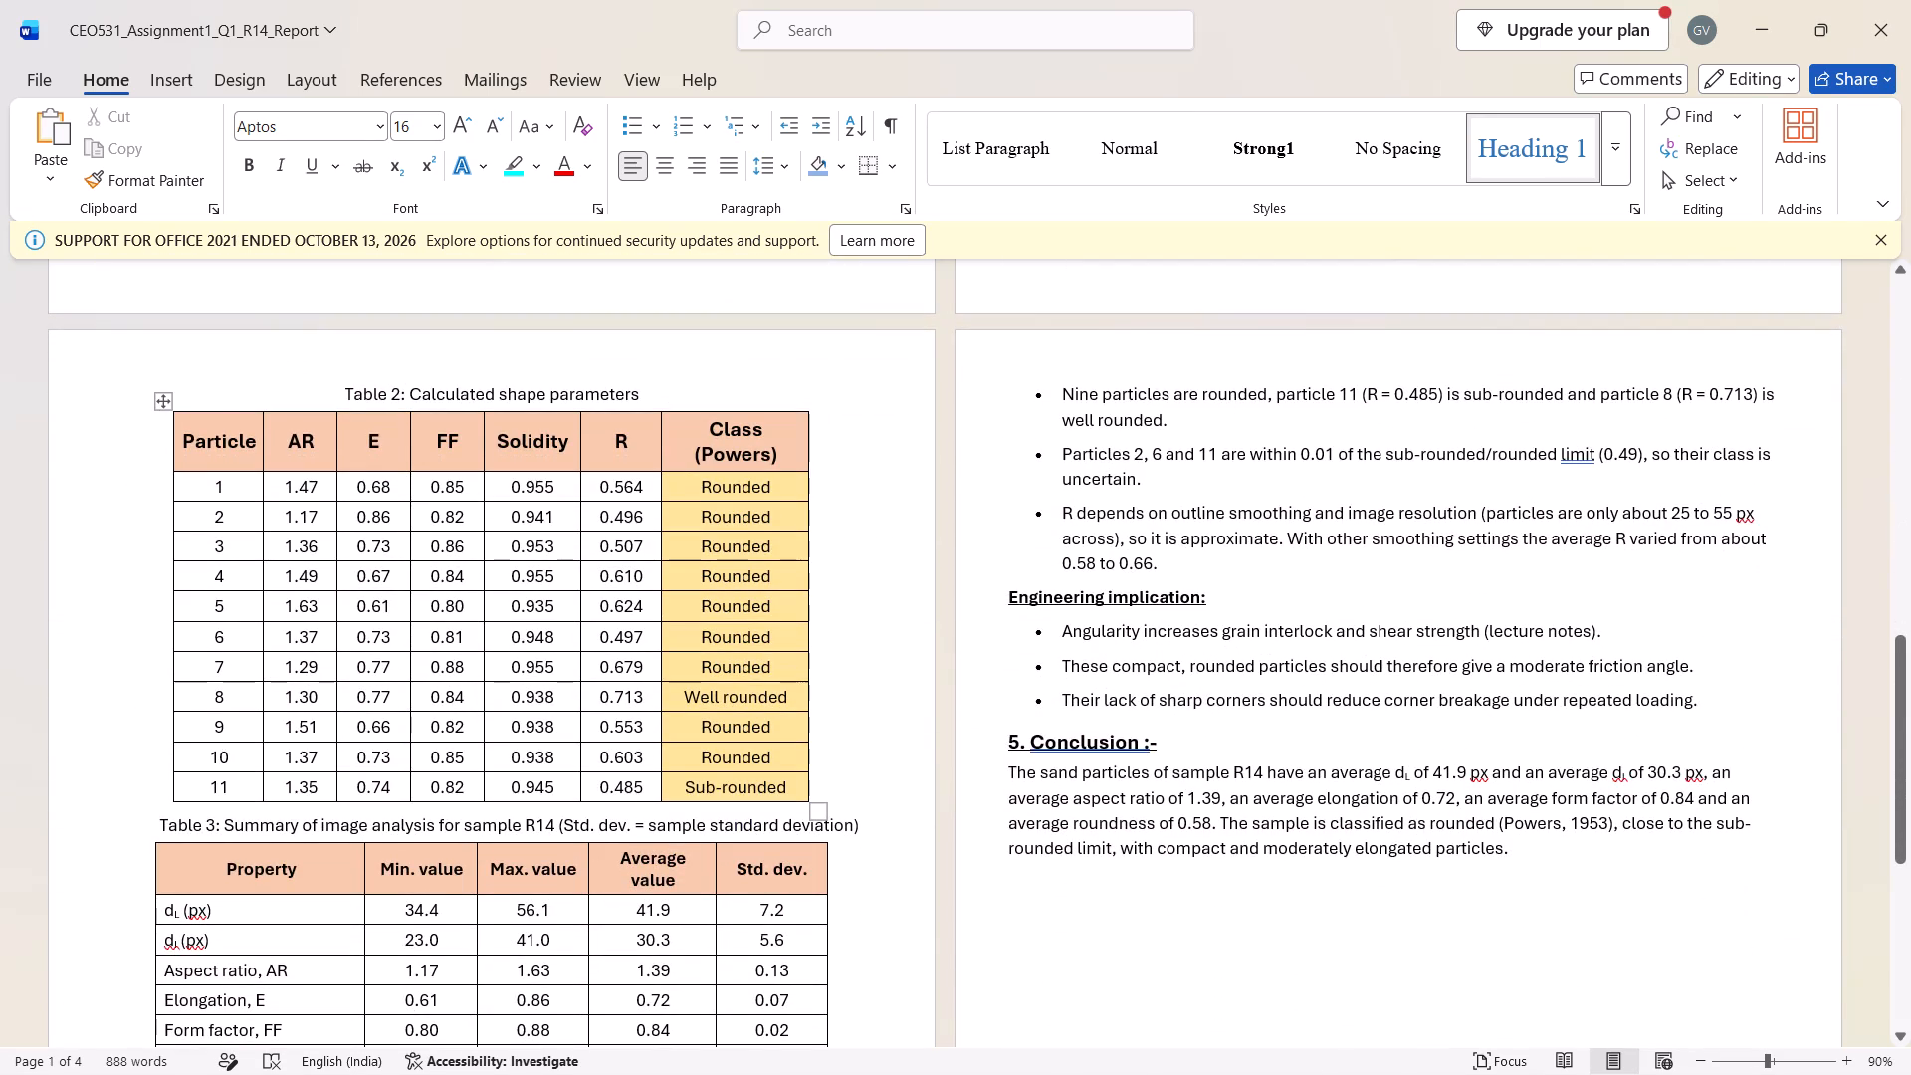
{"action": "scroll", "coordinate": [746, 495], "scroll_direction": "right", "scroll_amount": 3}
{"action": "scroll", "coordinate": [746, 495], "scroll_direction": "down", "scroll_amount": 1}
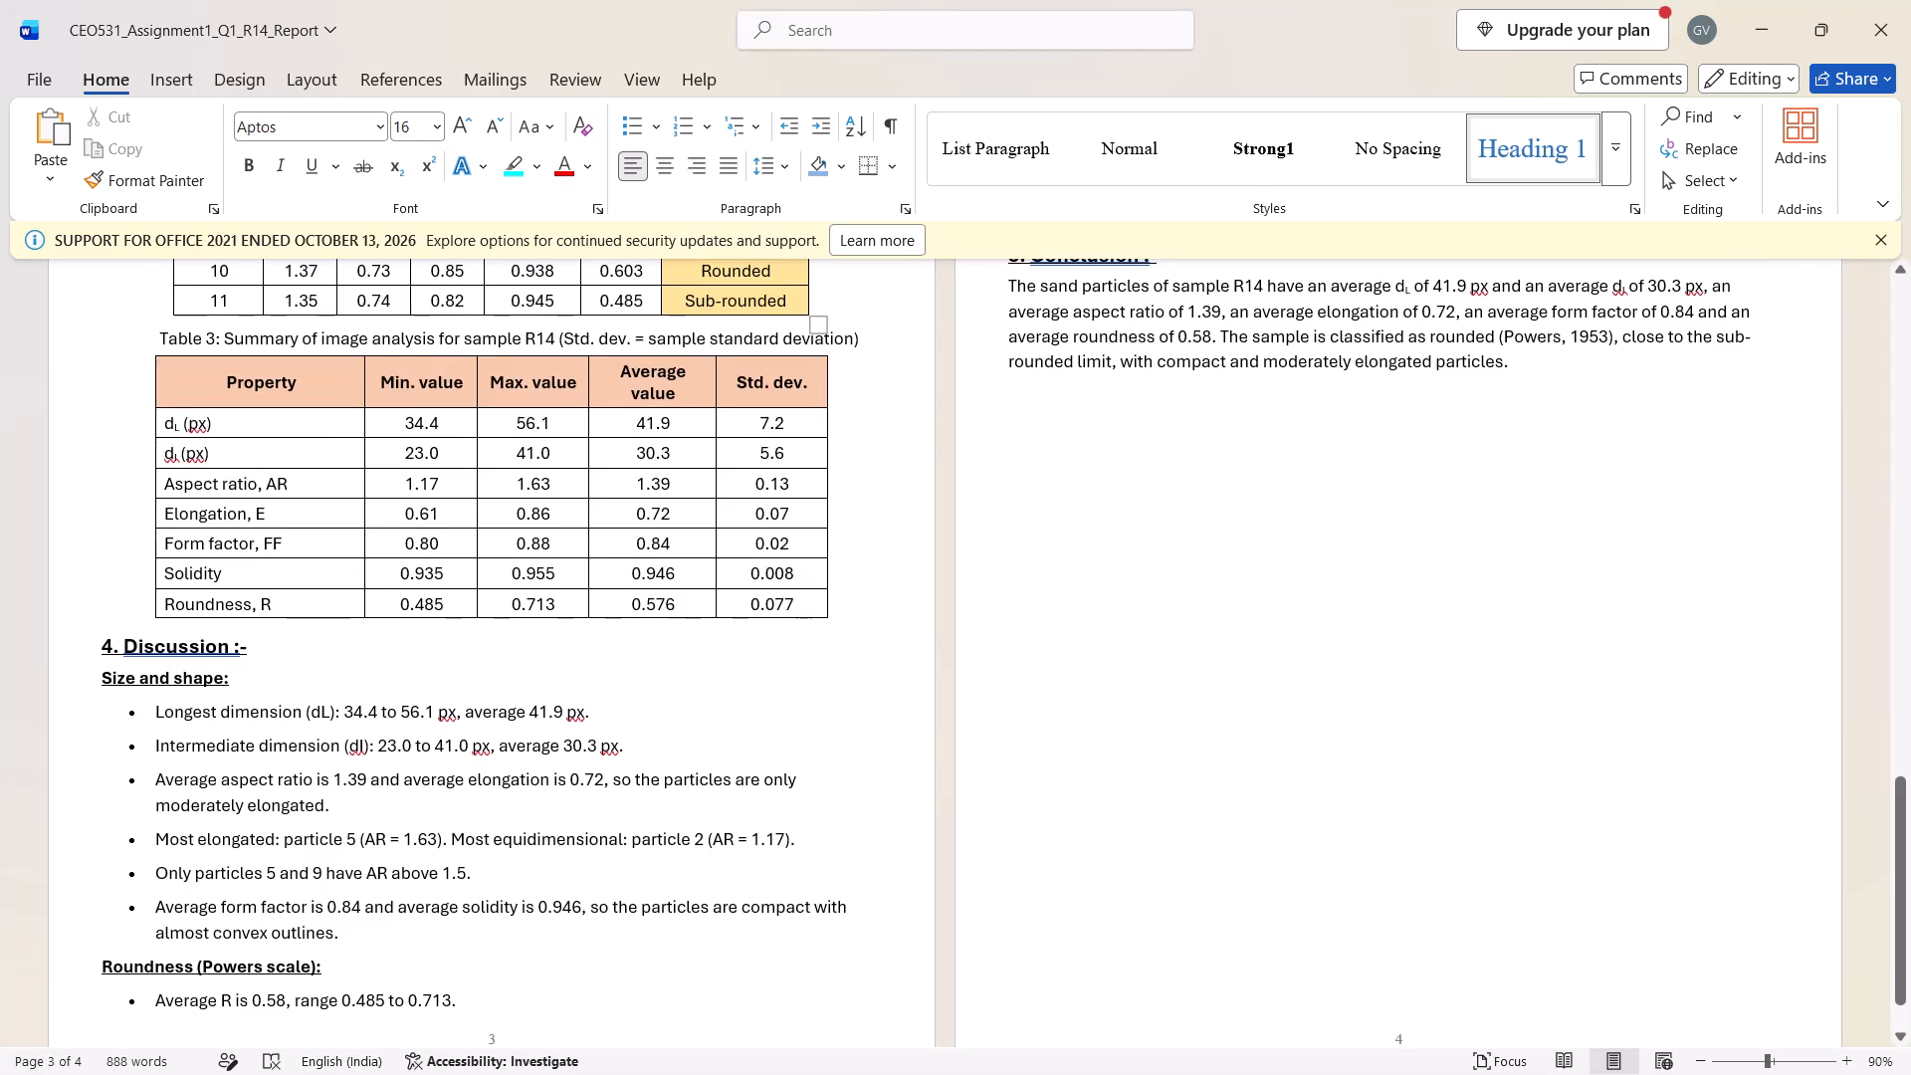
Recheck the R14 report's summary table, discussion and conclusion, and return to its first page.
{"action": "scroll", "coordinate": [746, 495], "scroll_direction": "up", "scroll_amount": 2}
{"action": "scroll", "coordinate": [746, 495], "scroll_direction": "down", "scroll_amount": 2}
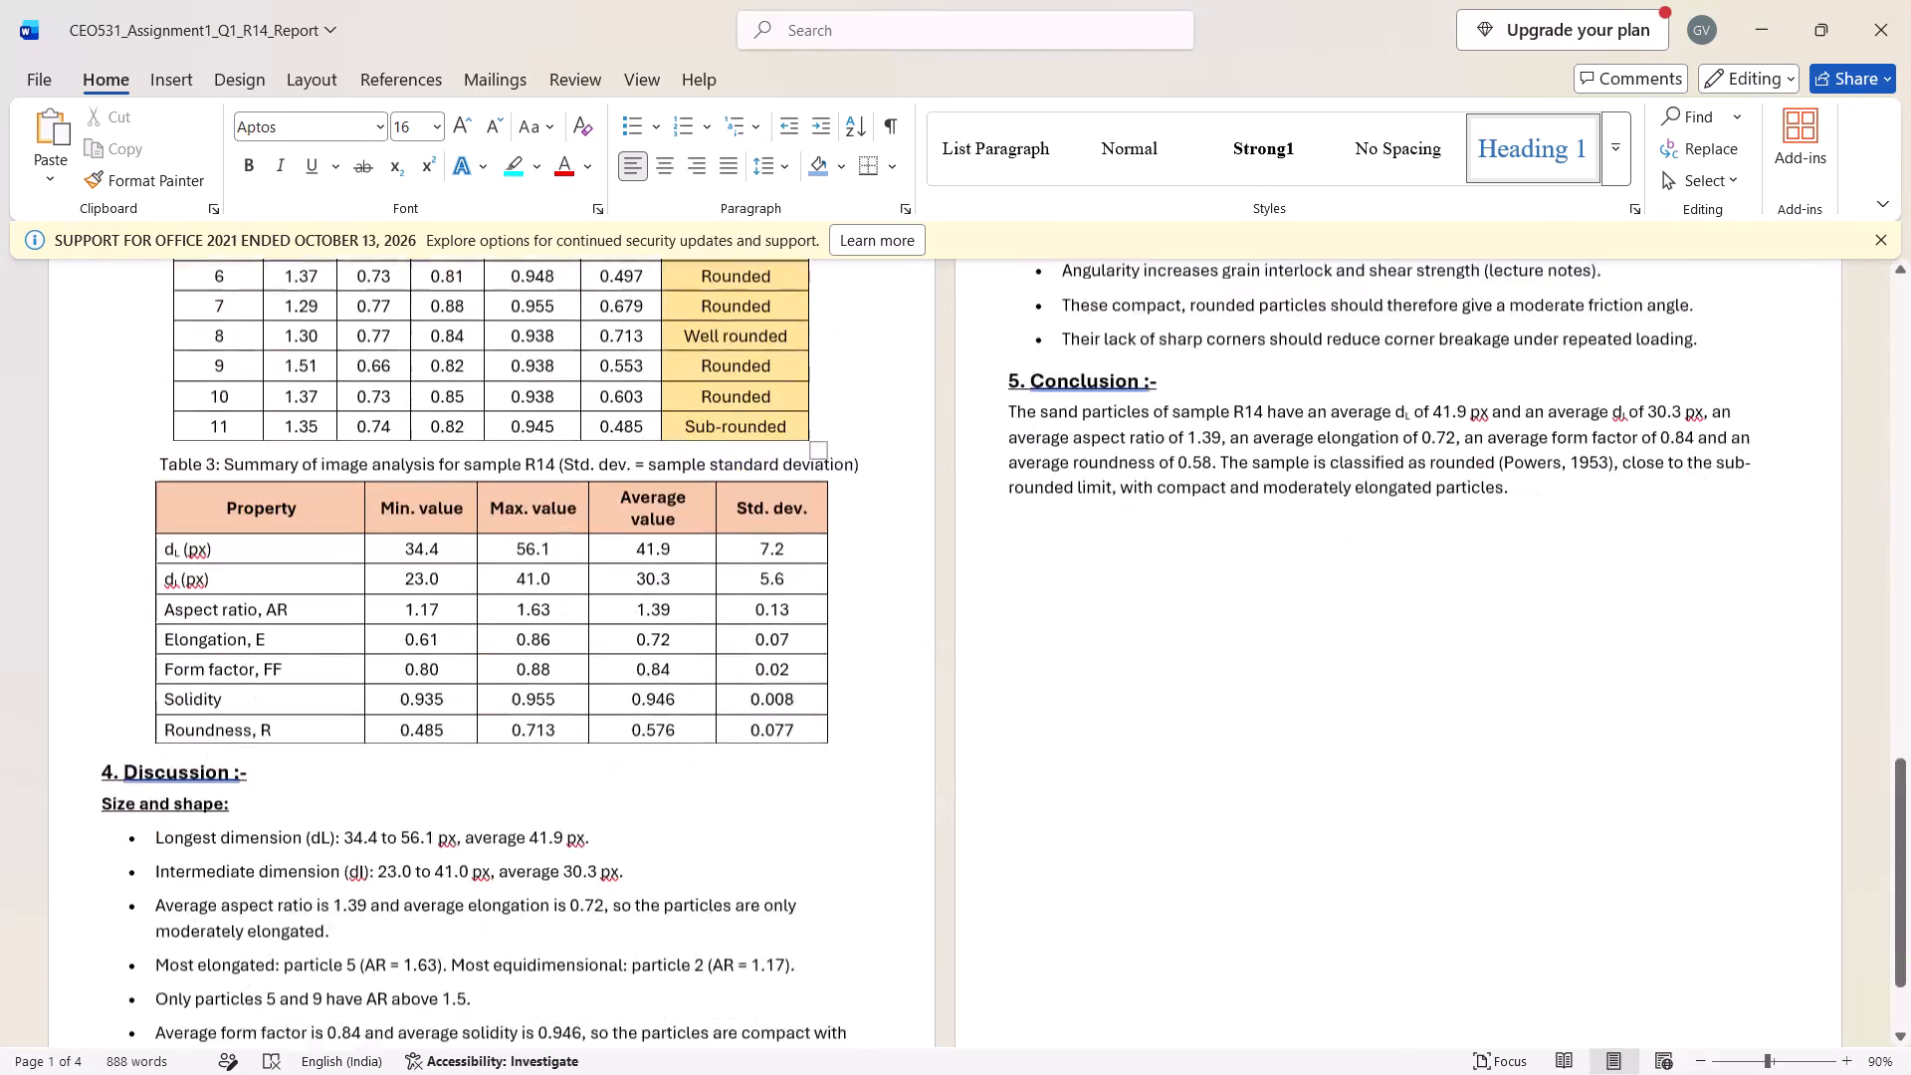
{"action": "scroll", "coordinate": [746, 495], "scroll_direction": "down", "scroll_amount": 4}
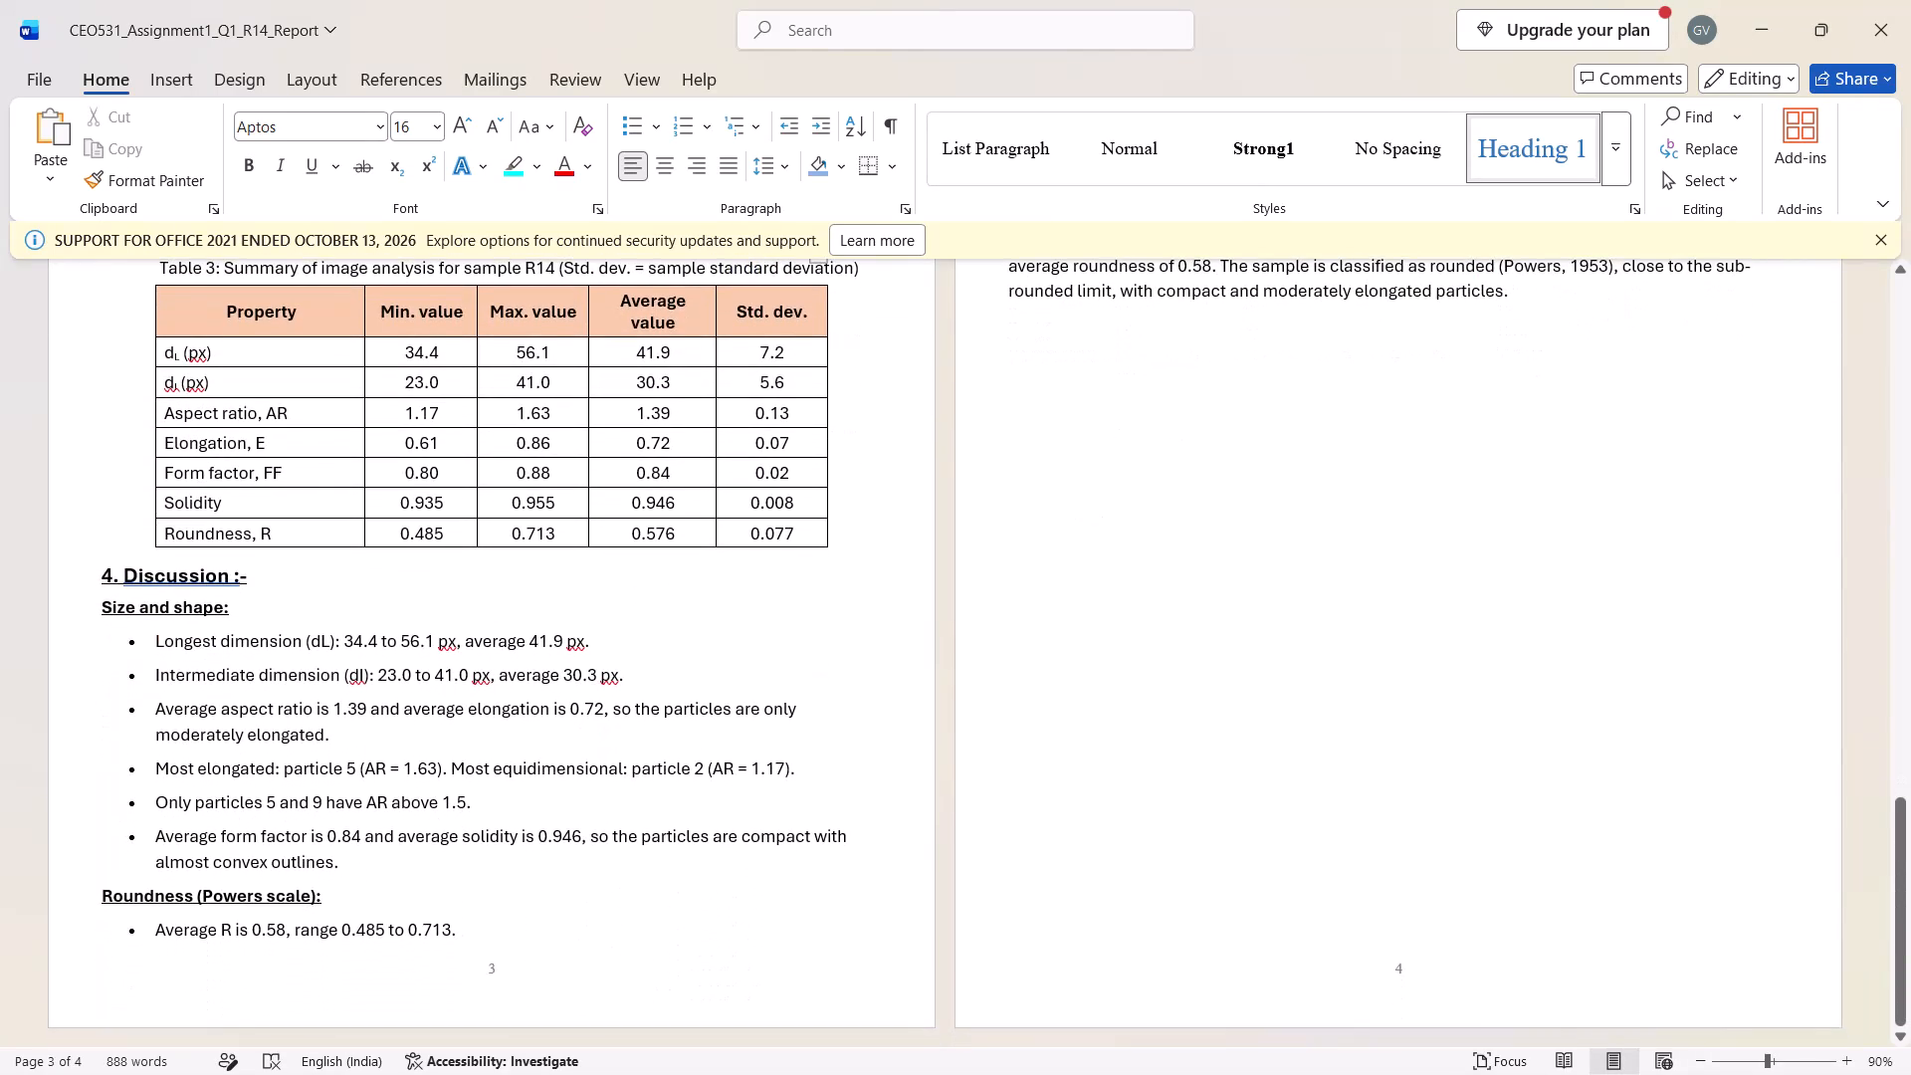
{"action": "scroll", "coordinate": [746, 495], "scroll_direction": "up", "scroll_amount": 3}
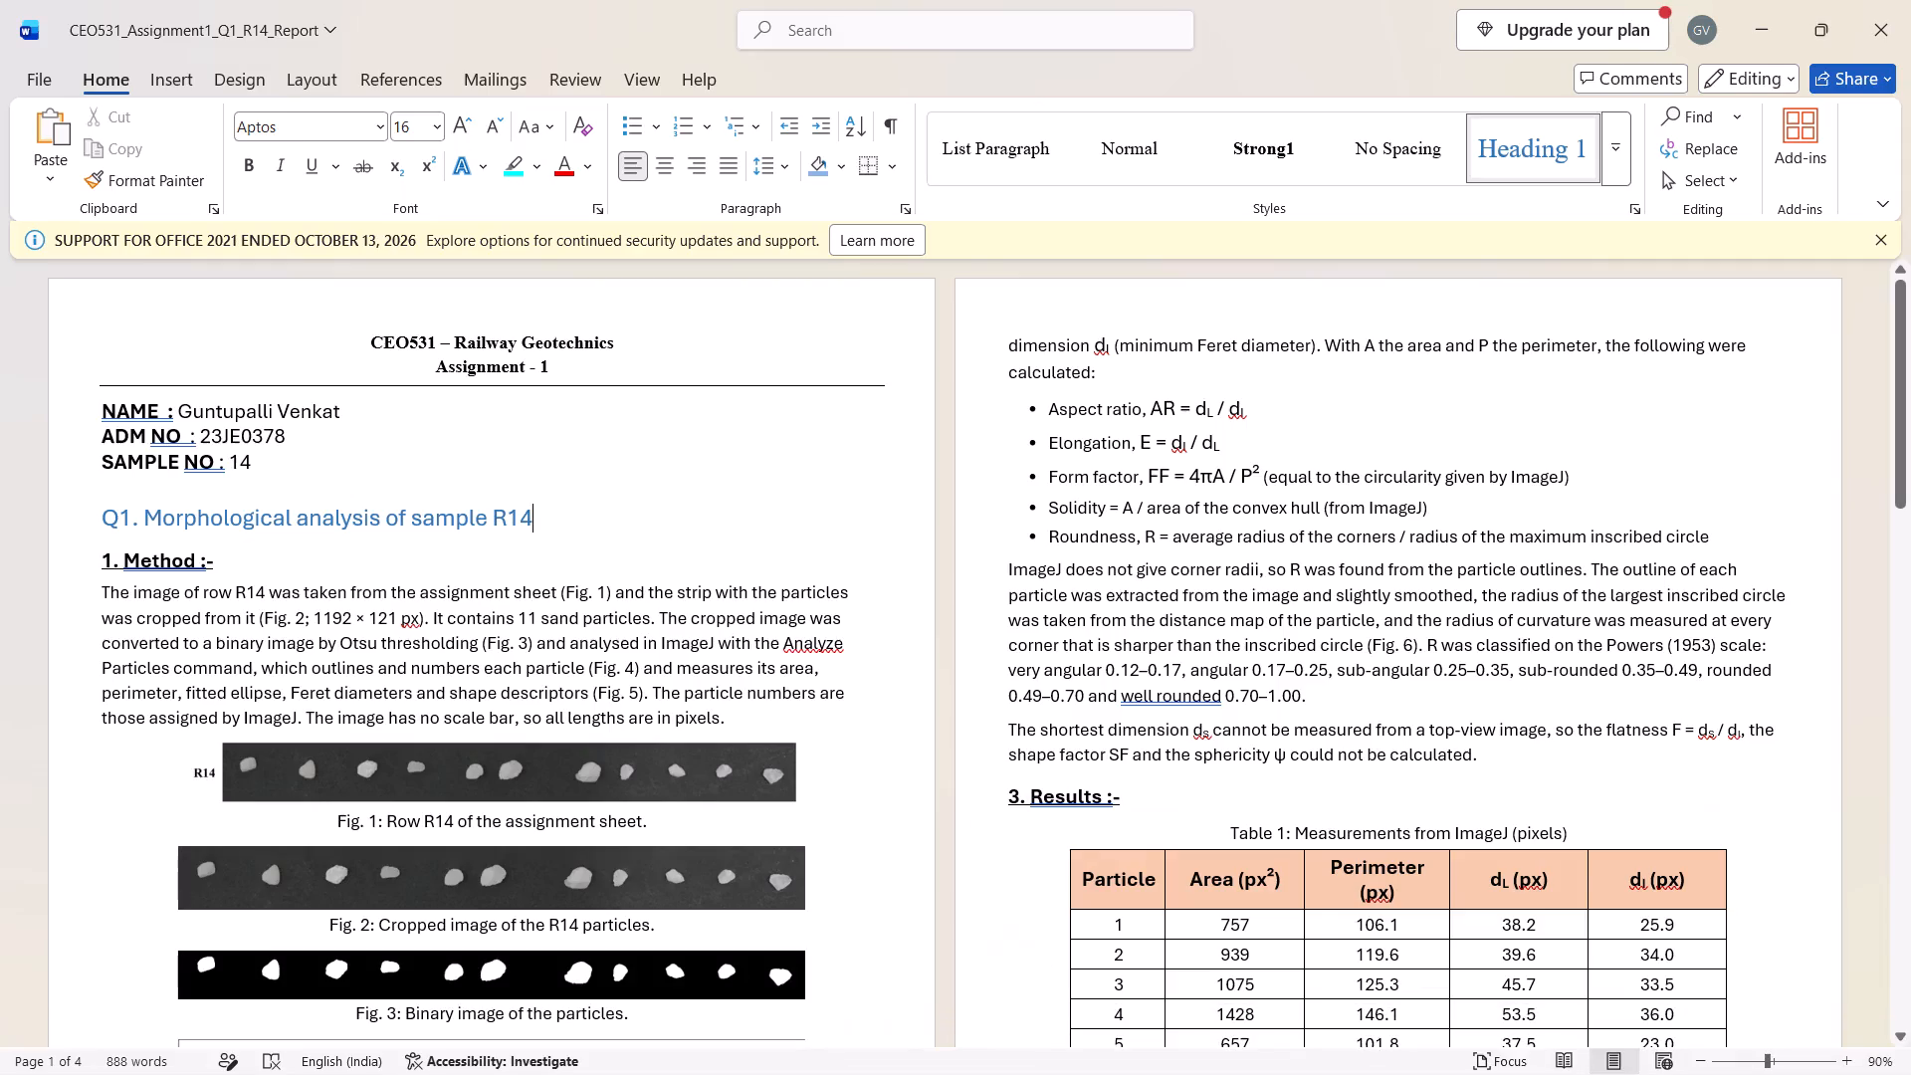
Save the R14 report as a PDF in Downloads, named with the admission number plus _ASSIGNMENT 1, replacing the existing file.
{"action": "left_click", "coordinate": [43, 78]}
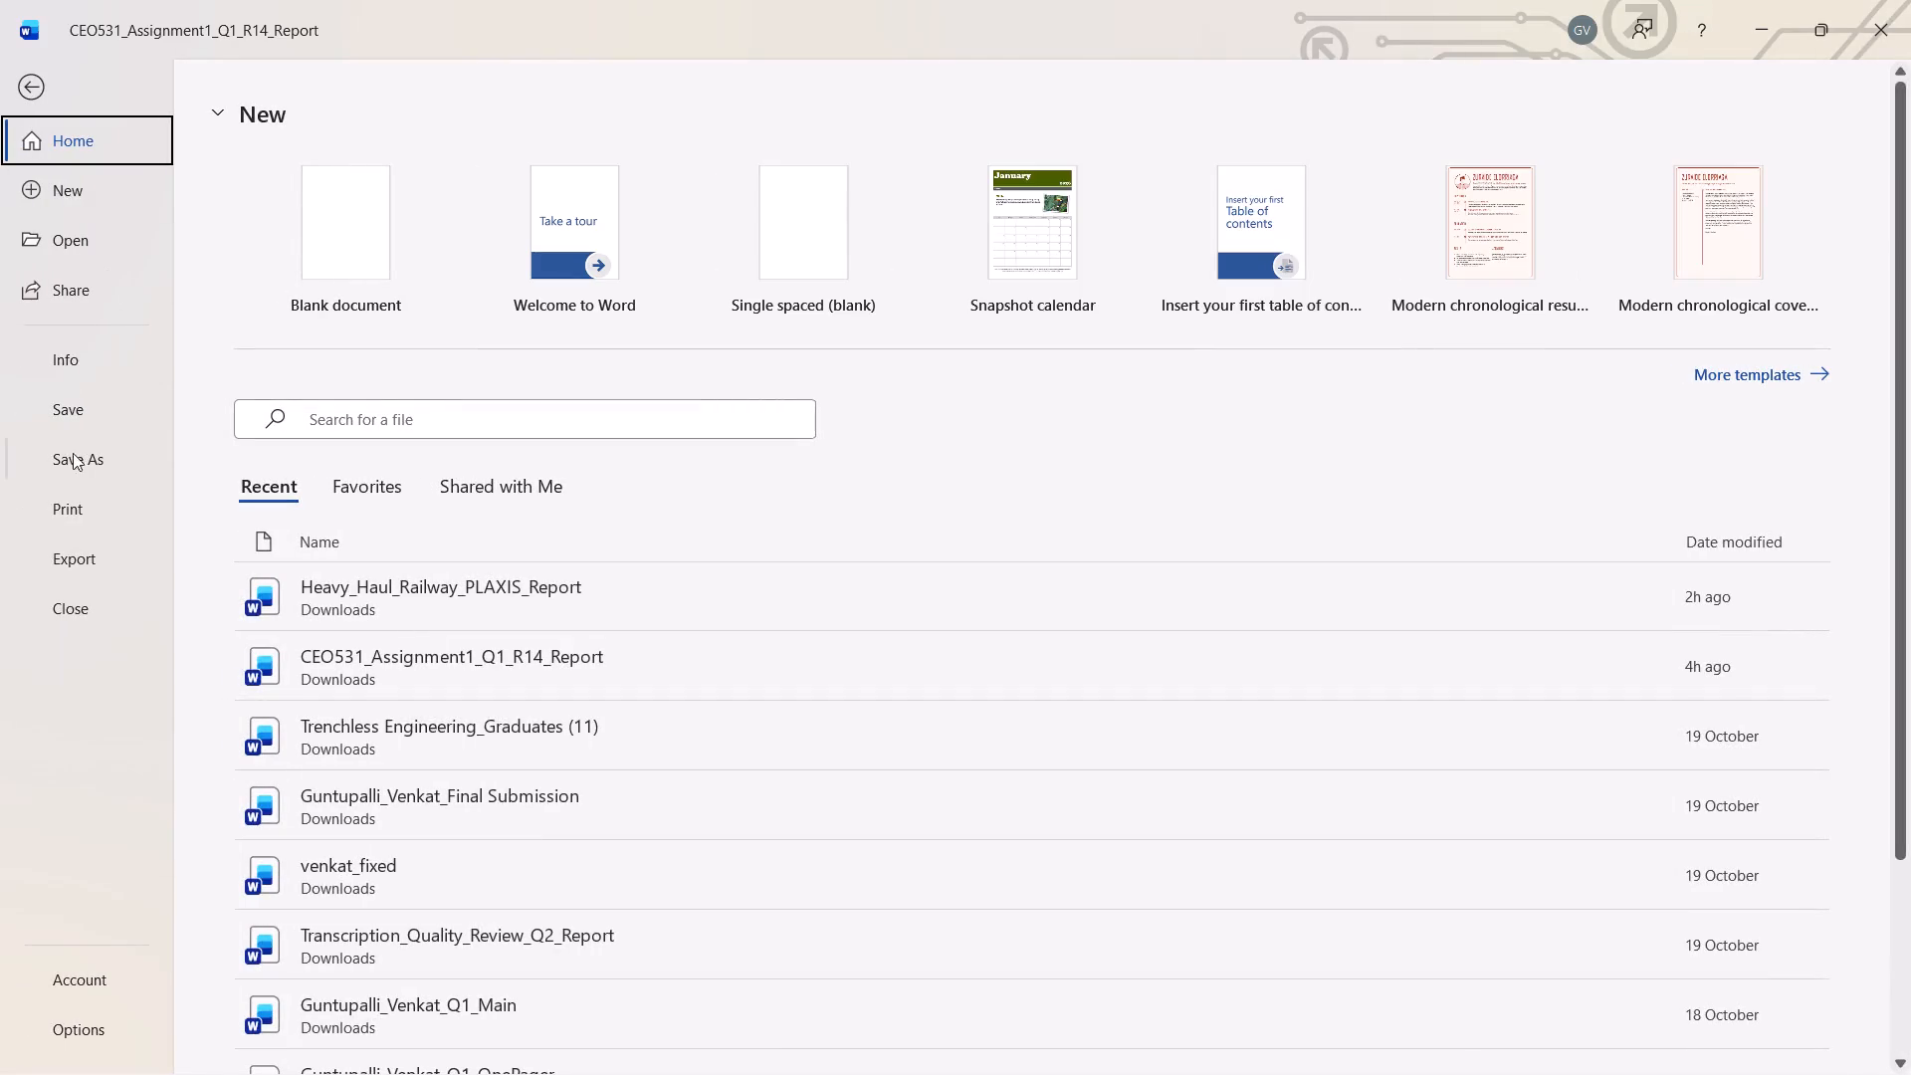
{"action": "left_click", "coordinate": [76, 458]}
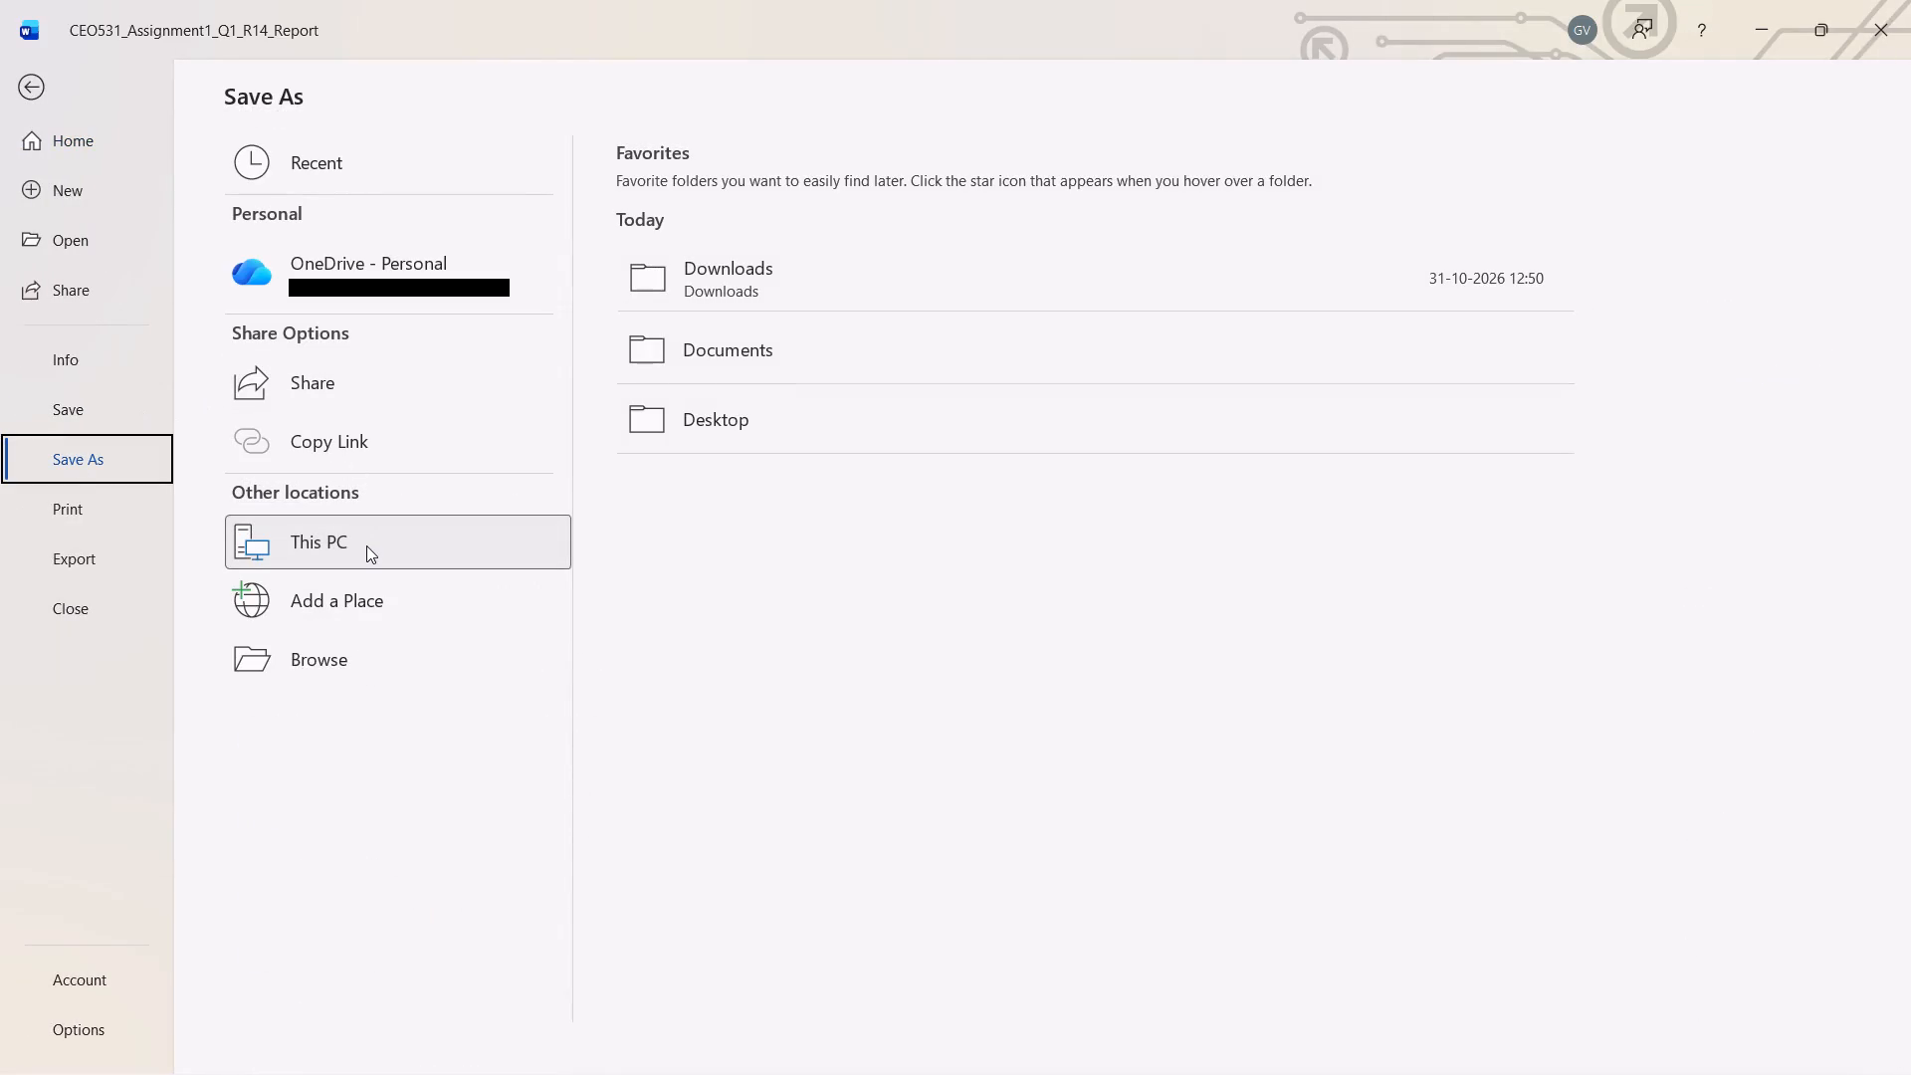
{"action": "left_click", "coordinate": [752, 258]}
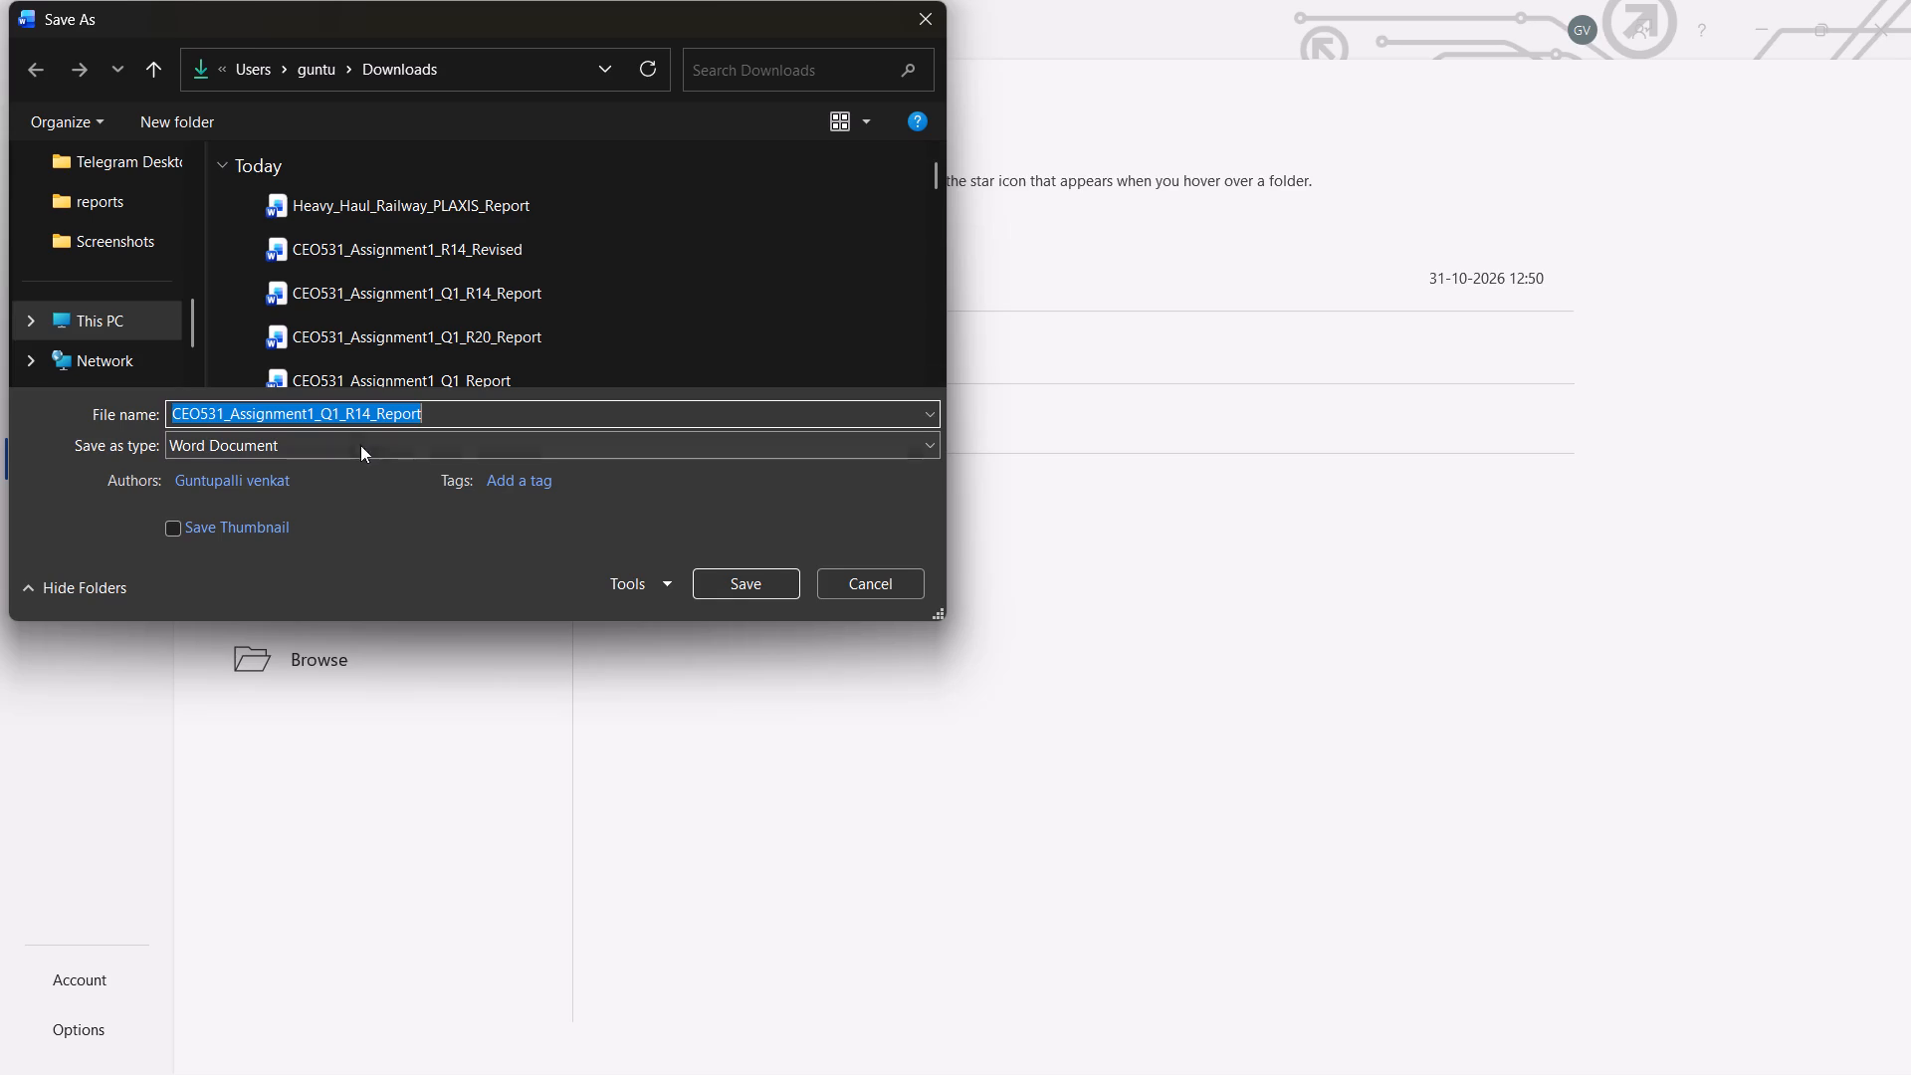
{"action": "key", "text": "BackSpace"}
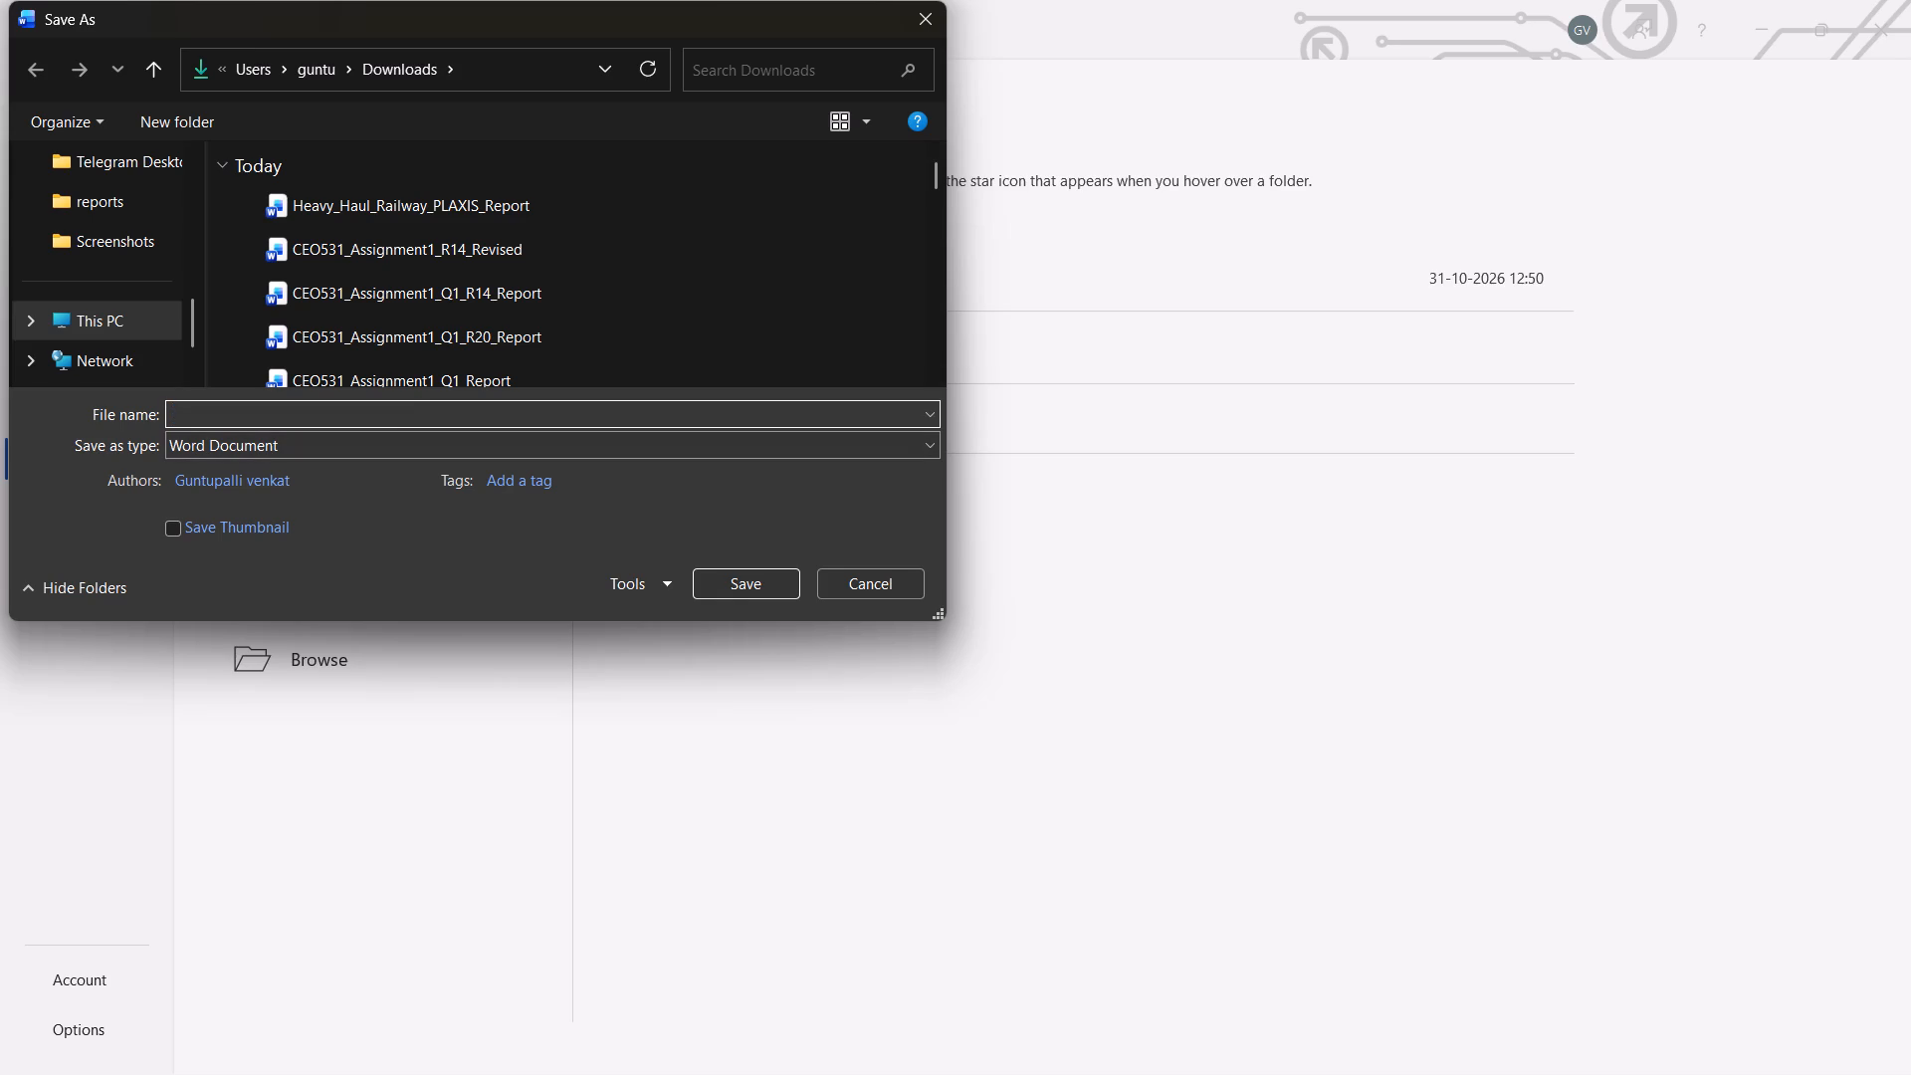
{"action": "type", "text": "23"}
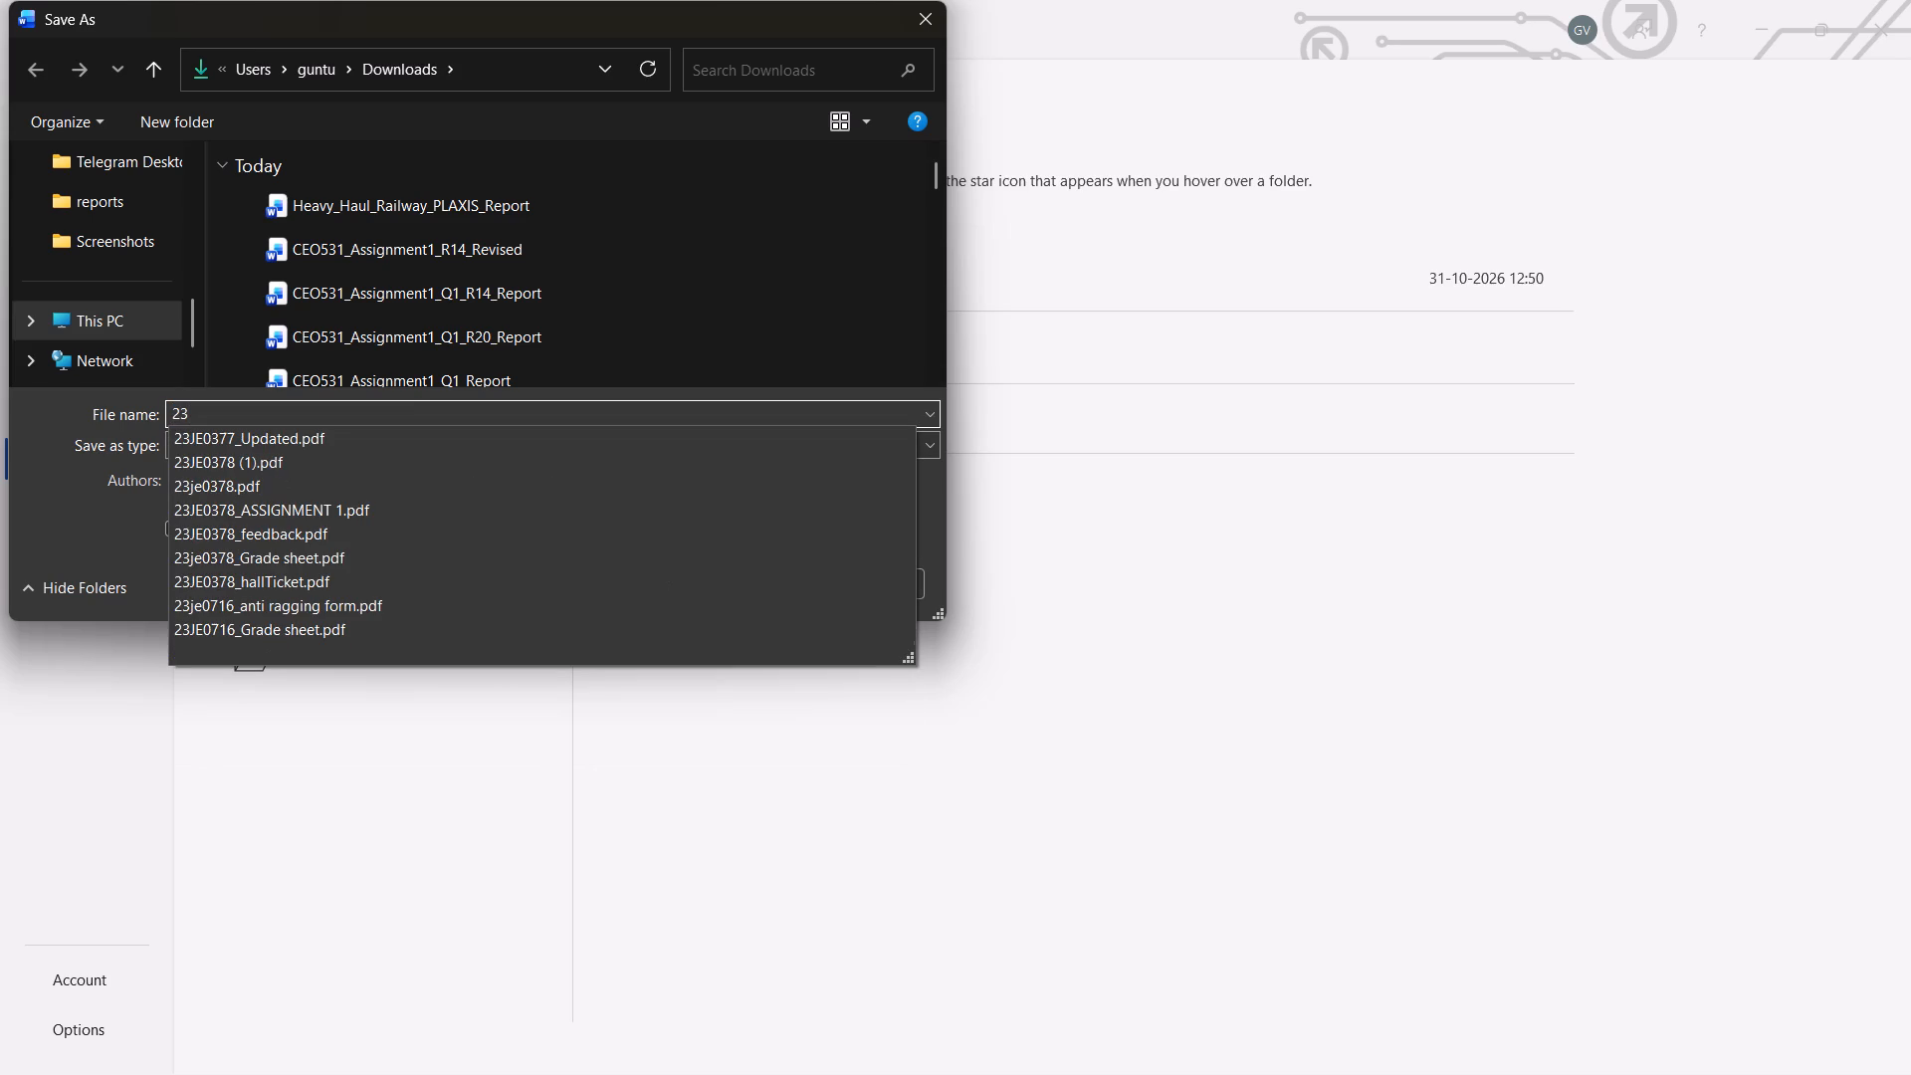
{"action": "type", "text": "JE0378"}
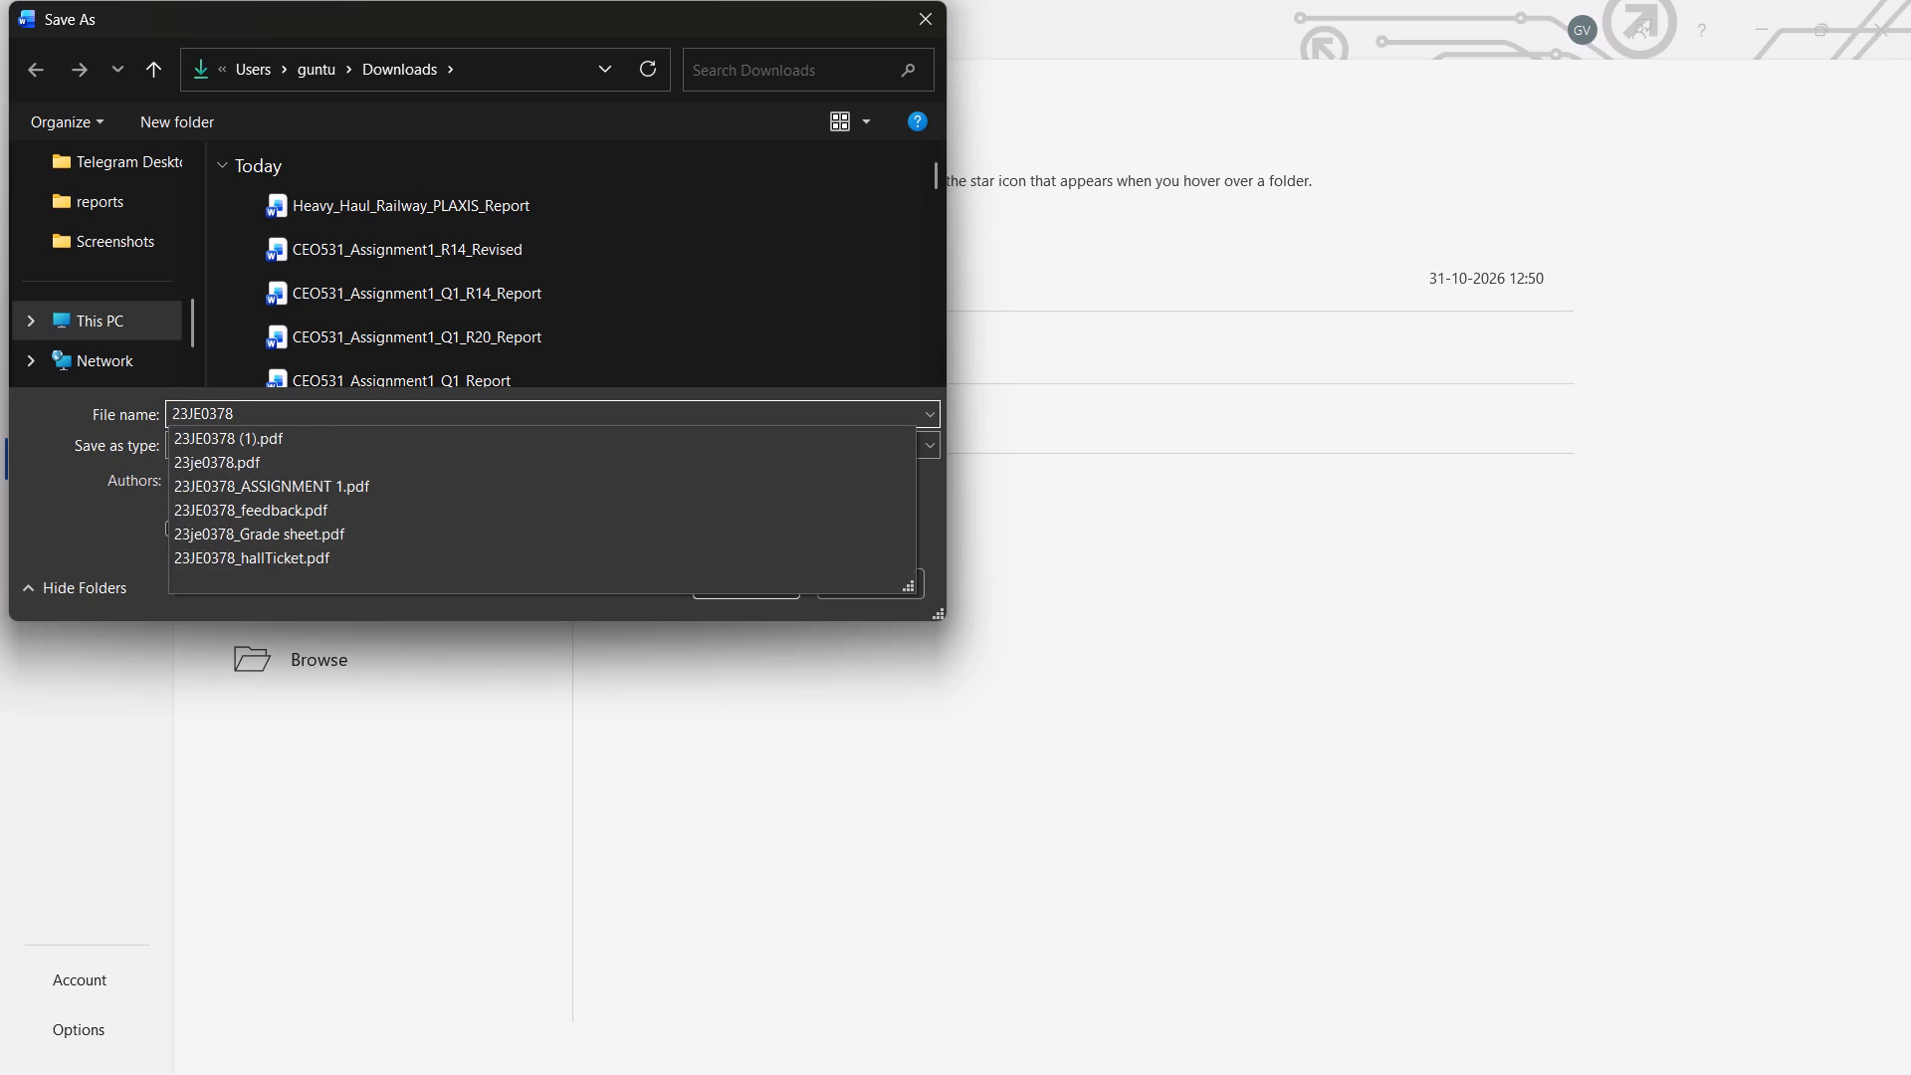
{"action": "left_click_drag", "start_coordinate": [366, 500], "coordinate": [364, 490]}
{"action": "left_click", "coordinate": [364, 490]}
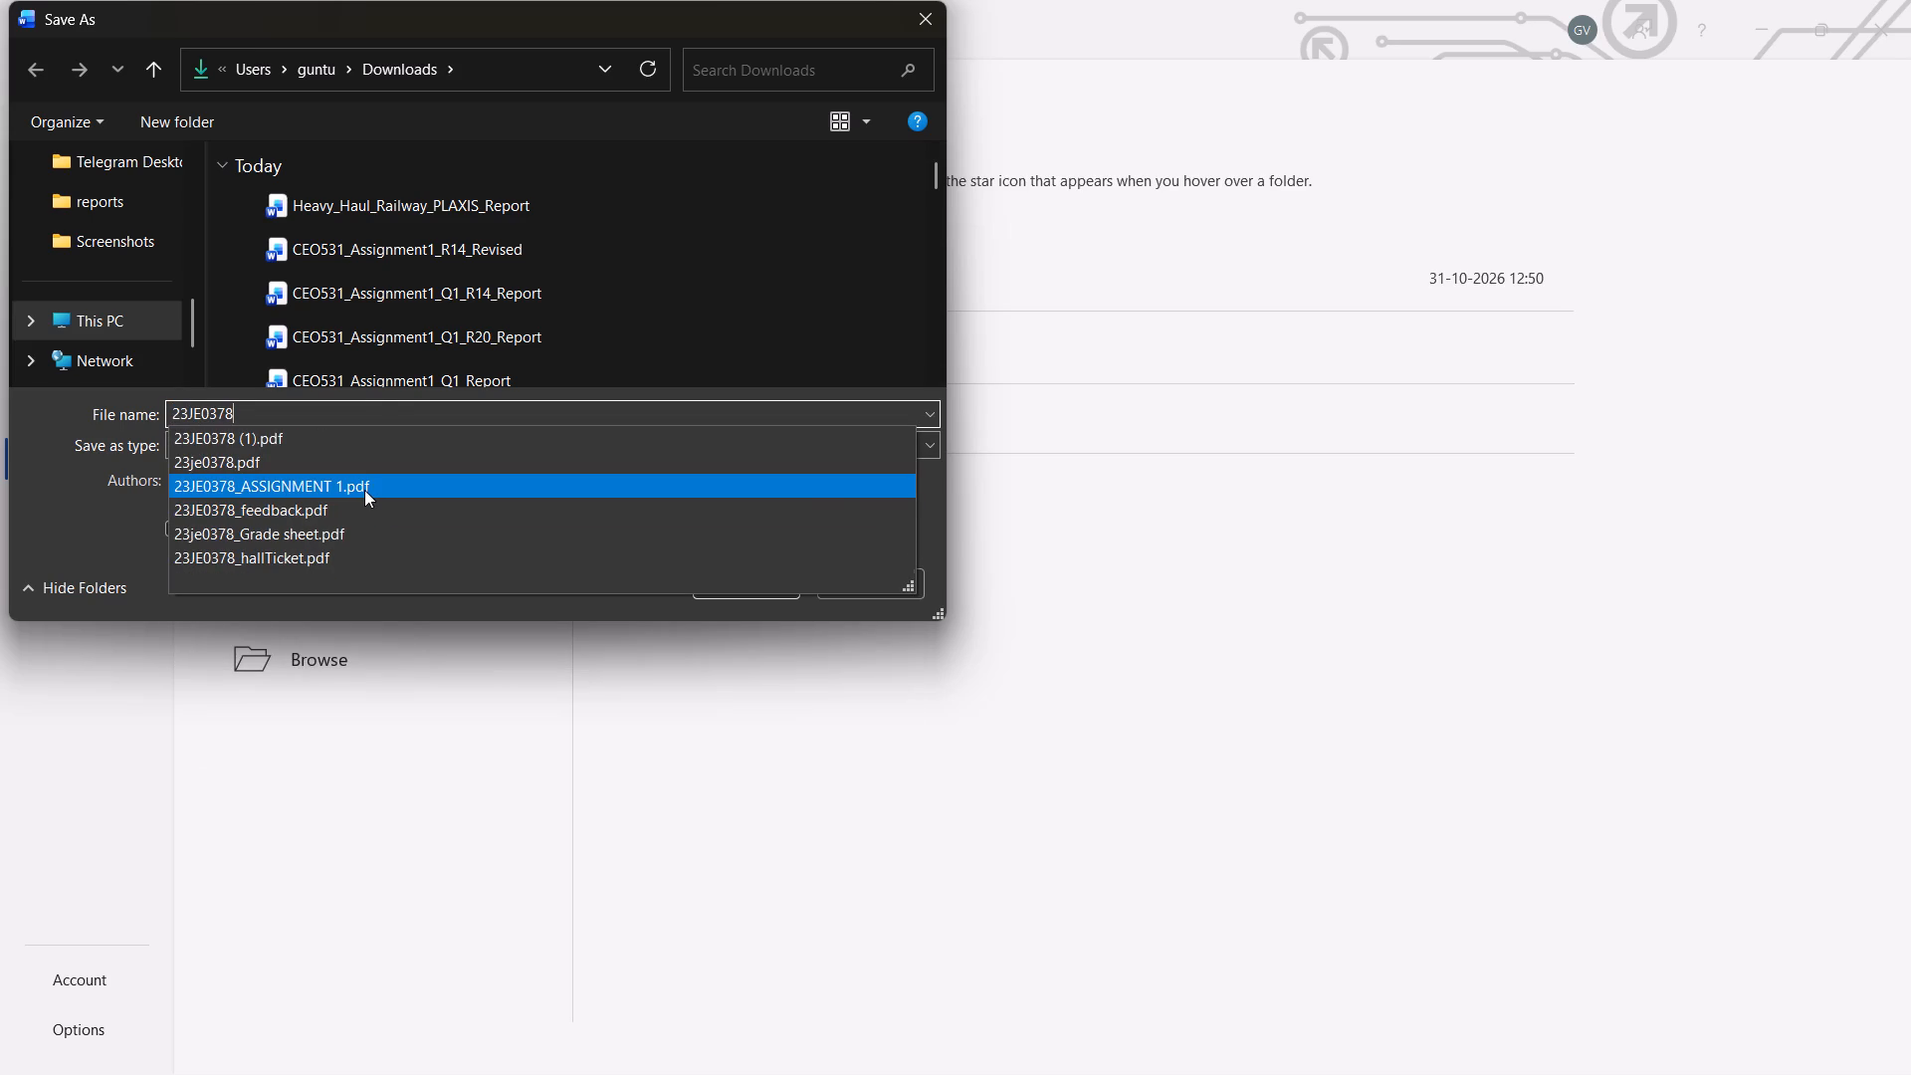
{"action": "left_click", "coordinate": [361, 487]}
{"action": "left_click", "coordinate": [304, 461]}
{"action": "left_click", "coordinate": [306, 449]}
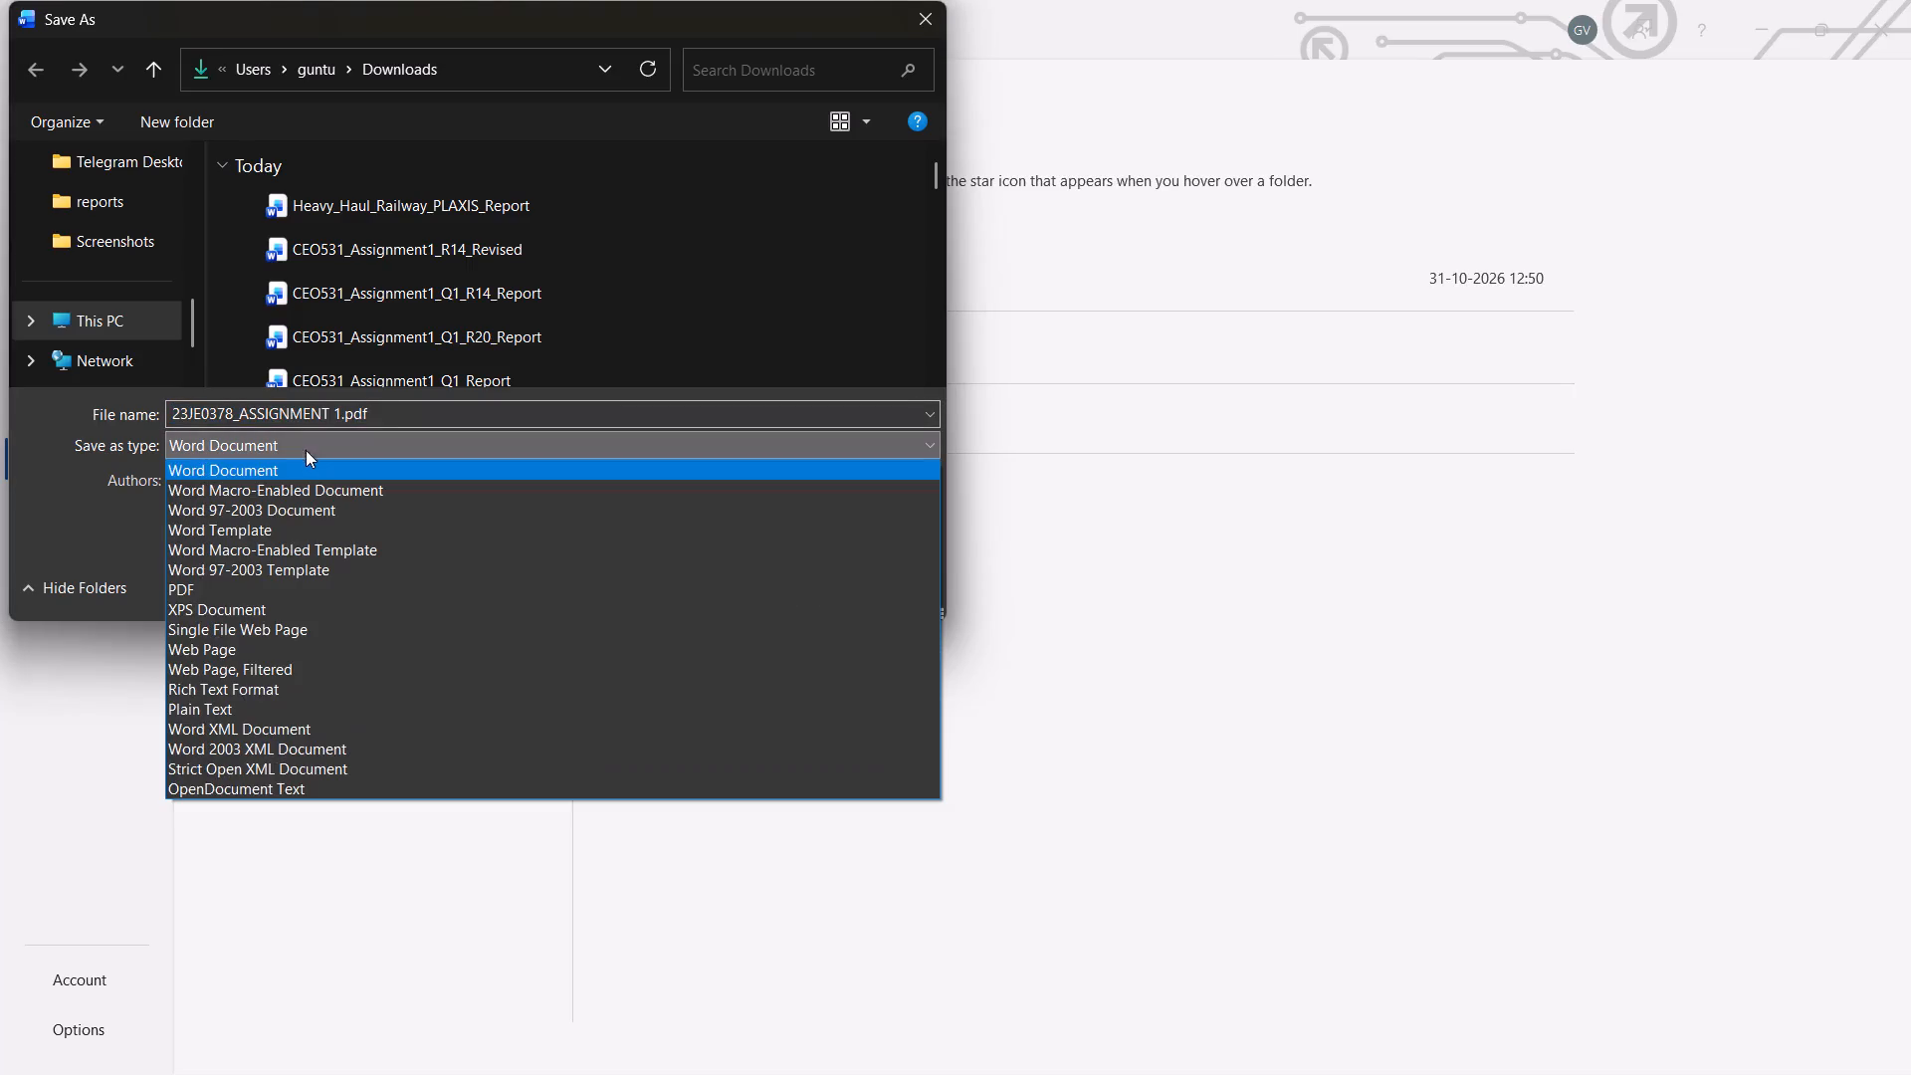
{"action": "left_click", "coordinate": [255, 593]}
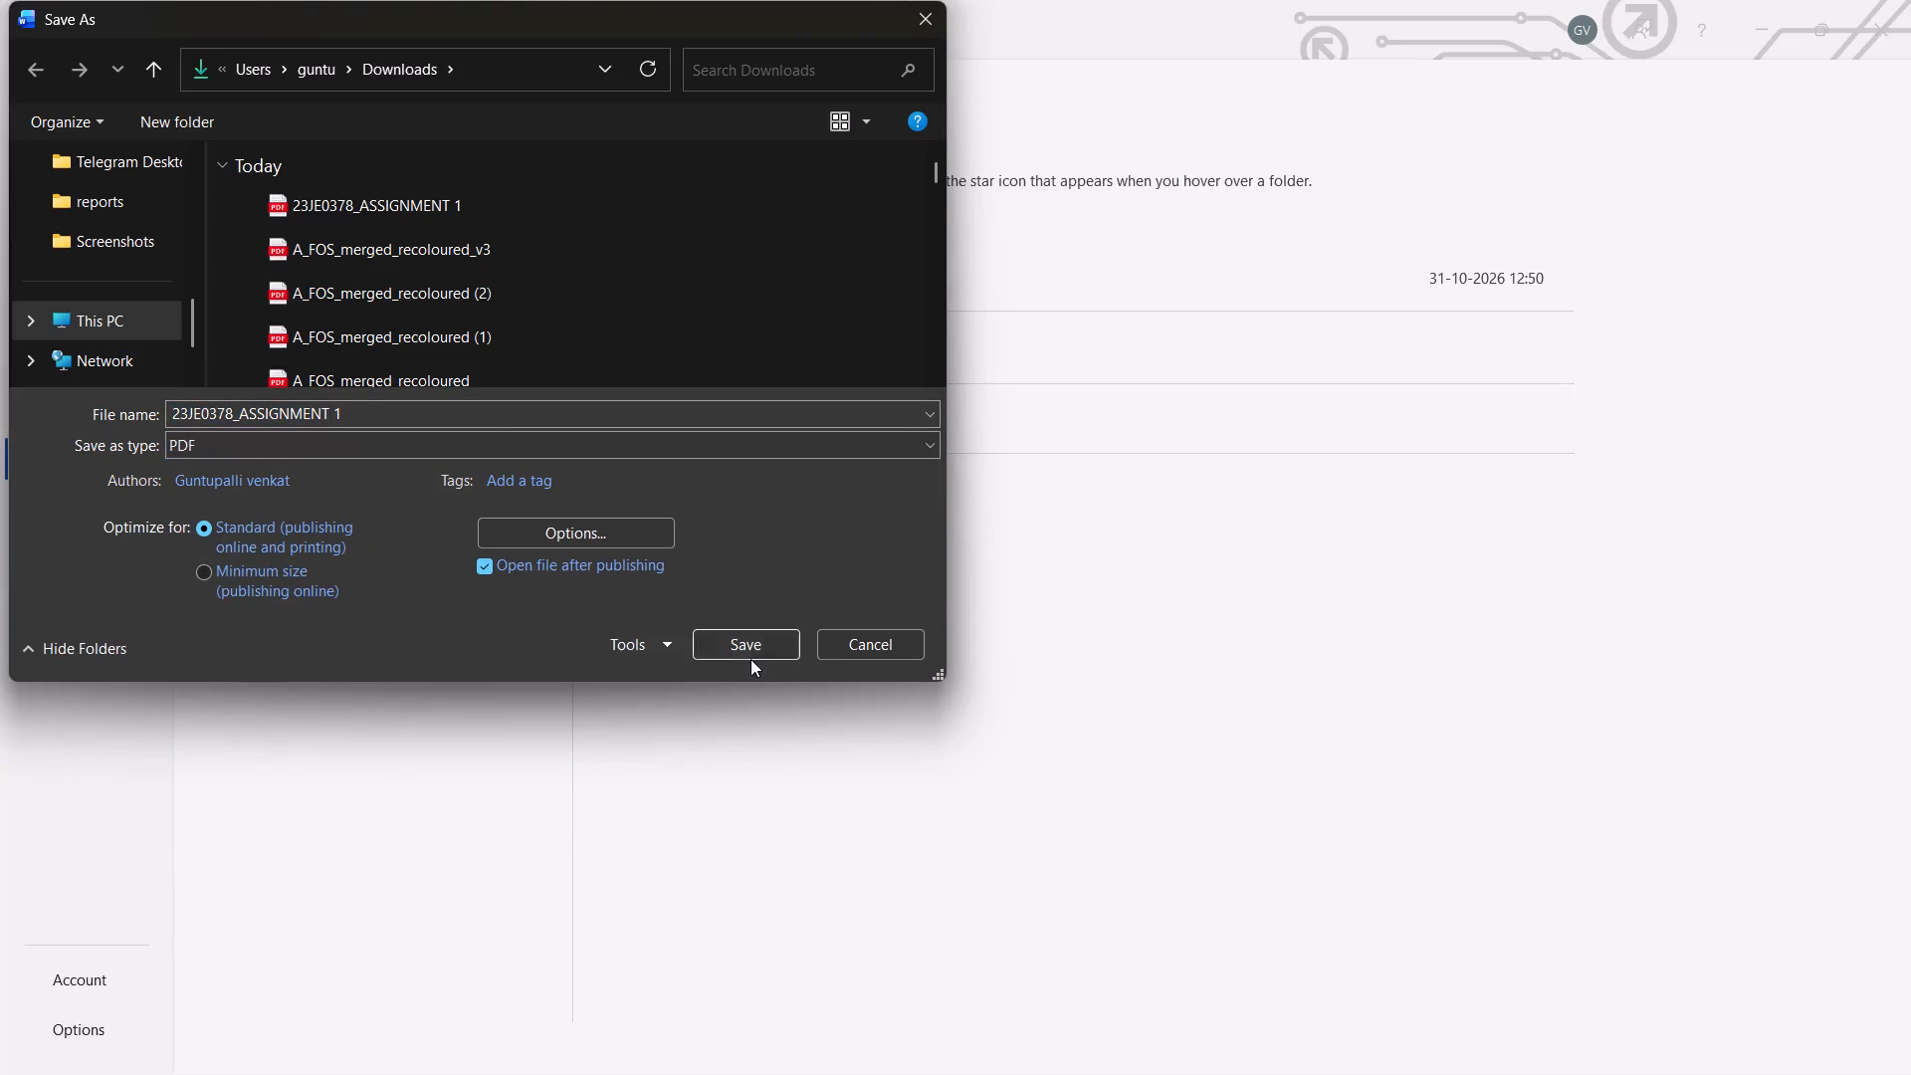
{"action": "left_click", "coordinate": [740, 646]}
{"action": "left_click", "coordinate": [554, 421]}
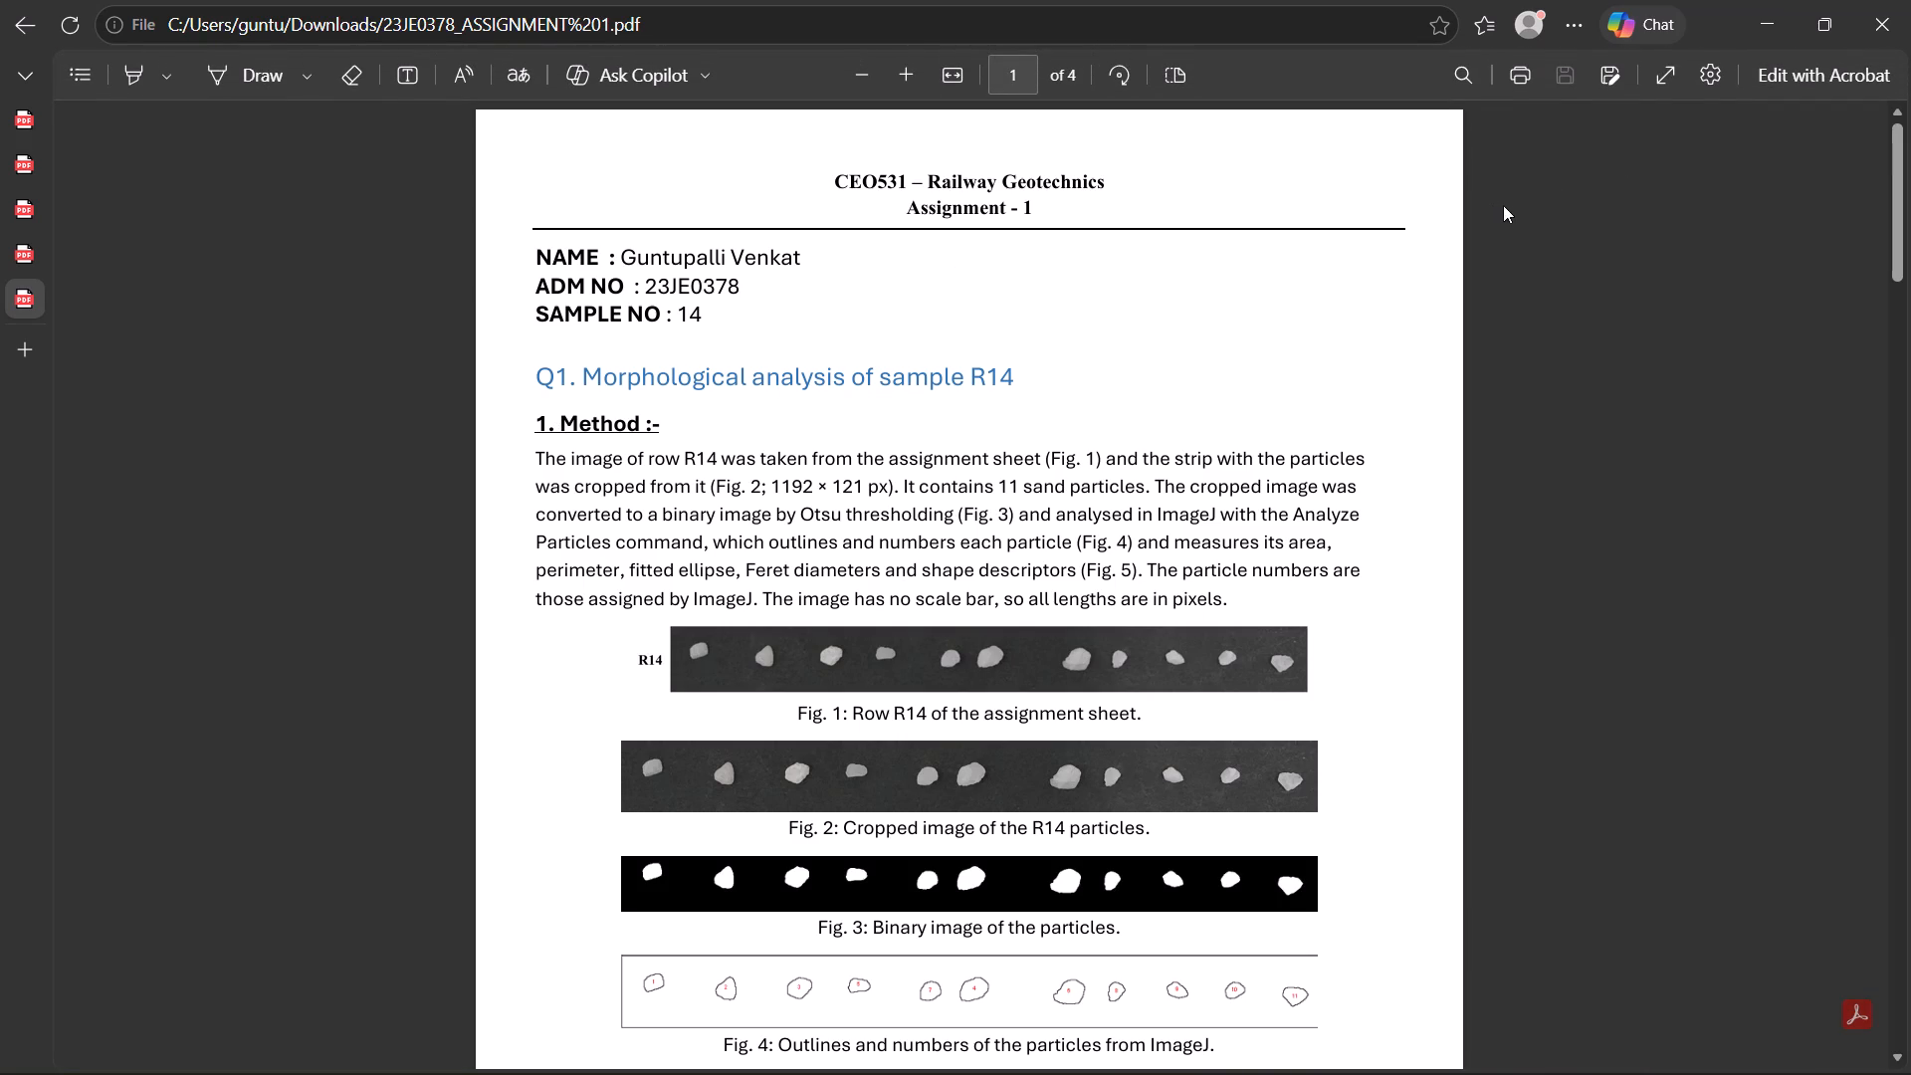
Check the exported PDF's pages through to the conclusion and return to the R14 report.
{"action": "scroll", "coordinate": [1361, 466], "scroll_direction": "down", "scroll_amount": 18}
{"action": "scroll", "coordinate": [1361, 466], "scroll_direction": "down", "scroll_amount": 5}
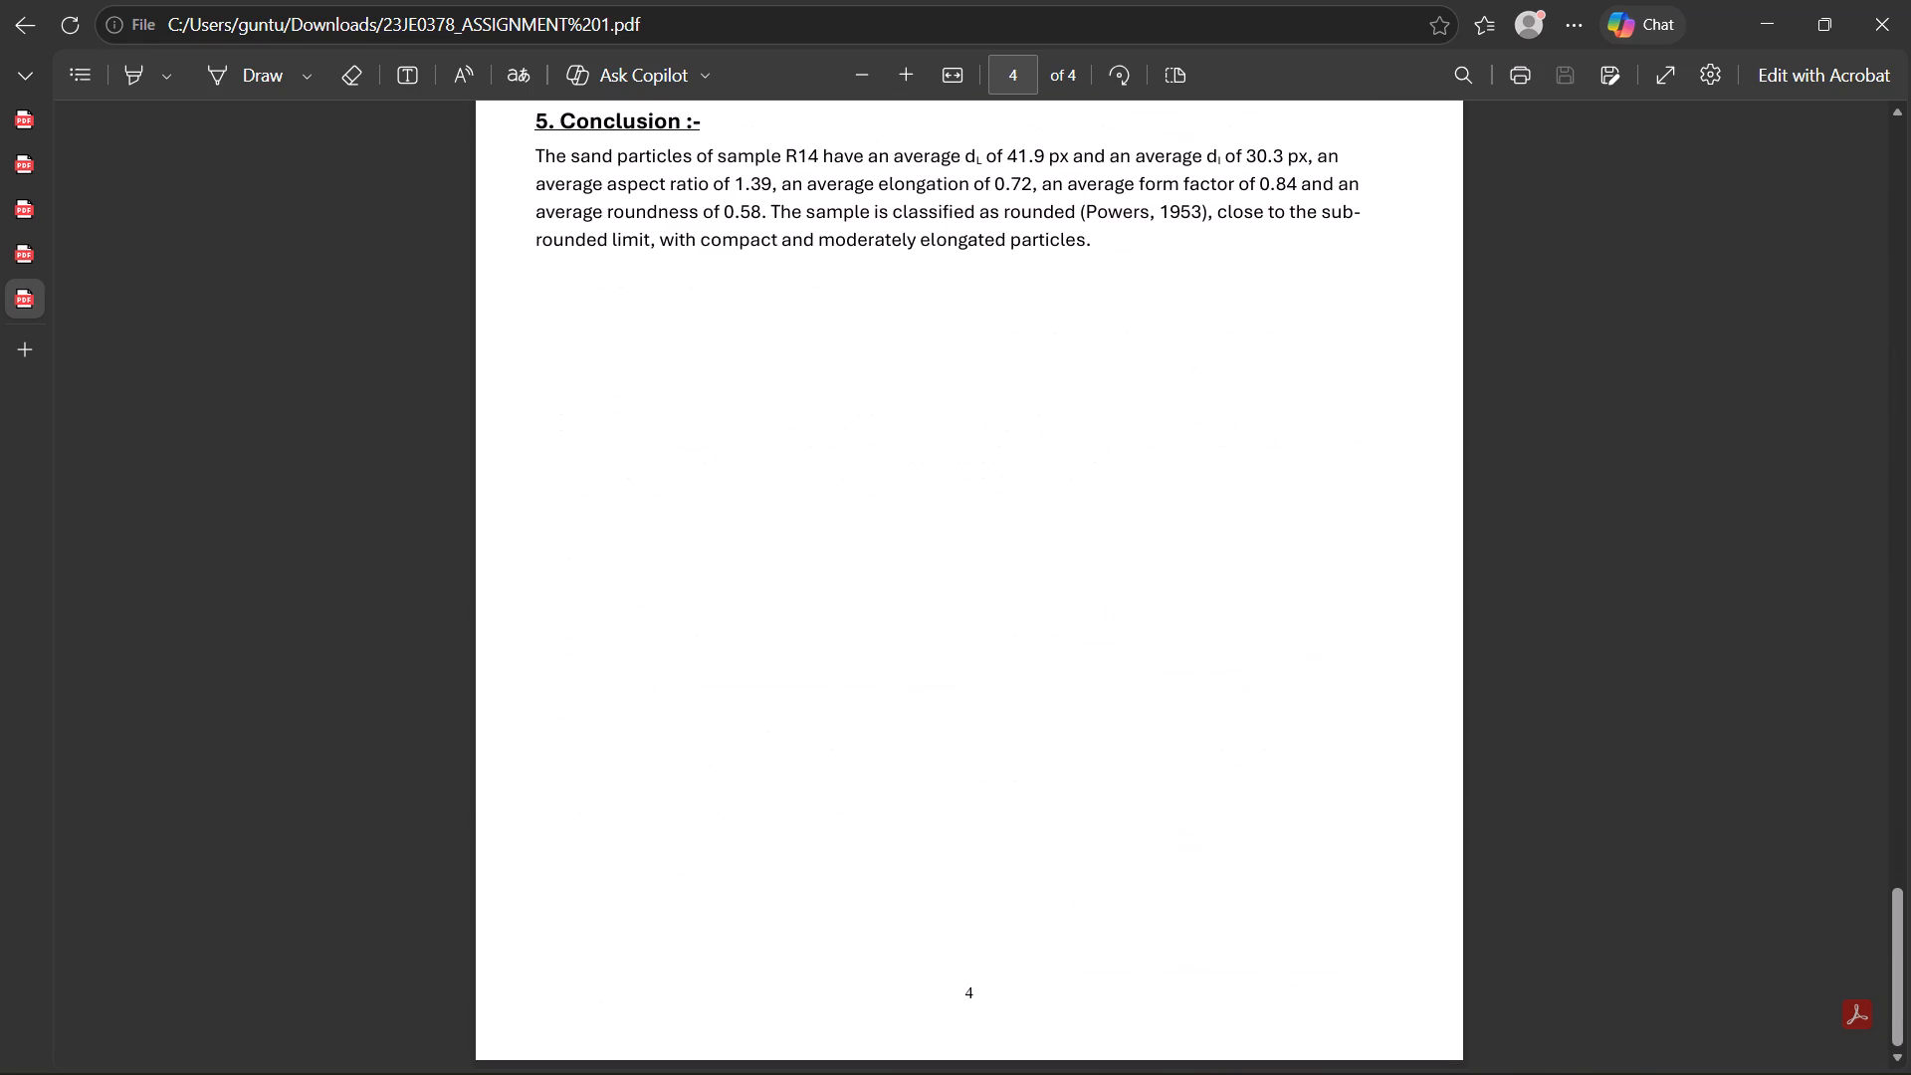
{"action": "left_click", "coordinate": [1785, 37]}
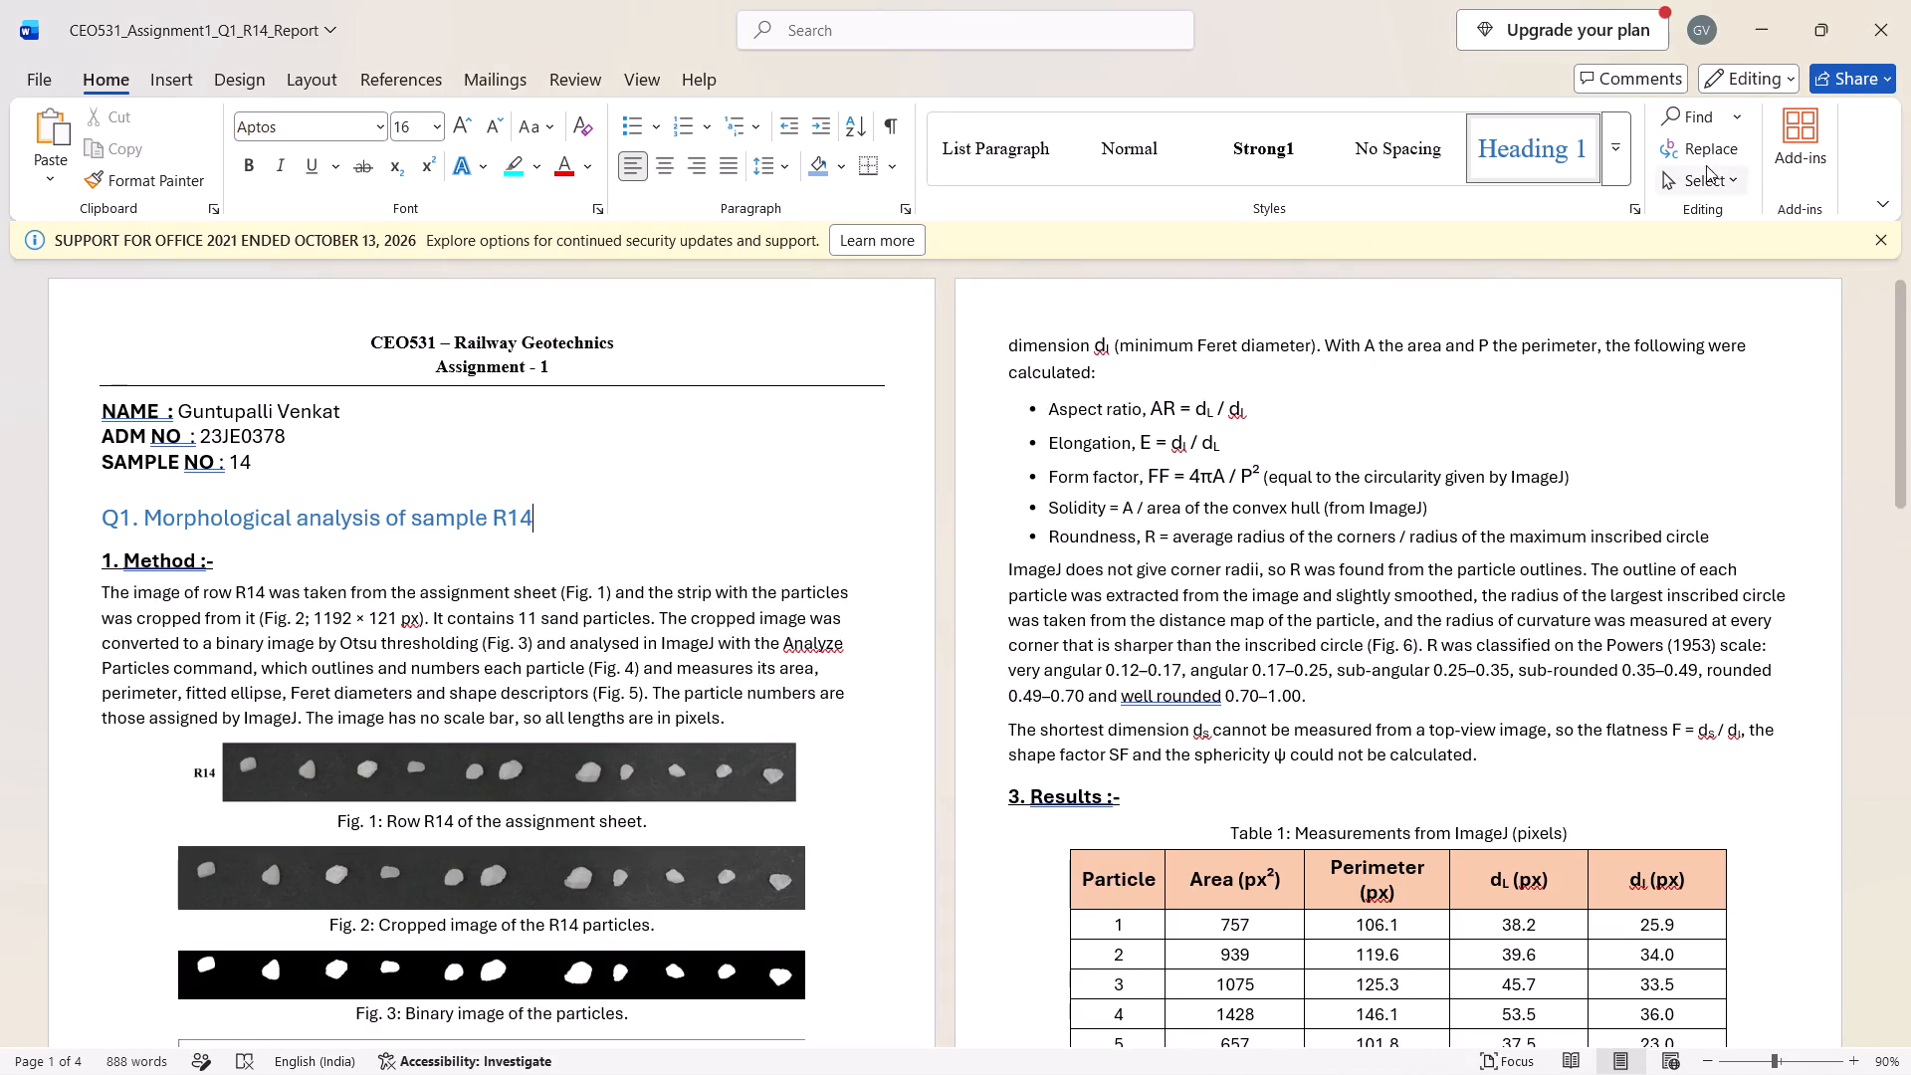
Switch to the Heavy_Haul_Railway_PLAXIS_Report and place the cursor after "Q2." in its title heading.
{"action": "left_click", "coordinate": [1757, 24]}
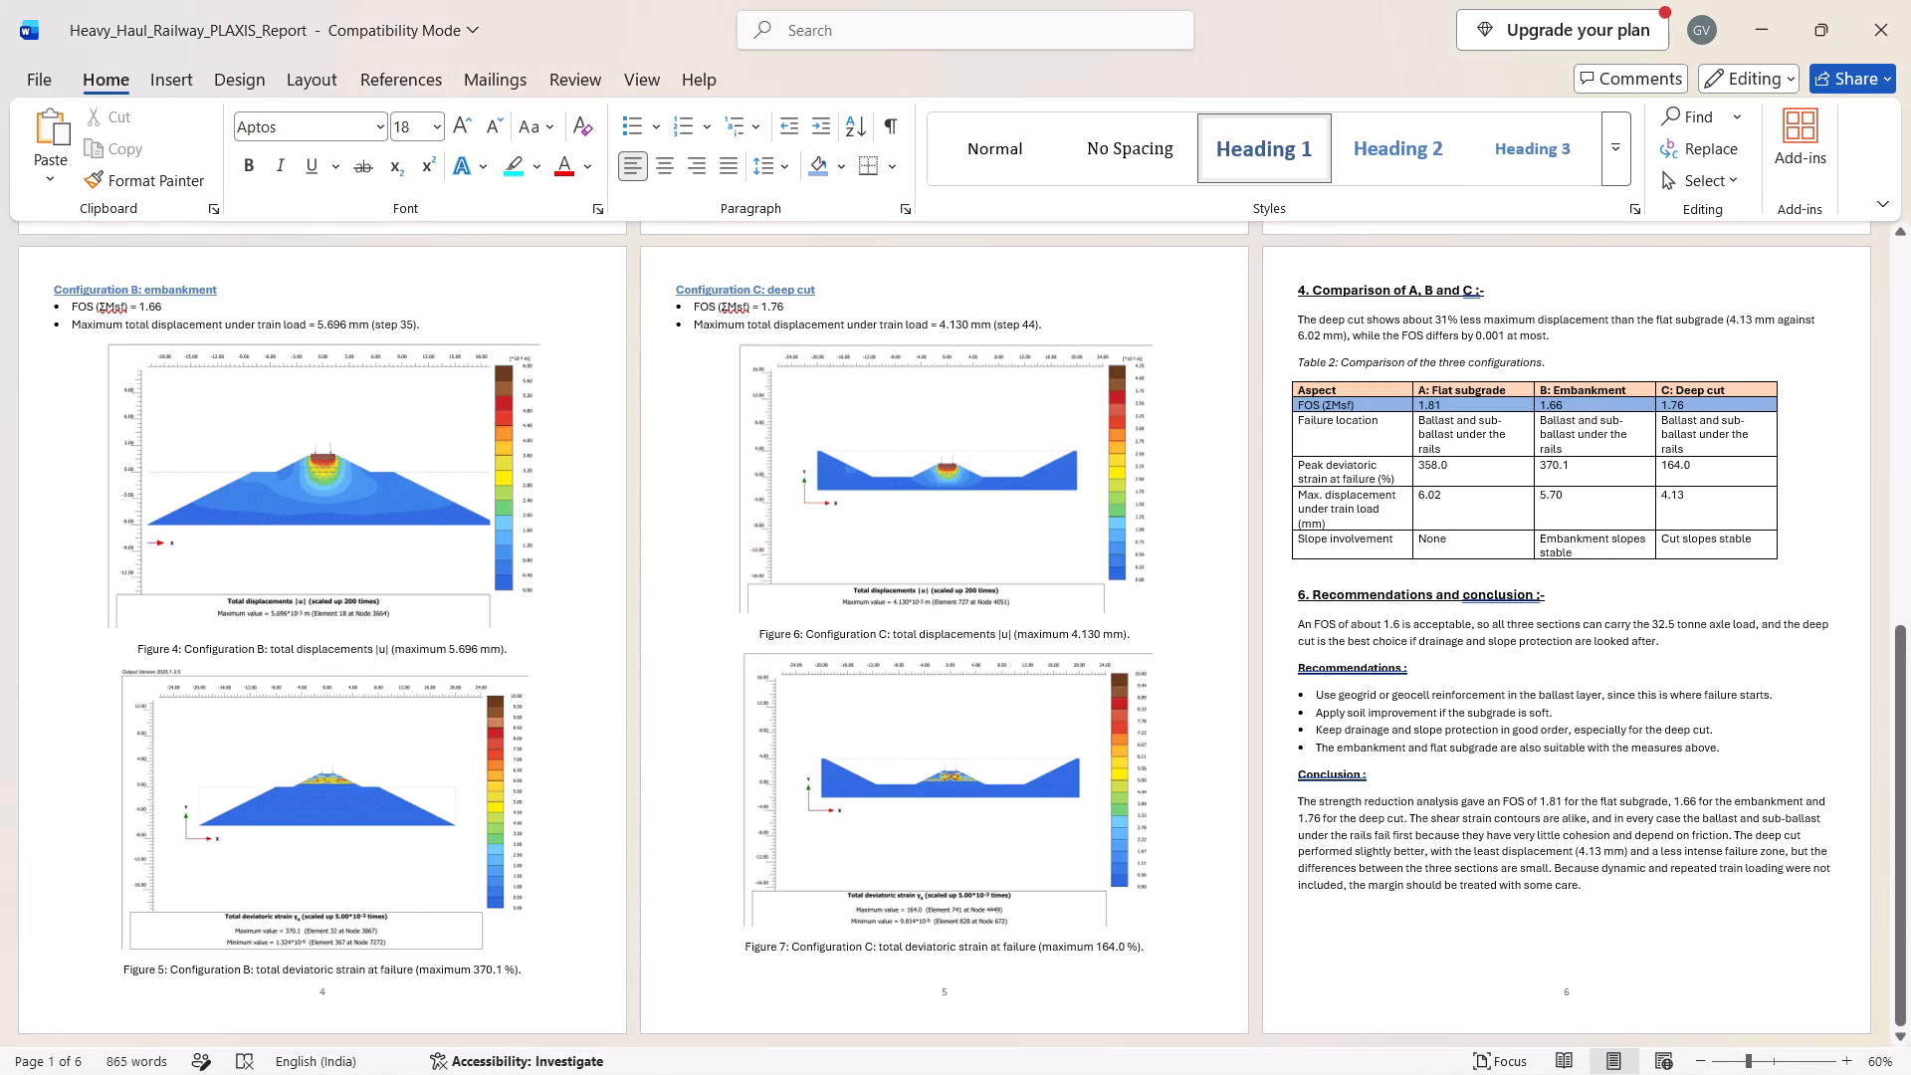
{"action": "scroll", "coordinate": [781, 549], "scroll_direction": "up", "scroll_amount": 5}
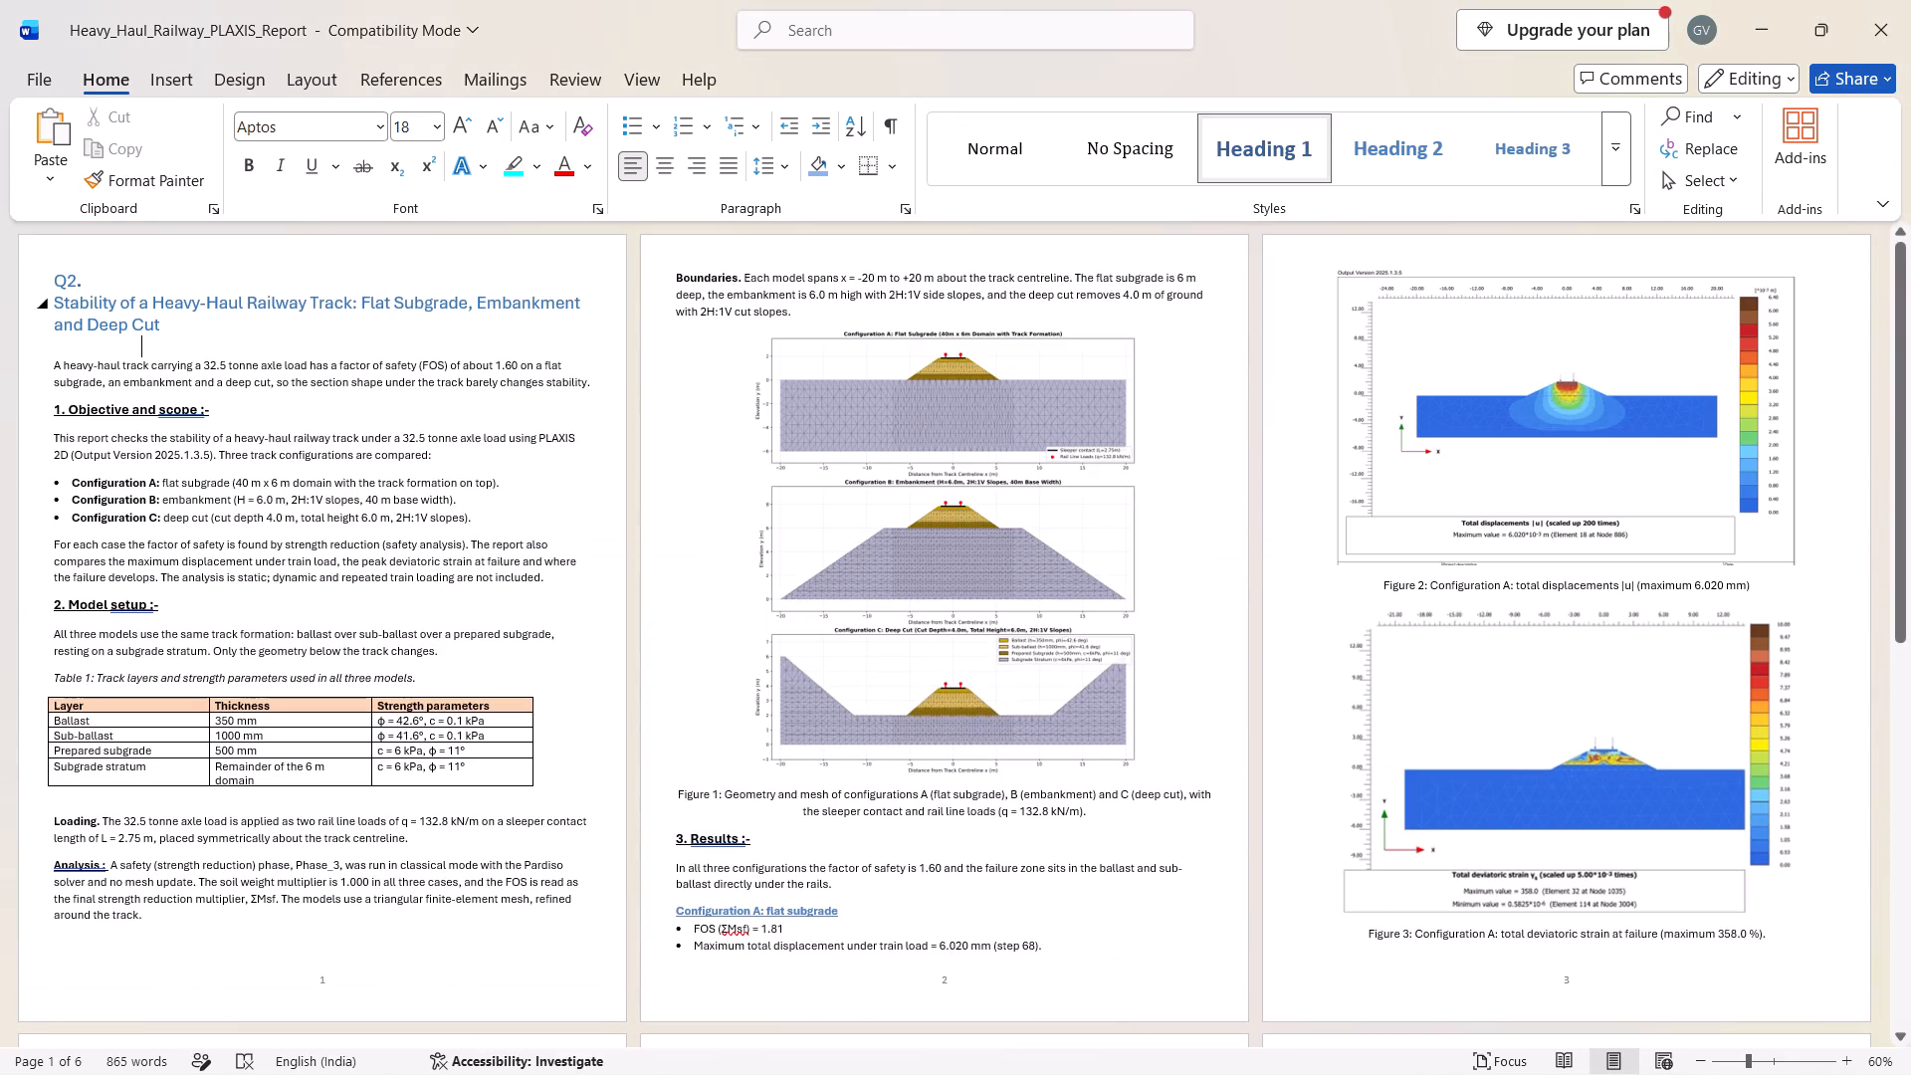
{"action": "left_click", "coordinate": [101, 285]}
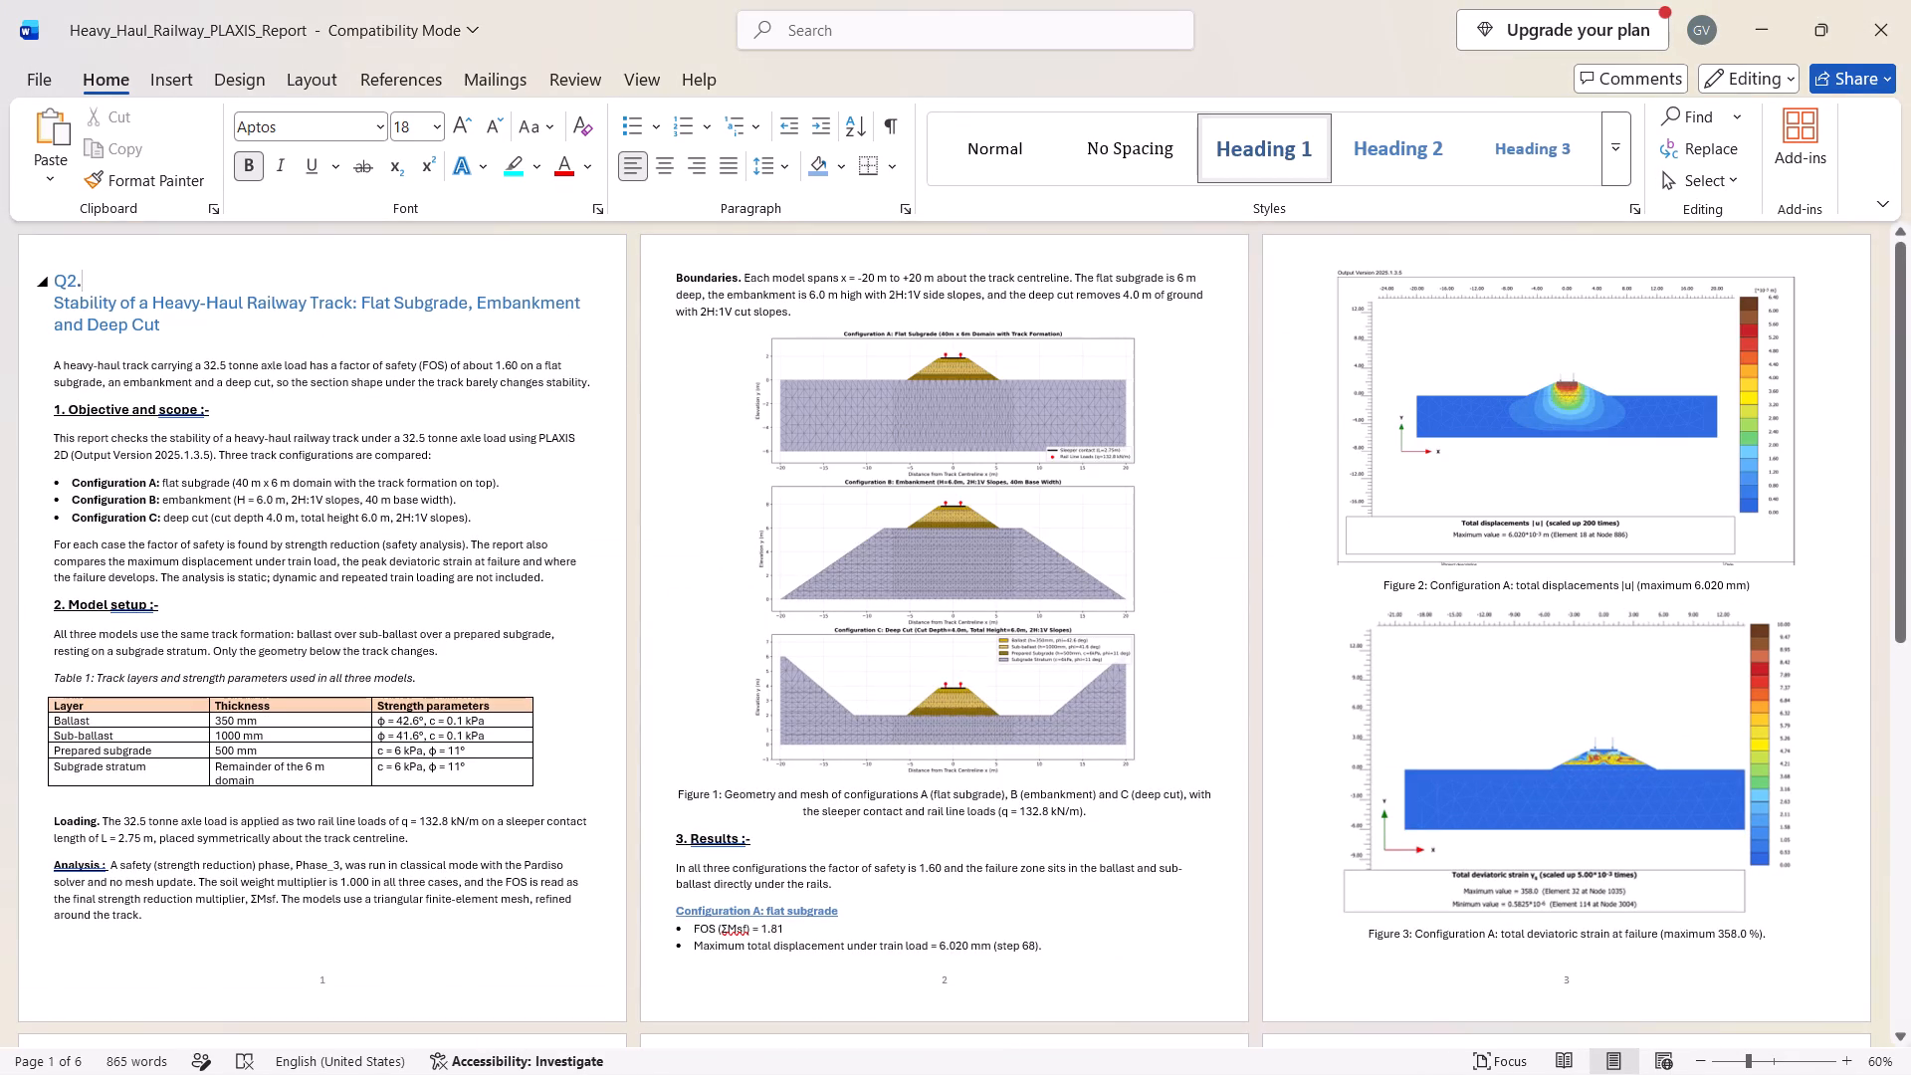